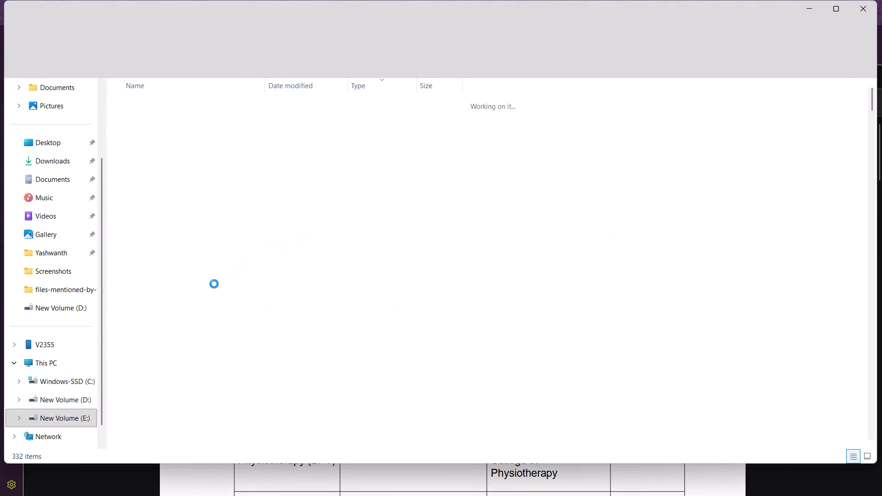
Switch to Firefox, search the web for "ilove pdf" in a new tab and open the iLovePDF site.
right_click(196, 135)
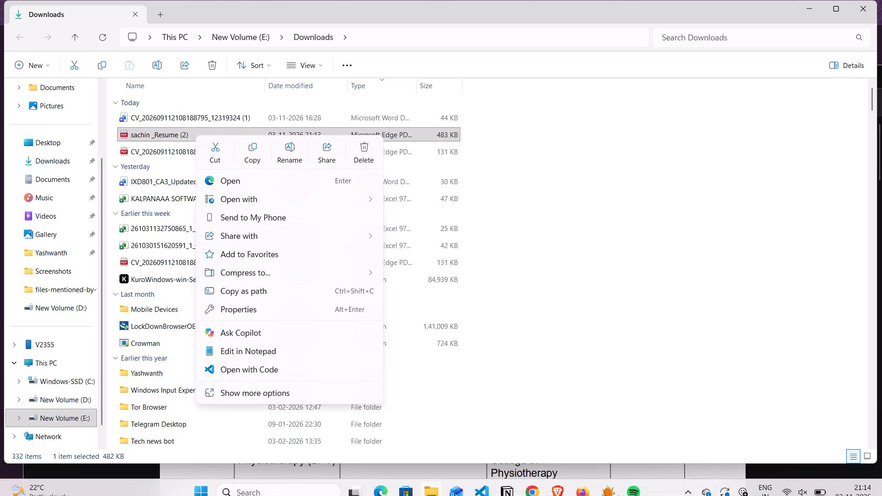
click(574, 487)
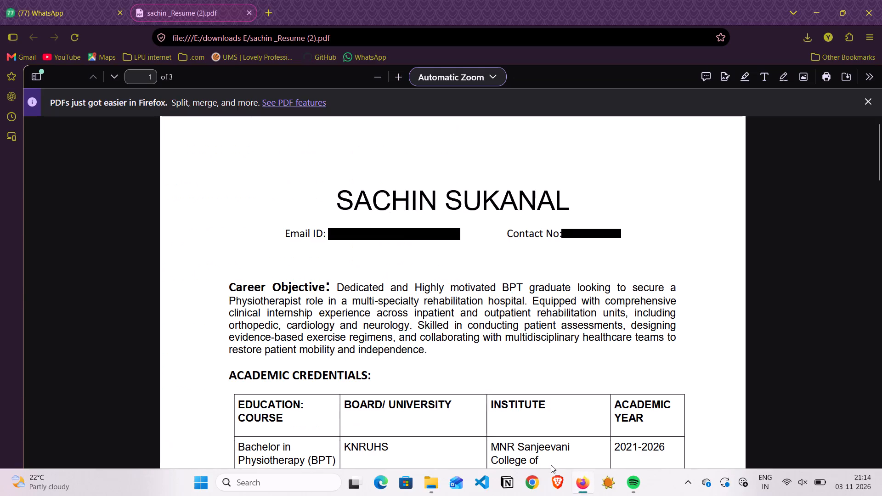
click(274, 13)
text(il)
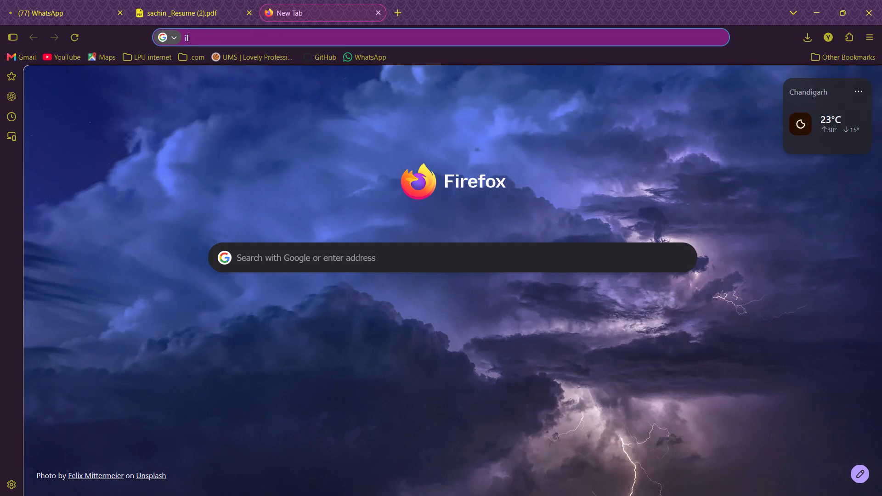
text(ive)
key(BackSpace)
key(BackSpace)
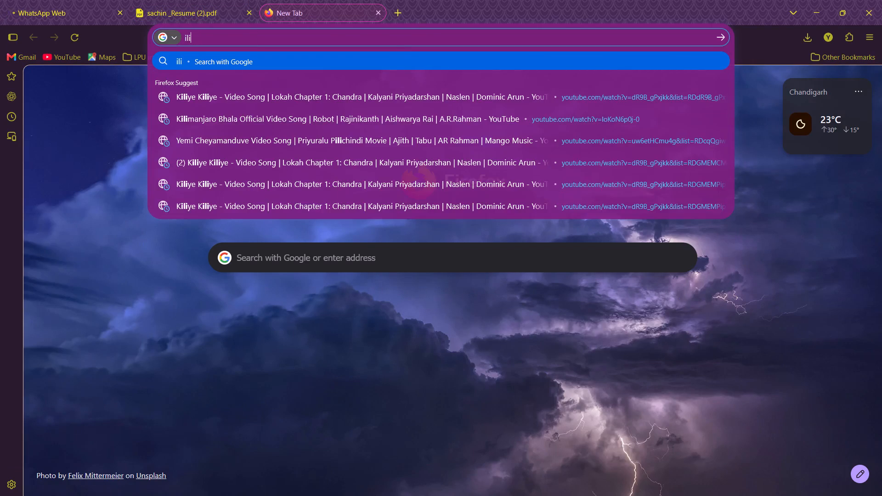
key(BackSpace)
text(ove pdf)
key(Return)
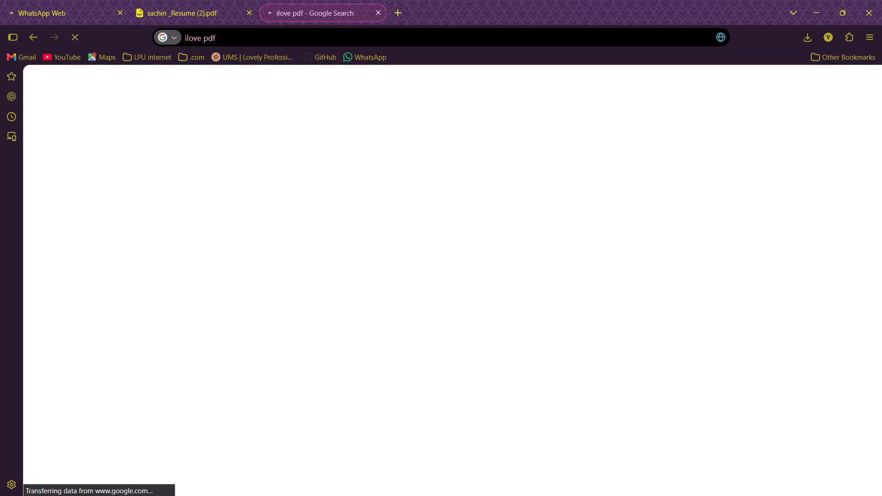
click(155, 229)
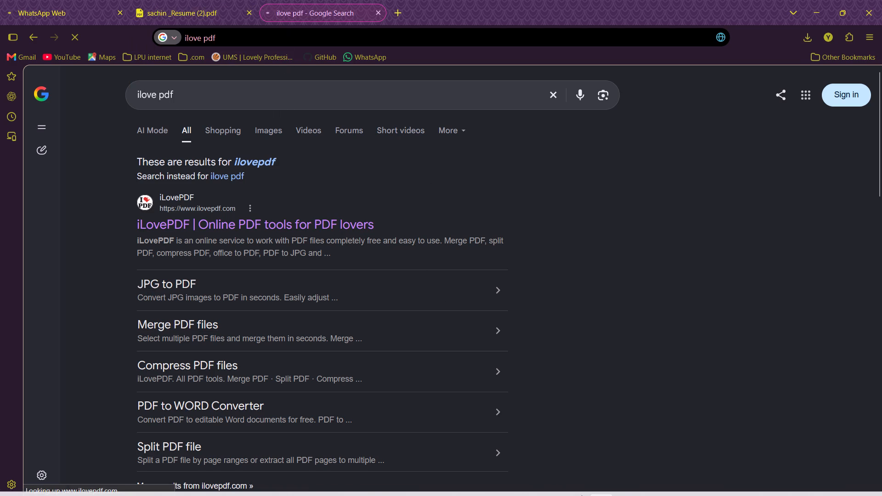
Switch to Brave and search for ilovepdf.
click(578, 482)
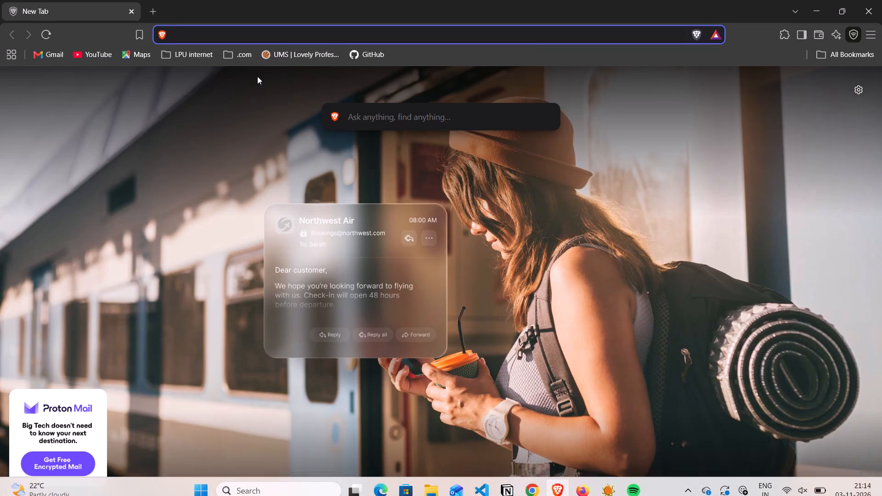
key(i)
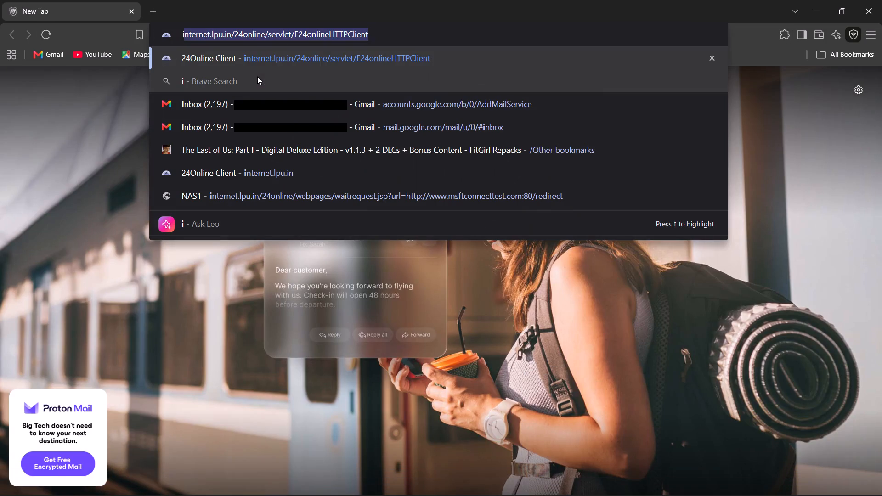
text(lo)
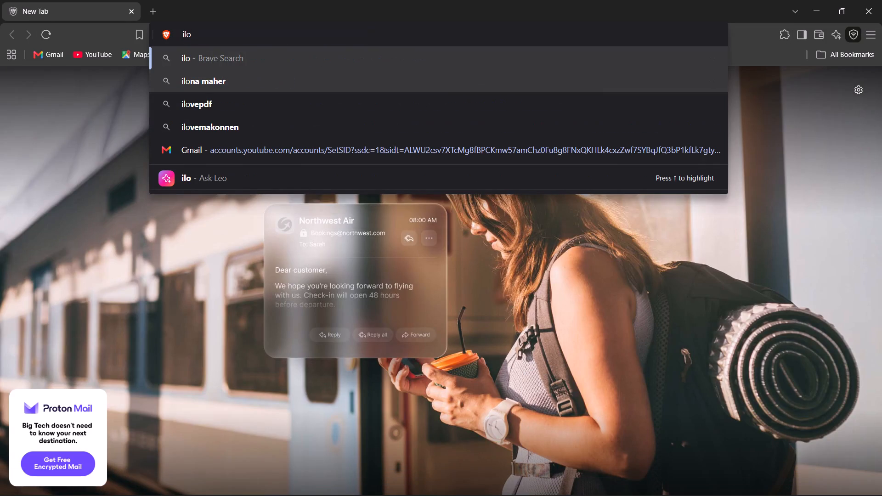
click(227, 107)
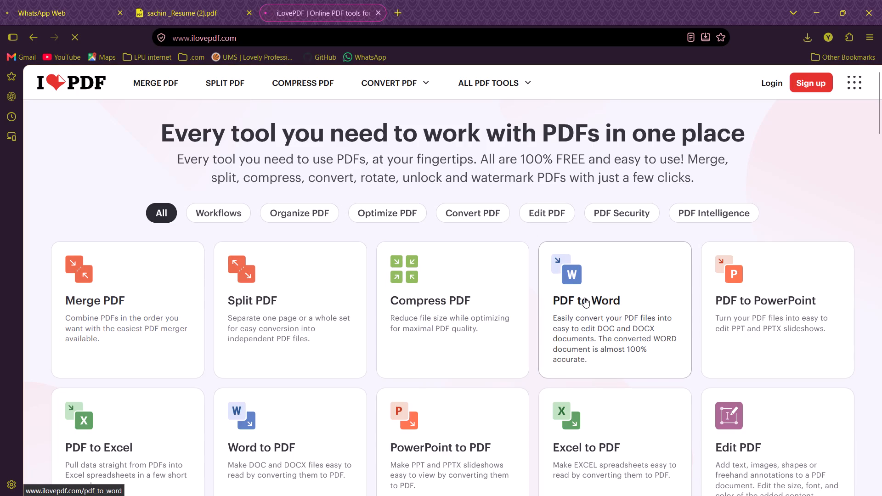
Open iLovePDF's PDF to Word converter in Firefox and upload the recent file sachin _Resume (2).
click(591, 299)
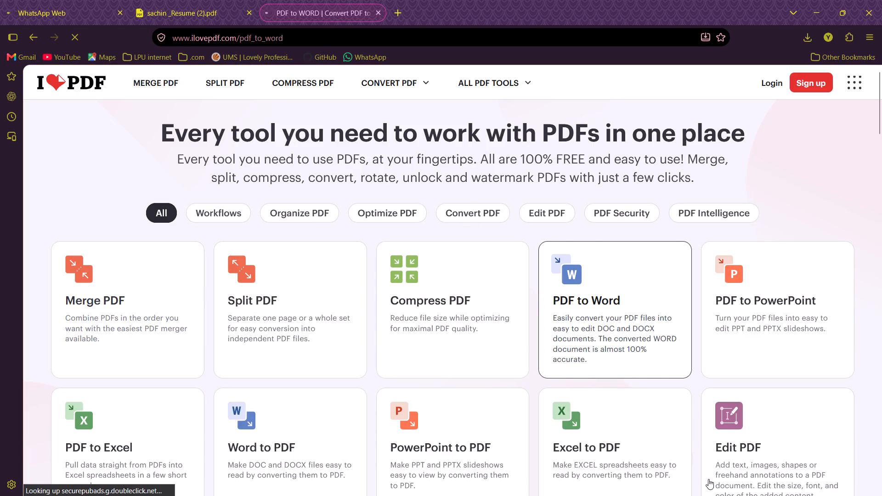
click(425, 204)
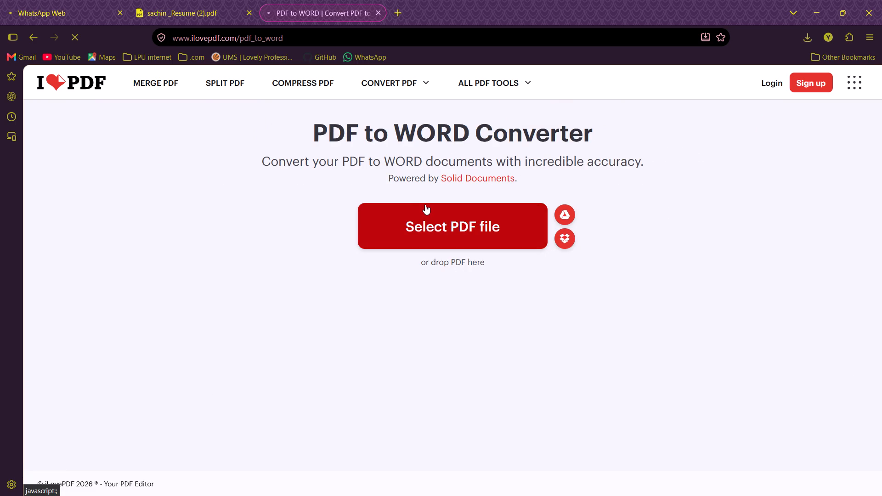
click(425, 212)
click(472, 232)
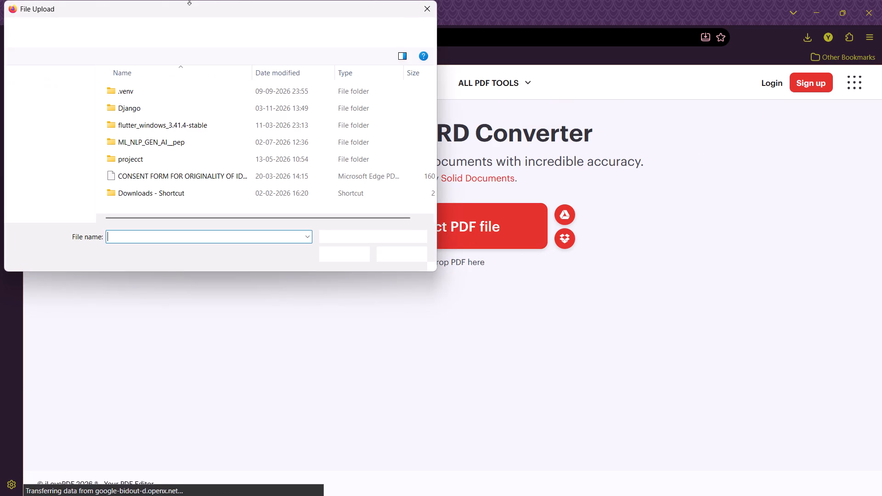
click(57, 86)
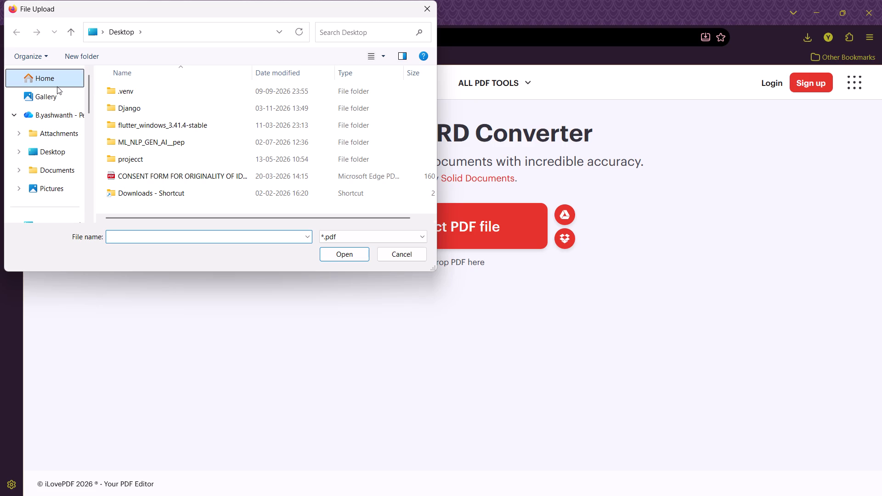
scroll(201, 158, down, 1)
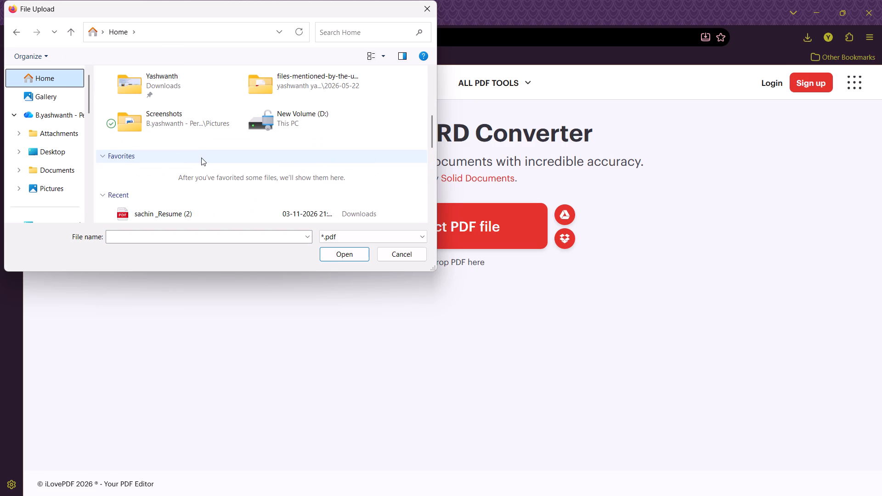
click(199, 208)
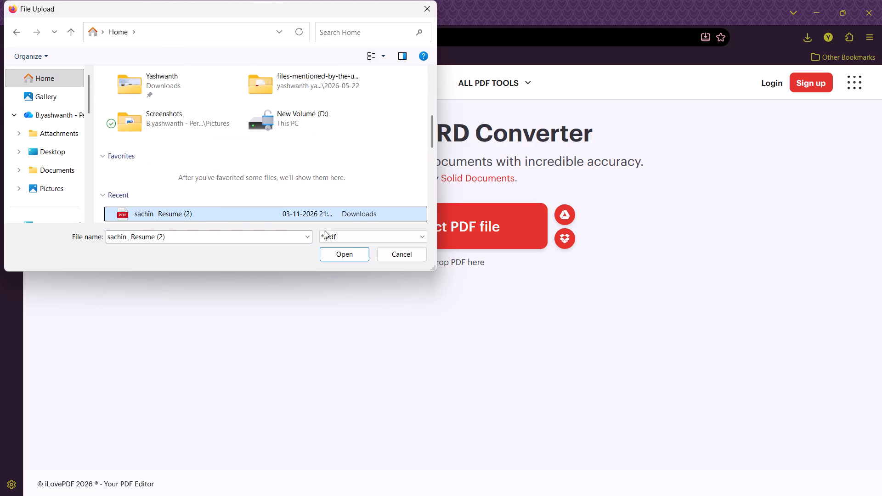
click(353, 254)
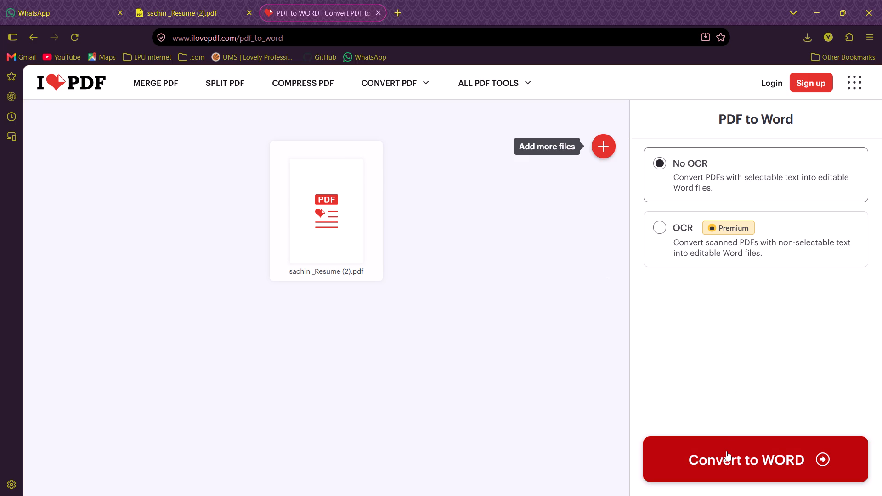
Convert the uploaded résumé PDF to Word with No OCR and download the result.
click(726, 452)
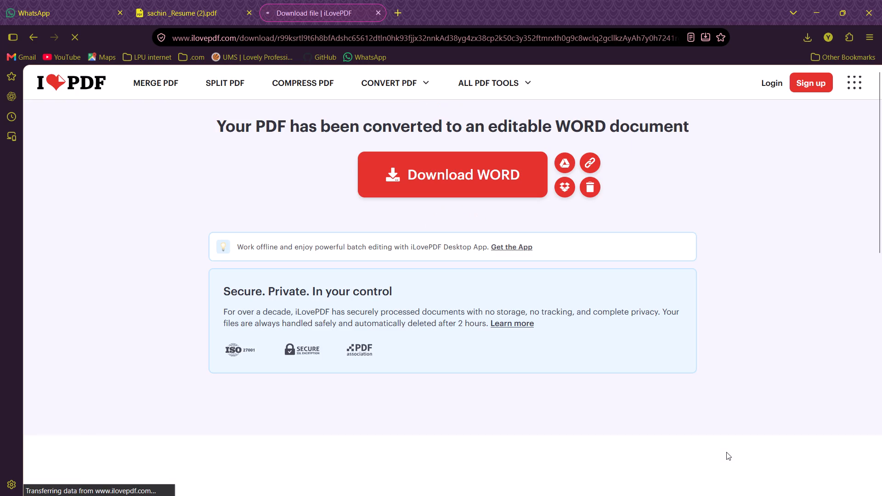
click(487, 184)
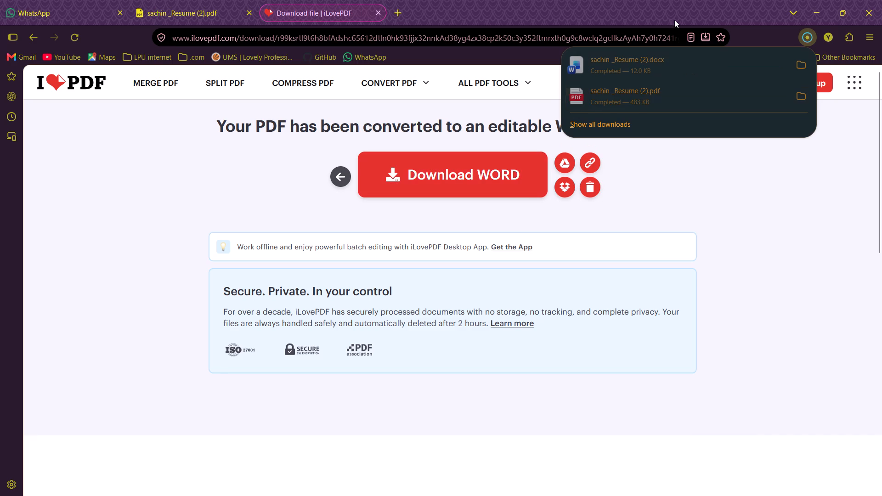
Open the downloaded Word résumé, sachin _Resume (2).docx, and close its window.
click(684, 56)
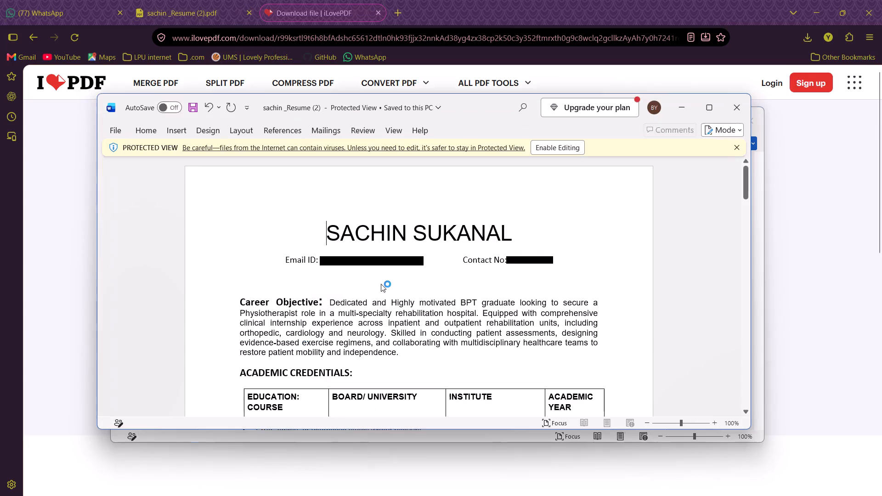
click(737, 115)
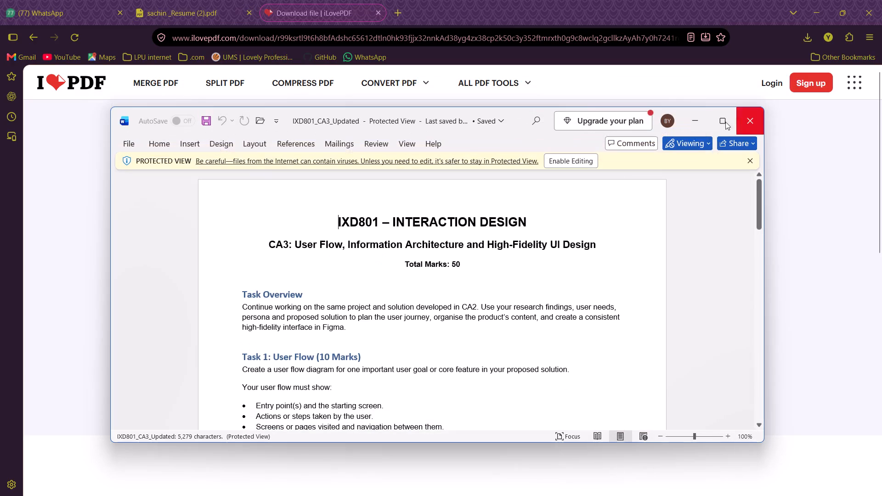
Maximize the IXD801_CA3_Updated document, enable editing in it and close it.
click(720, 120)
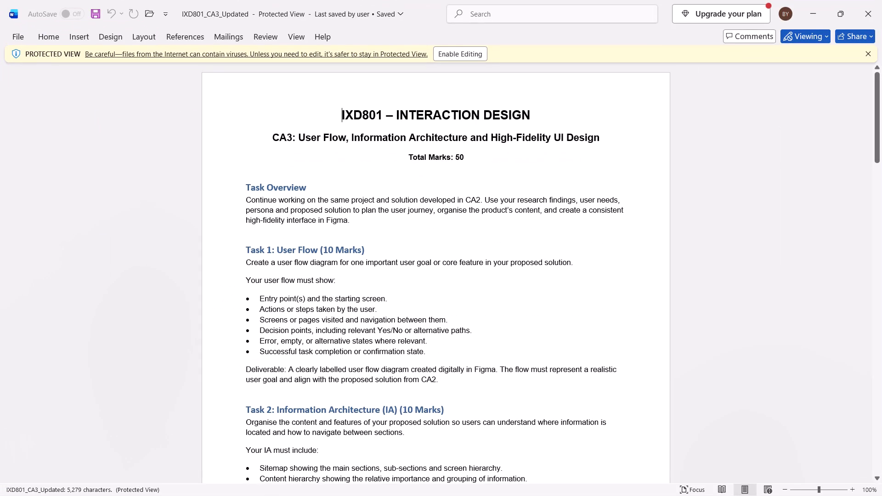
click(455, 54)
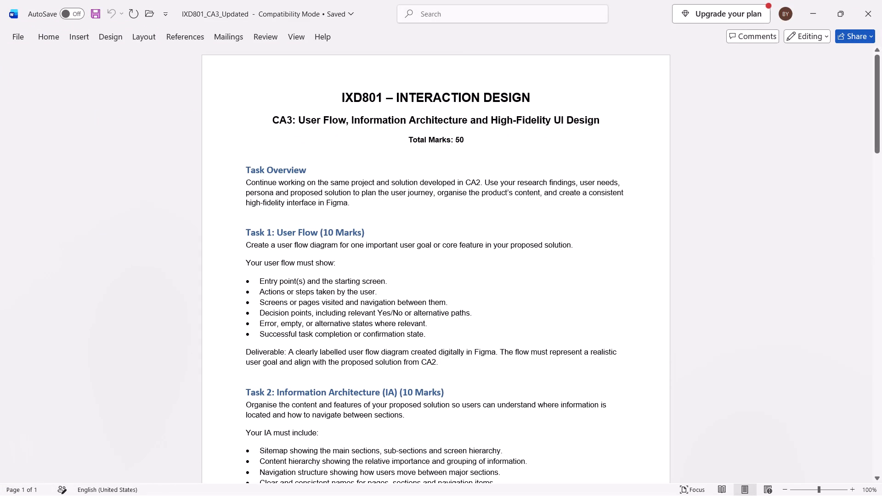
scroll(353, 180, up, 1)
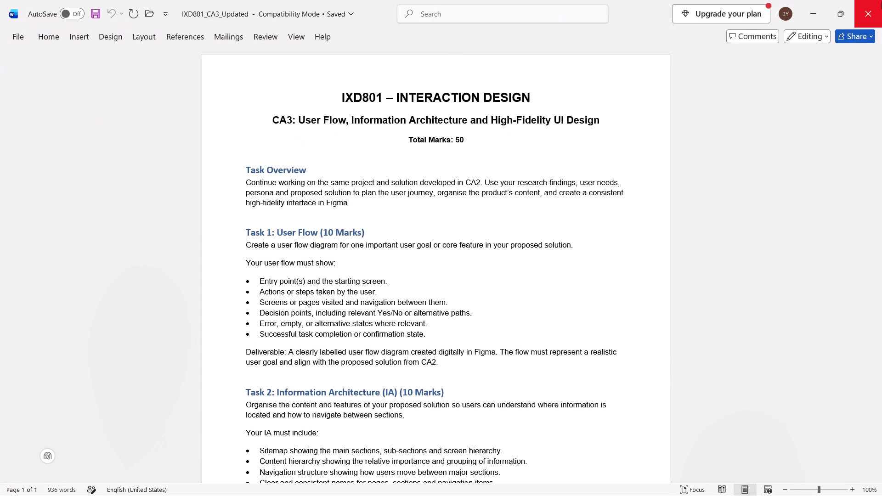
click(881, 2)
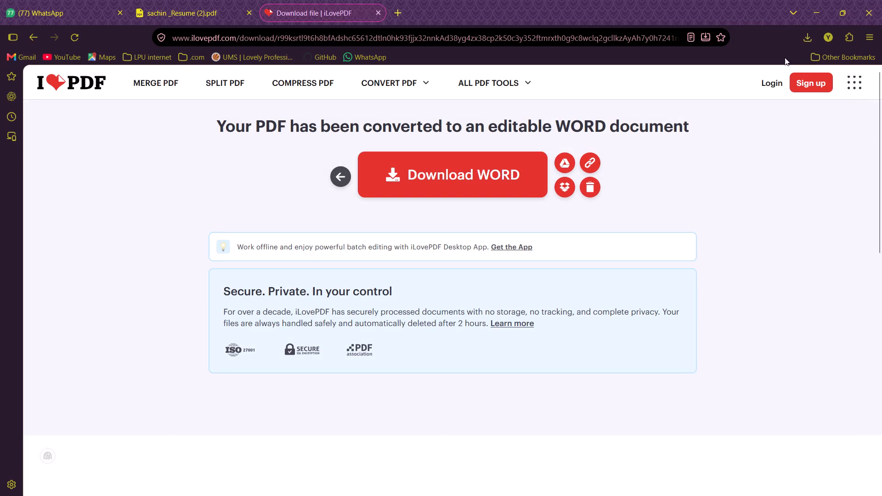
Open the downloaded sachin _Resume (2).docx from Firefox, switch to it in Word and enable editing.
click(808, 44)
click(718, 103)
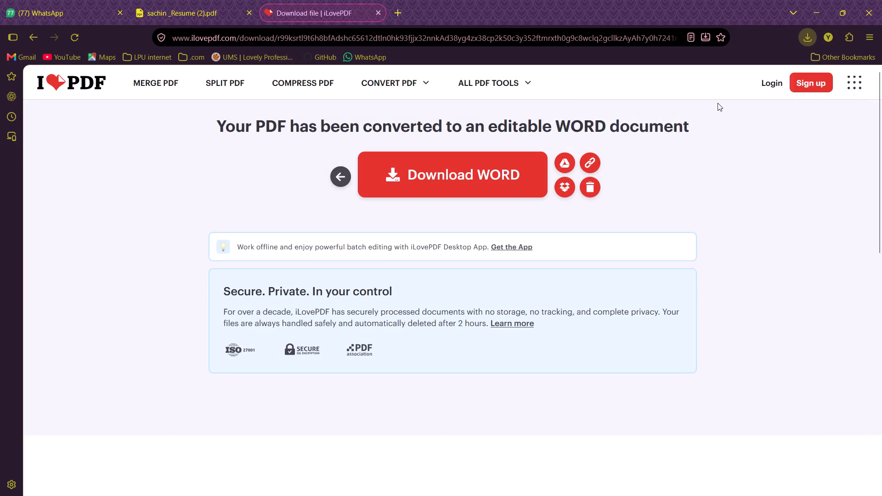
click(814, 31)
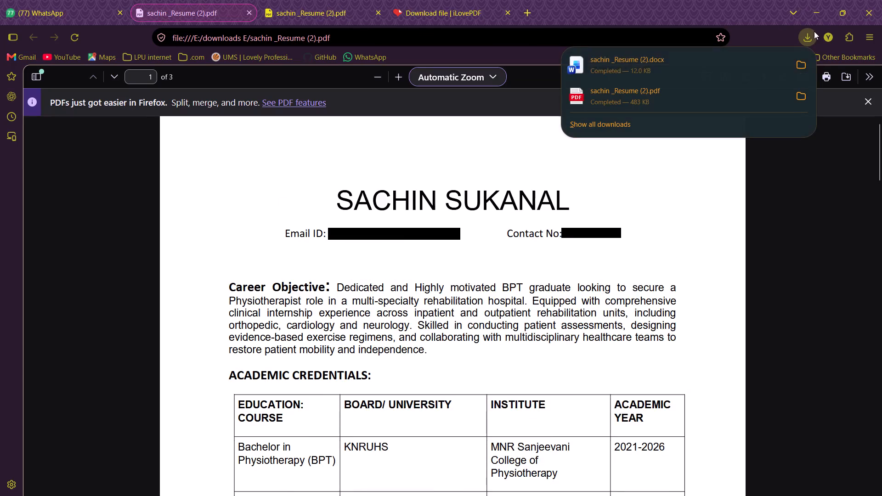
double_click(716, 69)
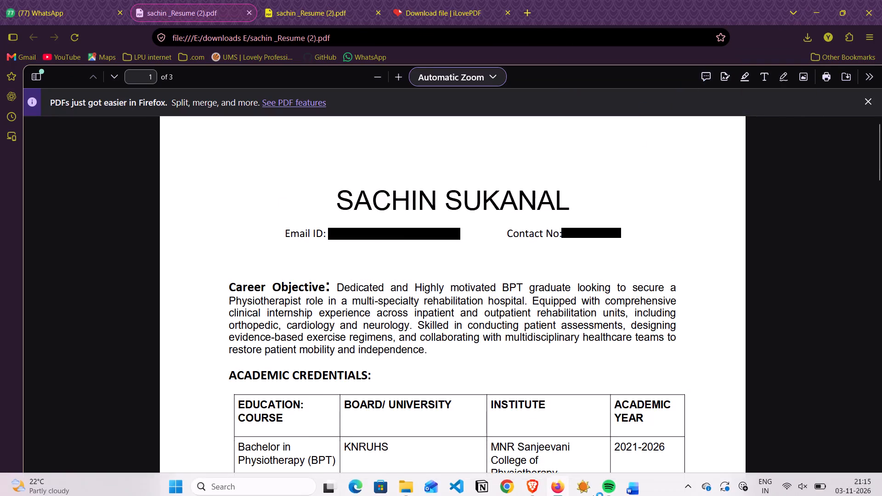
click(633, 485)
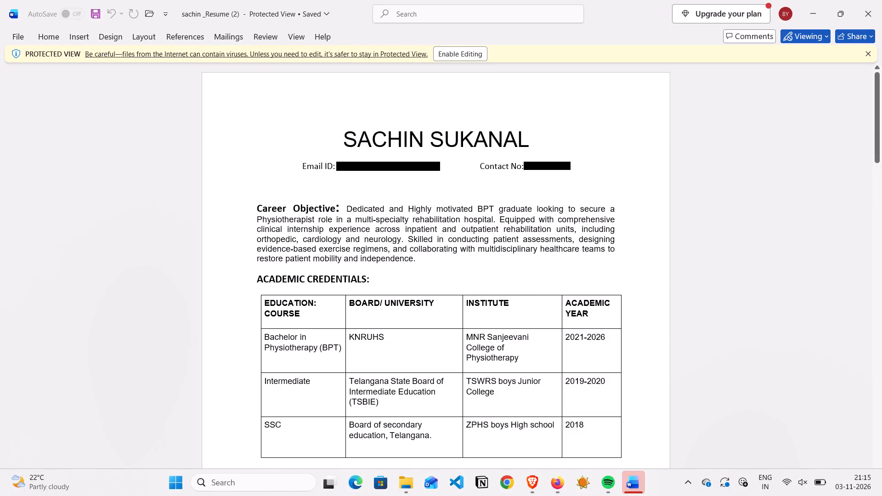
scroll(426, 258, down, 1)
click(448, 50)
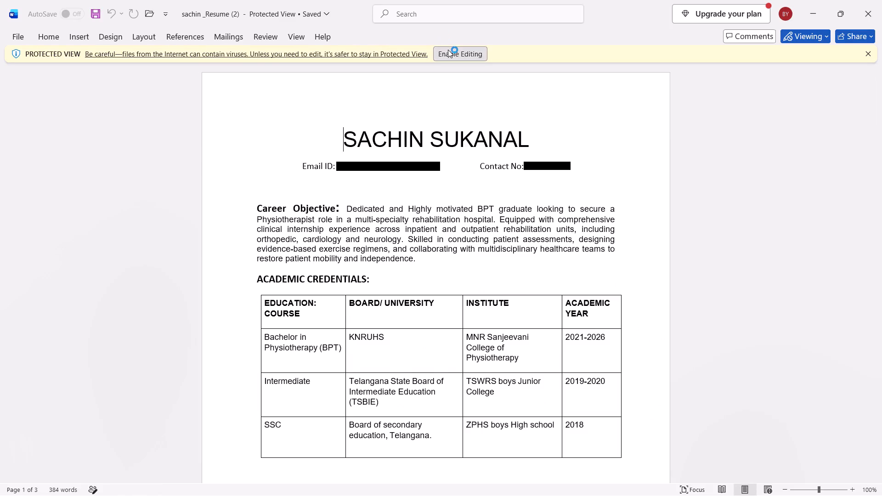
Replace the name in the large heading at the top of the résumé with the new candidate's name in capitals.
scroll(448, 172, down, 18)
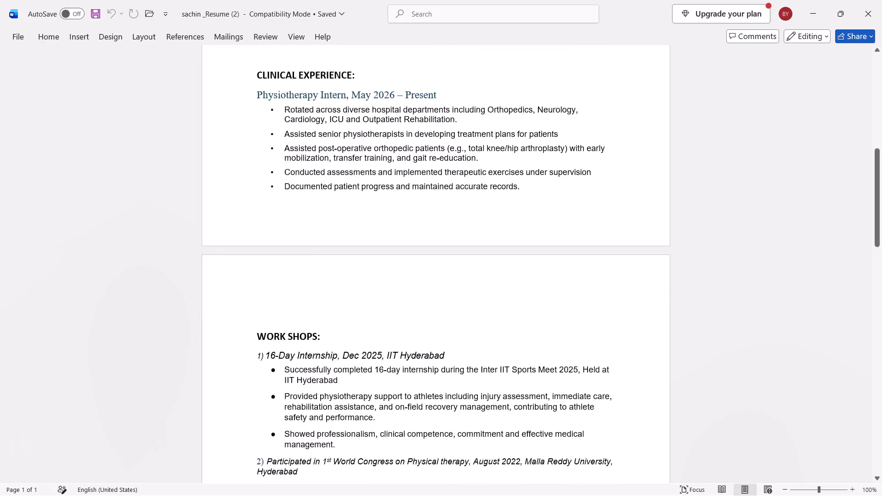
scroll(448, 172, up, 8)
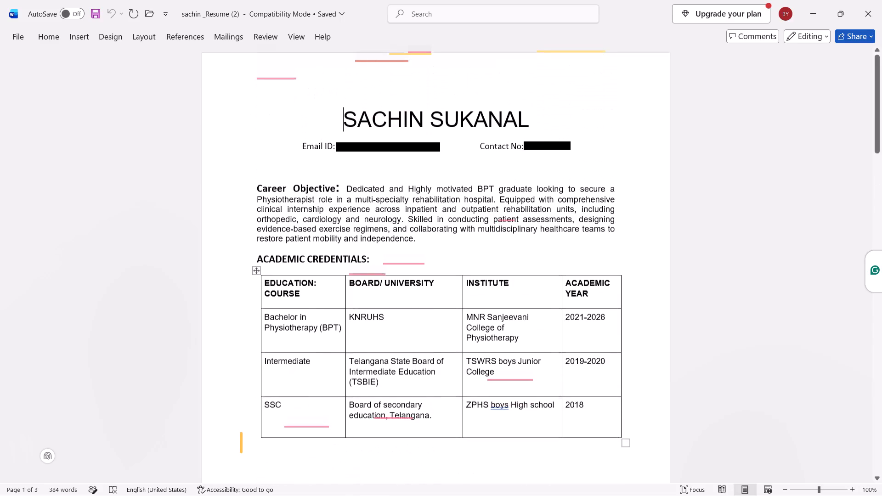
scroll(366, 176, up, 1)
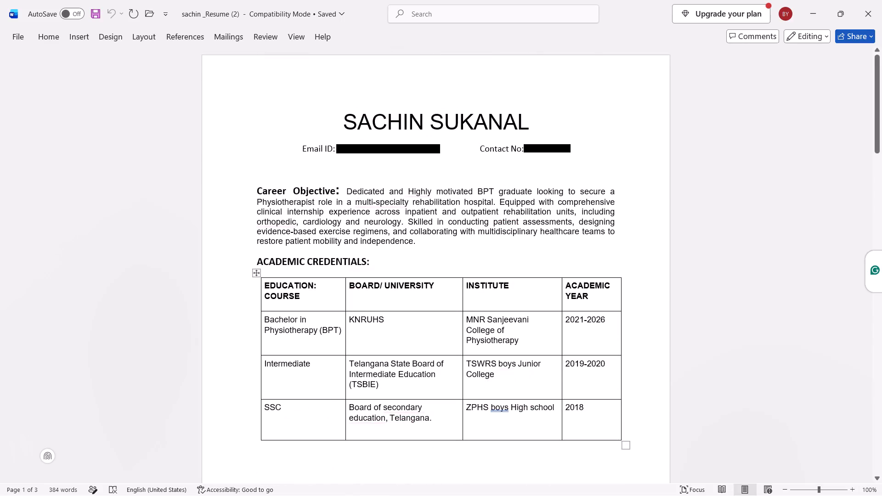
click(359, 125)
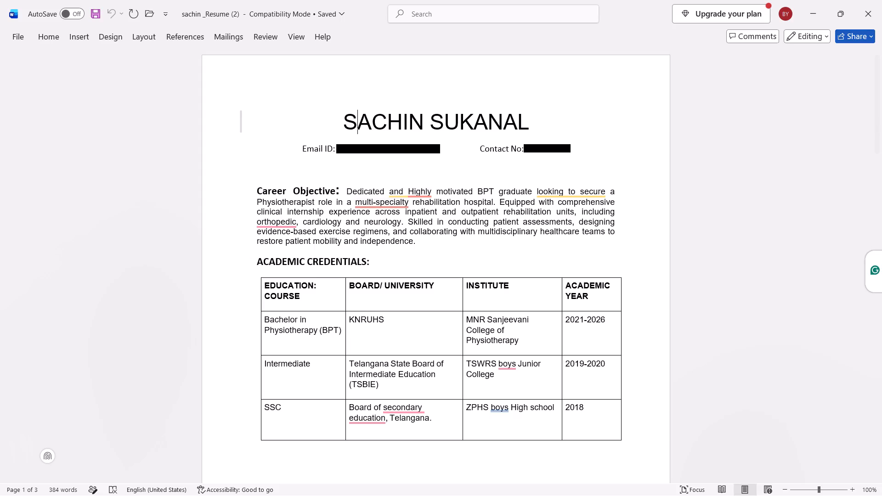
click(546, 121)
key(BackSpace)
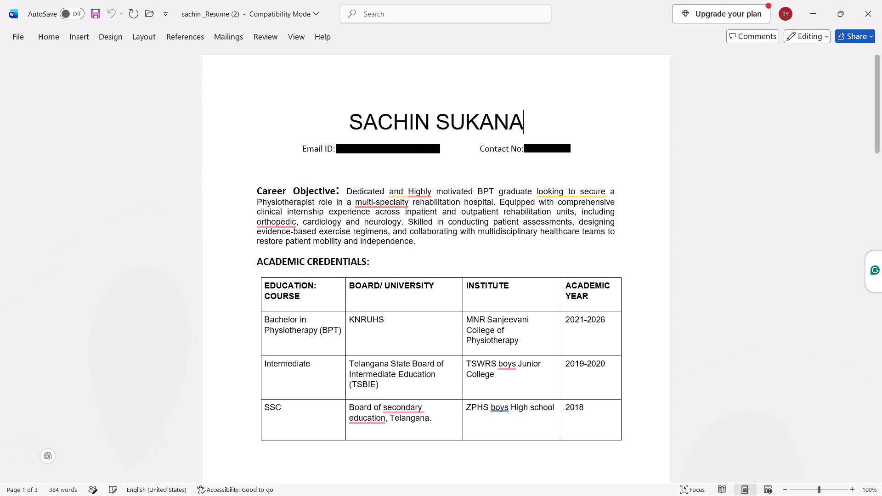
key(BackSpace)
key(BackSpace)
key(BackSpace)
key(BackSpace)
key(BackSpace)
key(BackSpace)
key(BackSpace)
key(BackSpace)
key(BackSpace)
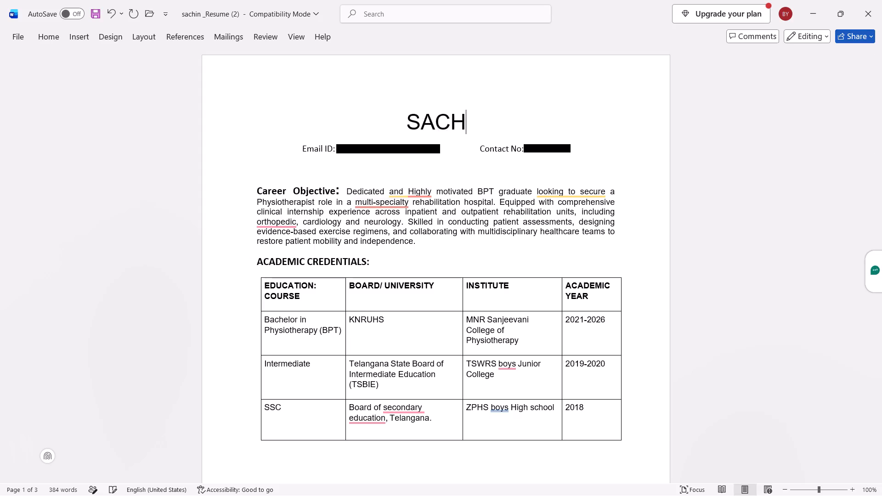
key(BackSpace)
key(BackSpace)
key(BackSpace)
key(BackSpace)
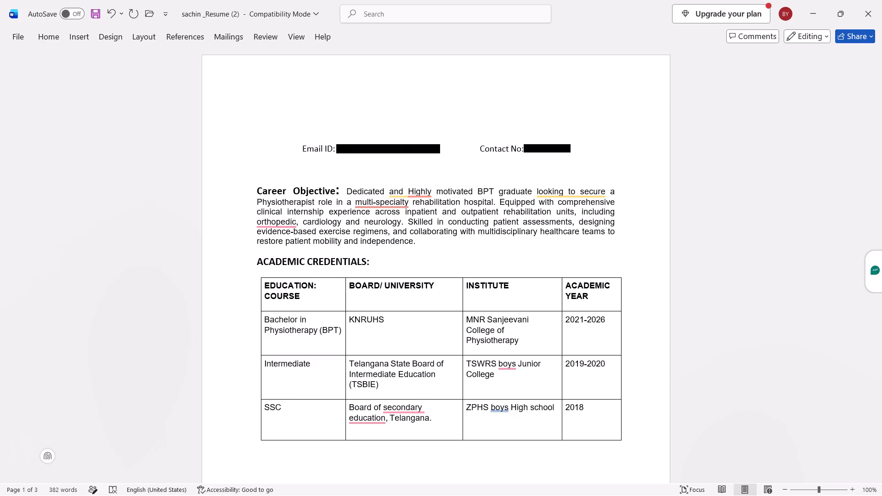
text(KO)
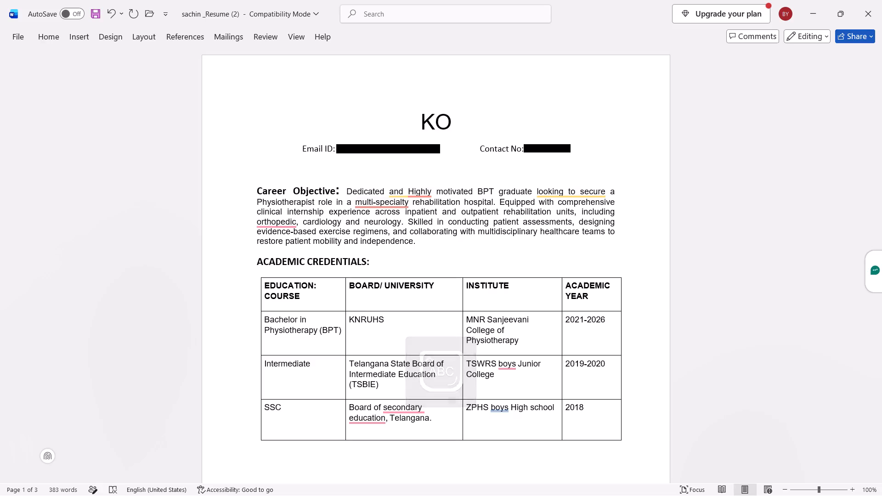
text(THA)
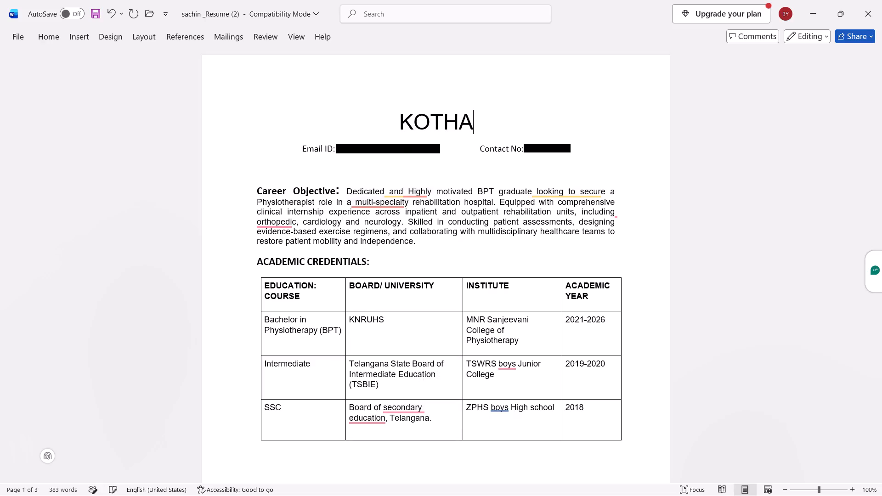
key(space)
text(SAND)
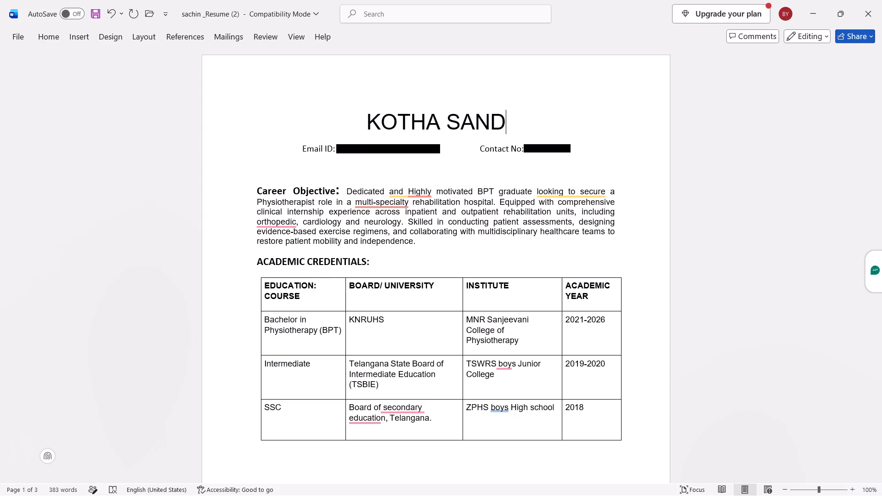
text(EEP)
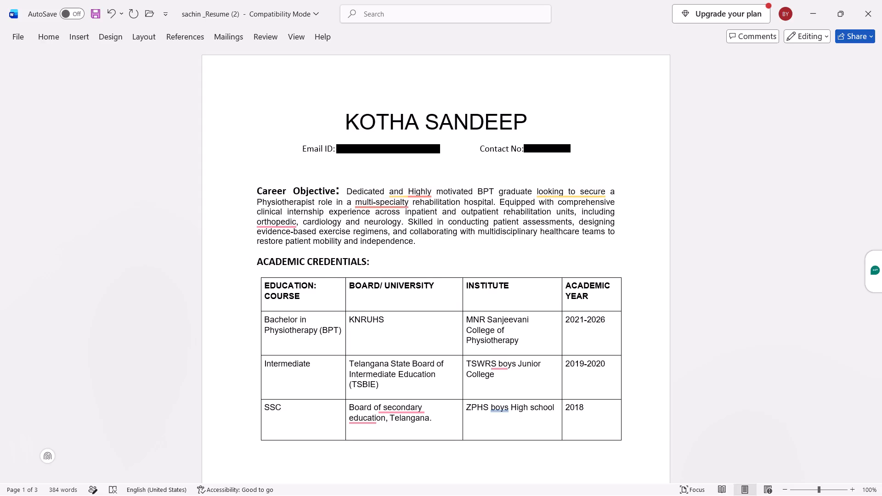
Complete the candidate's name in the large heading by adding the last part of the name in capitals.
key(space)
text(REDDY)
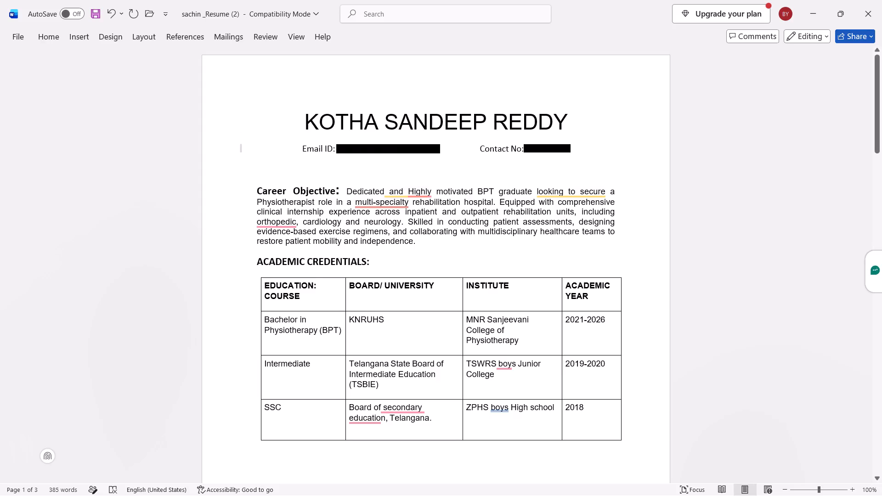
Replace the part before the domain in the Email ID line below the heading with the new candidate's e-mail user name.
click(396, 148)
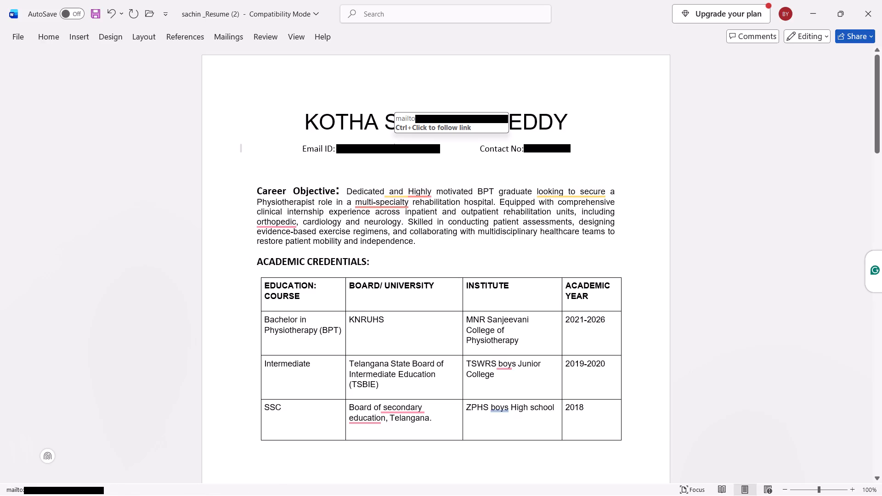
key(BackSpace)
key(BackSpace)
key(BackSpace)
key(BackSpace)
key(BackSpace)
key(BackSpace)
key(BackSpace)
key(BackSpace)
key(BackSpace)
key(BackSpace)
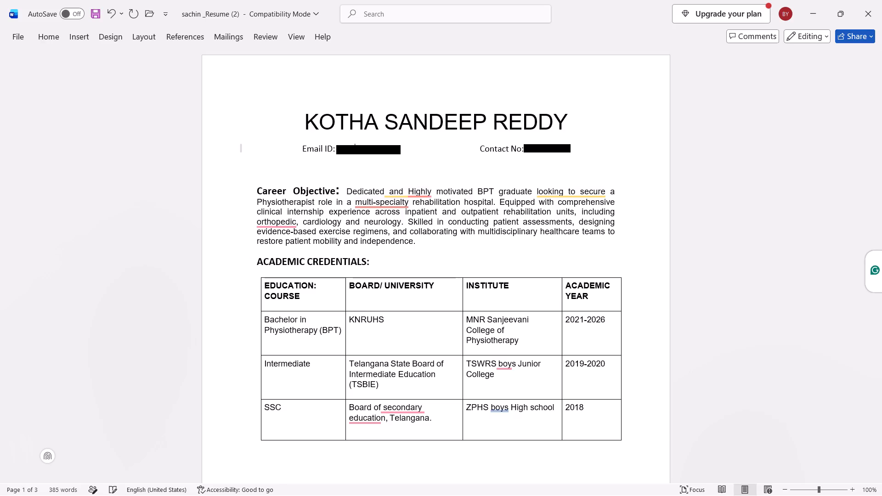
key(BackSpace)
key(BackSpace)
key(BackSpace)
key(BackSpace)
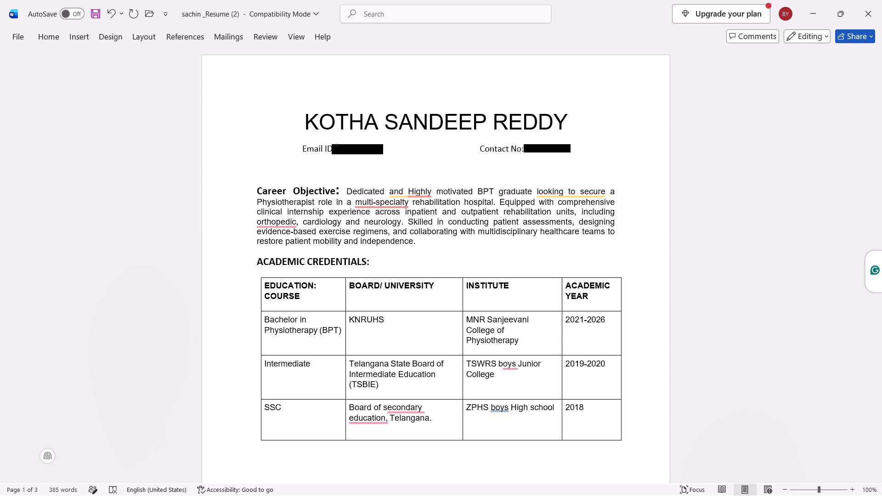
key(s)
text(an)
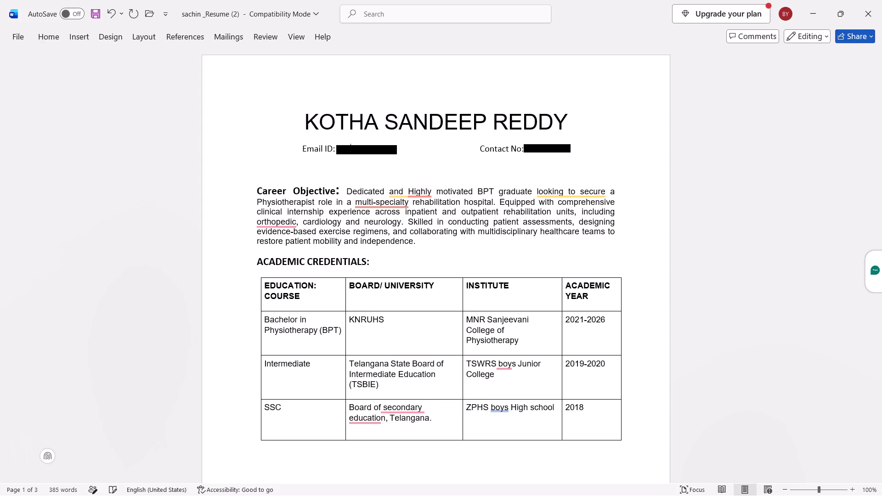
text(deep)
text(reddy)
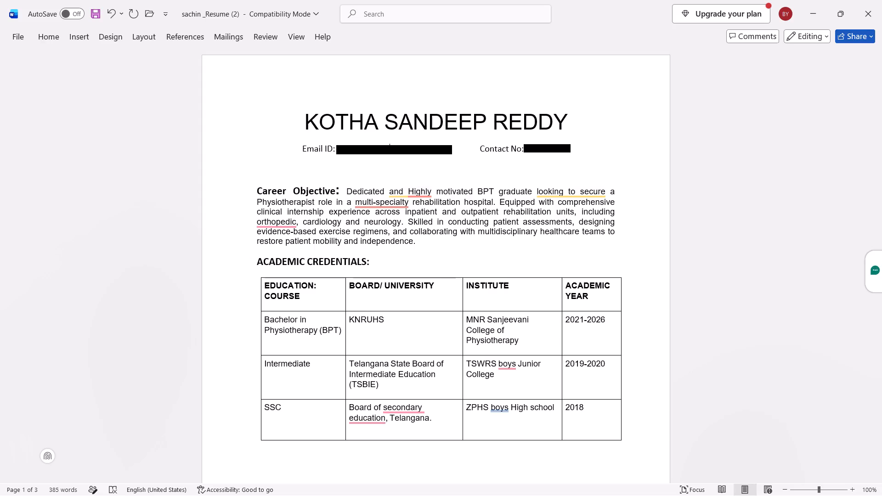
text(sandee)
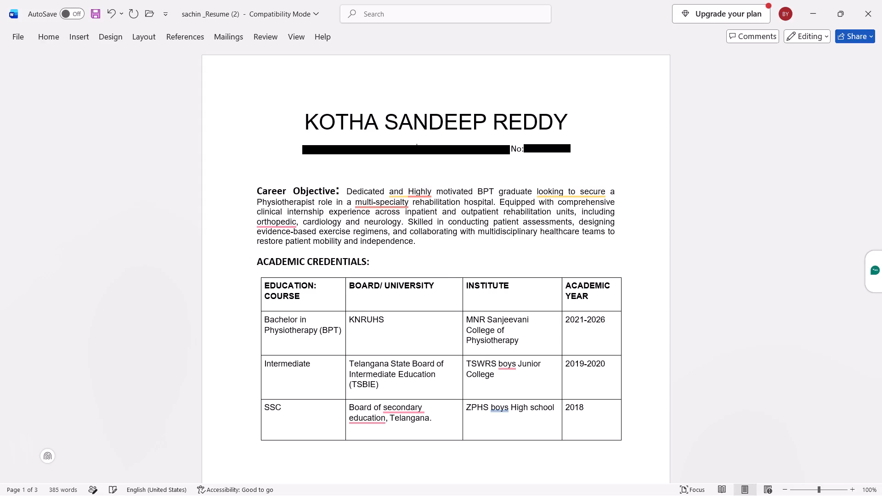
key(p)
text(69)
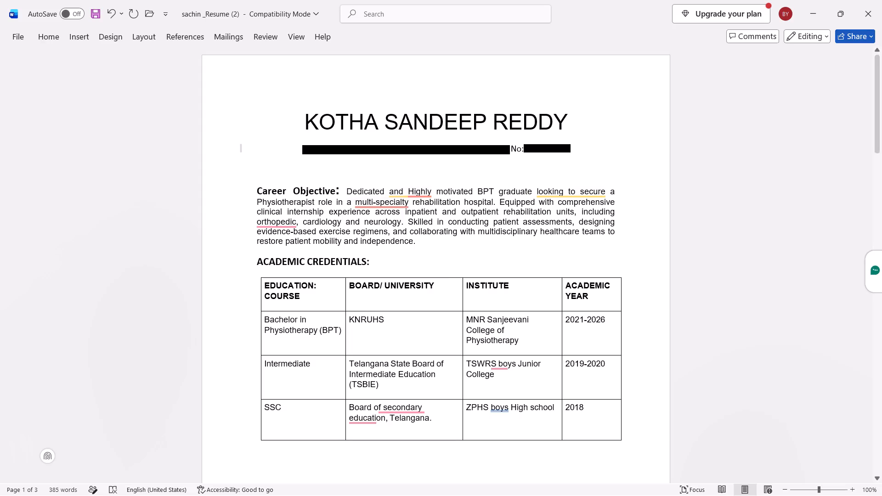
click(299, 147)
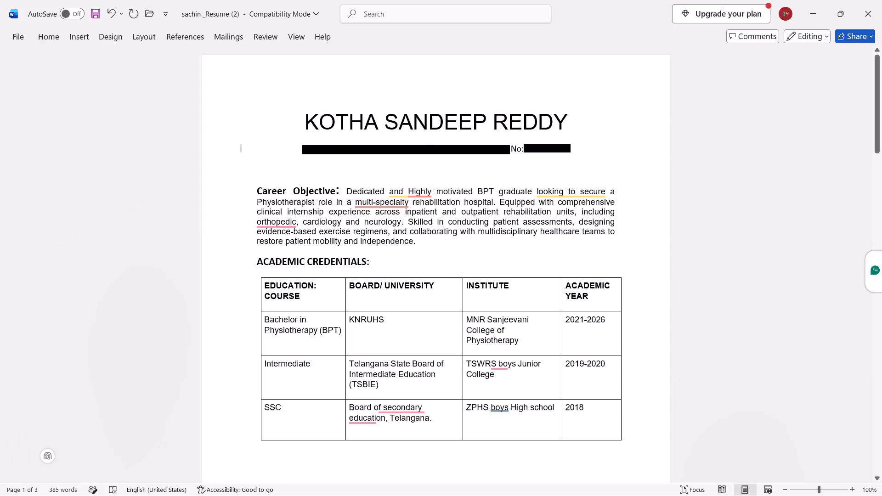
click(386, 162)
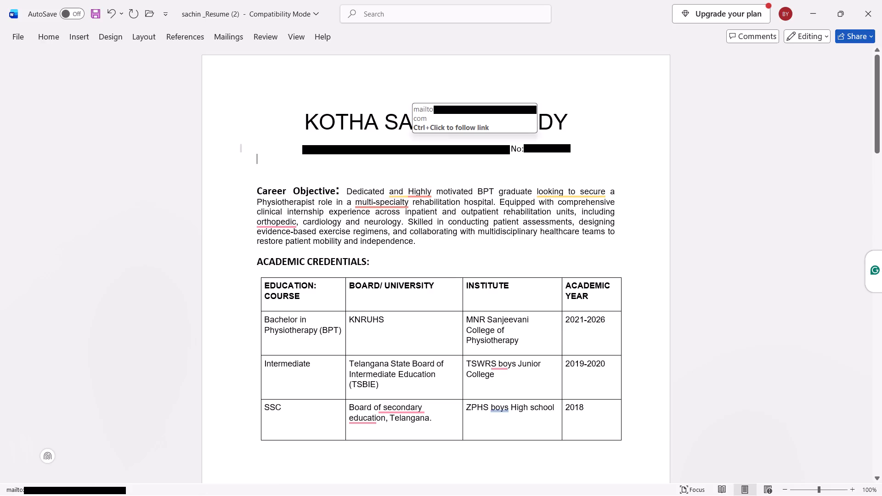
Clear the existing phone number after the Contact No: label in the contact line beneath the name heading.
click(568, 149)
key(BackSpace)
key(BackSpace)
key(BackSpace)
key(BackSpace)
key(BackSpace)
key(BackSpace)
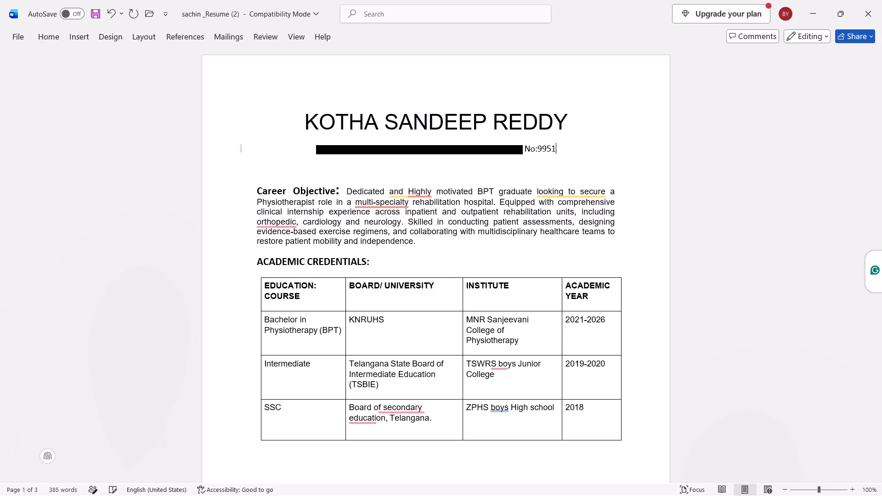
key(BackSpace)
key(BackSpace)
key(BackSpace)
key(BackSpace)
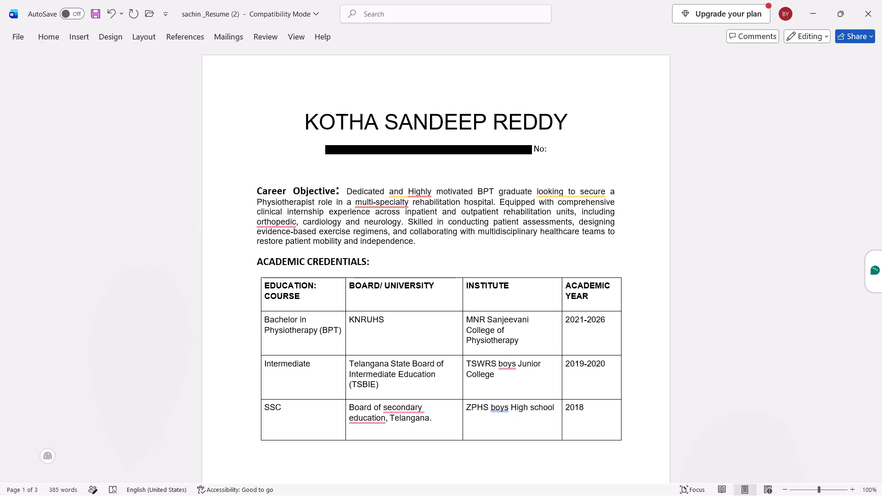
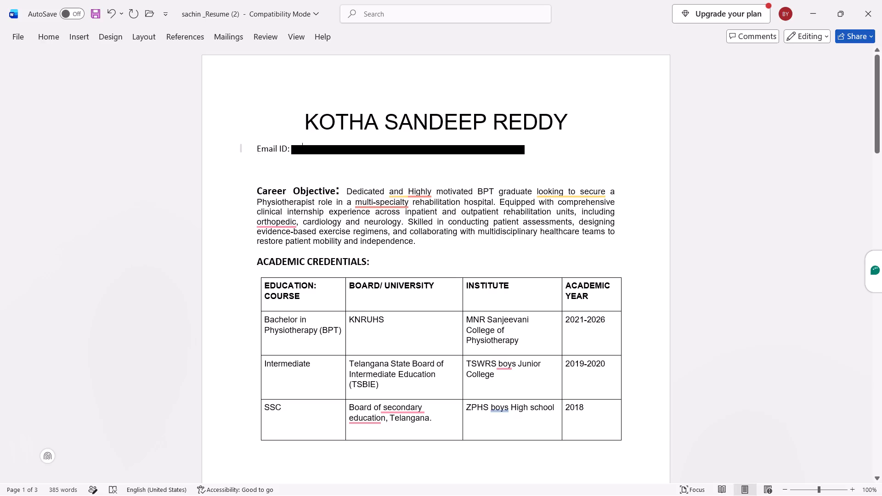
Indent the Email ID and Contact No: line with leading spaces until it starts under the first letter of the name heading.
key(space)
key(space)
key(space)
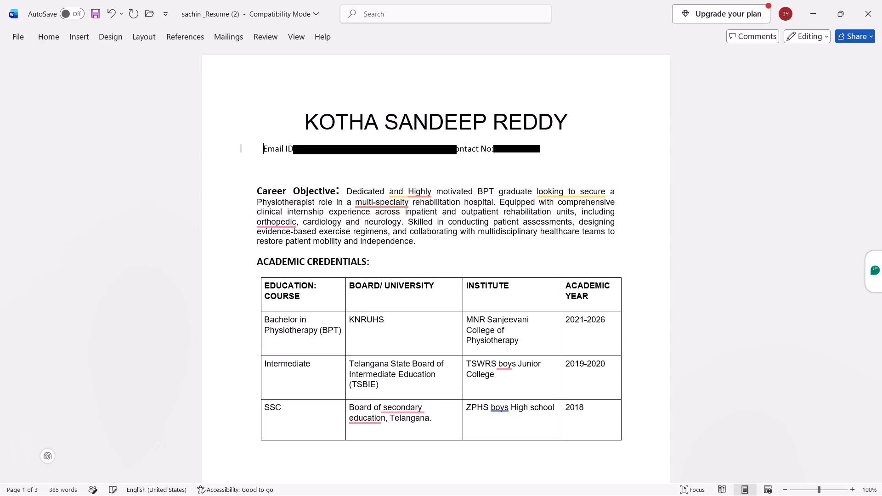
key(space)
key(space)
key(space)
key(space)
key(space)
key(space)
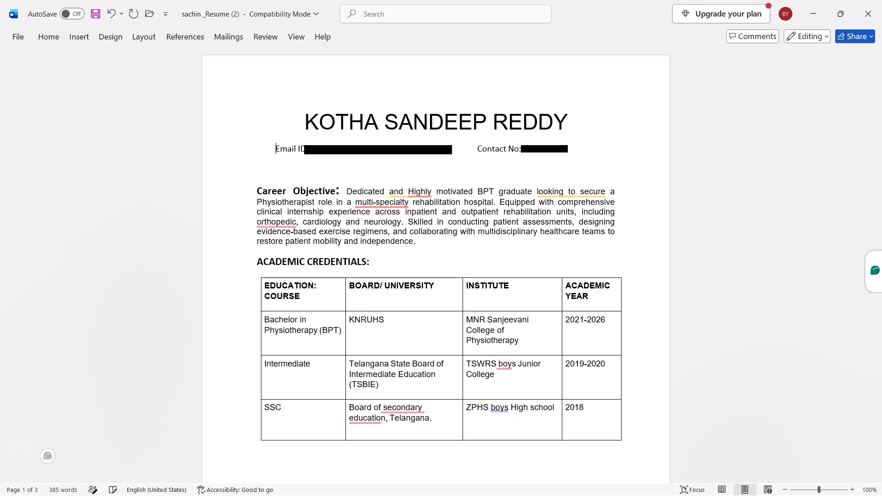
key(space)
key(space)
key(space)
key(space)
key(space)
key(space)
key(space)
key(space)
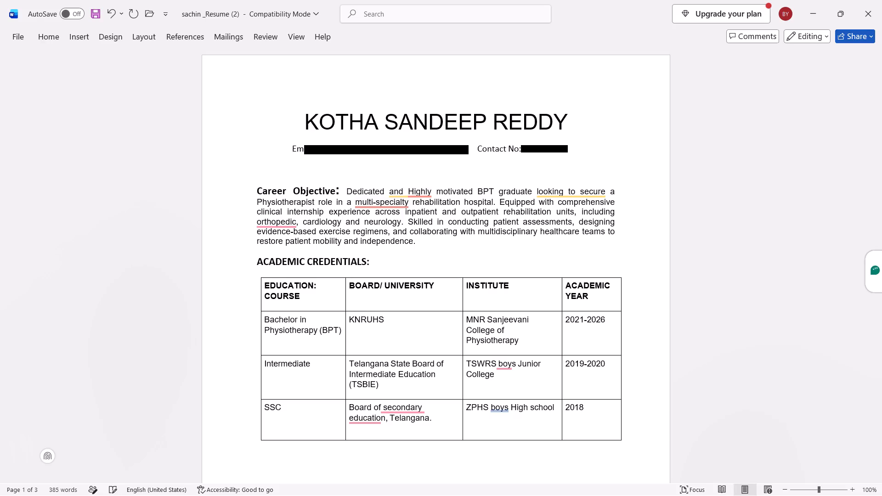
key(space)
key(space)
key(space)
key(space)
key(space)
key(space)
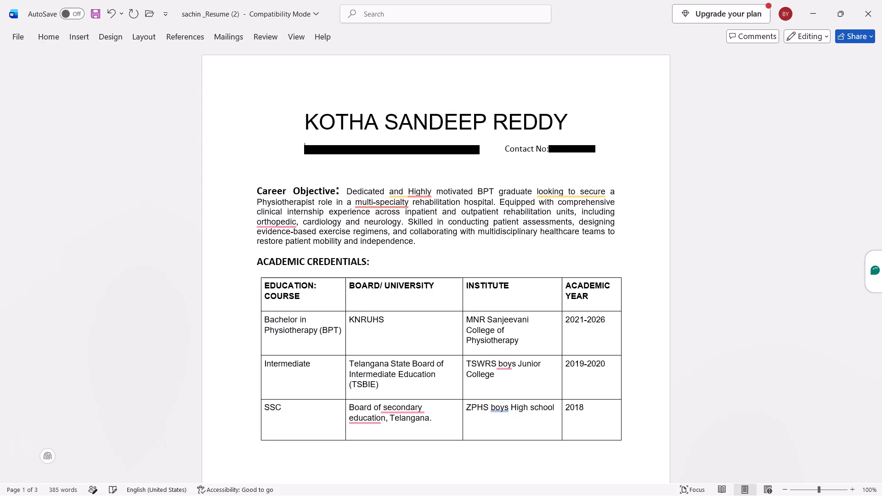
Replace the institute in the Intermediate row of the Academic Credentials table with "Narayana".
scroll(342, 222, down, 1)
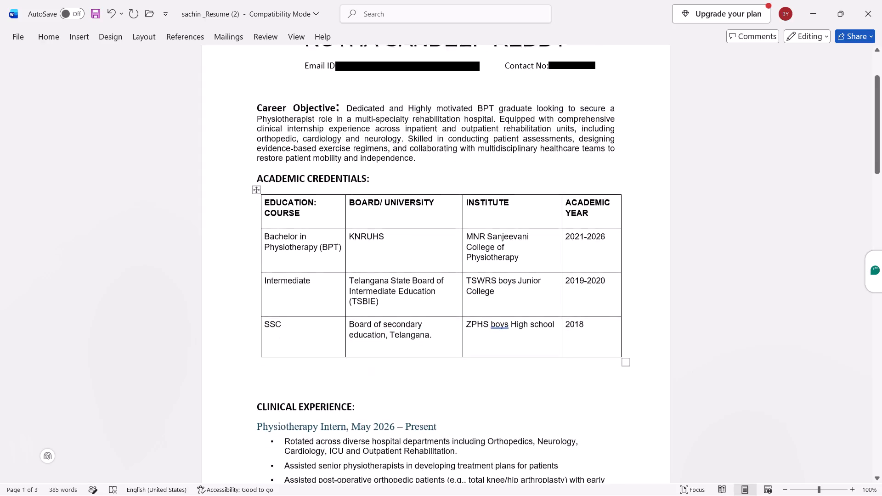
scroll(342, 222, down, 1)
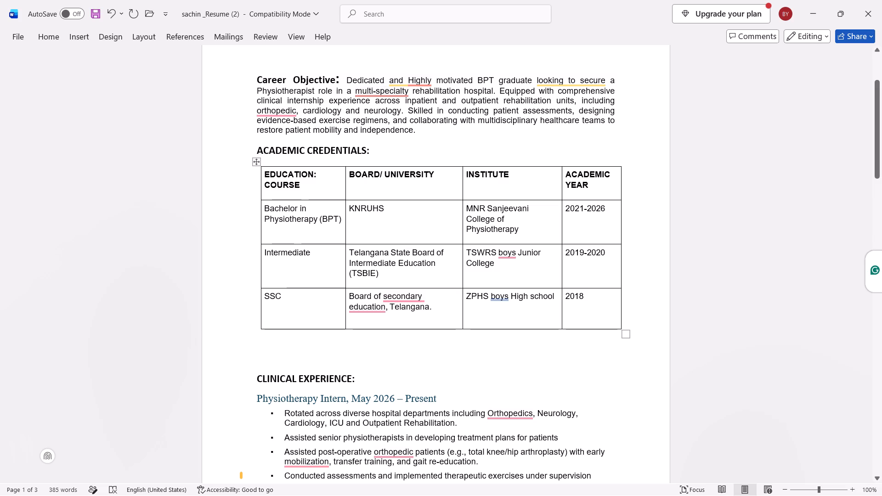
click(327, 254)
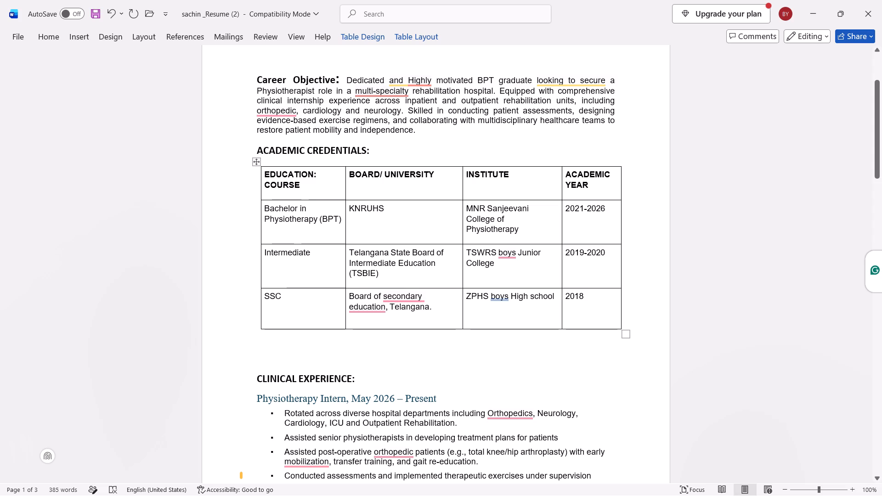
drag(395, 278, 351, 254)
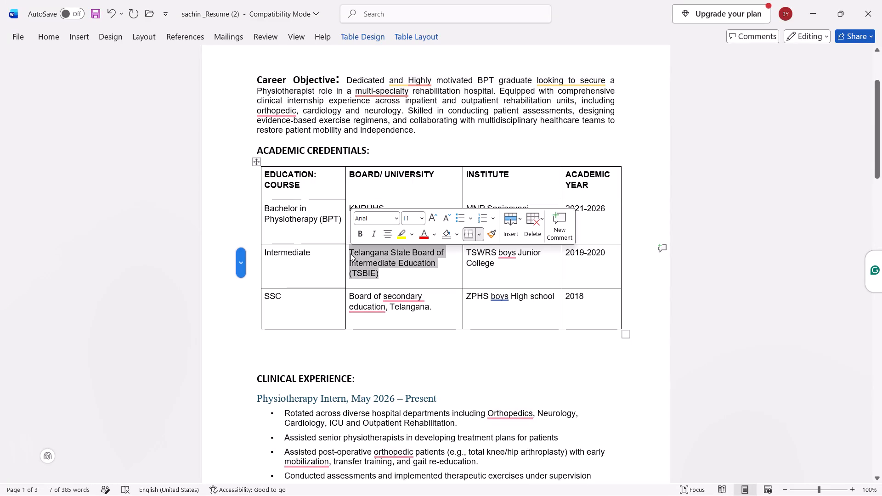
click(383, 269)
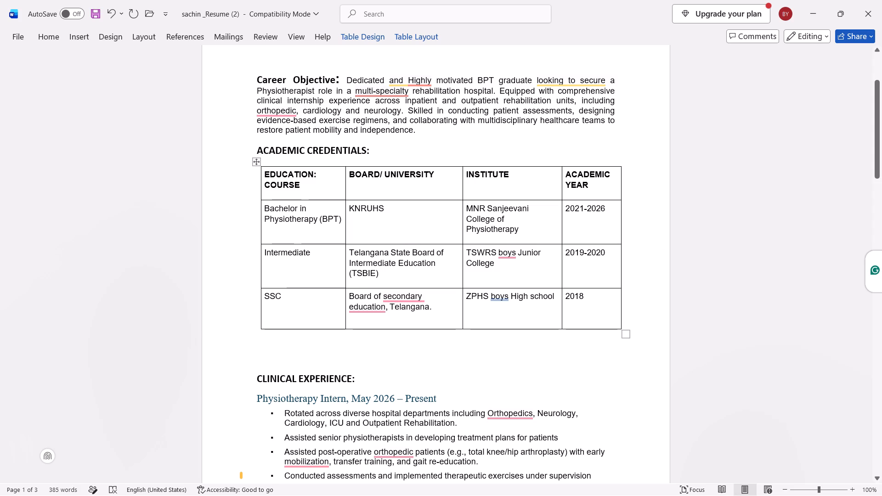
drag(503, 260, 467, 252)
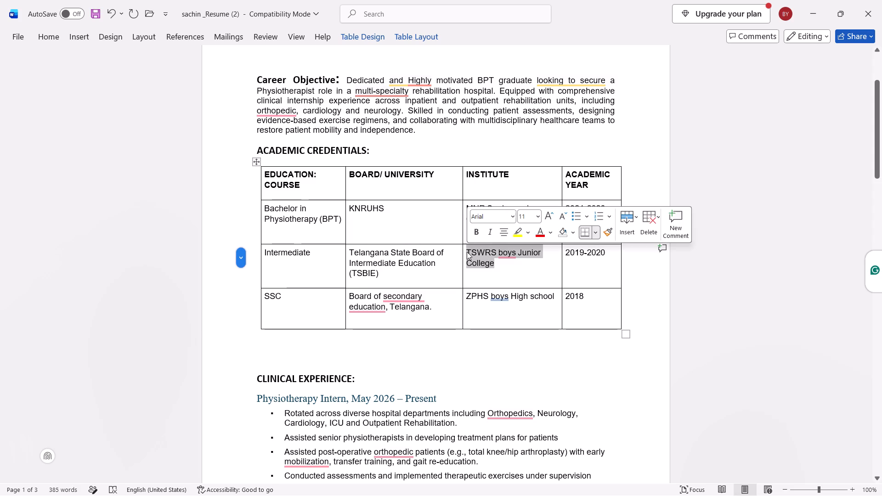
key(BackSpace)
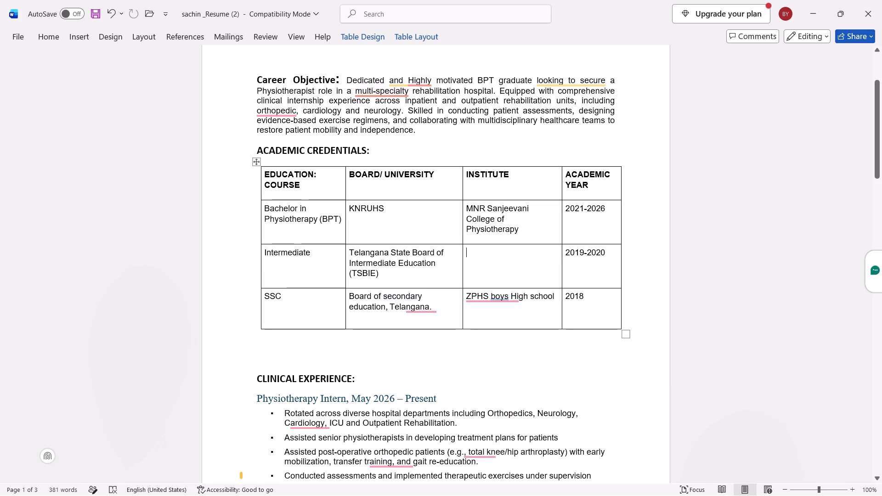
key(shift+n)
text(arayan)
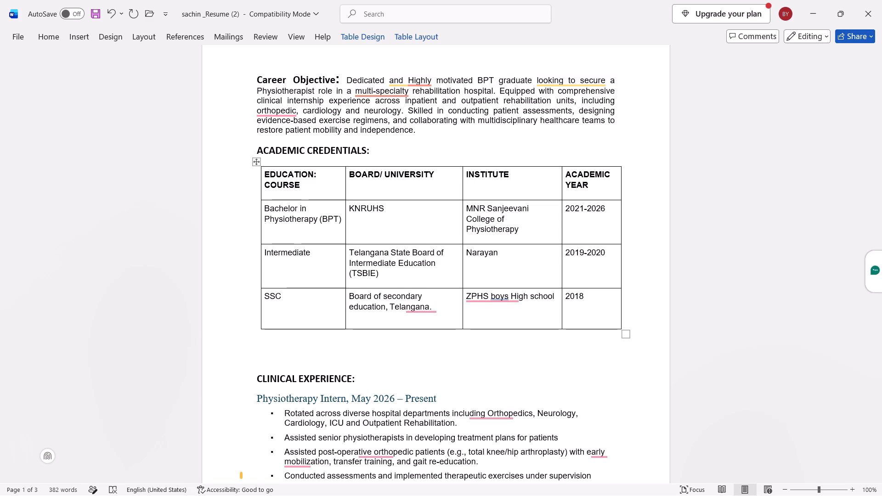
key(a)
key(space)
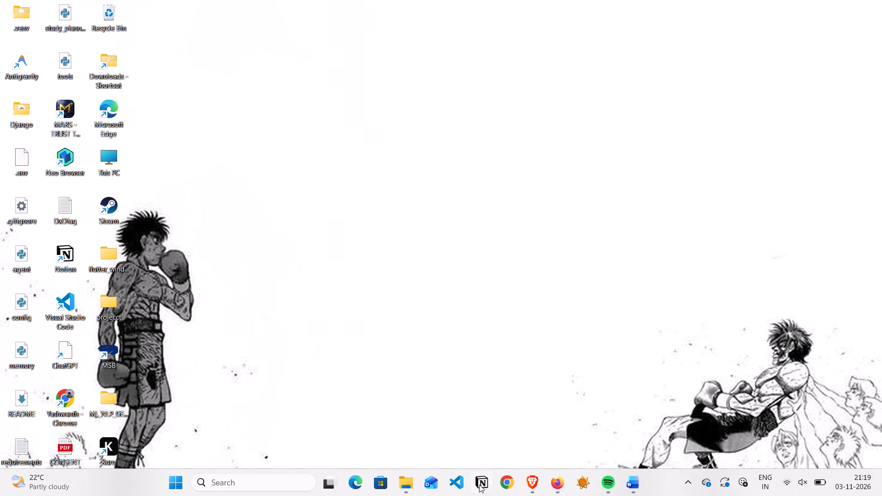
Switch to Brave, search for "narayana junior college" in a new tab and copy the college name from the search text.
click(527, 485)
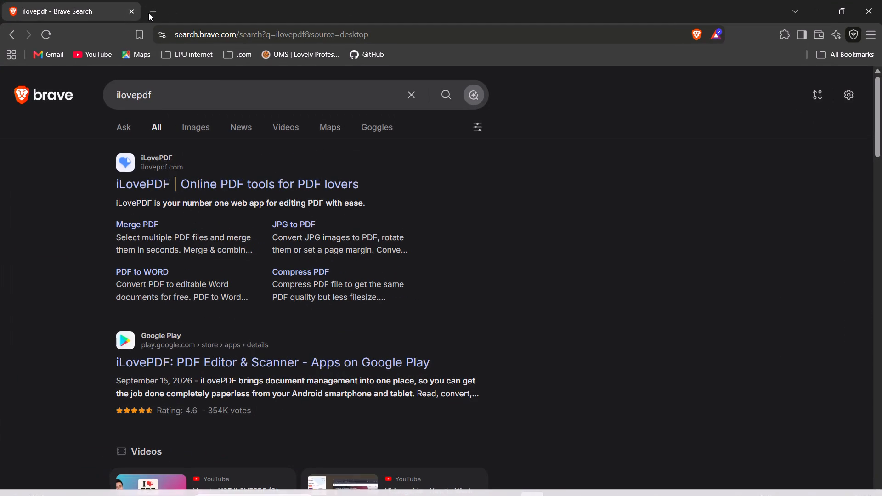
click(147, 13)
text(nar)
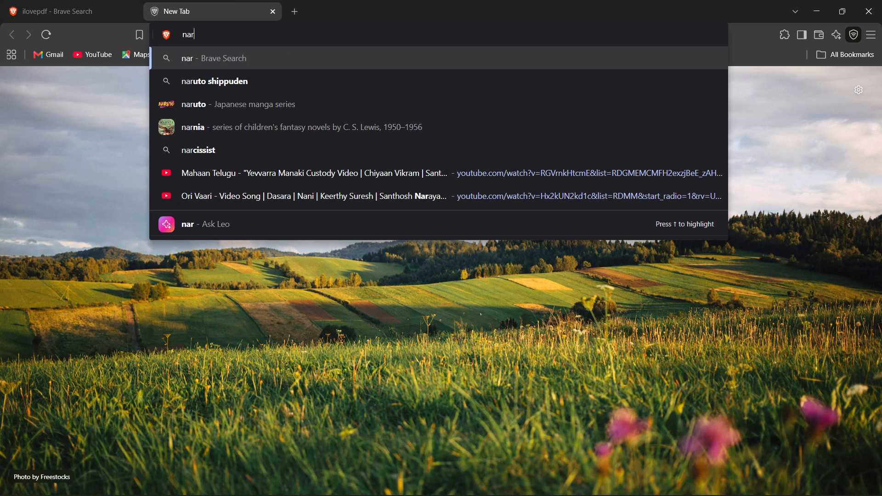
text(ayan)
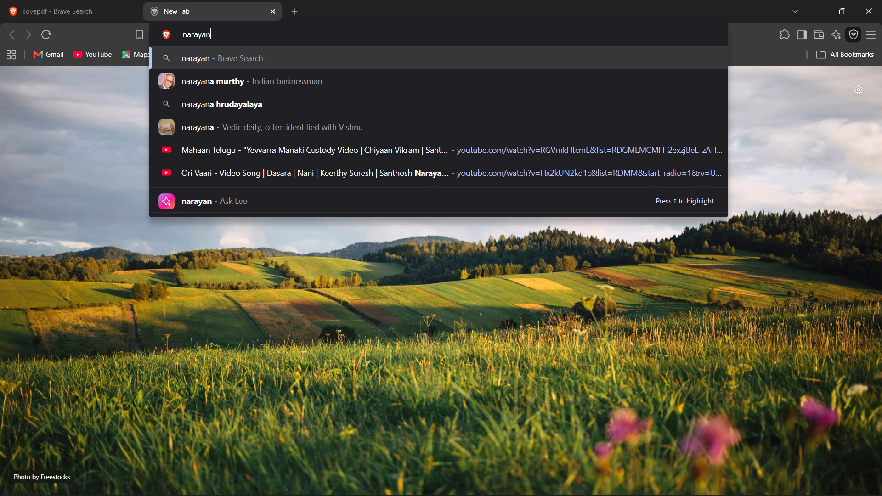
text(a)
key(space)
text(junio)
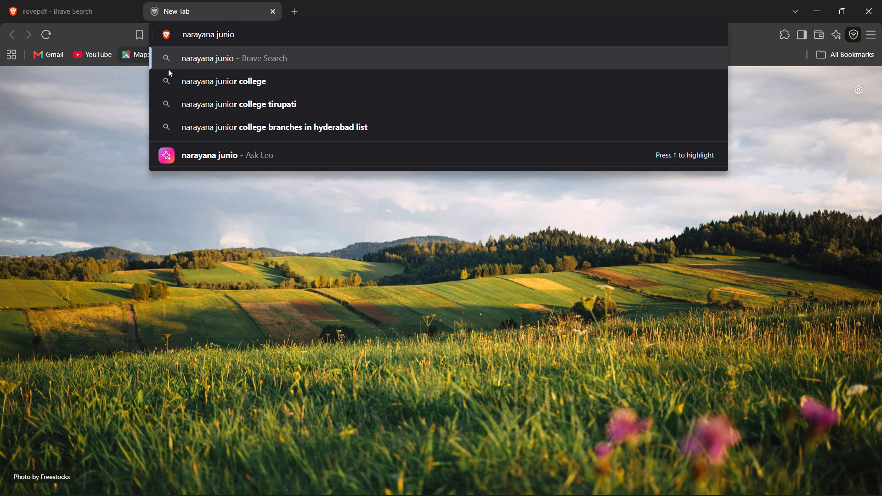
click(183, 79)
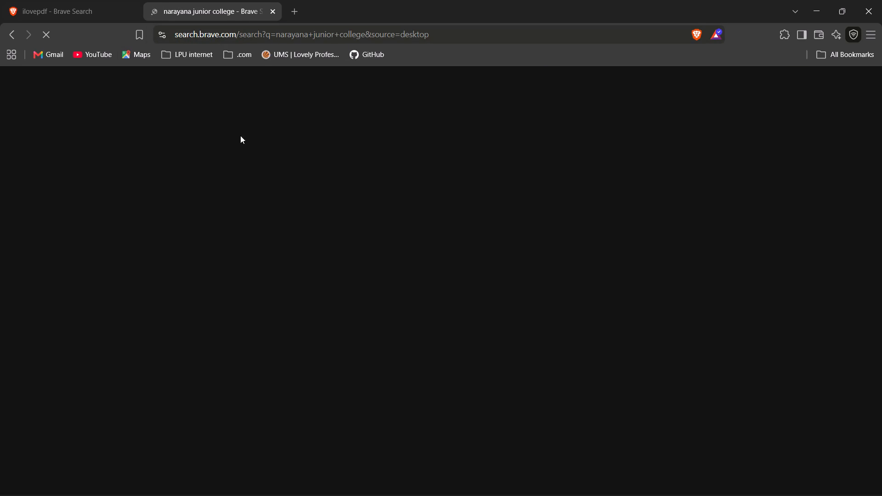
drag(237, 99, 107, 90)
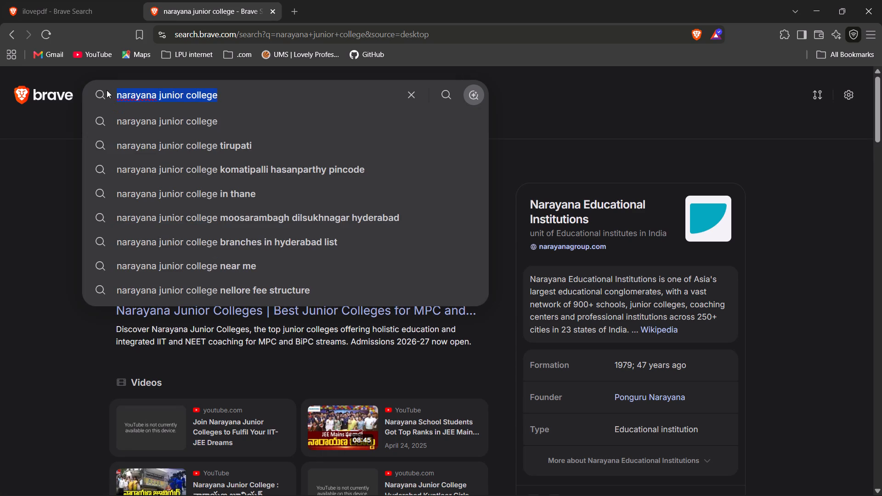
key(ctrl+c)
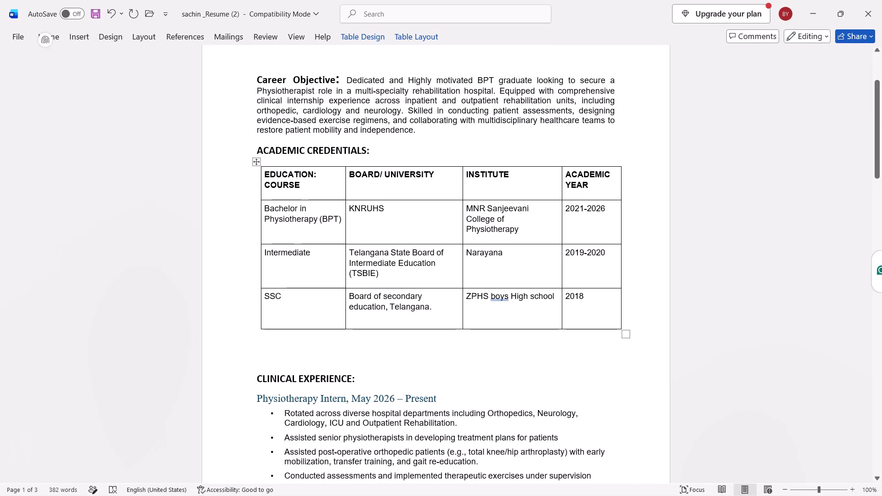
Back in the Word résumé, replace the Intermediate row's institute with the copied name "narayana junior college".
click(523, 253)
key(BackSpace)
key(BackSpace)
key(BackSpace)
key(BackSpace)
key(BackSpace)
key(BackSpace)
key(BackSpace)
key(BackSpace)
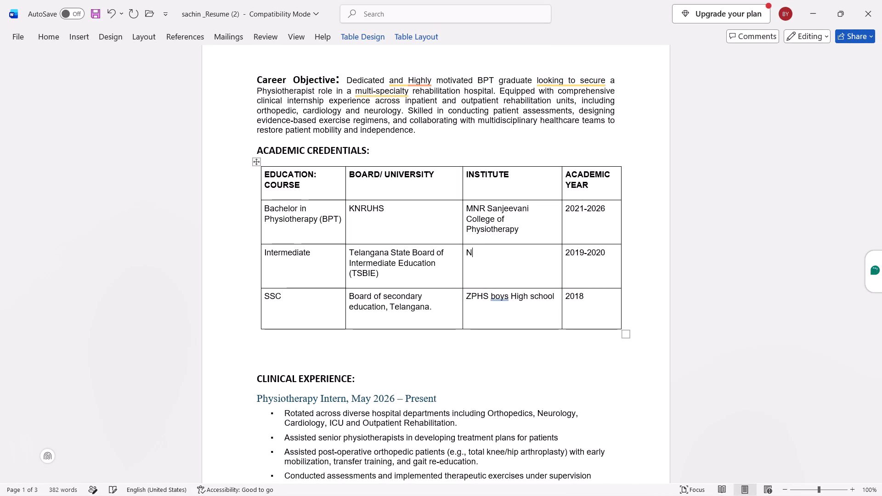
key(BackSpace)
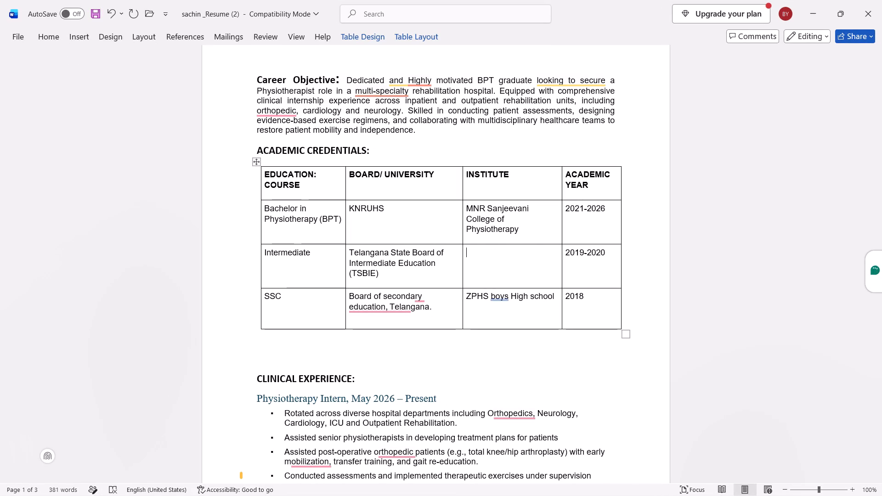
key(ctrl+v)
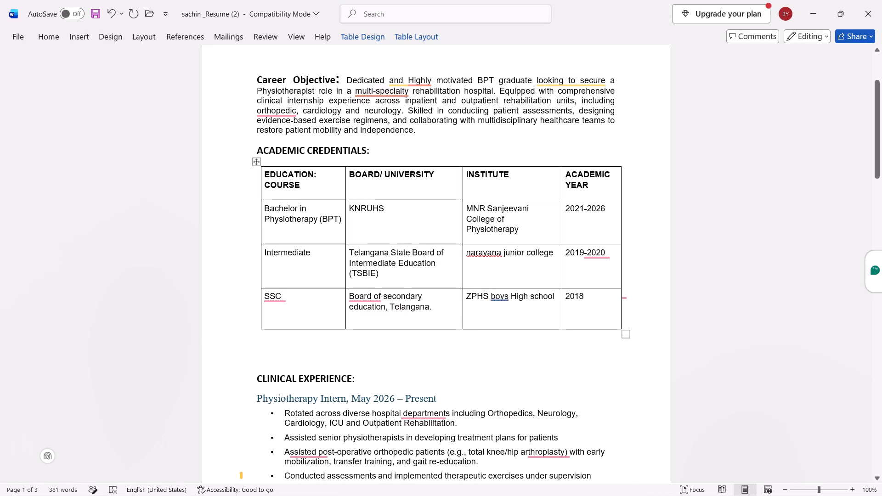
Capitalise the Intermediate row's institute as "Narayana Junior College", using the Grammarly suggestion for its last two words.
click(471, 252)
key(BackSpace)
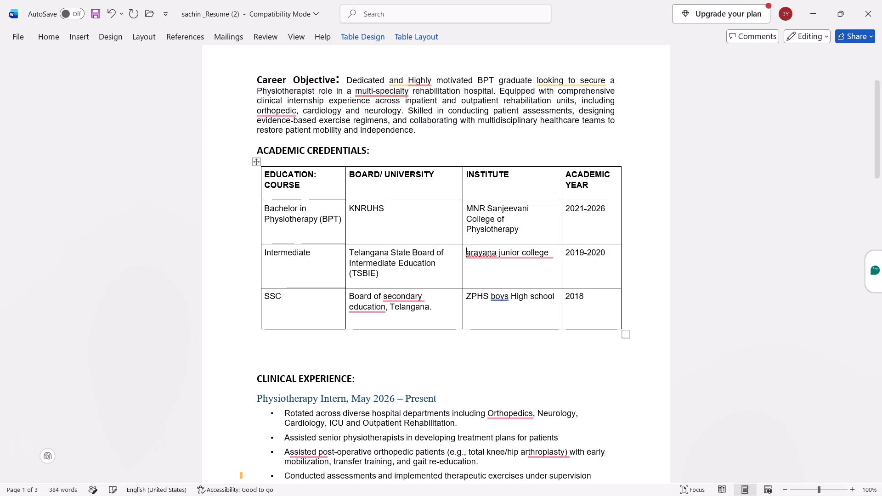
key(ctrl+n)
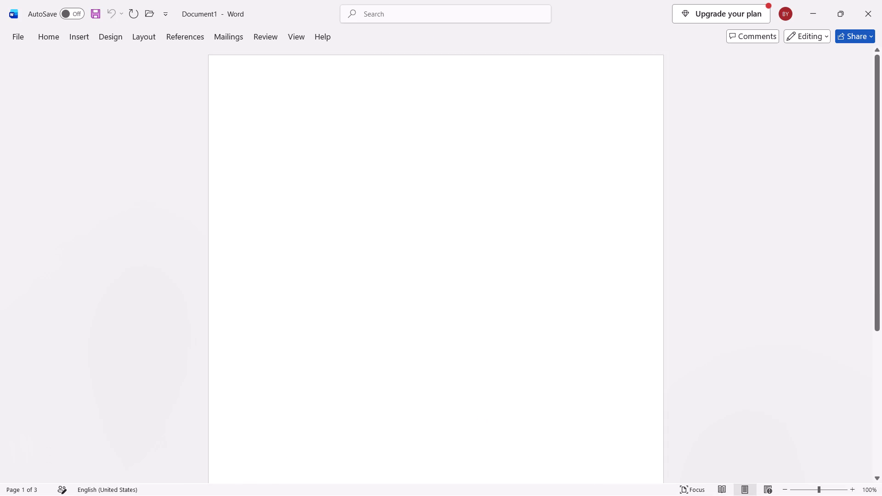
click(881, 0)
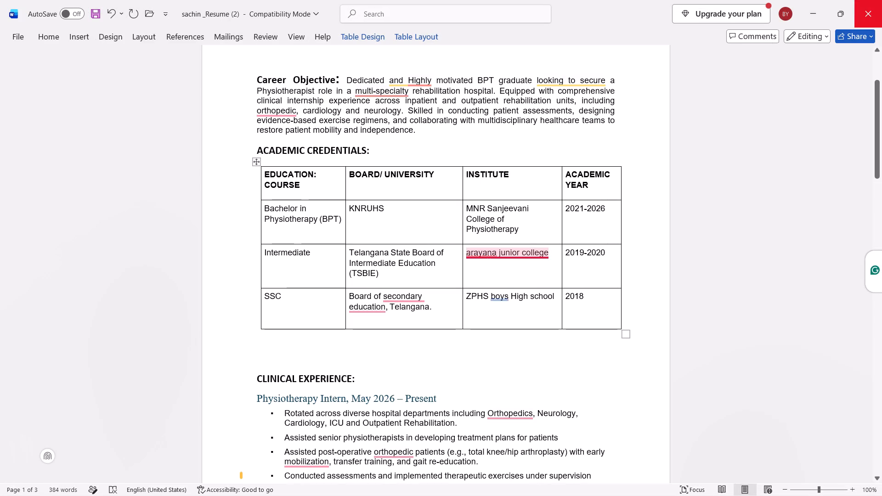
key(shift+n)
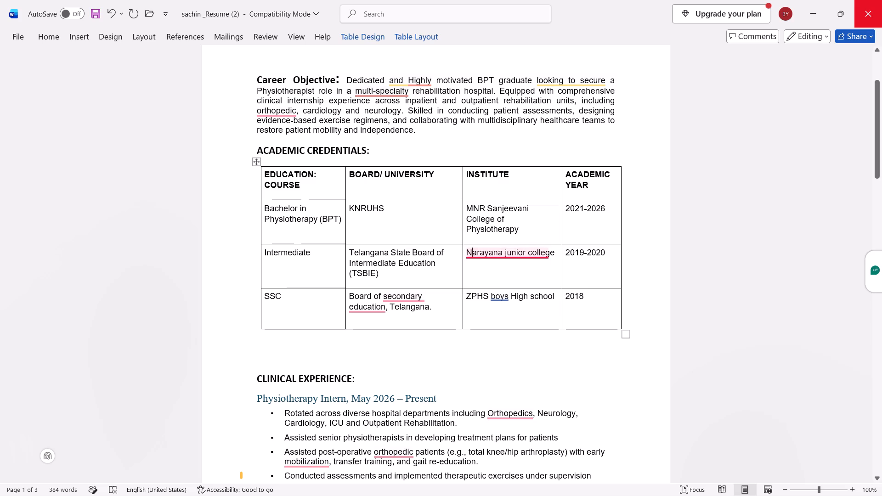
click(507, 254)
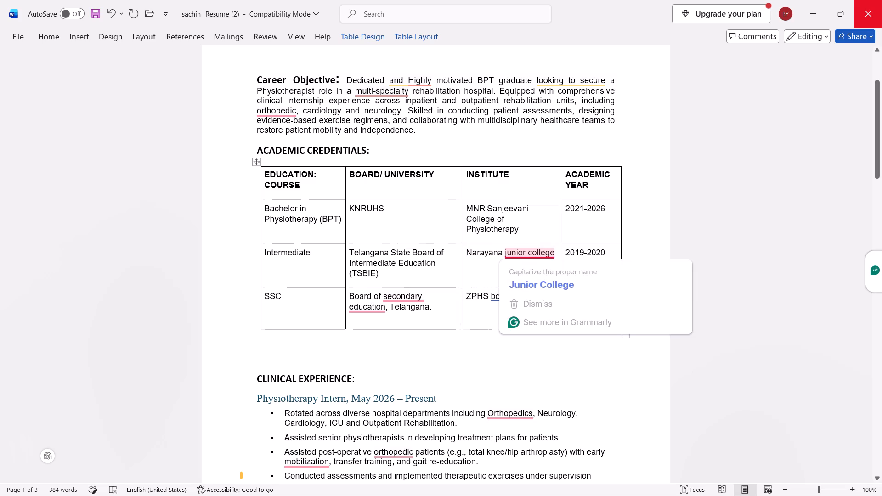
click(521, 279)
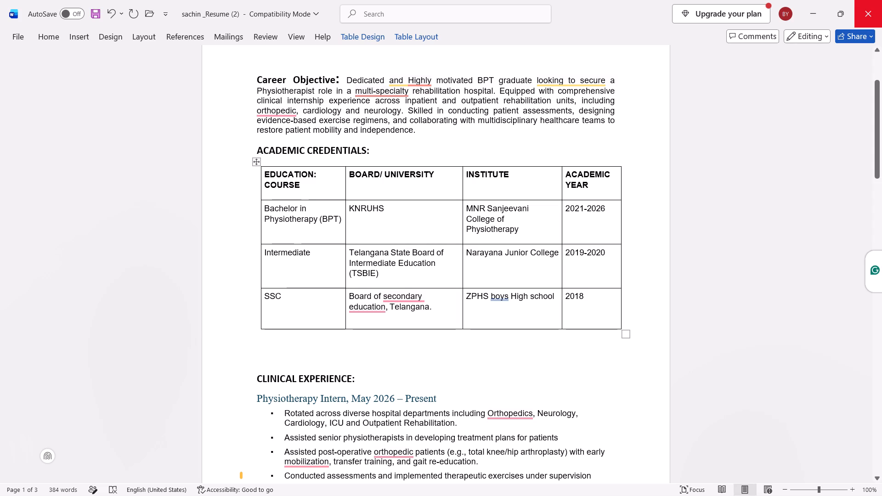
With the cursor after "boys" in the SSC row's institute, switch to Brave and look up the spelling of "geetanjali" in a new tab.
click(508, 297)
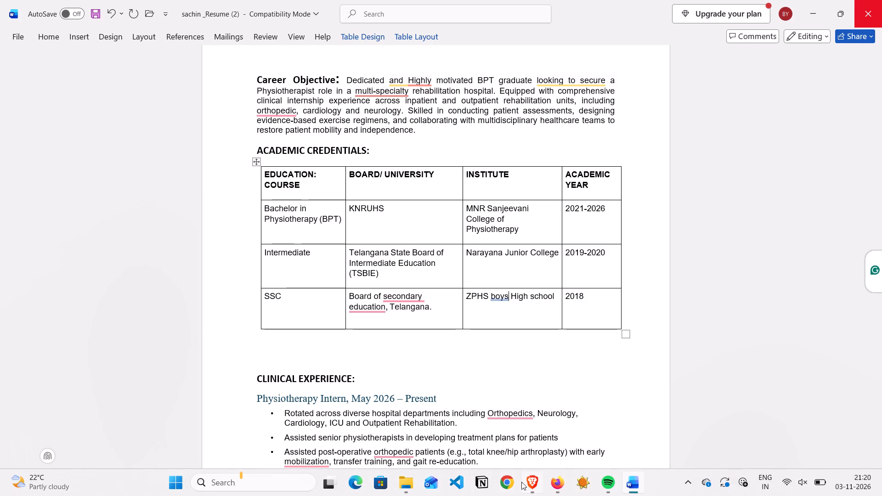
click(521, 482)
click(289, 0)
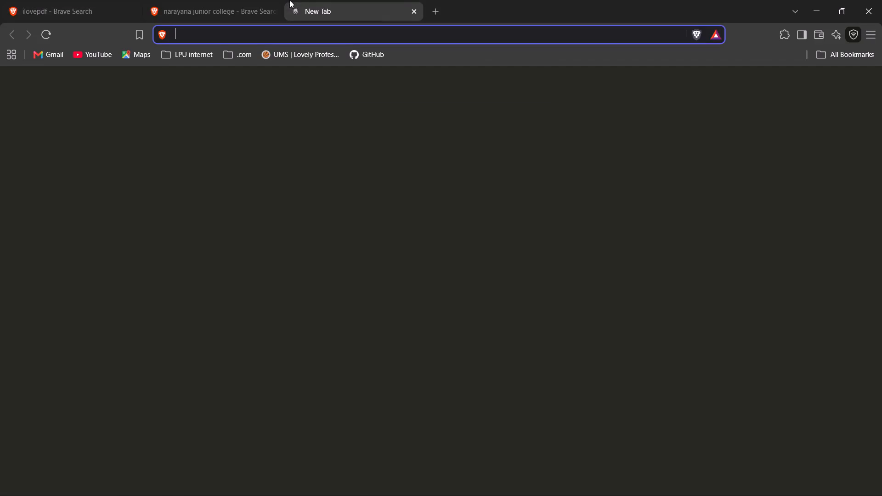
key(g)
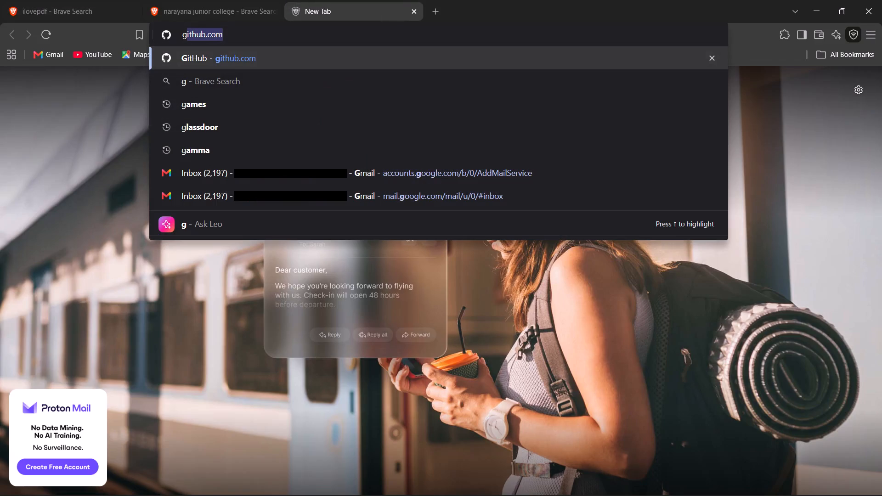
key(i)
key(BackSpace)
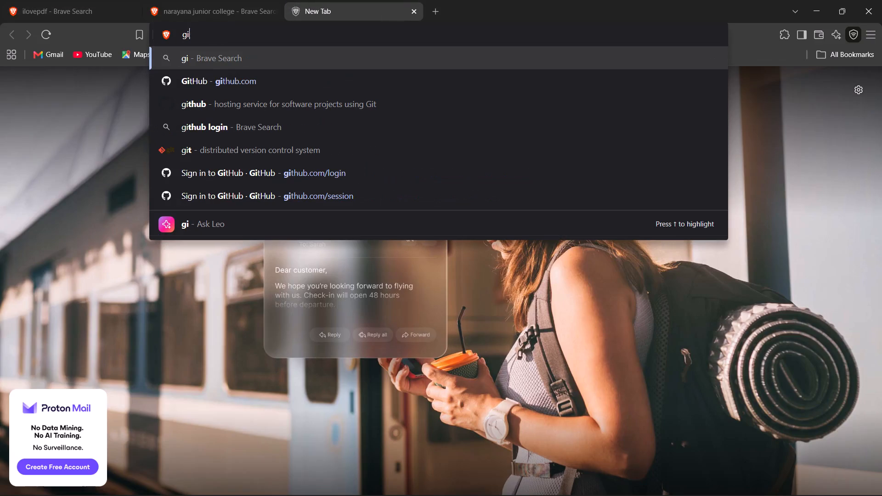
key(BackSpace)
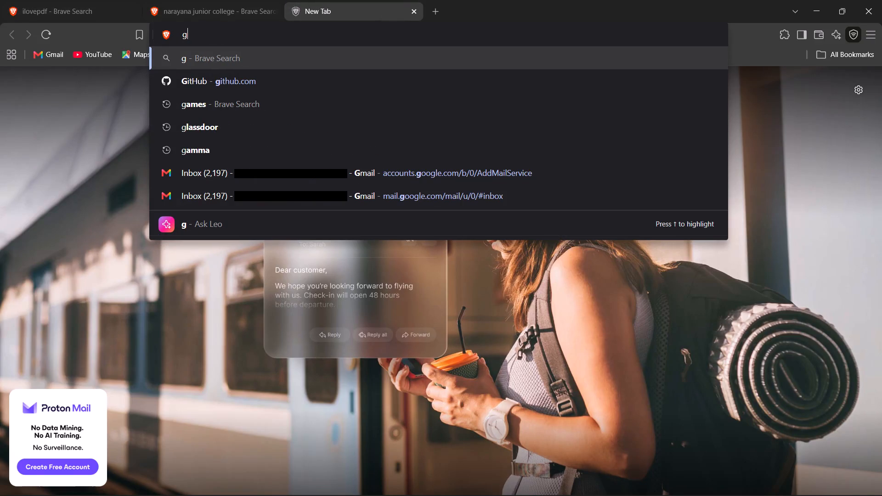
text(ee)
text(tan)
text(jali)
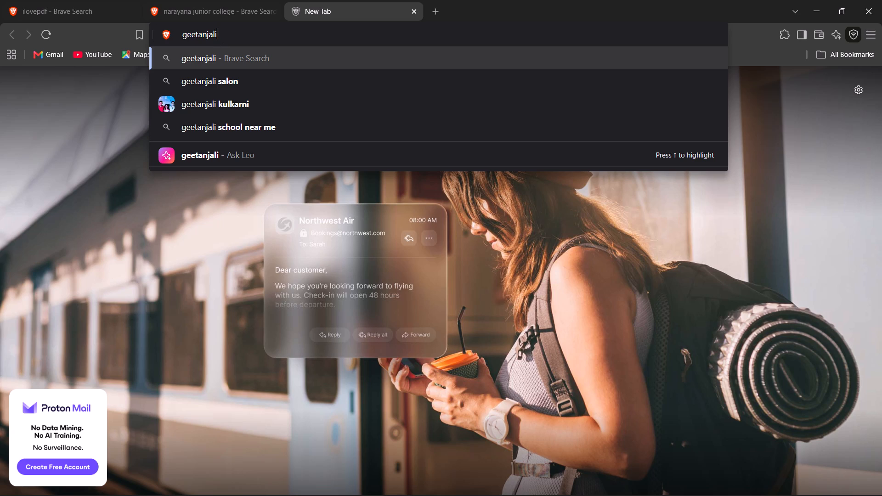
drag(226, 35, 202, 39)
drag(202, 39, 201, 39)
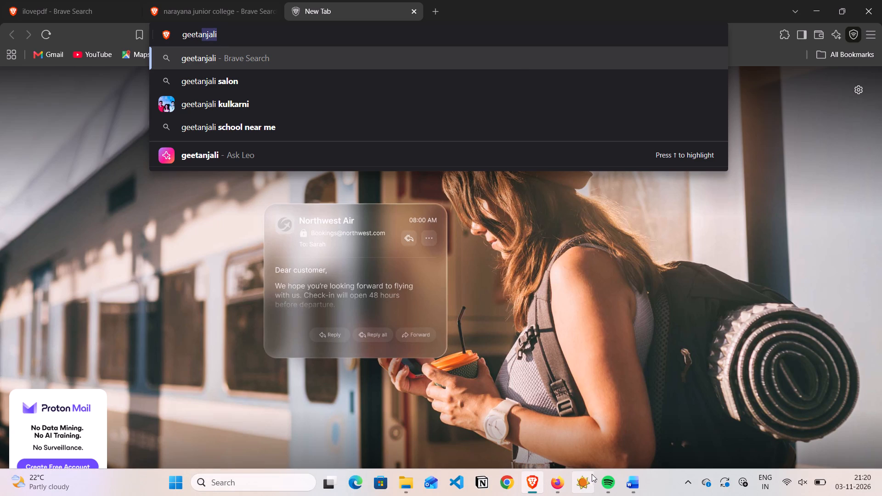
Back in the Word résumé, replace "ZPHS boys" in the SSC row's institute with "Geetanjali", keeping "High school".
click(624, 483)
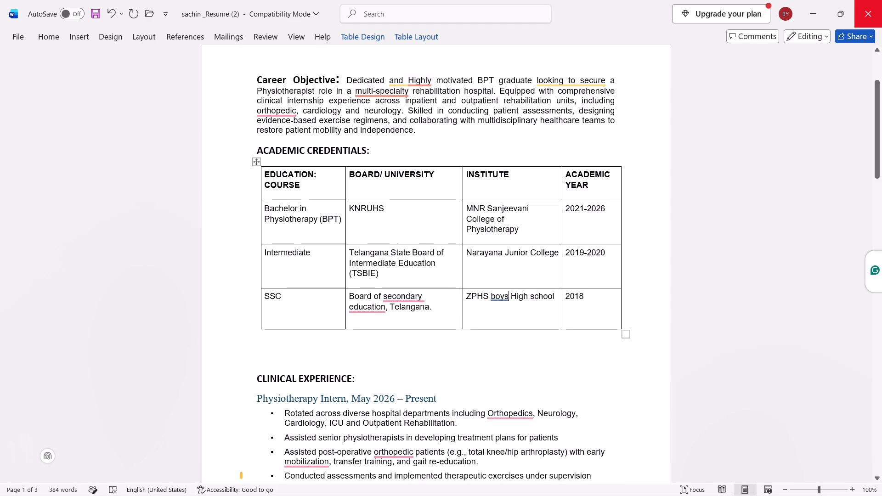
key(BackSpace)
key(BackSpace)
key(BackSpace)
key(BackSpace)
key(BackSpace)
key(BackSpace)
key(BackSpace)
key(BackSpace)
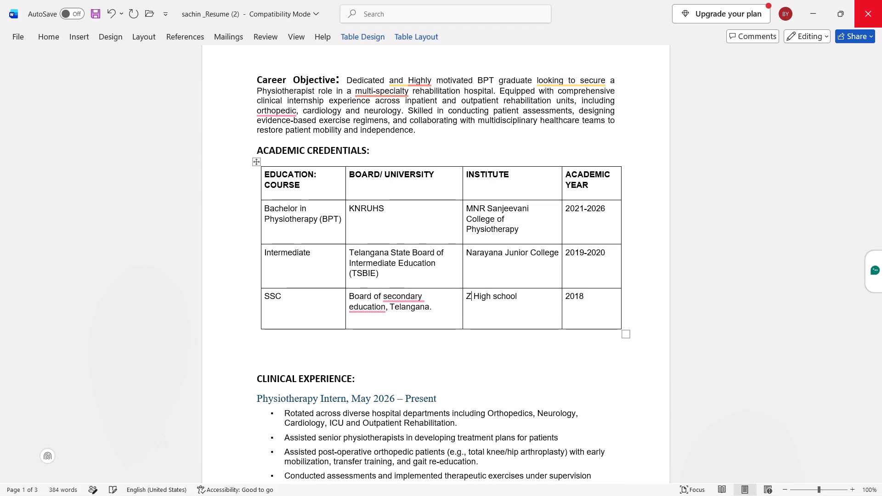
key(BackSpace)
key(shift+g)
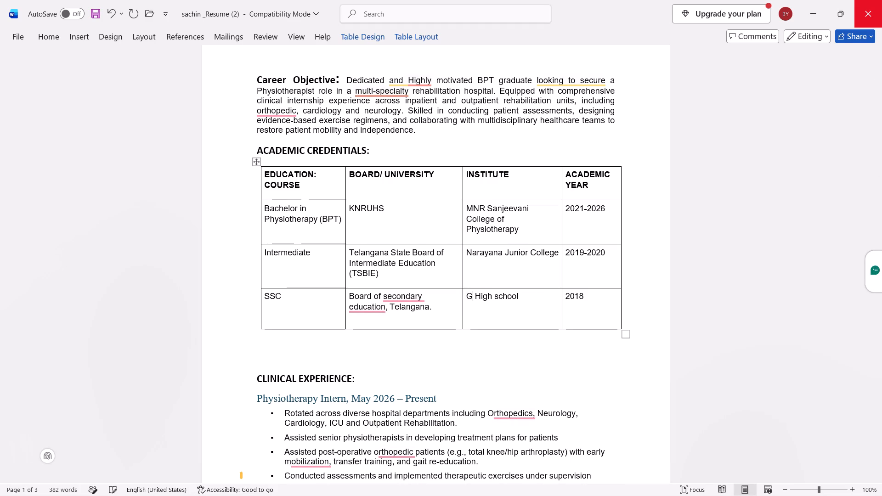
text(ee)
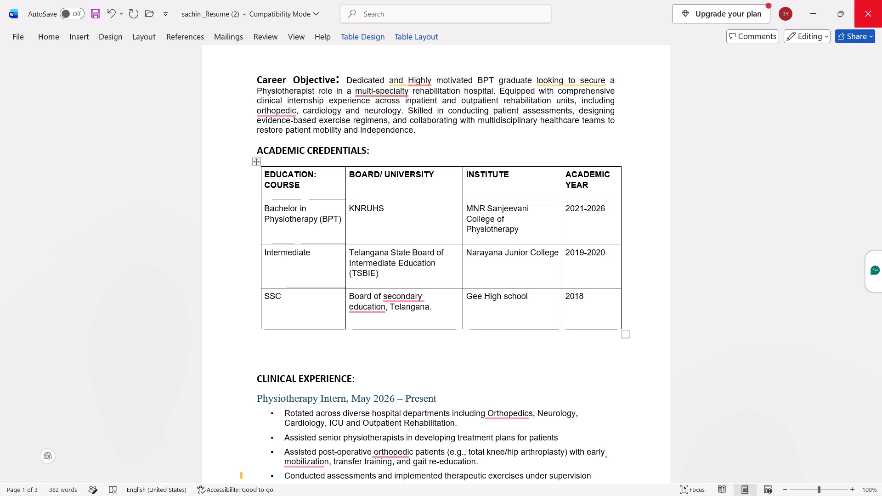
text(tanjali)
Review the résumé sections after the Academic Credentials table, from Clinical Experience through Work Shops and skills to Languages.
scroll(509, 296, right, 1)
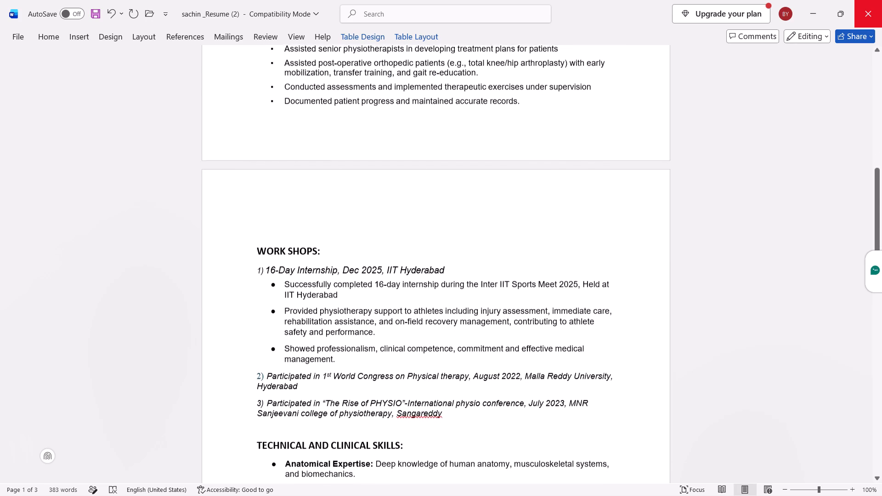
scroll(509, 296, right, 1)
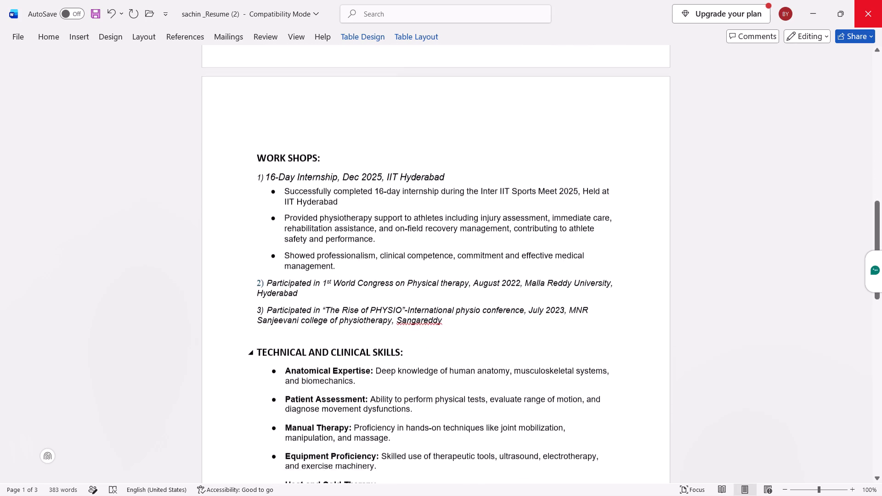
scroll(509, 296, right, 2)
scroll(509, 296, up, 2)
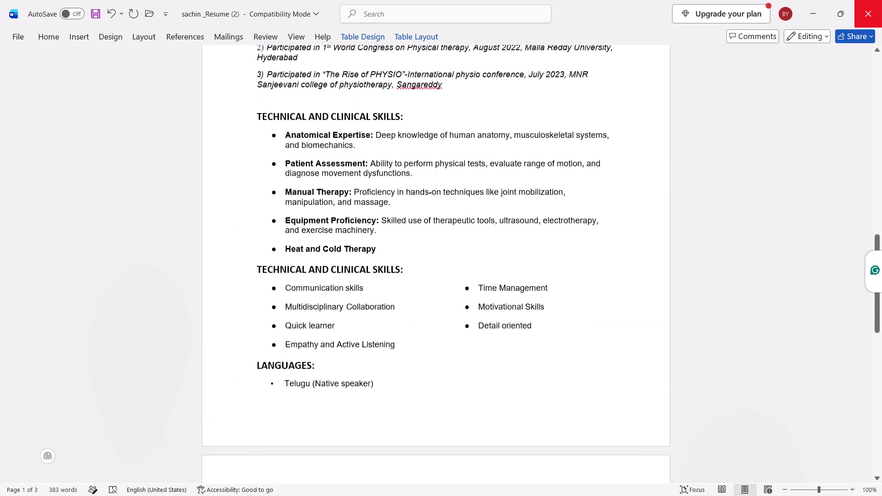
scroll(509, 296, up, 7)
scroll(509, 296, right, 1)
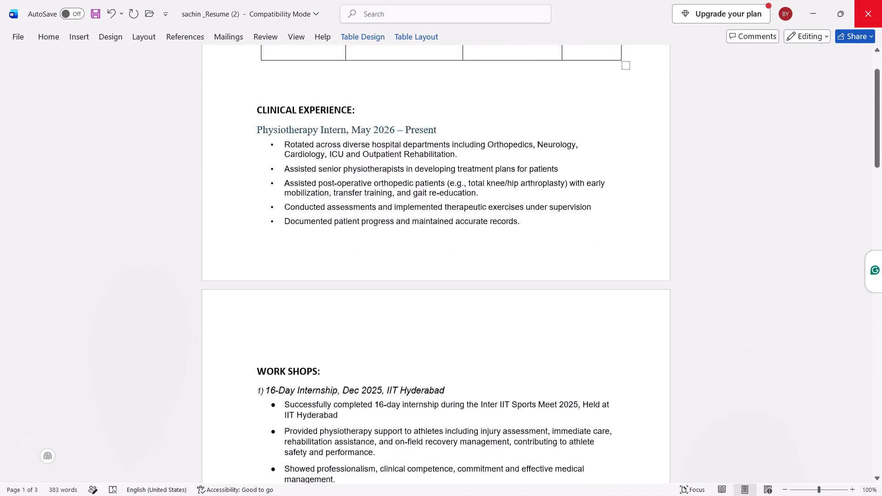
scroll(509, 296, right, 1)
scroll(509, 296, up, 1)
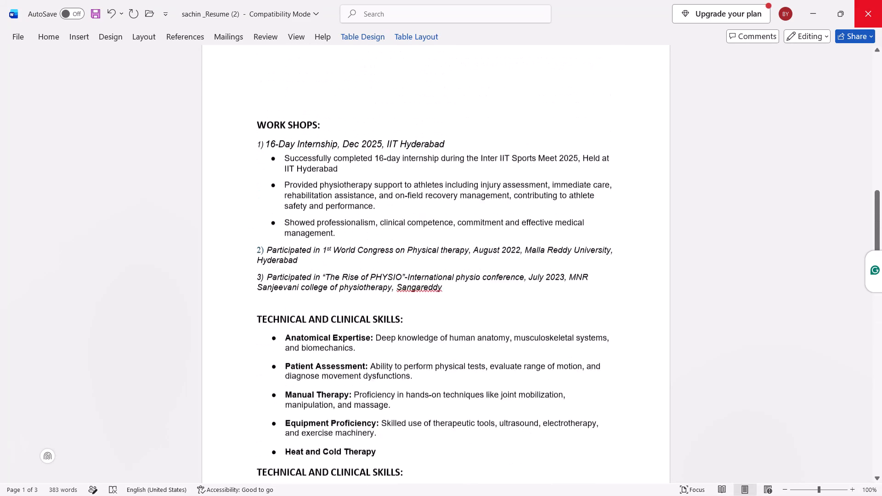
scroll(509, 296, up, 1)
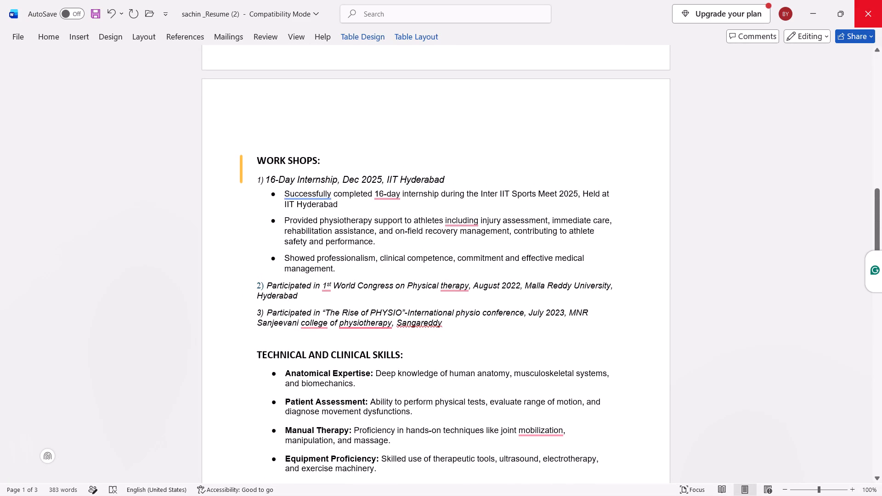
Add a fourth numbered entry to the Work Shops list, after the Sangareddy conference entry, beginning with "Participated in".
click(448, 327)
key(Return)
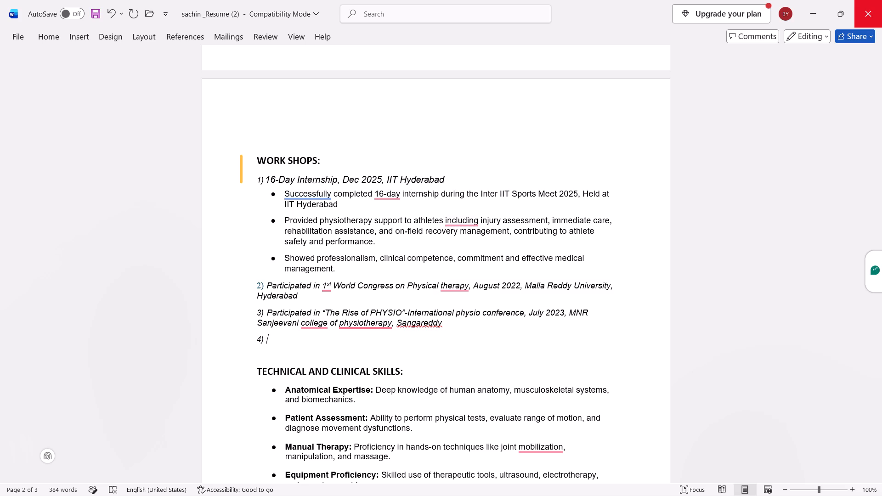
key(shift+p)
text(ar)
text(tic)
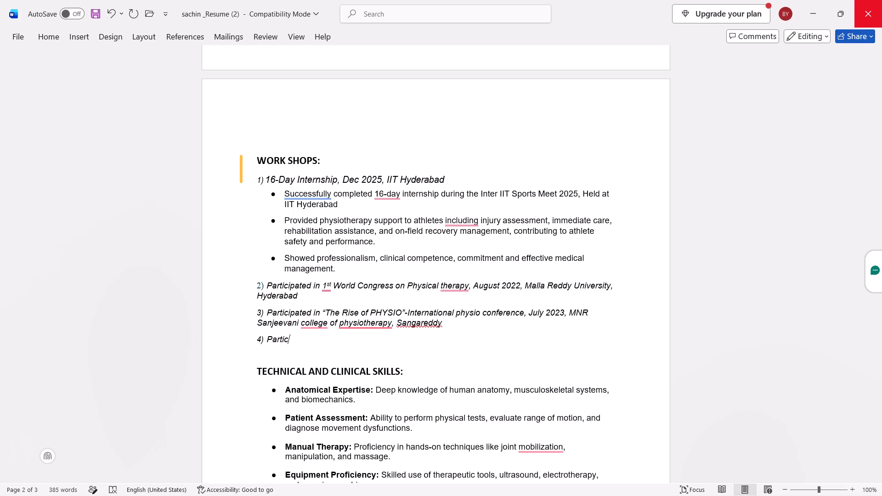
key(i)
text(pated)
key(space)
text(in)
key(space)
key(BackSpace)
key(space)
Continue the fourth workshop entry with the event name "CAPPA" in capitals, enclosed in quotation marks.
key(shift+quotedbl)
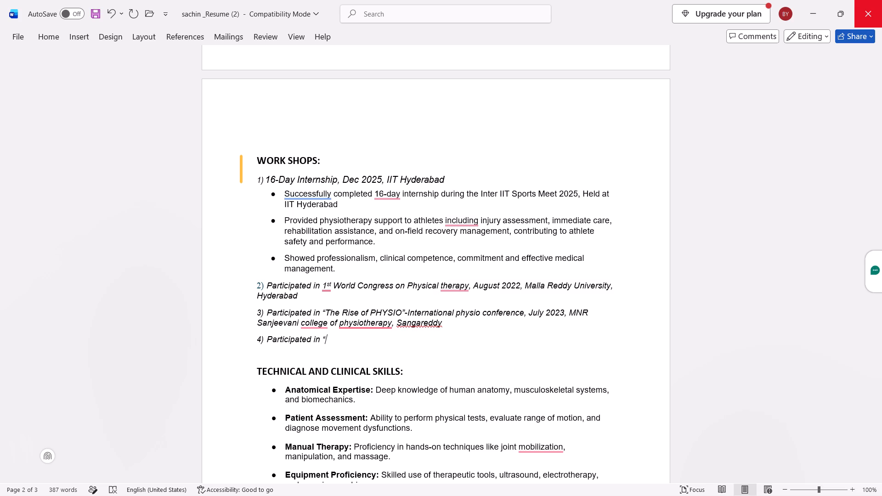
key(shift+c)
key(a)
text(ppa)
key(BackSpace)
key(BackSpace)
key(BackSpace)
key(BackSpace)
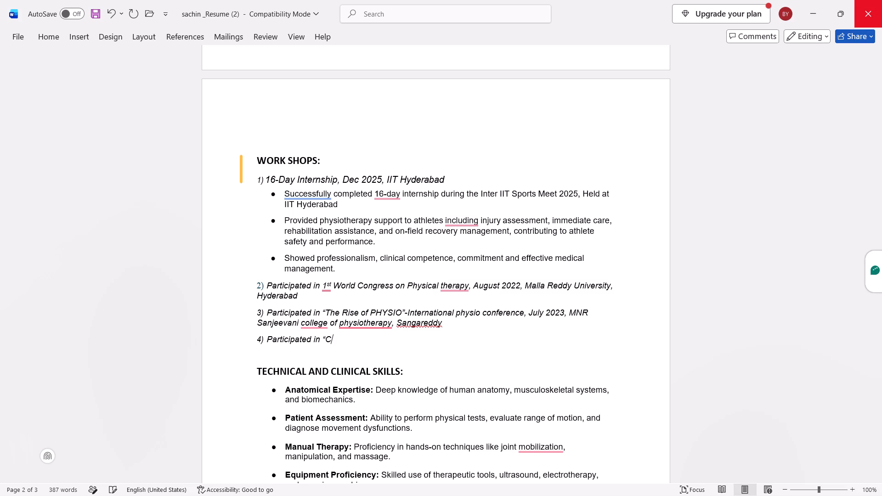
key(shift+a)
text(PPA)
key(shift+quotedbl)
Extend the fourth workshop entry with a hyphen and the word "National" directly after the quoted "CAPPA".
key(minus)
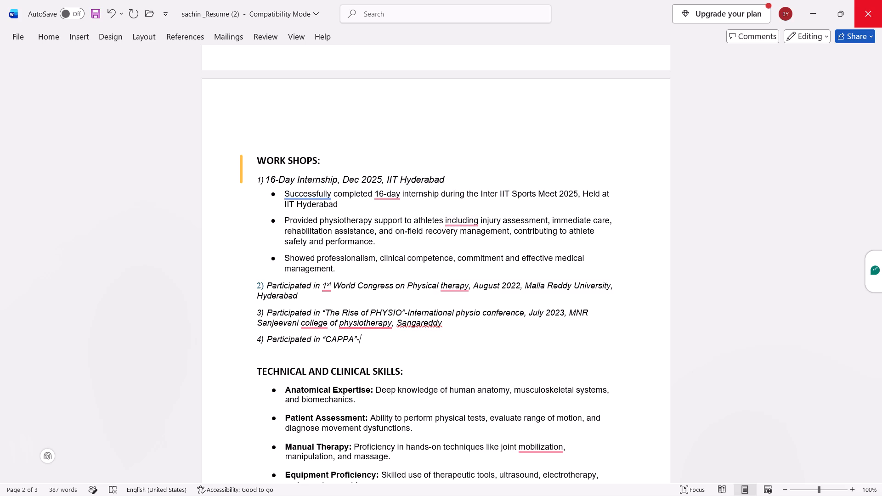
key(n)
key(BackSpace)
key(shift+n)
text(atinal)
key(BackSpace)
key(BackSpace)
key(BackSpace)
key(BackSpace)
key(BackSpace)
key(BackSpace)
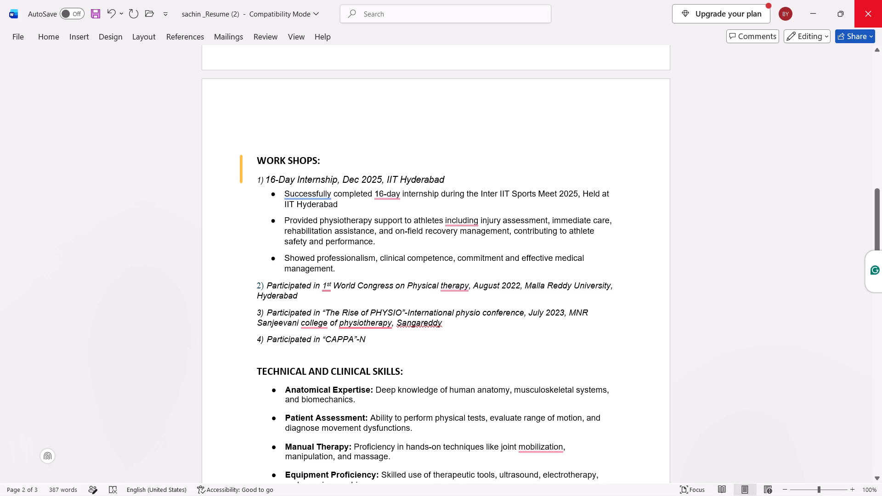
key(a)
text(ti)
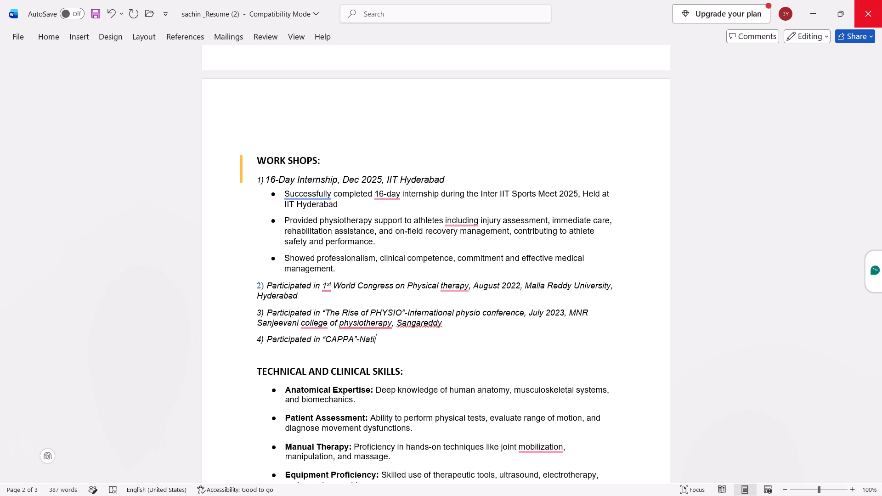
text(onal)
key(space)
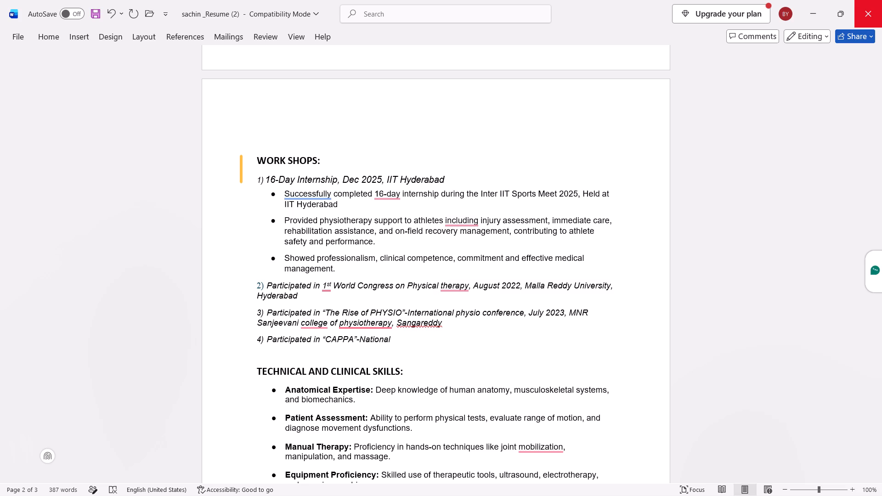
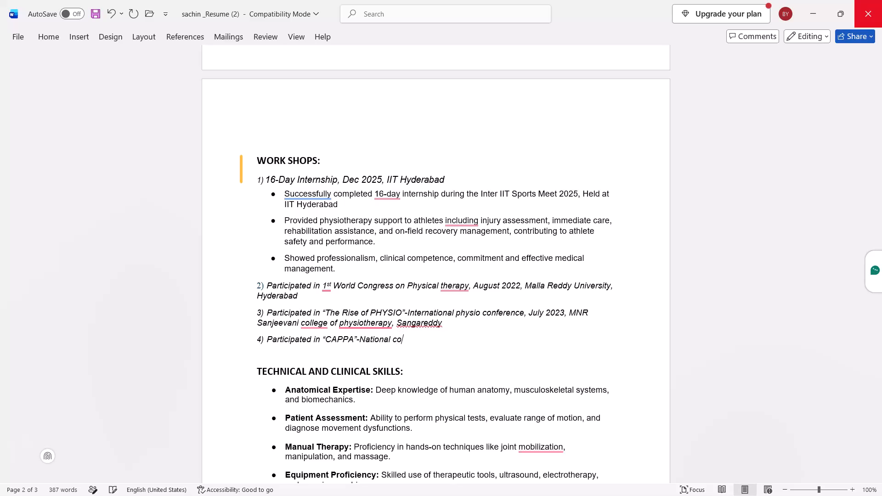
Complete the word "conference" after "National" in the fourth workshop entry.
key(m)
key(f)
key(BackSpace)
key(BackSpace)
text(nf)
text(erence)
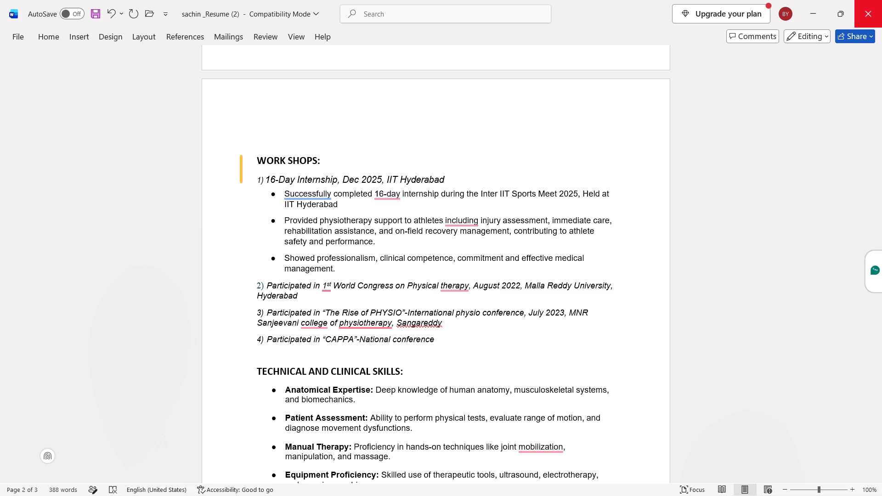
Add "(India)" in parentheses after "National conference" in the fourth workshop entry.
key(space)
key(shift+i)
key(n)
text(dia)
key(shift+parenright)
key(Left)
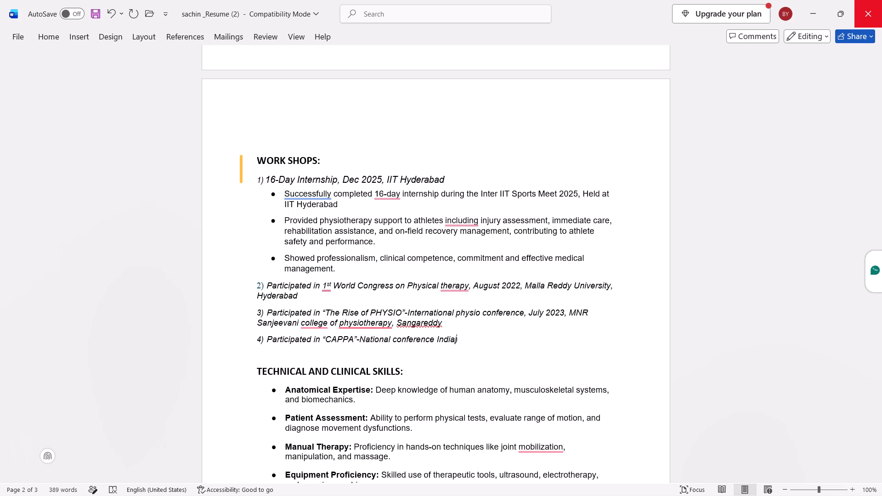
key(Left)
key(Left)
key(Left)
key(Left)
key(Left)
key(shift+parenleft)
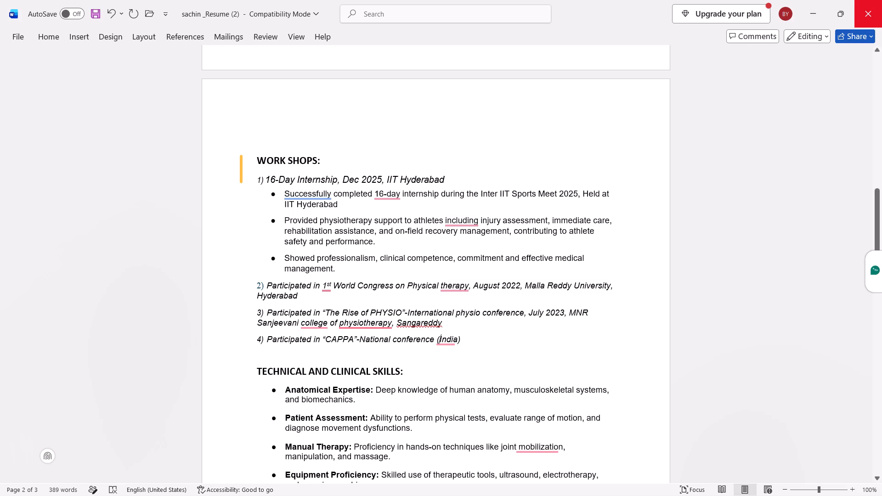
Append a comma and the date "April 27 2024" at the end of the fourth workshop entry.
click(474, 339)
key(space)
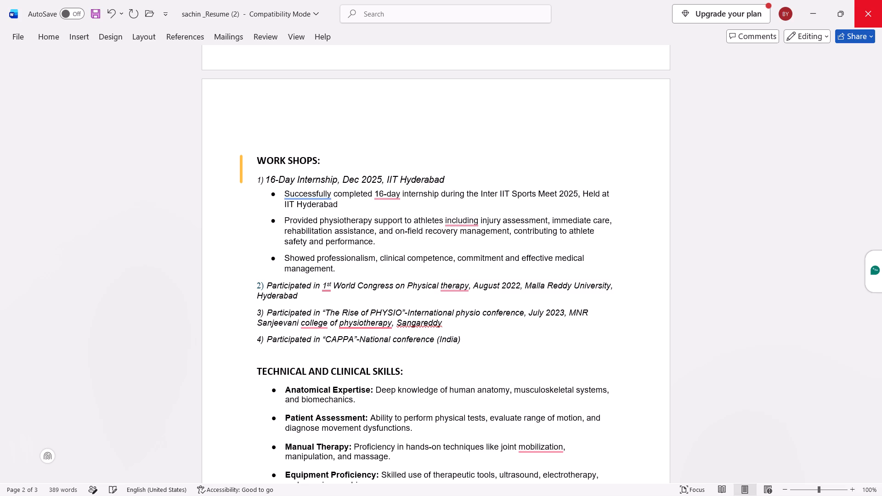
key(BackSpace)
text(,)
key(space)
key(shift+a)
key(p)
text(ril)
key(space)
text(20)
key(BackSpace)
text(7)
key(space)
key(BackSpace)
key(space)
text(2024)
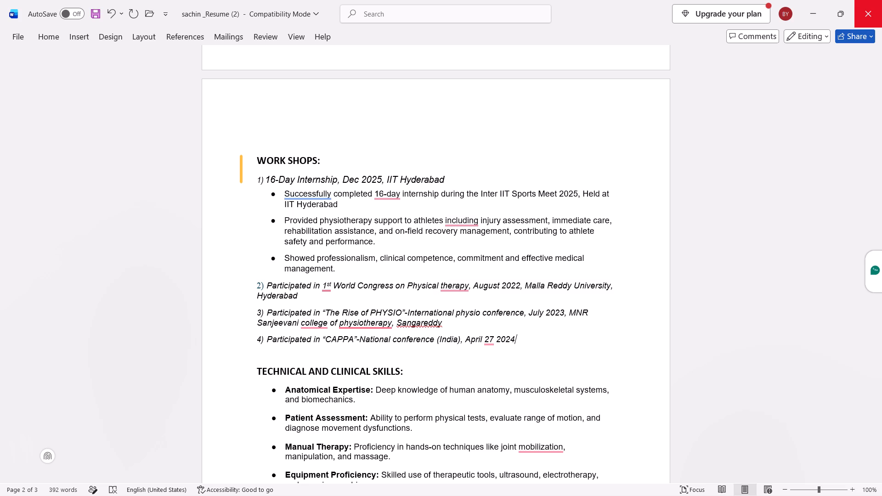
Continue the fourth workshop entry after the date with a comma and the venue text "YASHODA HOSPA" in capitals.
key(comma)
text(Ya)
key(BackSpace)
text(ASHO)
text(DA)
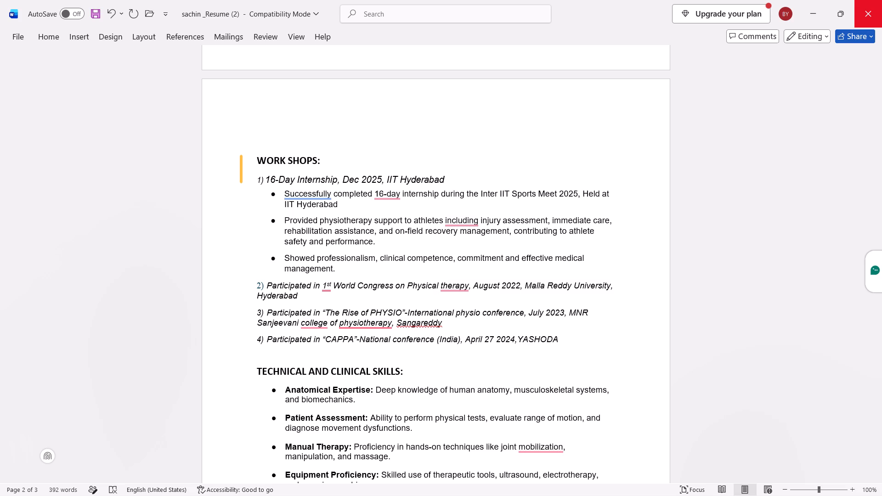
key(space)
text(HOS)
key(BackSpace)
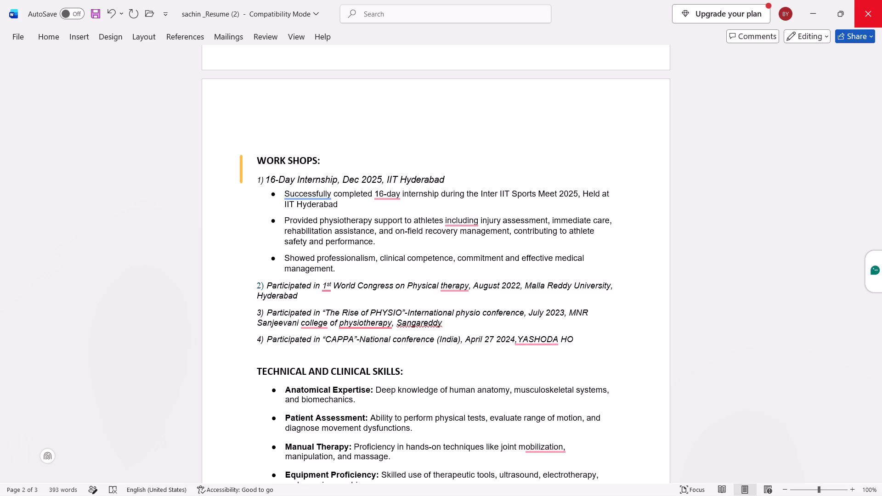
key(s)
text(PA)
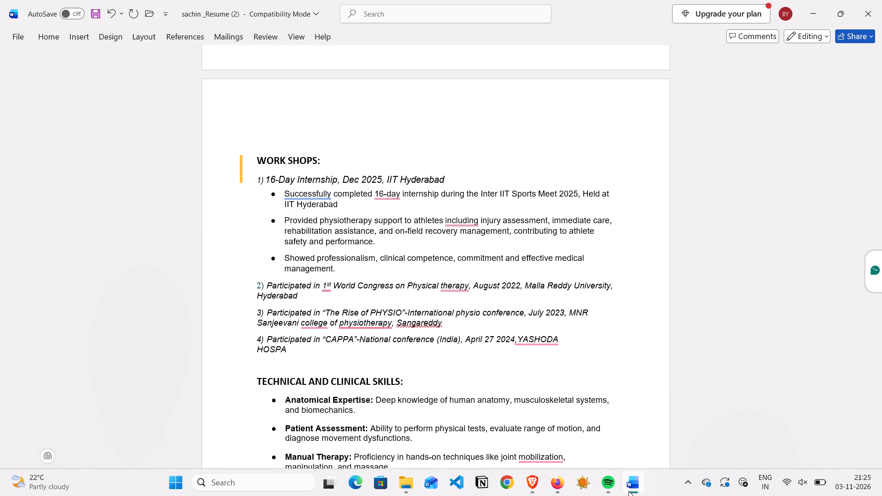
Switch to the Brave browser, replace the address bar text with "HOSPA", and search using the suggested spelling "hospital".
click(531, 486)
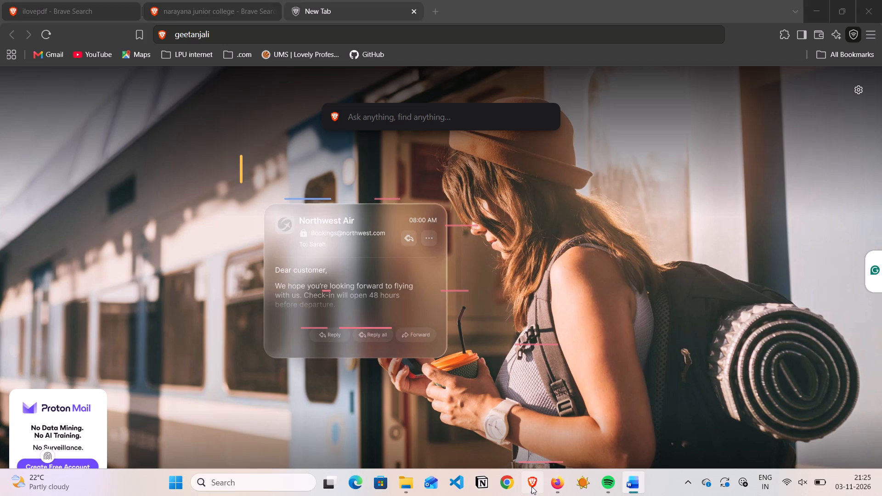
key(BackSpace)
key(BackSpace)
key(BackSpace)
key(BackSpace)
key(BackSpace)
key(BackSpace)
key(BackSpace)
key(BackSpace)
key(BackSpace)
key(BackSpace)
key(BackSpace)
key(BackSpace)
key(BackSpace)
key(BackSpace)
key(BackSpace)
key(BackSpace)
key(BackSpace)
key(BackSpace)
key(BackSpace)
key(BackSpace)
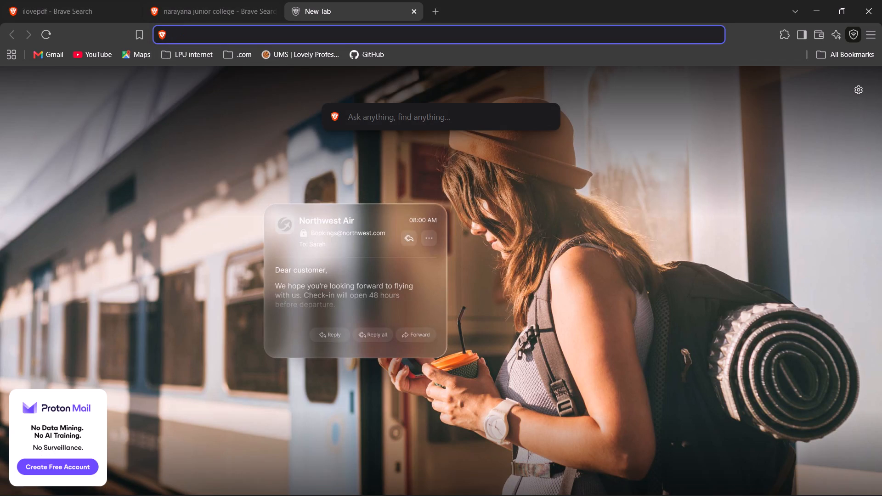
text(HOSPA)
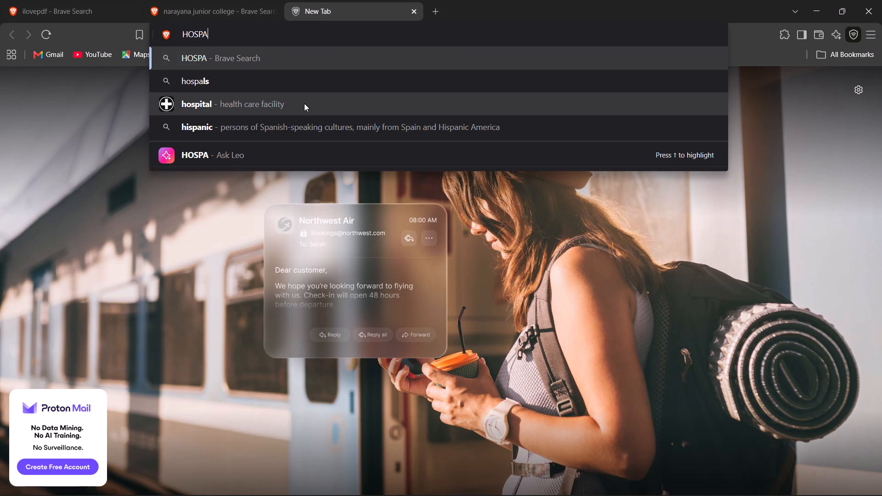
click(304, 103)
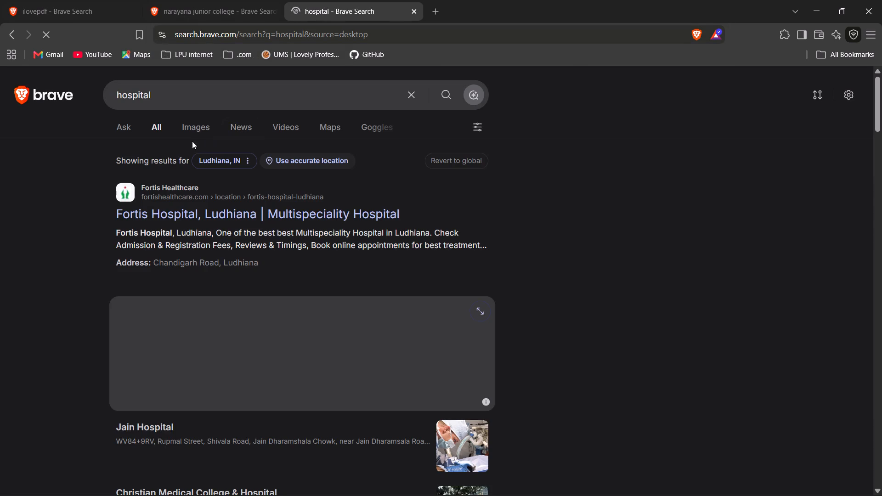
Copy the word "hospital" from the search box and return to the résumé in Word.
drag(179, 99, 92, 110)
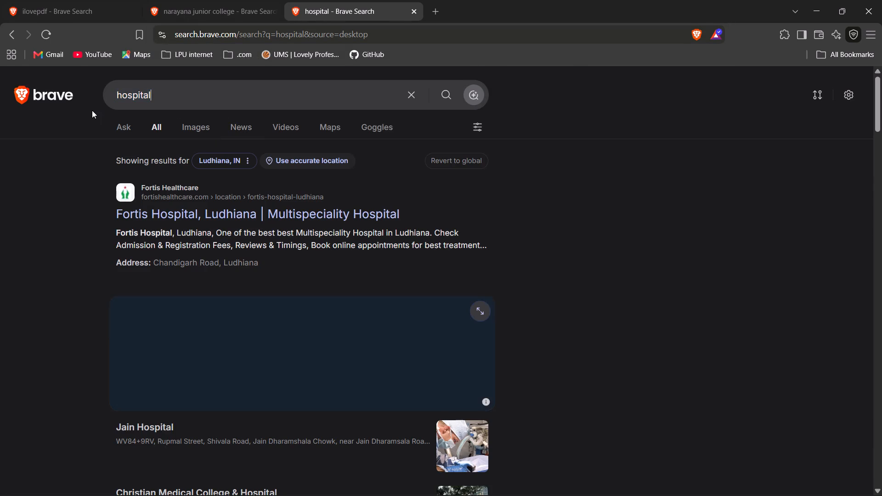
key(ctrl+c)
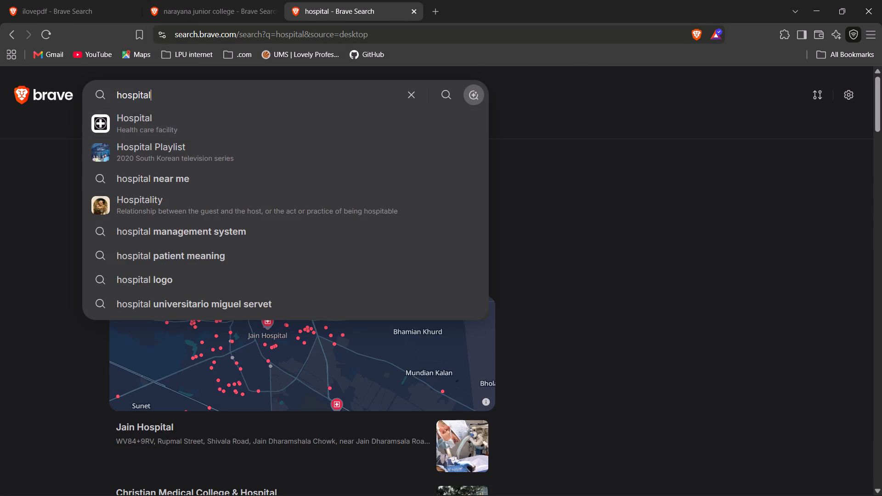
drag(179, 91, 70, 105)
key(ctrl+c)
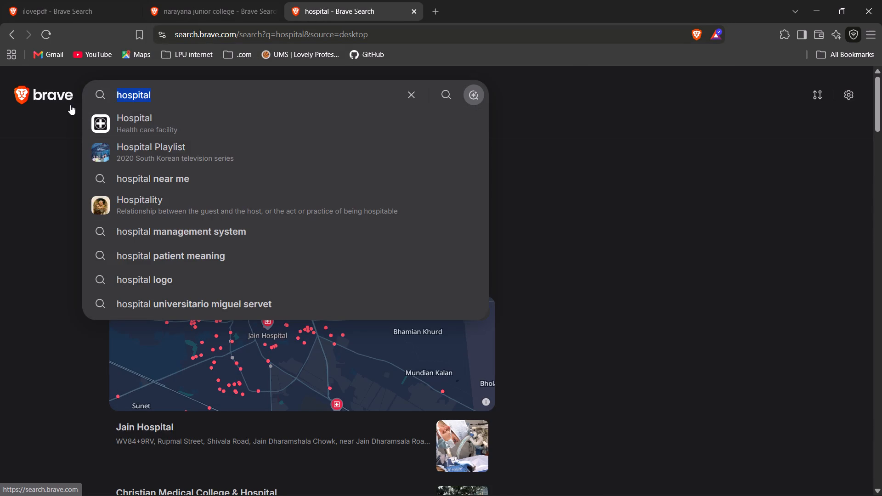
scroll(365, 265, up, 1)
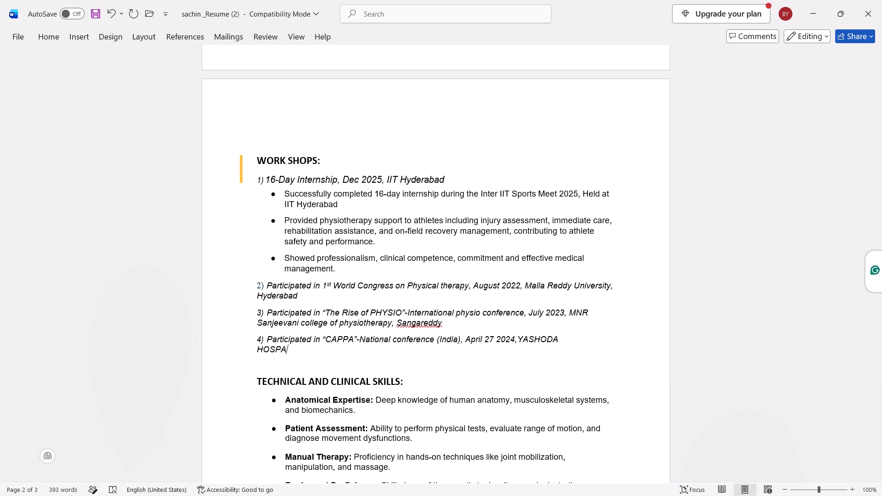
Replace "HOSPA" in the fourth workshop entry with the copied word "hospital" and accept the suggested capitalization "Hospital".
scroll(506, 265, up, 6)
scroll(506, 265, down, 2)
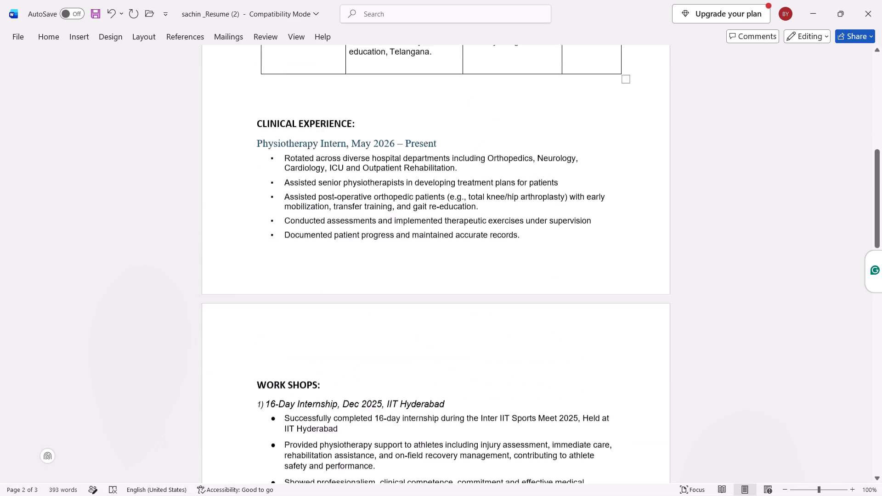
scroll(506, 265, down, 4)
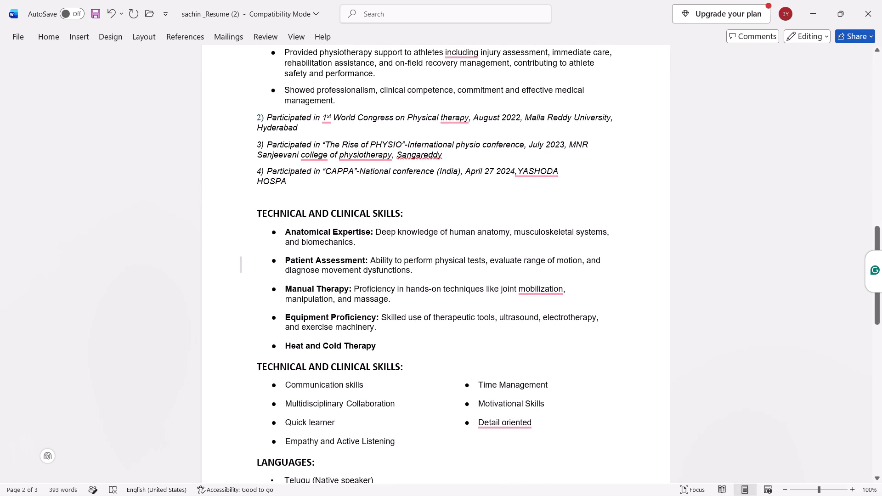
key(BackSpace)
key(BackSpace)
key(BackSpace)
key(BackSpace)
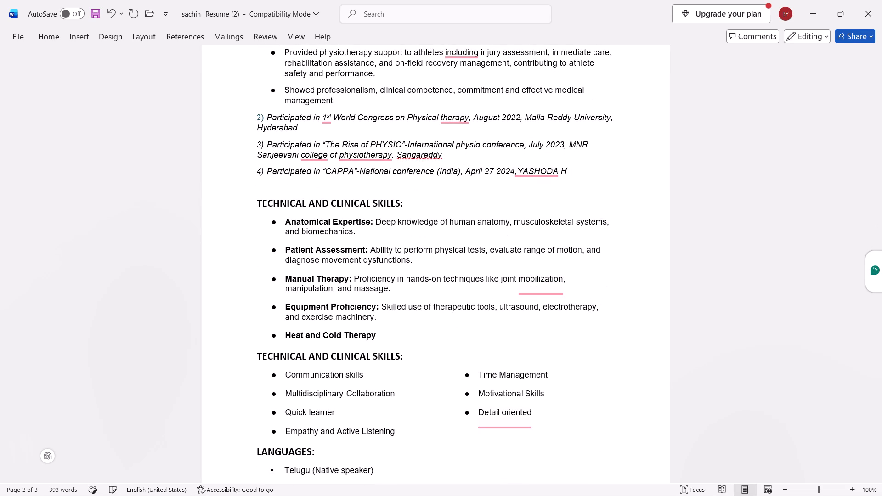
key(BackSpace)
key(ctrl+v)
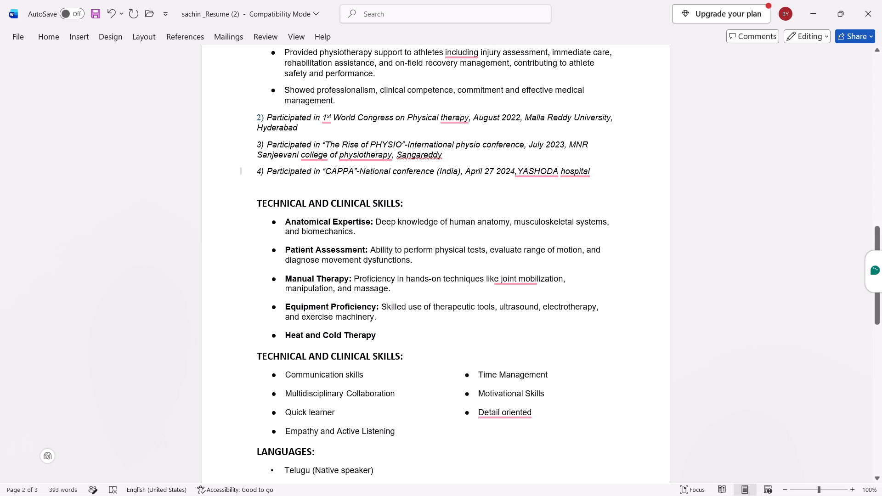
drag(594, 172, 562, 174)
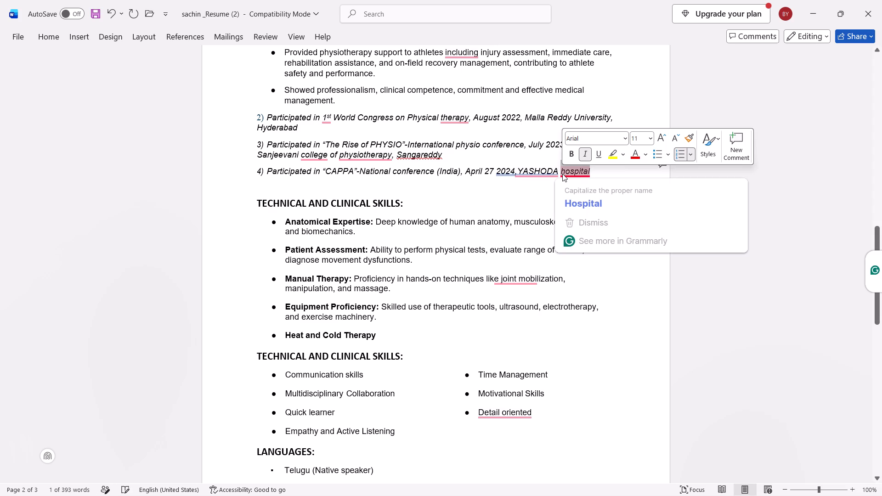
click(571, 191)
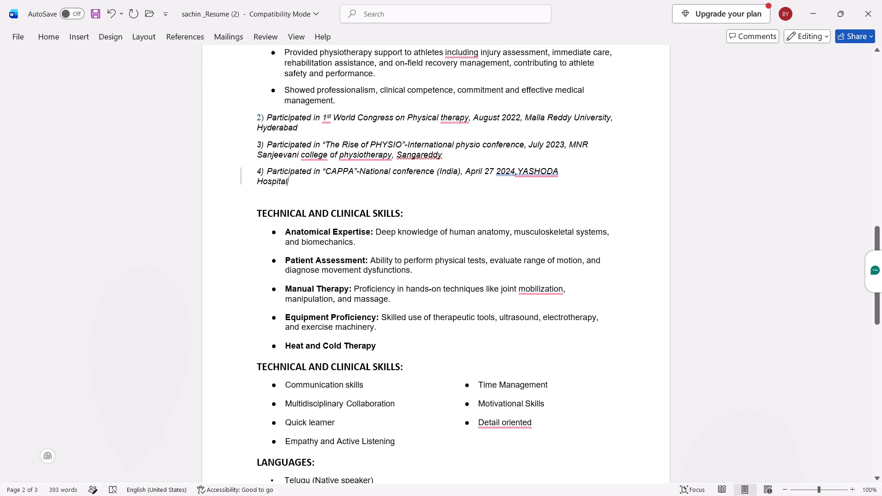
Delete the empty line below the fourth workshop entry and the word "Hospital" after "YASHODA".
click(309, 191)
key(BackSpace)
key(BackSpace)
key(BackSpace)
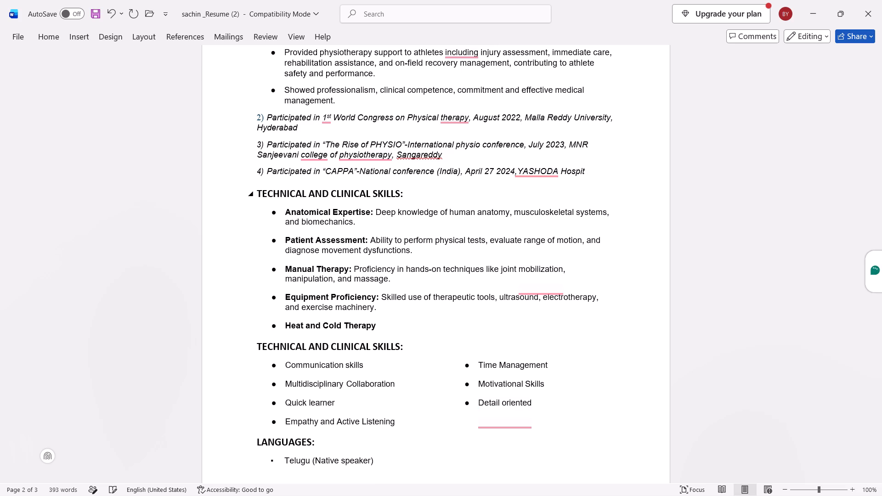
key(BackSpace)
key(BackSpace)
key(BackSpace)
key(BackSpace)
key(BackSpace)
key(BackSpace)
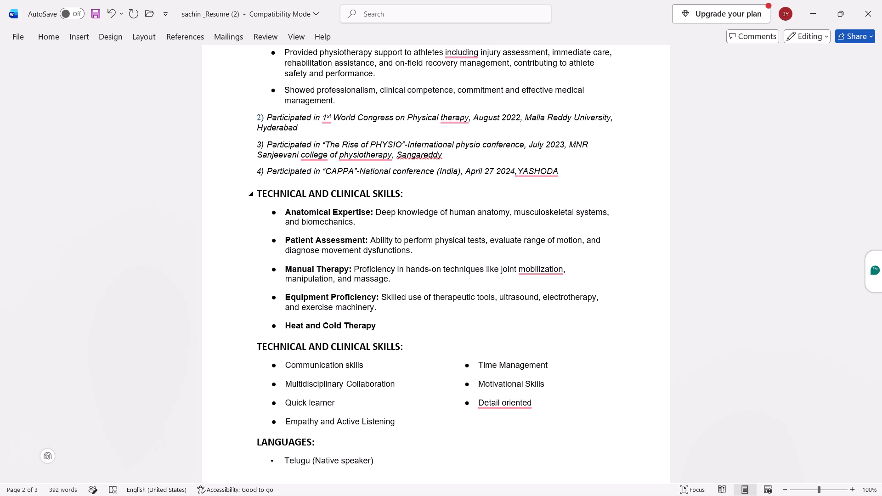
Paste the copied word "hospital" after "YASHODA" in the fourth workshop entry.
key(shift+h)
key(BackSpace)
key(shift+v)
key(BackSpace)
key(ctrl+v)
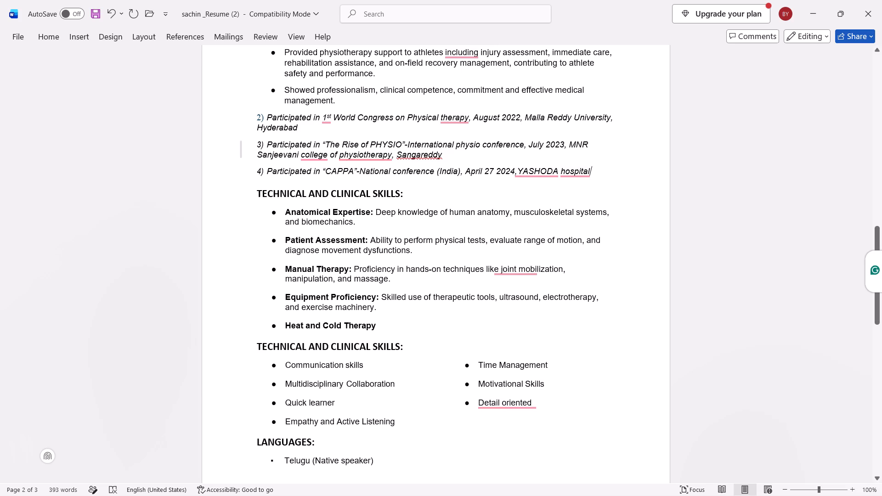
Add the word "HOSPITAL" in capitals after the lowercase "hospital" at the end of the fourth workshop entry.
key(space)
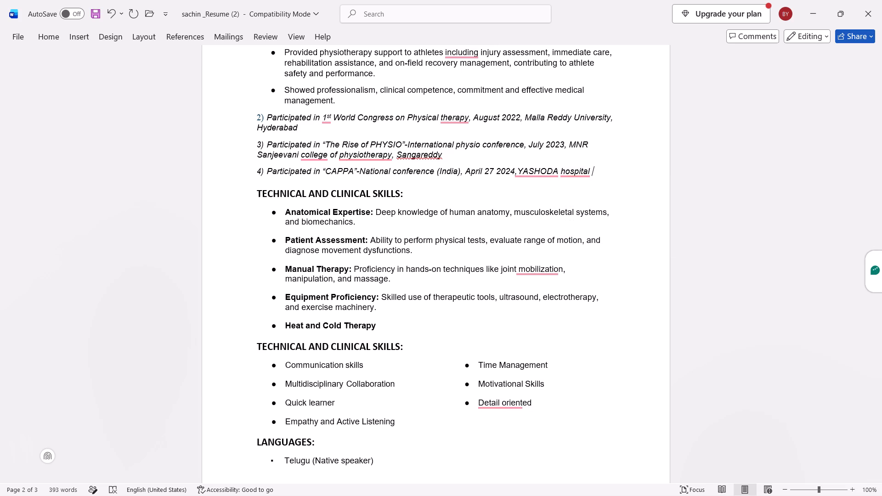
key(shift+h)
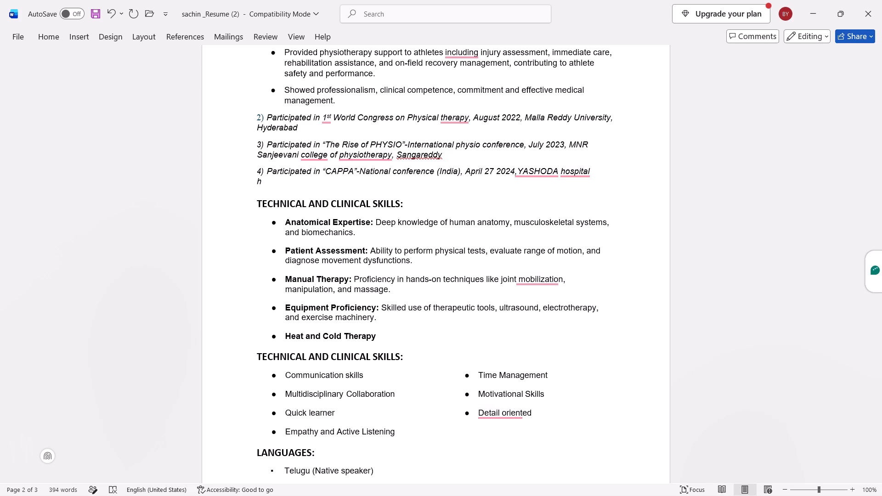
key(BackSpace)
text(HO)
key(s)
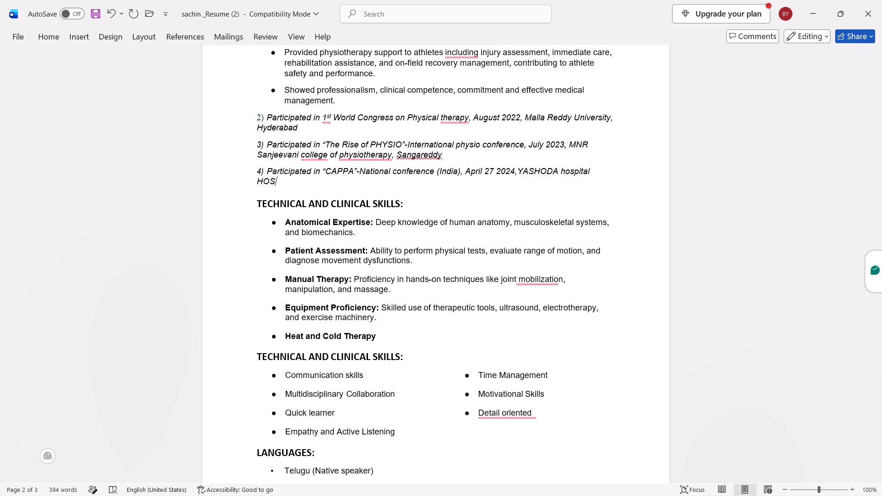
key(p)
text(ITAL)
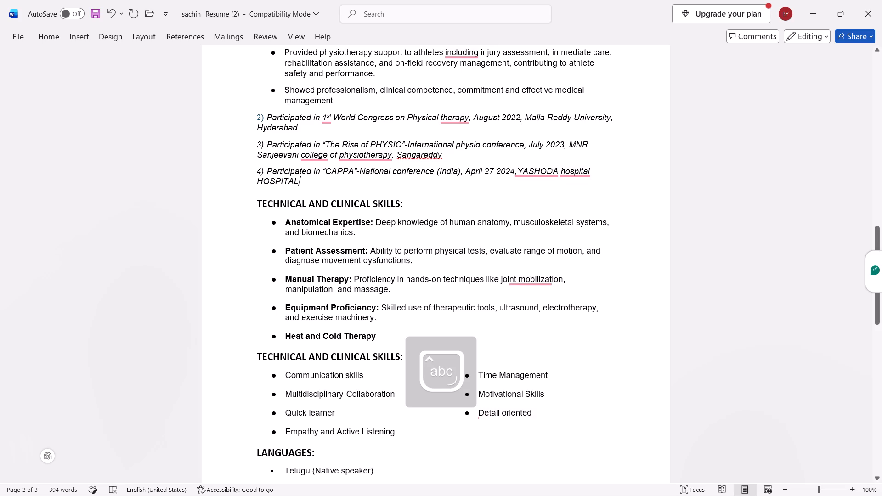
Delete the lowercase "hospital" that precedes "HOSPITAL" in the fourth workshop entry.
drag(597, 174, 566, 177)
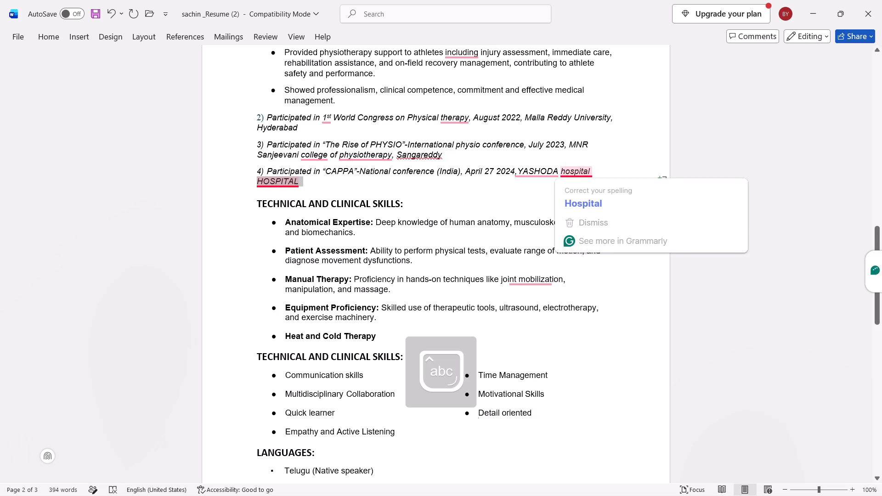
drag(566, 177, 561, 173)
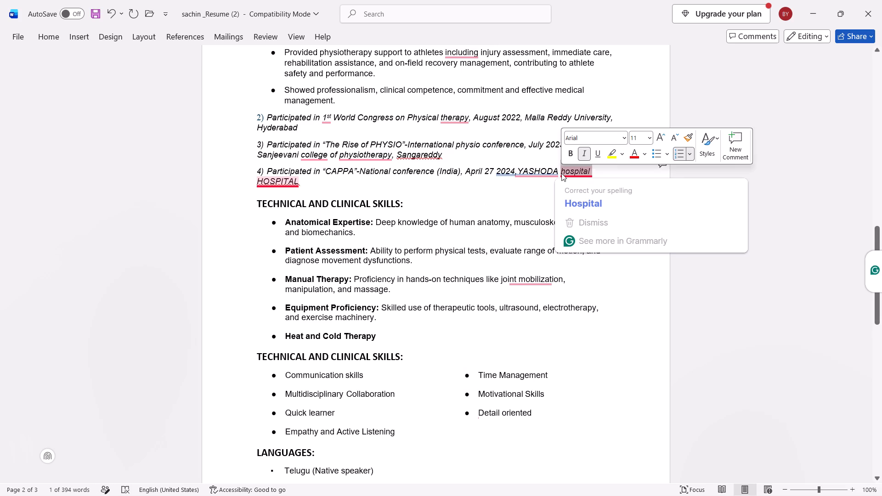
key(BackSpace)
key(BackSpace)
key(BackSpace)
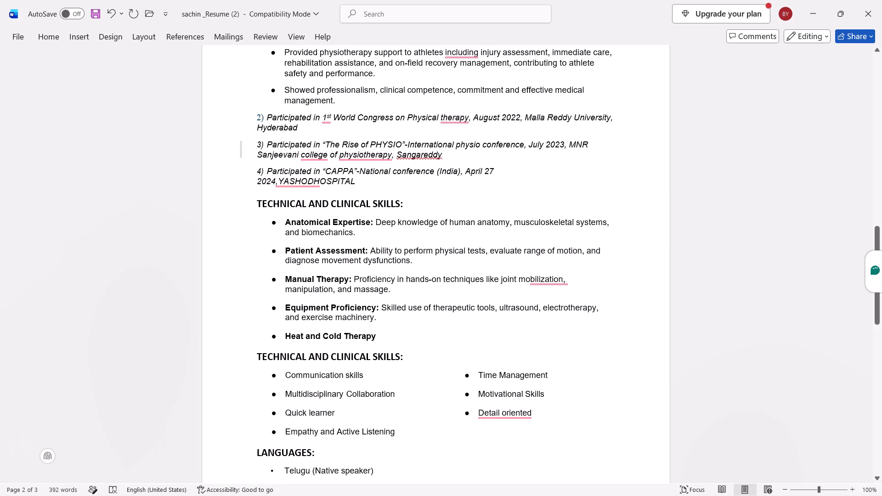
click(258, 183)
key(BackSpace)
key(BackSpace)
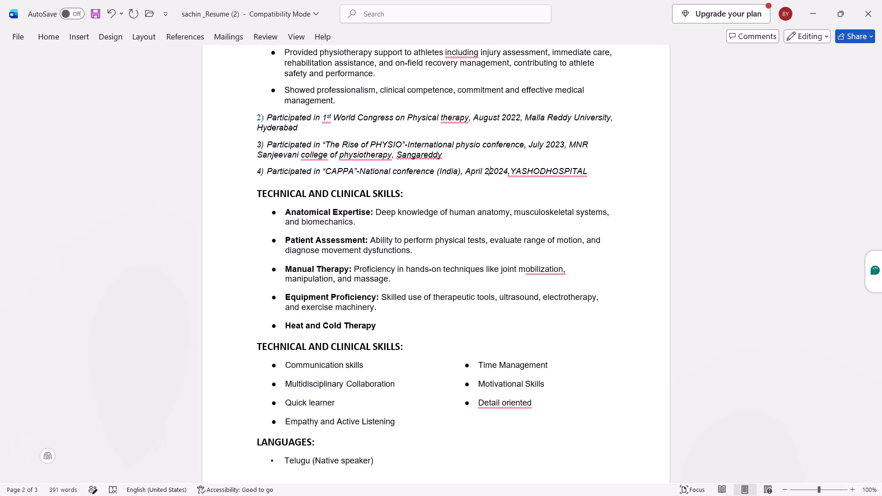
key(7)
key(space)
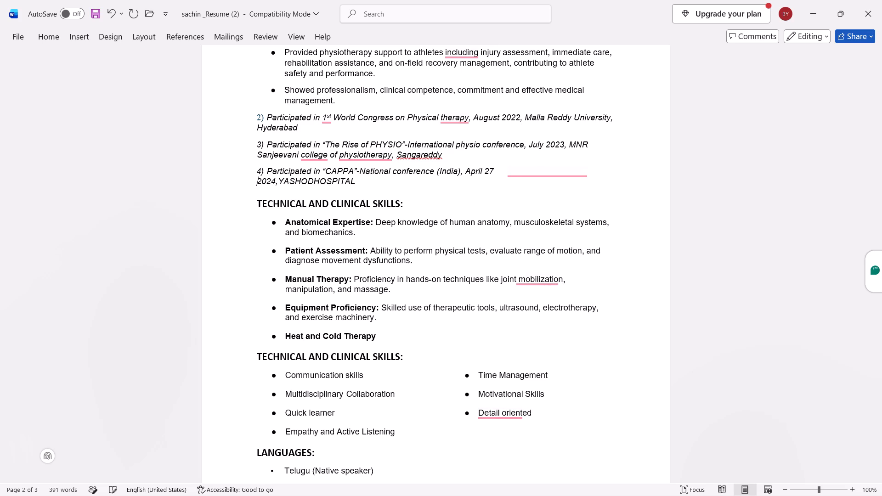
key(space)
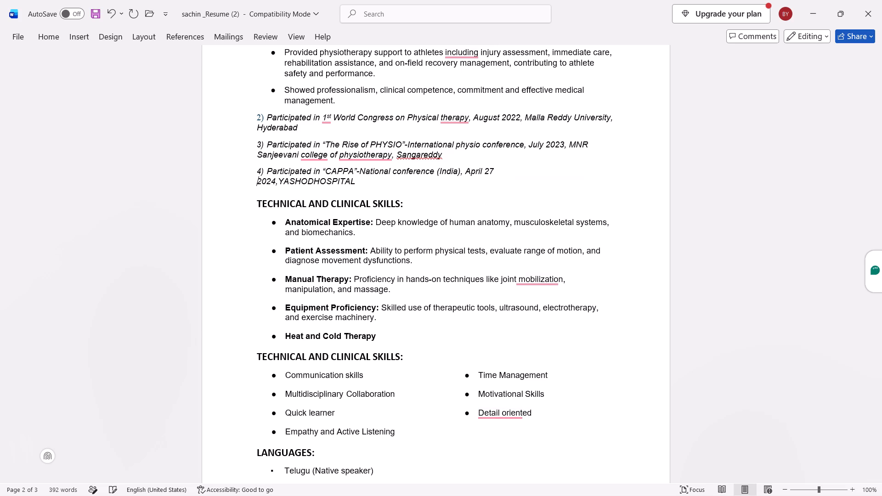
Delete the year "2024" from the date in the fourth workshop entry.
double_click(255, 184)
key(BackSpace)
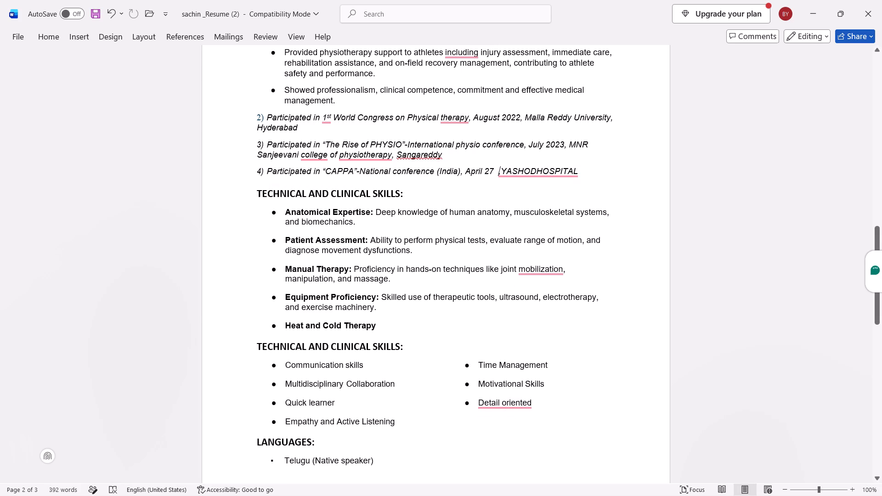
Correct the fourth workshop entry's venue to "YASHODA HOSPITAL" and remove one extra space before the comma preceding it.
click(539, 169)
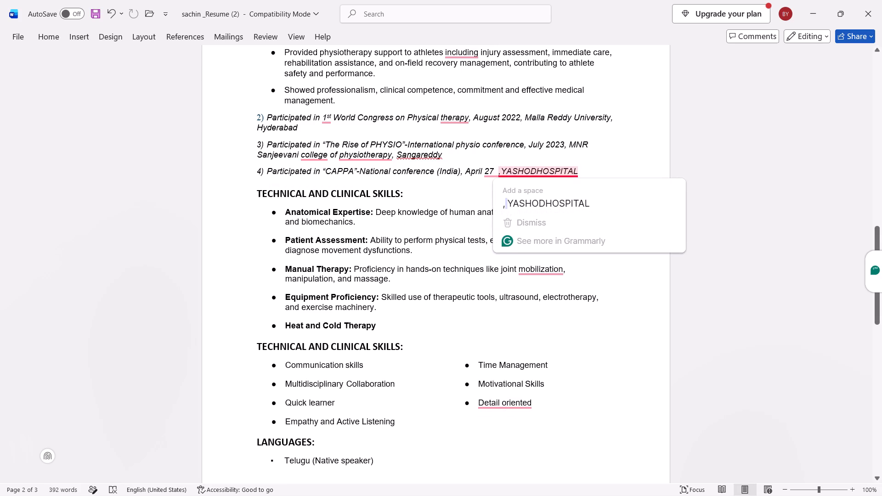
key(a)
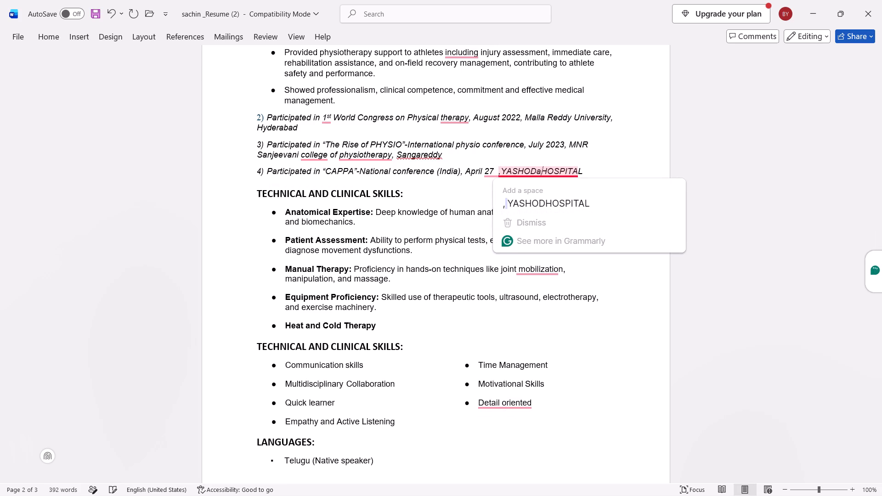
key(BackSpace)
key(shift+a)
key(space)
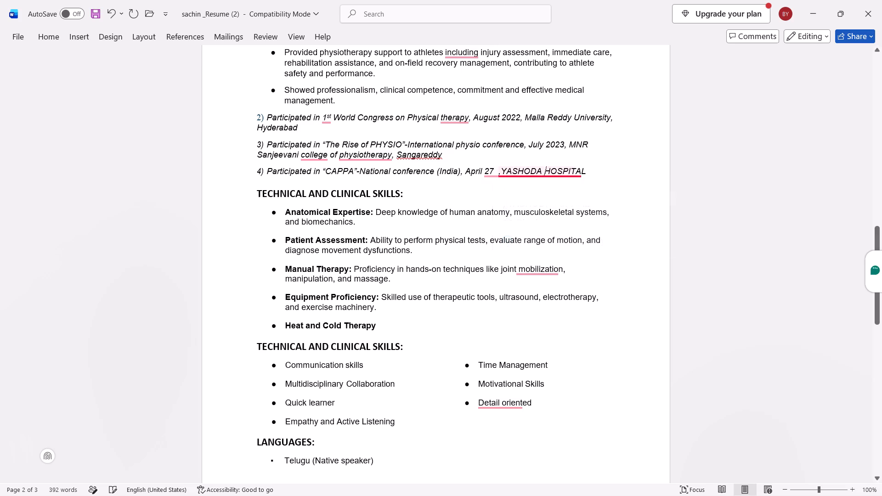
click(498, 175)
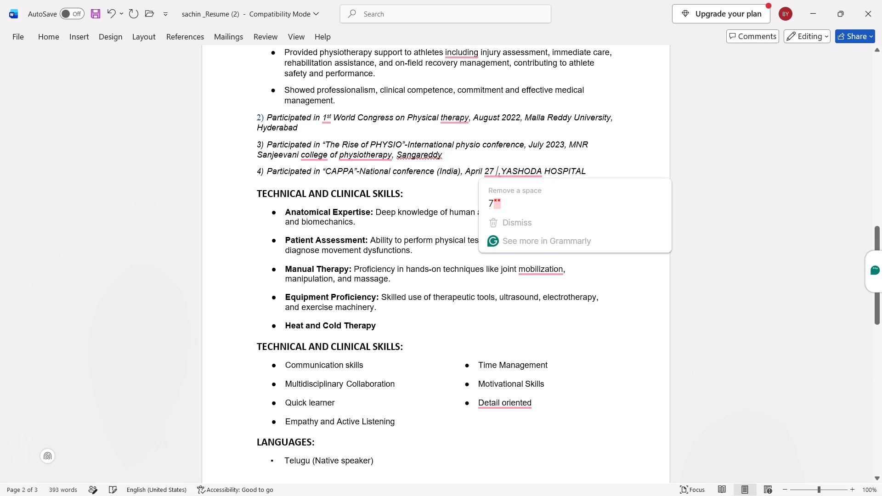
key(BackSpace)
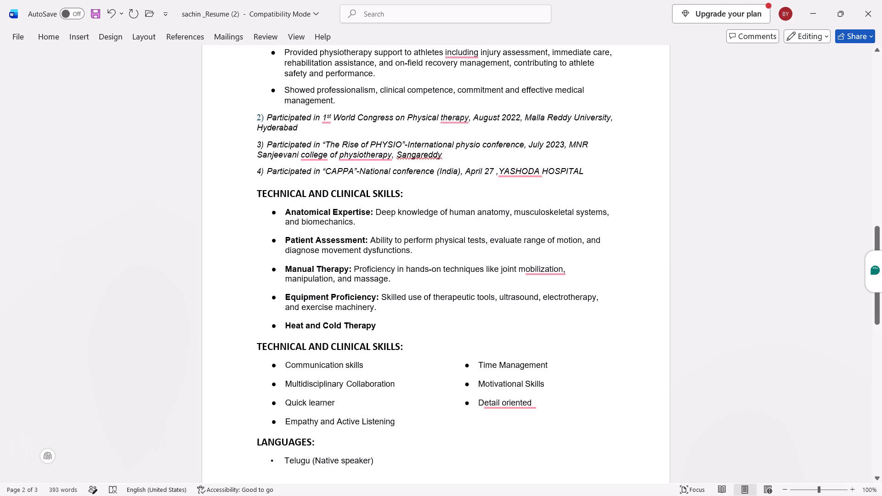
Add a fifth numbered entry below the "CAPPA" conference entry, starting with "Participated in".
click(607, 167)
key(Return)
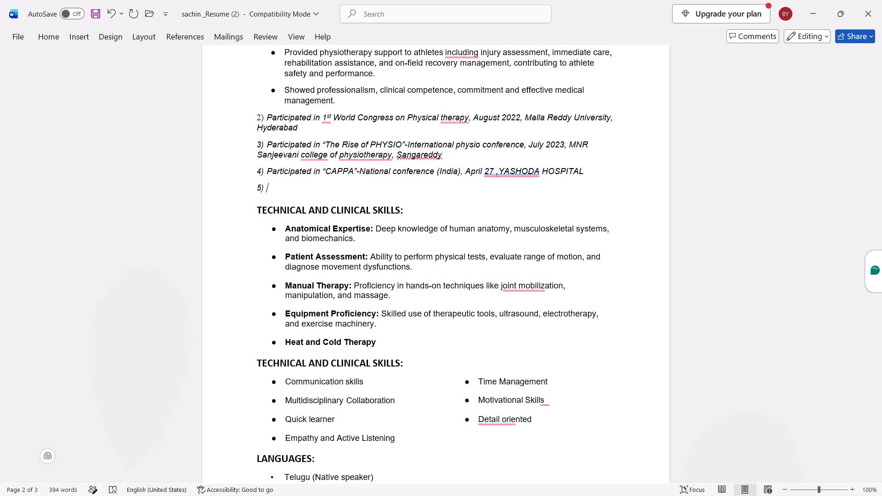
key(BackSpace)
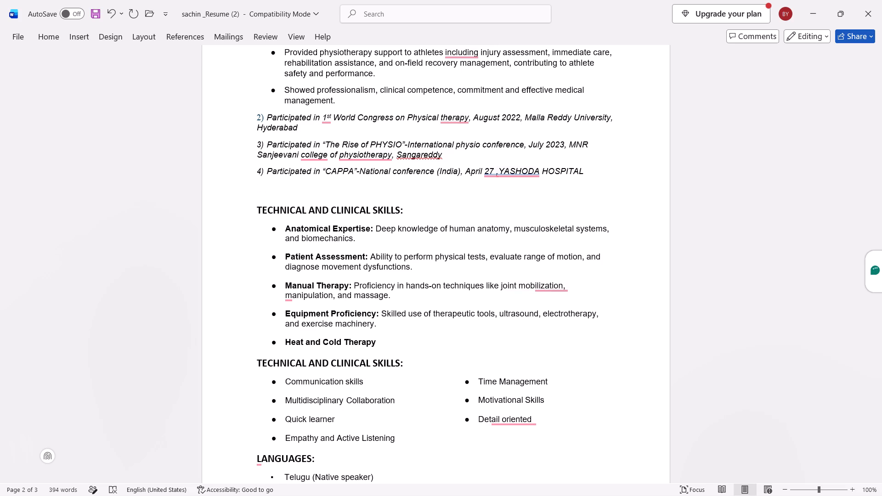
key(BackSpace)
key(Return)
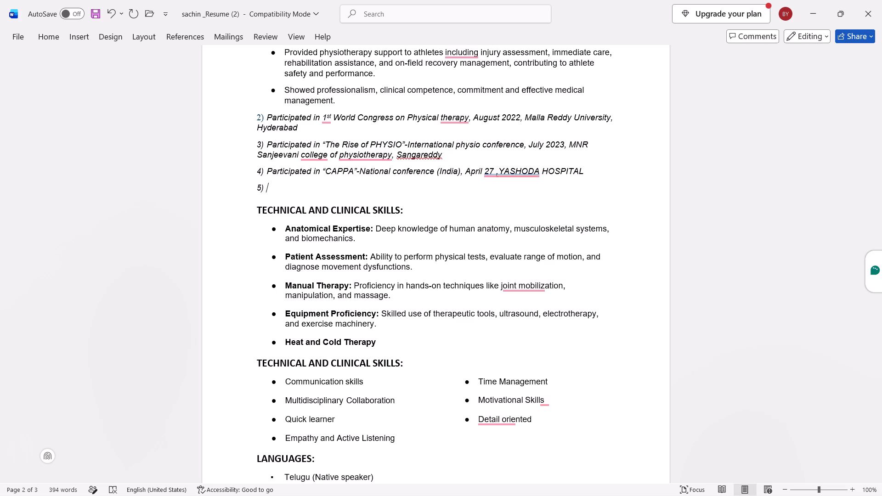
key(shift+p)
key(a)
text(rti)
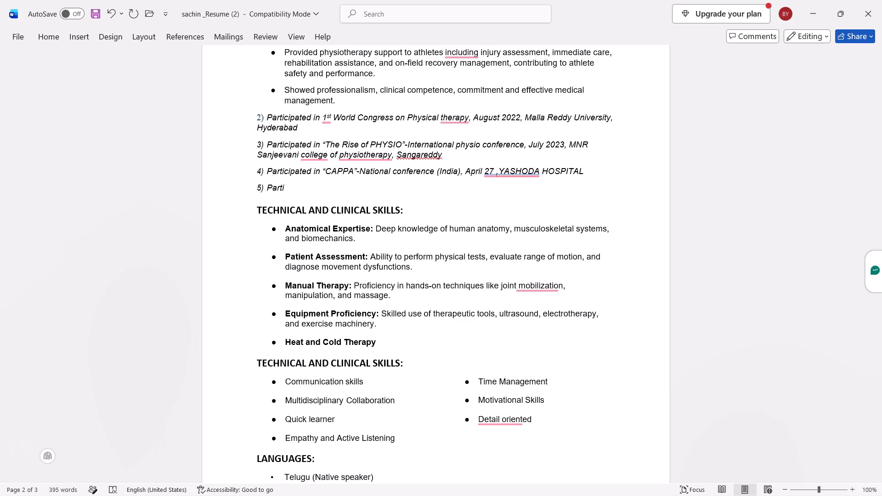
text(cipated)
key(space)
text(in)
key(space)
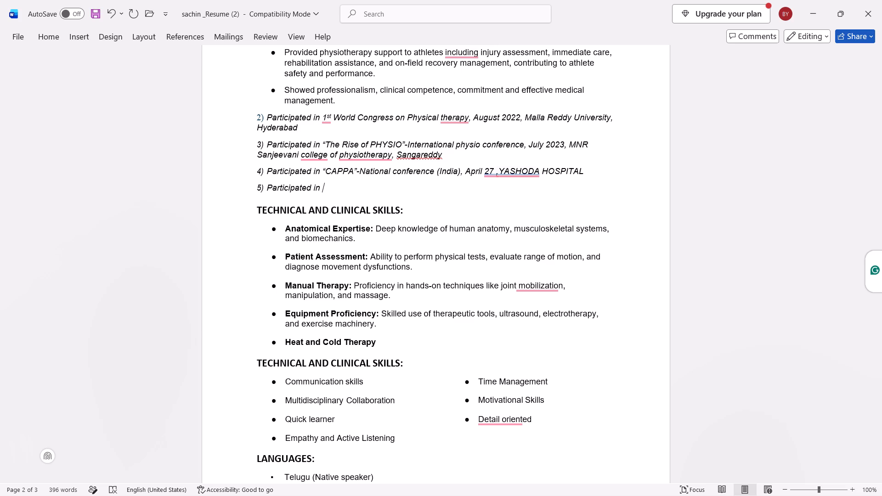
Continue the fifth workshop entry with "two days hands-on workshop on".
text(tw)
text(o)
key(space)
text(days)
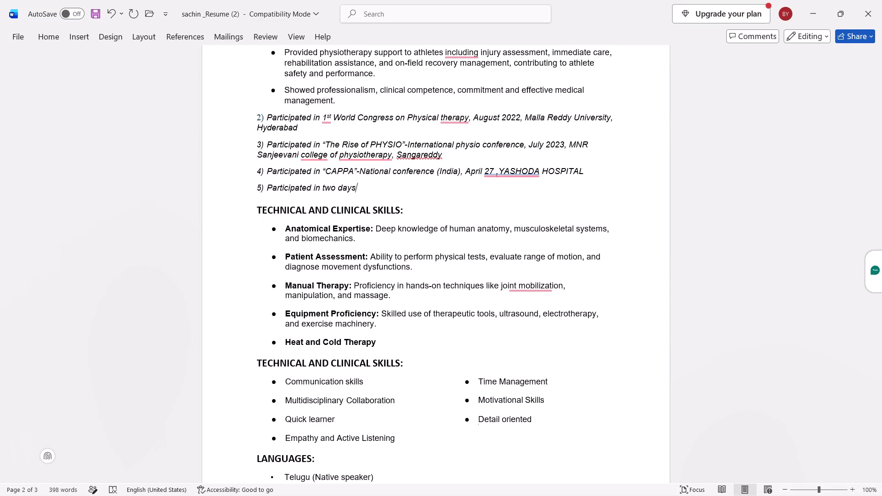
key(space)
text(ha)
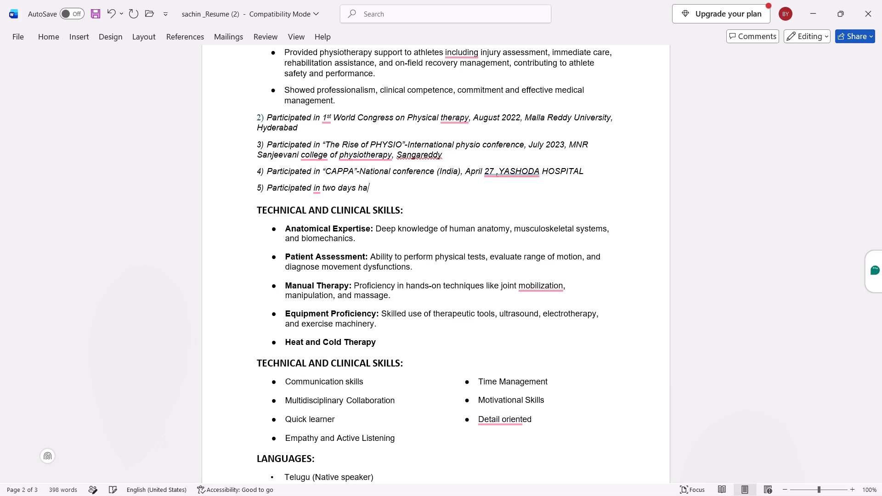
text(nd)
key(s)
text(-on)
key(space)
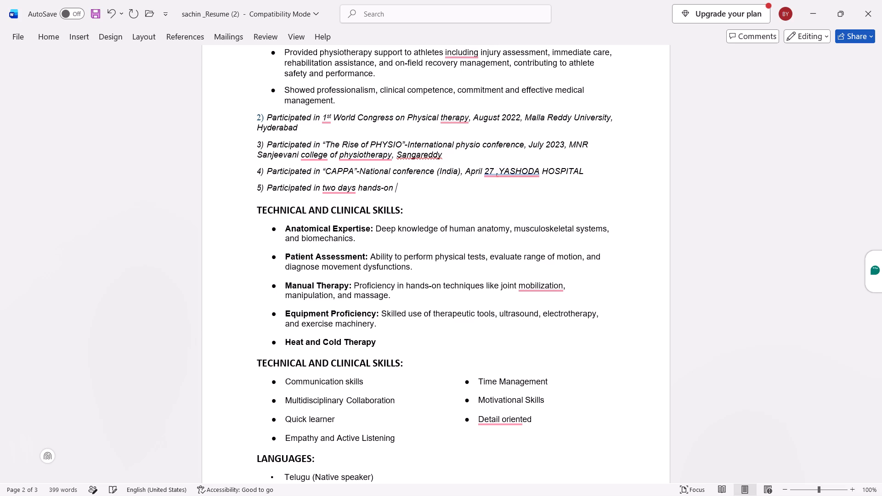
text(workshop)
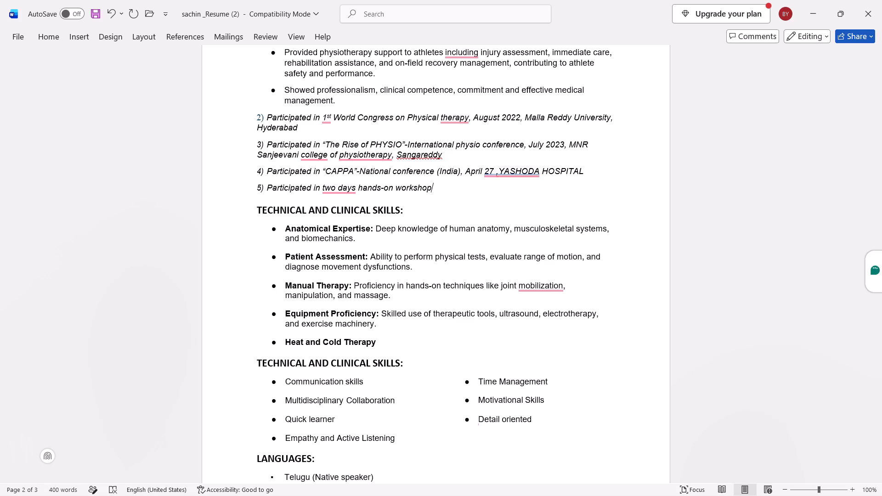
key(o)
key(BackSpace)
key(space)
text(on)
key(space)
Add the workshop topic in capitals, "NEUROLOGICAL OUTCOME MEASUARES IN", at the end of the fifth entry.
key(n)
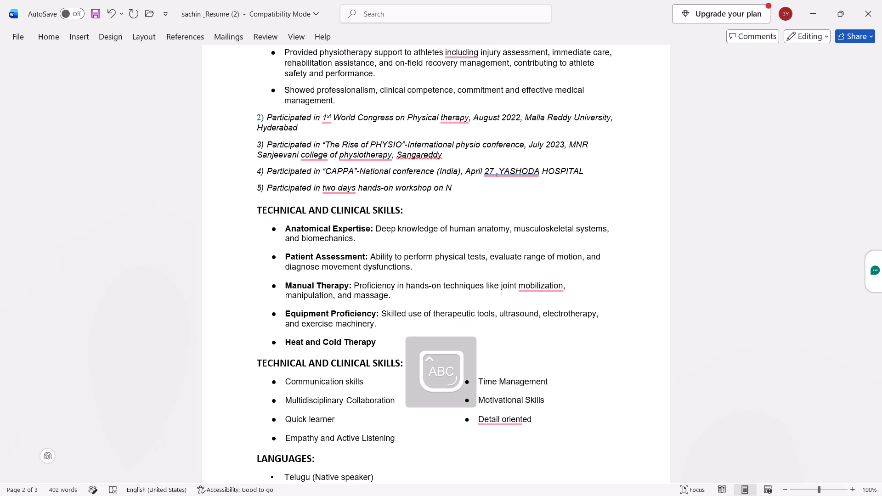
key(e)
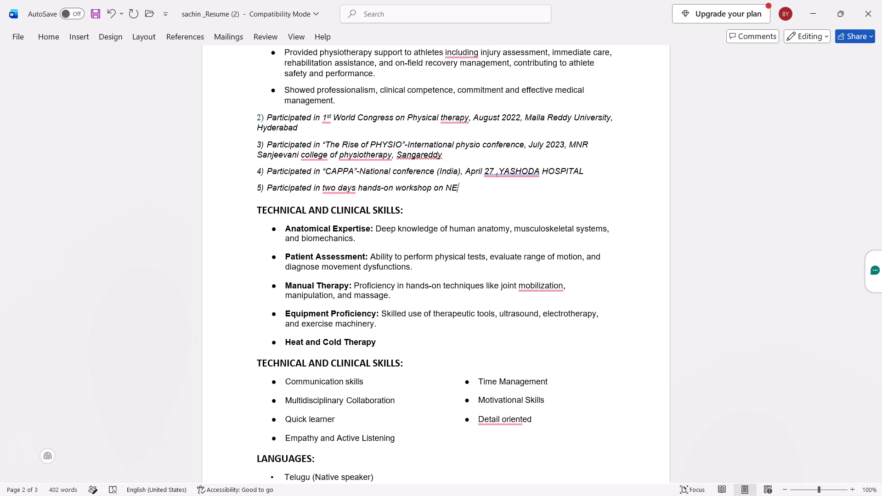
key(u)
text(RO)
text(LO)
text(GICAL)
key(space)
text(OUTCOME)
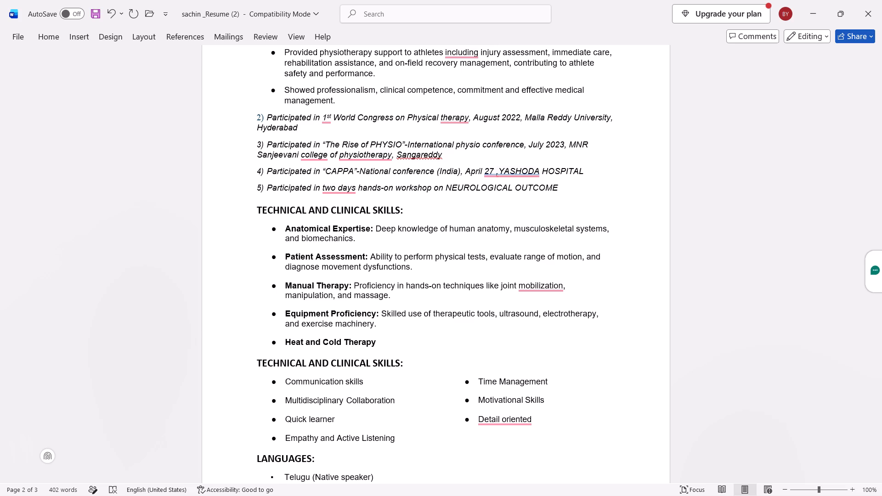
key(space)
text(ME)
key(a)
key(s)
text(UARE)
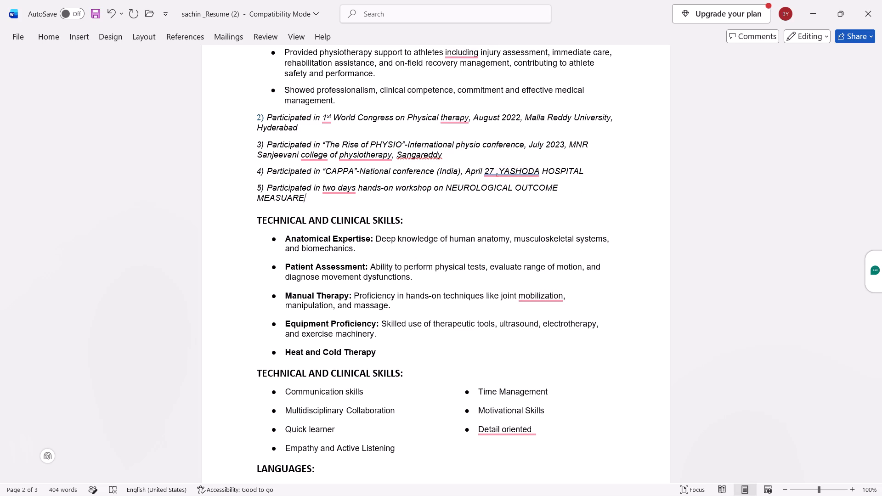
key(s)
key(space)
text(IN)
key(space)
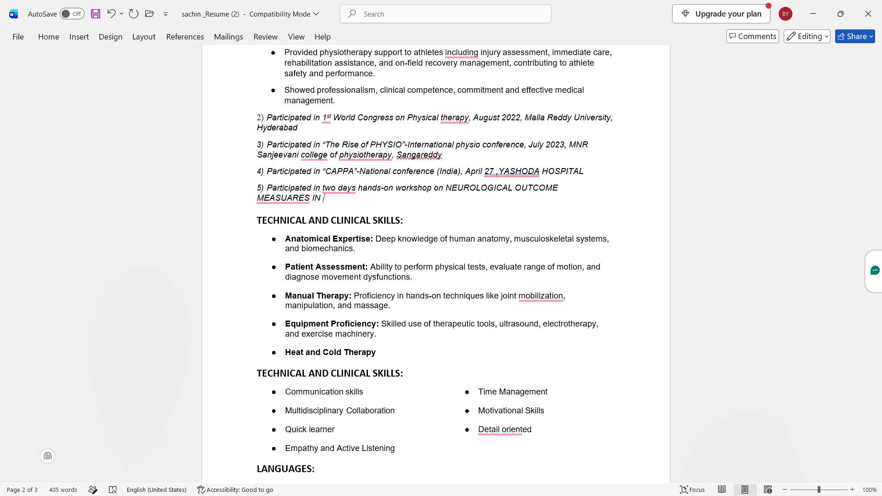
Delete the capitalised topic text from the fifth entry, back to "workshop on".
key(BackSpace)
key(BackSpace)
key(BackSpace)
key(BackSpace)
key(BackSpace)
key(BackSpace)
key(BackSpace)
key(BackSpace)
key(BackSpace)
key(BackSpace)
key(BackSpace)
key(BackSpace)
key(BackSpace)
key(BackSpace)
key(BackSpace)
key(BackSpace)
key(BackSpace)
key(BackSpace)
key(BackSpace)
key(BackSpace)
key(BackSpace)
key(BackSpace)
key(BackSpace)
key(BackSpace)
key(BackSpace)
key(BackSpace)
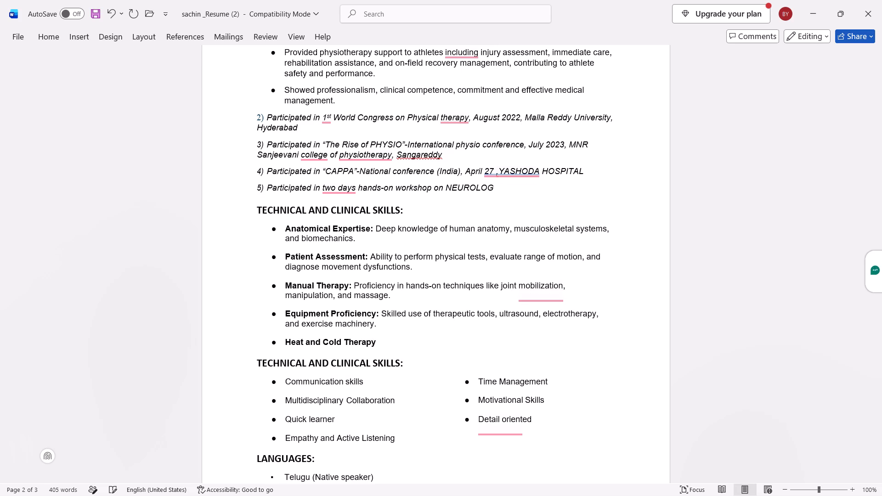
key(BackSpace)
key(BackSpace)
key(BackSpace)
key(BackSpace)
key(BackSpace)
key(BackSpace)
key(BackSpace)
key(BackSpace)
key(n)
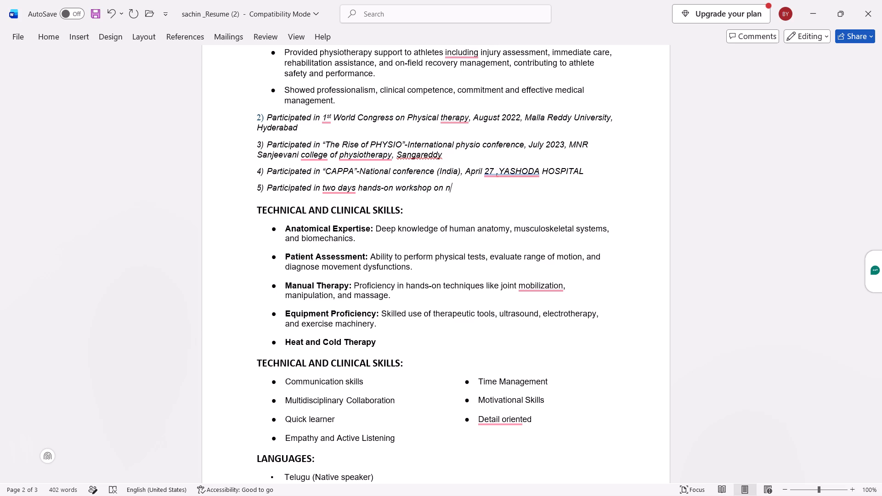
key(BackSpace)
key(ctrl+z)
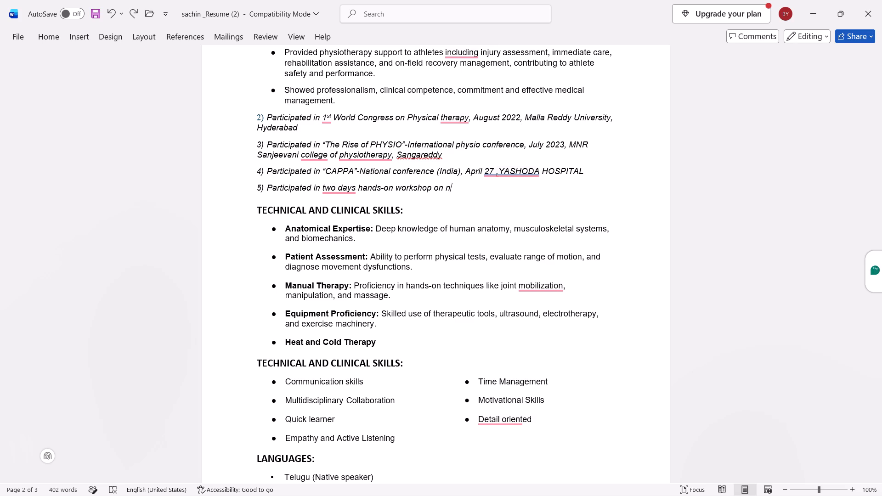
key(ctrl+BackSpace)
Undo the recent edits until the whole fifth entry is removed, back to the end of the "CAPPA" conference entry.
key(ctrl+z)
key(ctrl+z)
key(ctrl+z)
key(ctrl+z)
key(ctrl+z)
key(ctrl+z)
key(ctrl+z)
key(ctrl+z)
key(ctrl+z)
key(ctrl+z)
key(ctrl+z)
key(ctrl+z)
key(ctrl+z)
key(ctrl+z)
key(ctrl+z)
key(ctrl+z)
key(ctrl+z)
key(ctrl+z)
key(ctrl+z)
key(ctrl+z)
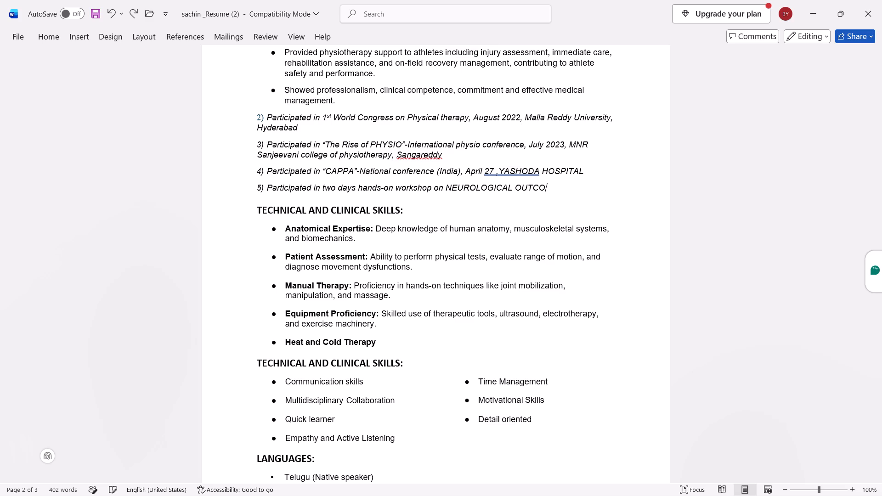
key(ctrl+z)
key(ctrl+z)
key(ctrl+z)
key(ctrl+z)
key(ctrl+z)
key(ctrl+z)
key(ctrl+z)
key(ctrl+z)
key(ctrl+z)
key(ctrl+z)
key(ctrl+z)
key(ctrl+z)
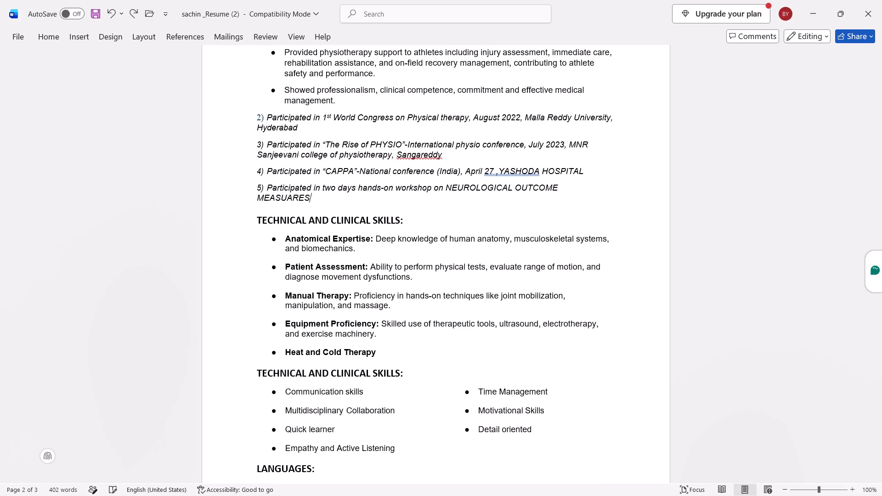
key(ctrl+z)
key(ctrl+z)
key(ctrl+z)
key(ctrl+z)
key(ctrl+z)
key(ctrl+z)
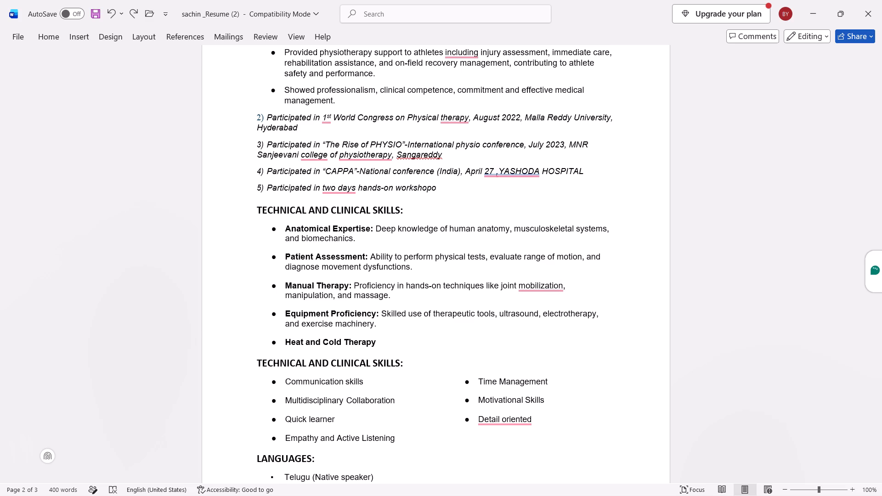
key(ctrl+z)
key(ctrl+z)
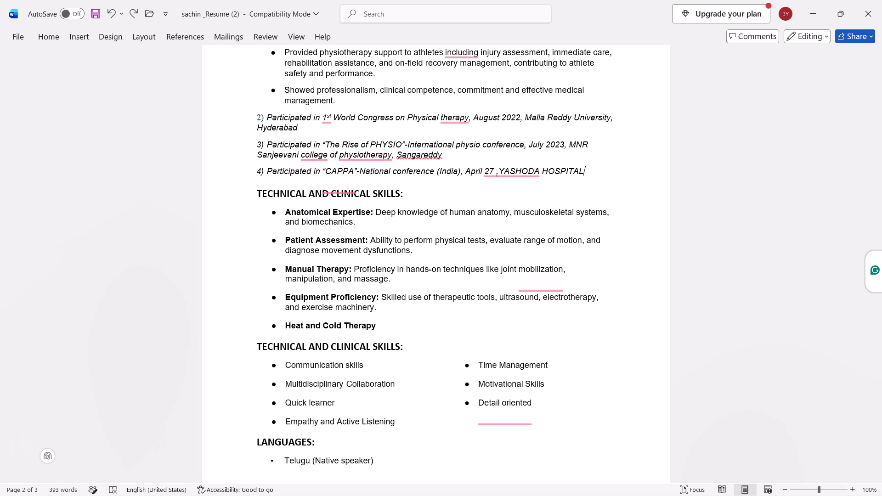
Add a new fifth numbered entry below the "CAPPA" conference entry, starting with "Participated in".
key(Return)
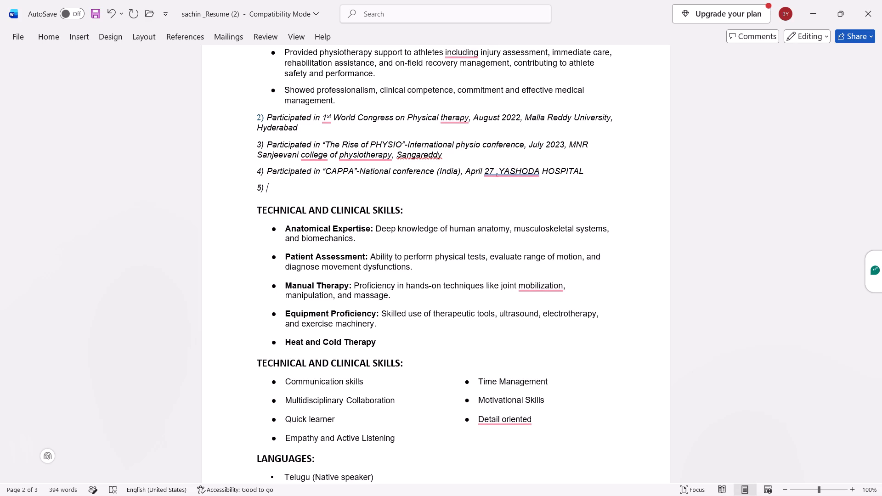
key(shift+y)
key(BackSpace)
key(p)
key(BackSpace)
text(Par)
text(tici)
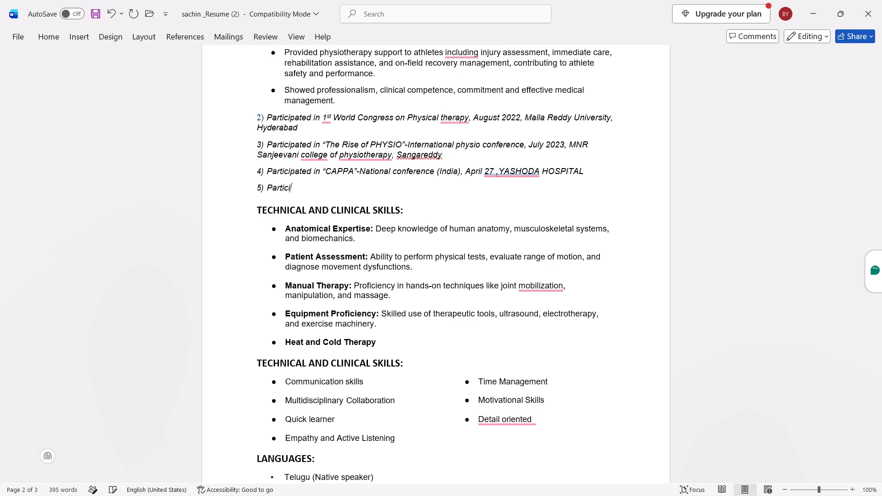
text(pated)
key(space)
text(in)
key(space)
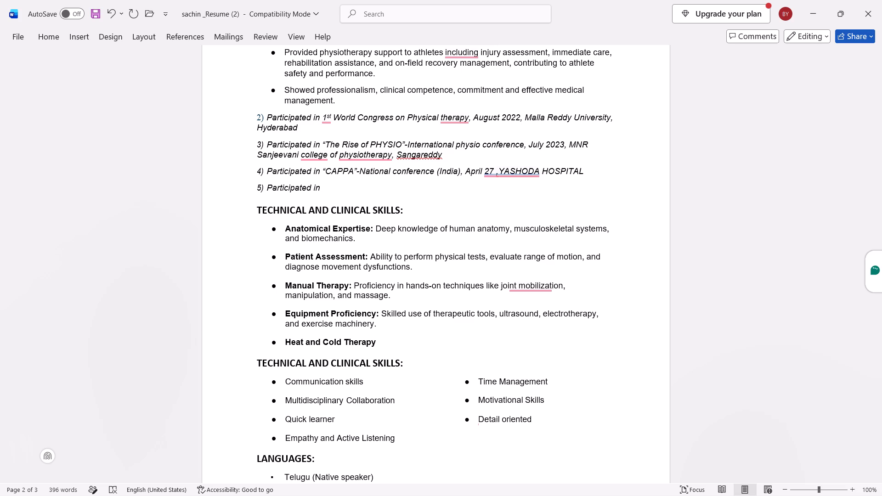
Continue the fifth entry with an opening quotation mark and "TWO DAYS HANDS-ON WORKSHOP ON" in capitals.
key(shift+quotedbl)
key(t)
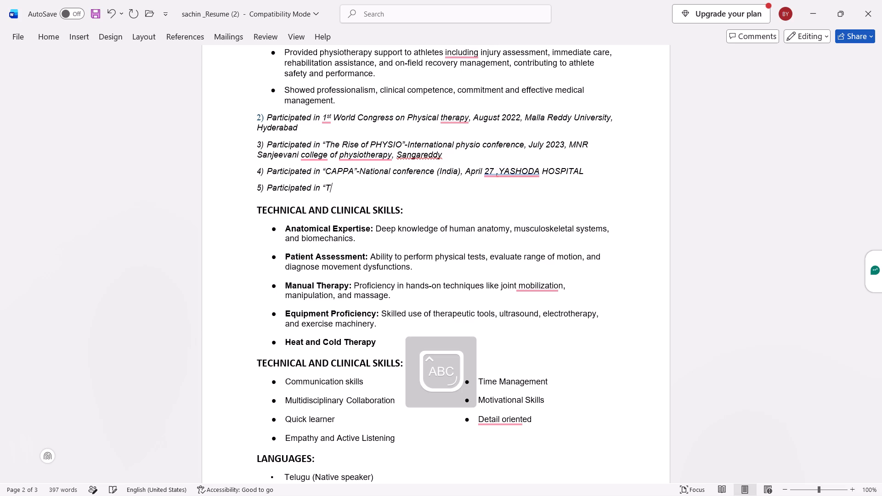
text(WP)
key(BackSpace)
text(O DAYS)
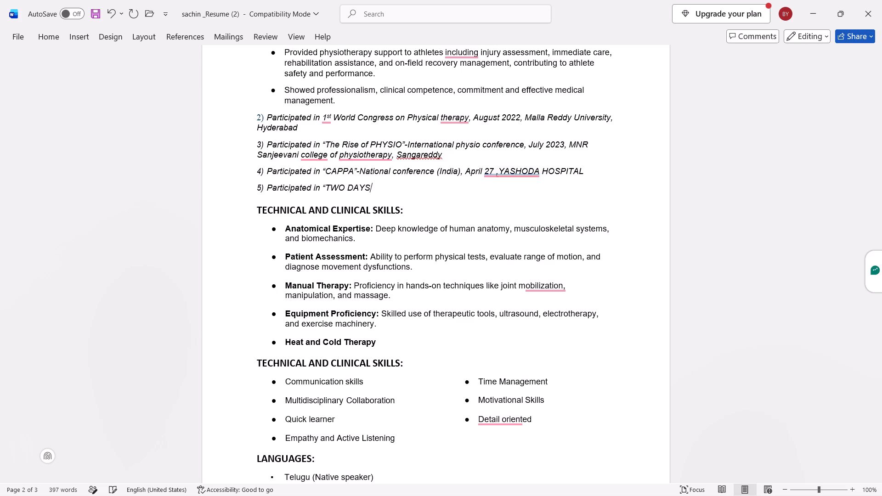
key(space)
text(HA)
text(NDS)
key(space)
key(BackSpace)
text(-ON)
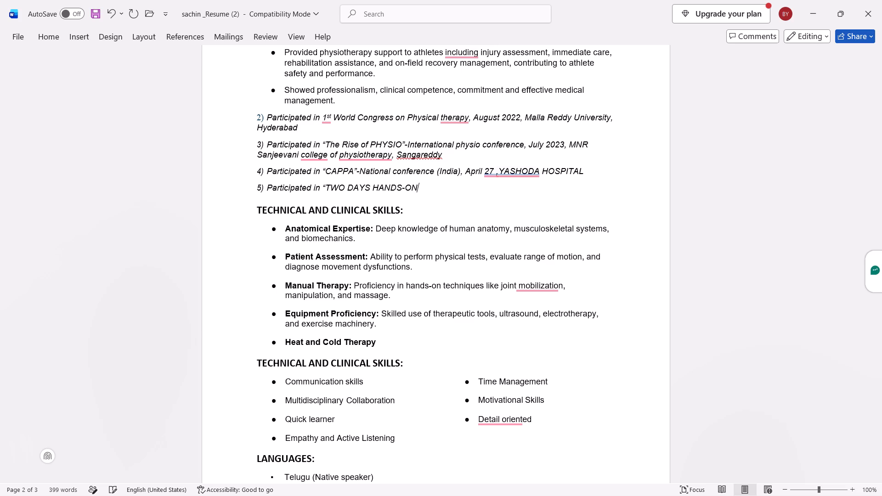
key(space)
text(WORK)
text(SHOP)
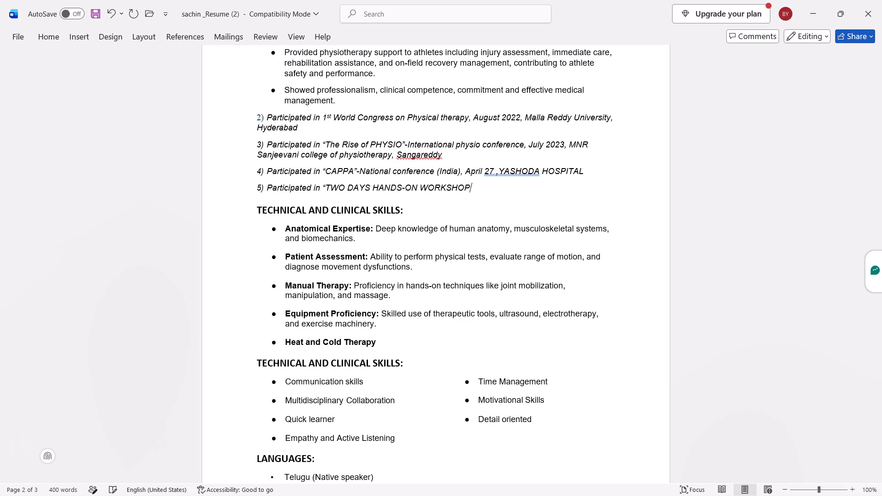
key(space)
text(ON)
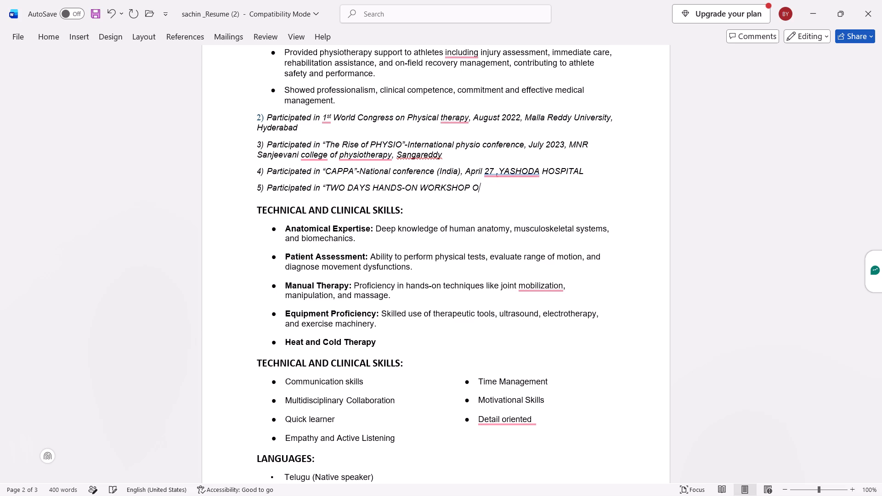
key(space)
Add the workshop topic "NEUROLOGICAL OUTCOME MEASURES" in capitals at the end of the fifth entry.
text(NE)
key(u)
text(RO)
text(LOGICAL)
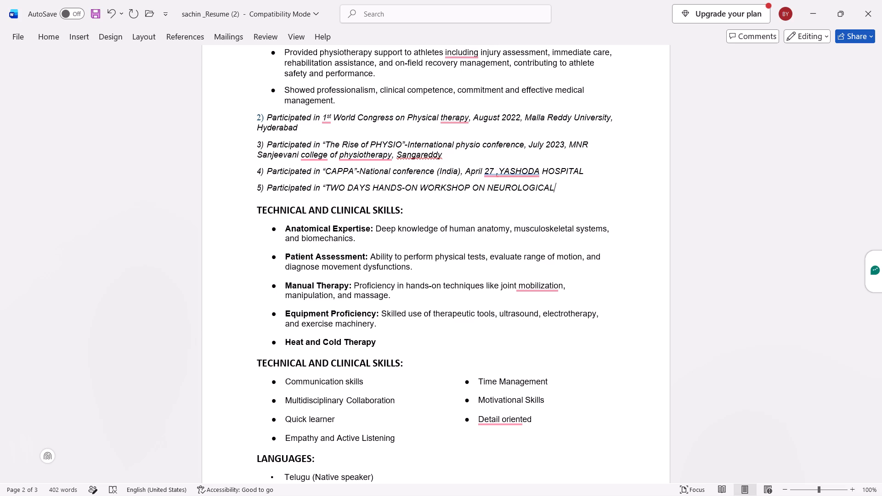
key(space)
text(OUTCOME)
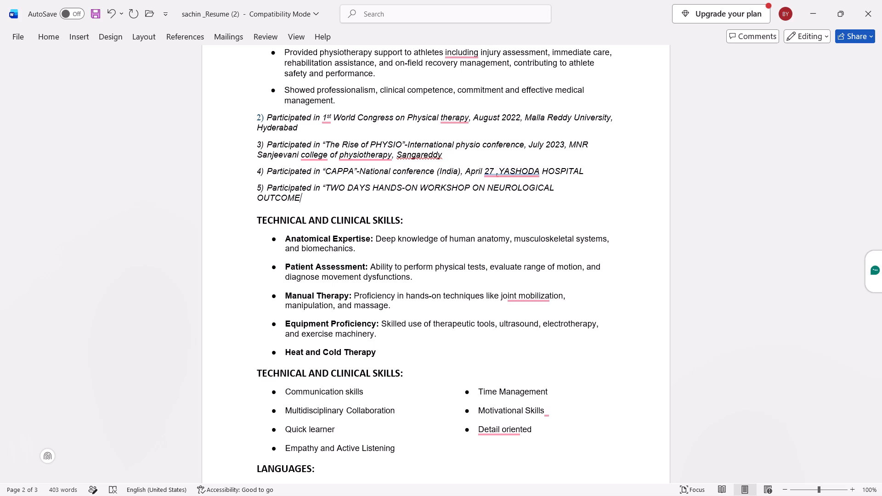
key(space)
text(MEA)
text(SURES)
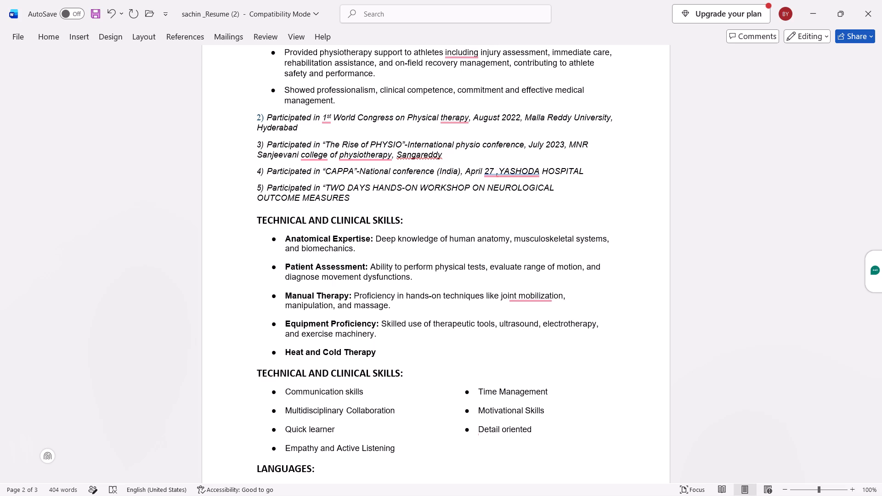
Complete the fifth entry's workshop title with "IN PHYSIOTHERAPY" in capitals and a closing quotation mark.
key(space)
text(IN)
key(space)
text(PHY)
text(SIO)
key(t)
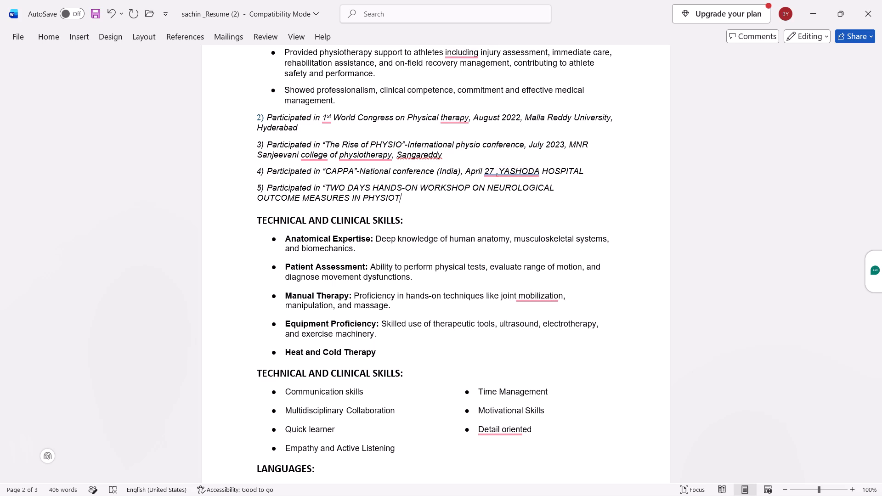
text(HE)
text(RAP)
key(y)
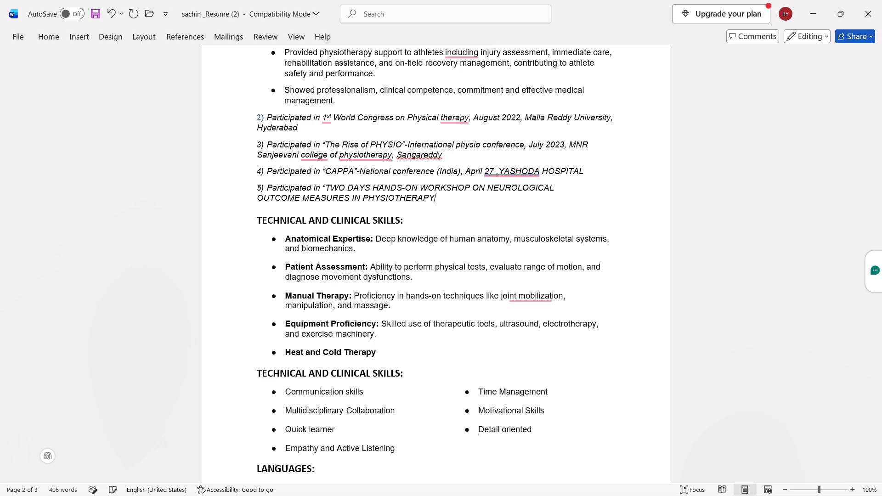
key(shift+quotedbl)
Review the rest of the résumé from the workshops through the skills, languages and declaration sections.
scroll(607, 167, down, 2)
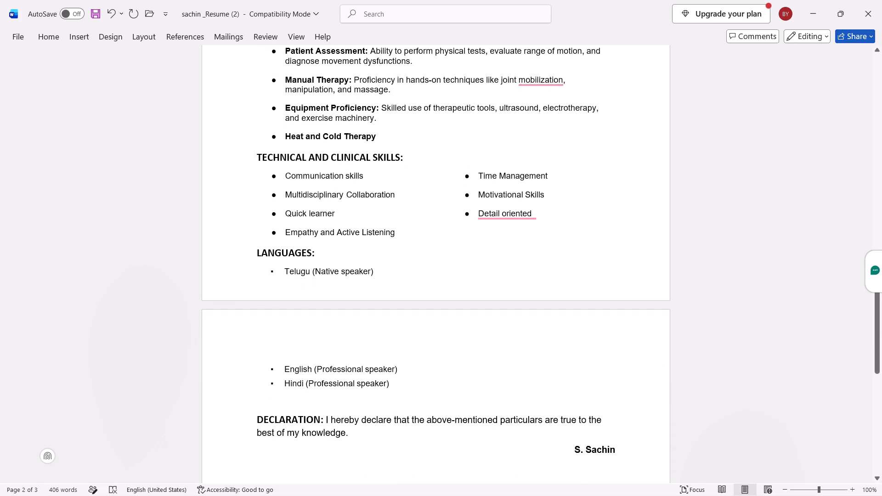
scroll(607, 167, up, 3)
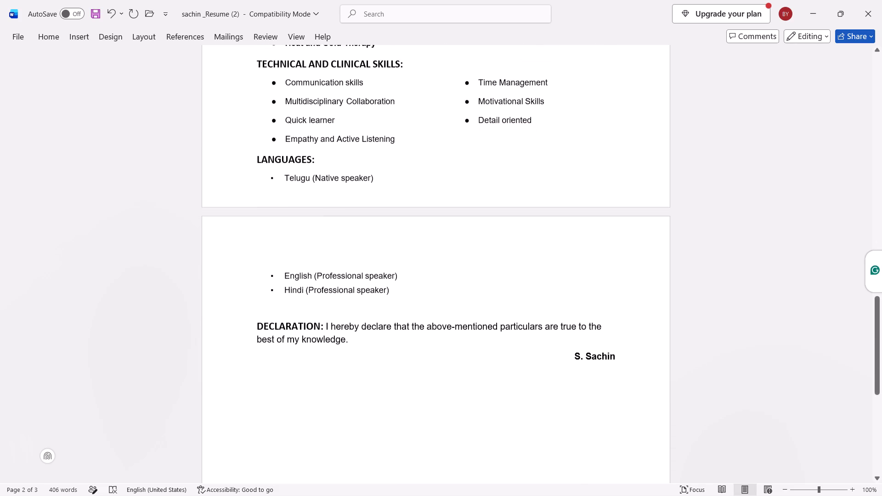
scroll(607, 167, up, 2)
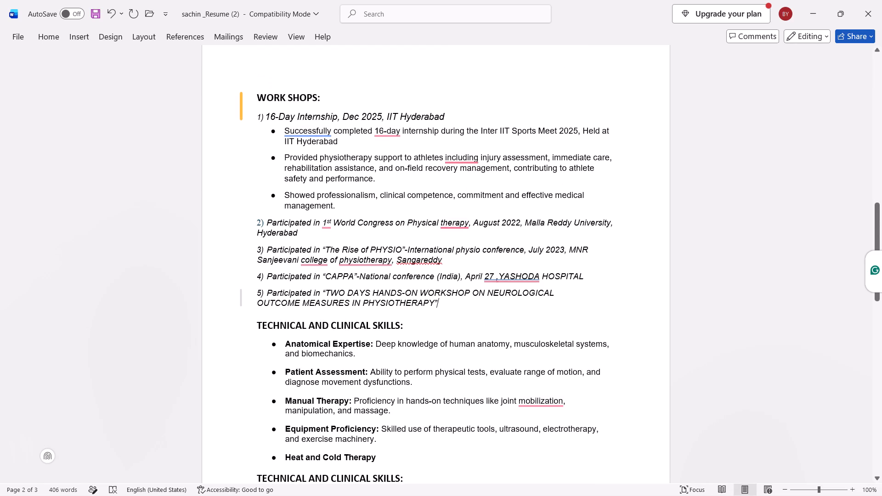
scroll(453, 306, down, 3)
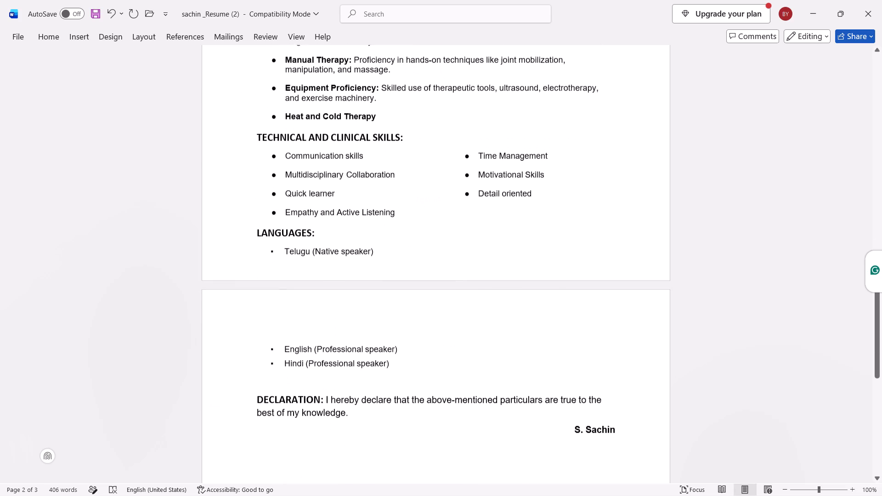
scroll(453, 306, down, 1)
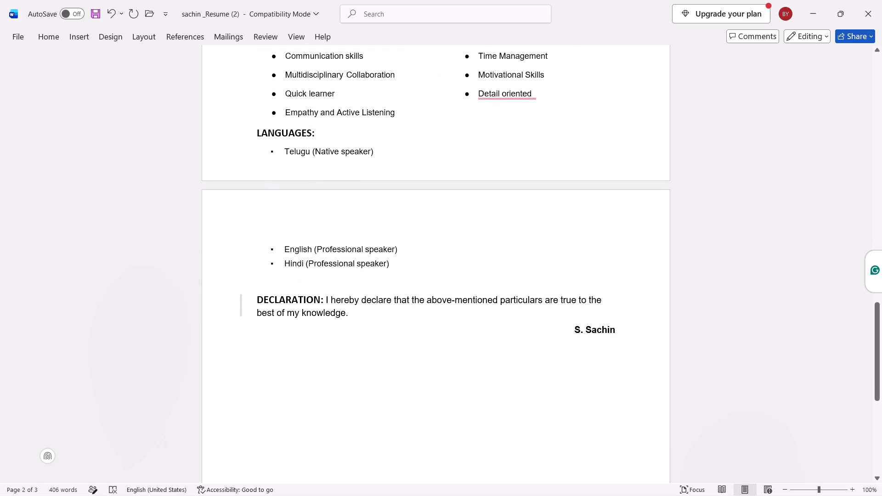
scroll(610, 312, up, 4)
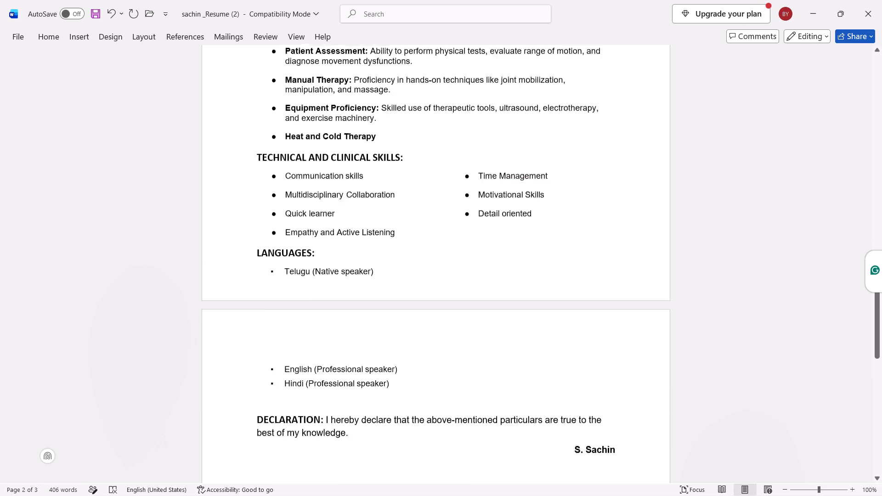
scroll(610, 312, up, 4)
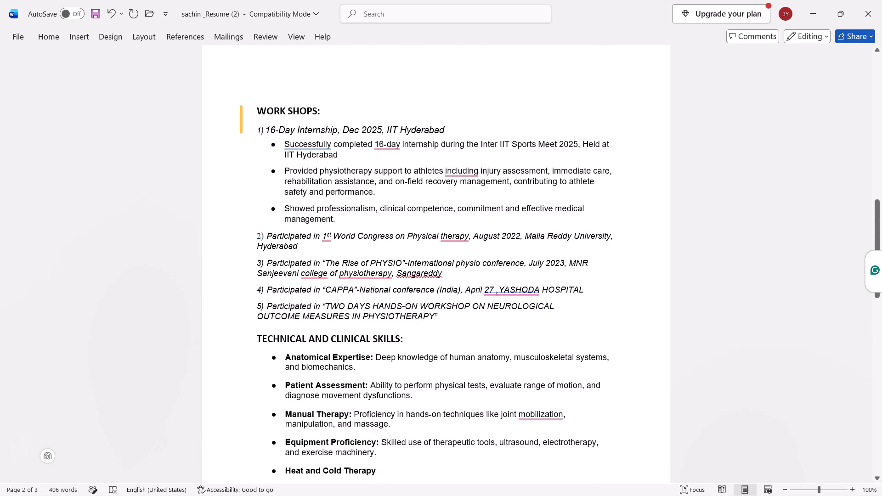
scroll(610, 312, up, 1)
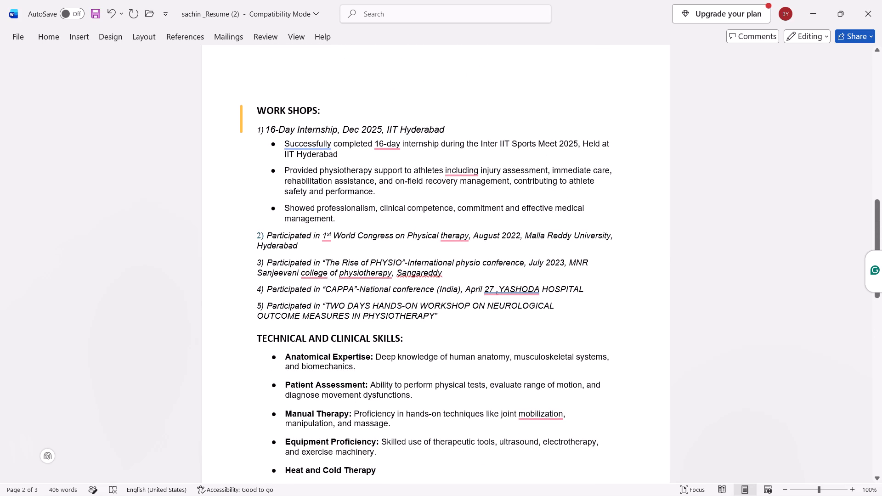
scroll(610, 312, up, 1)
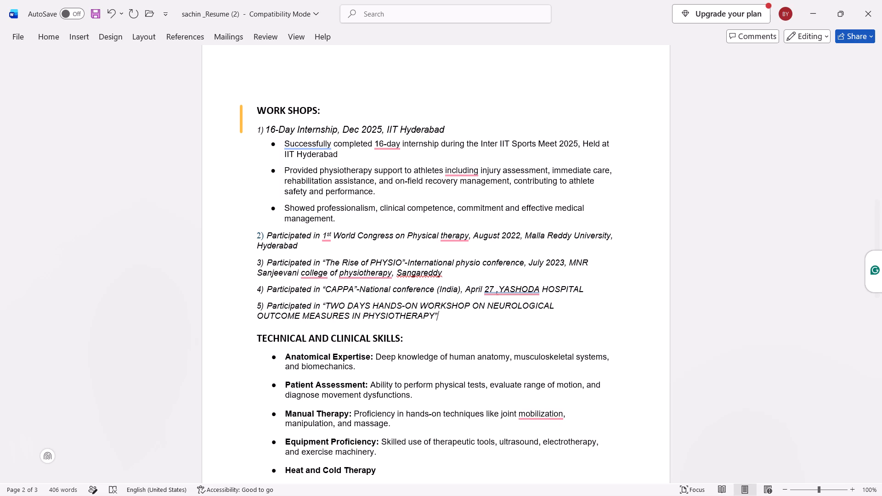
Add a comma and the workshop days "15TH & 16TH" after the fifth entry's quoted title.
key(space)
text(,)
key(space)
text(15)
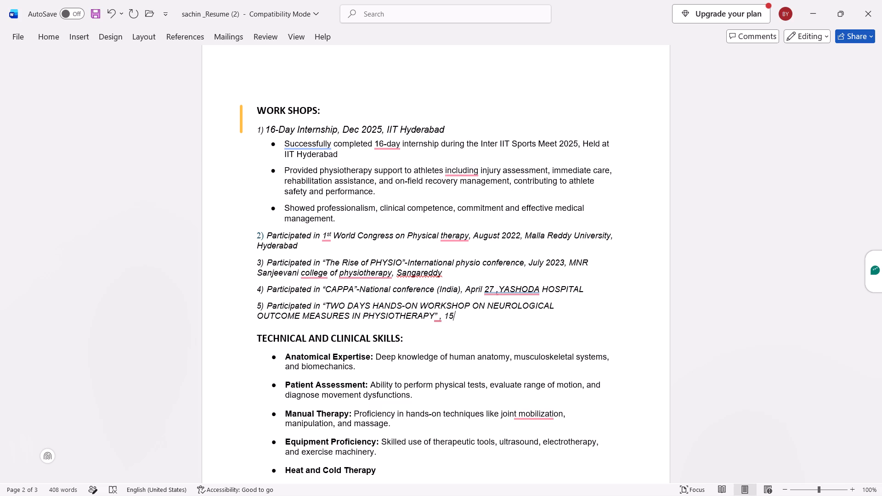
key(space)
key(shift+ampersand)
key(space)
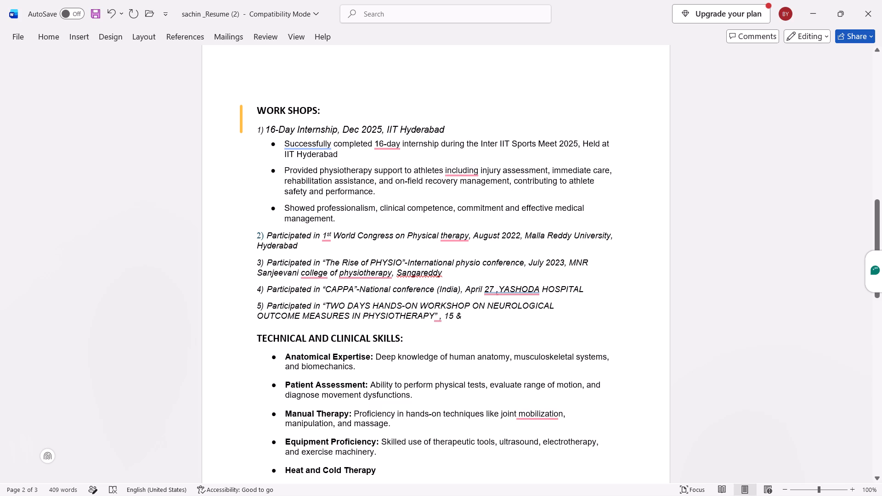
click(453, 315)
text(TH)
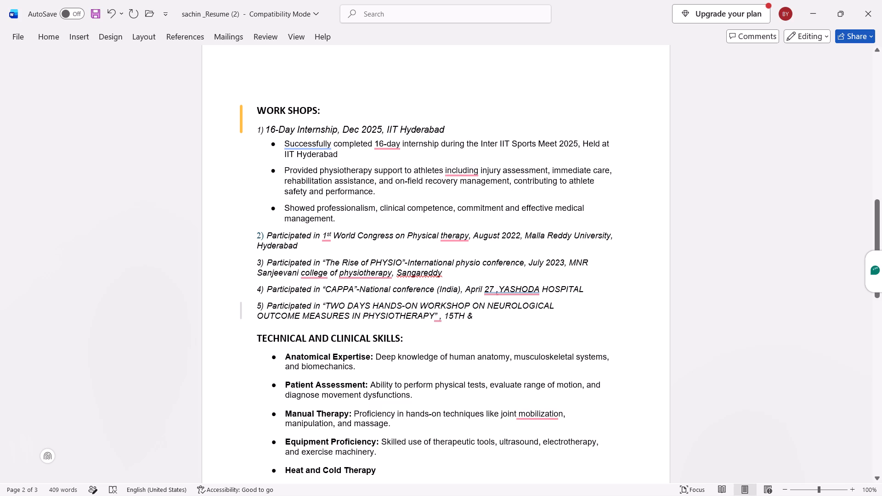
click(473, 318)
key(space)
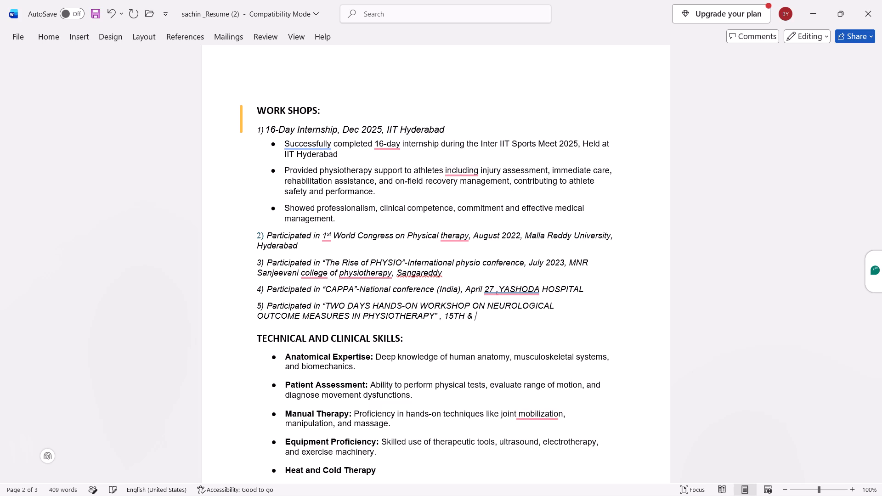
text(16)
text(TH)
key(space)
Add the month and year "June 2024" after the days in the fifth entry.
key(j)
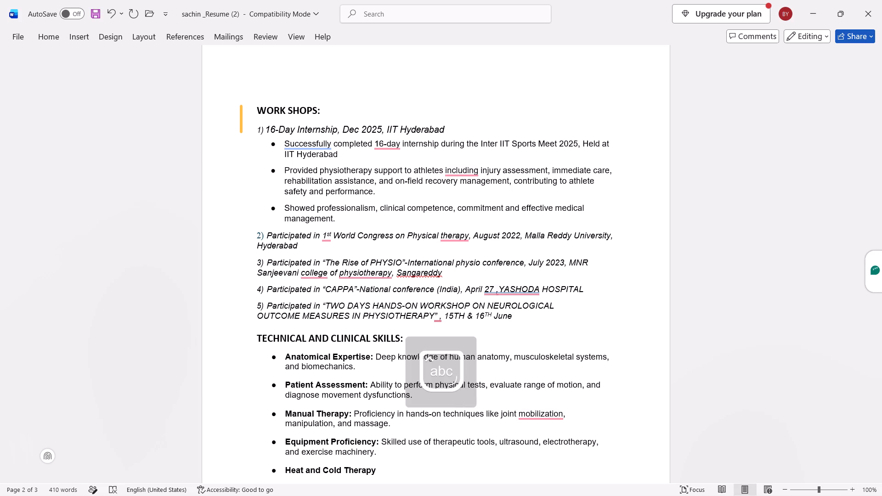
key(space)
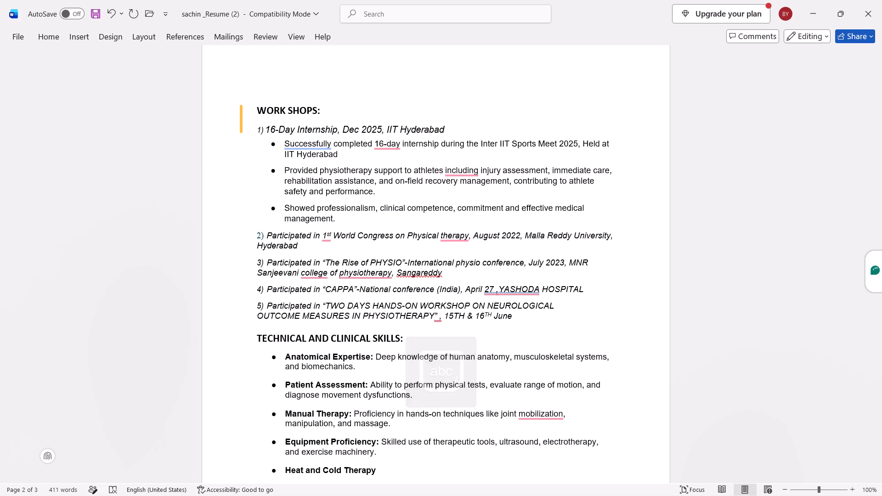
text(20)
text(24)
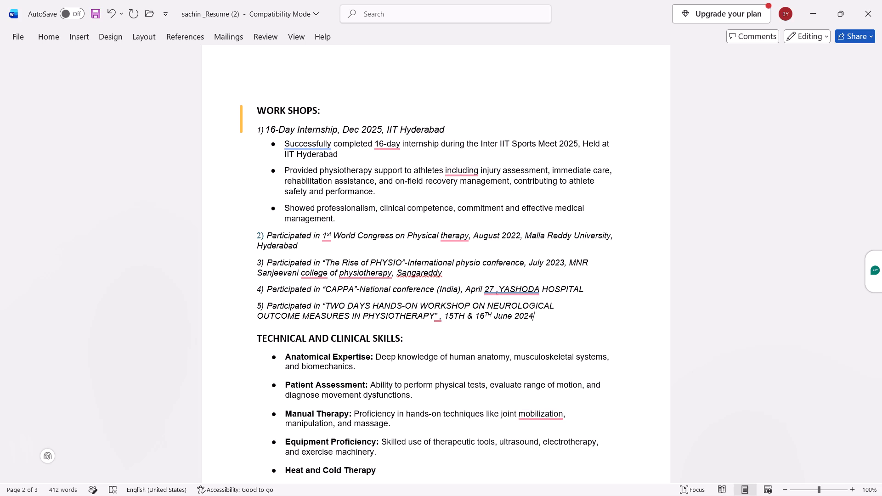
Add the venue "at KIMS" after the date in the fifth entry.
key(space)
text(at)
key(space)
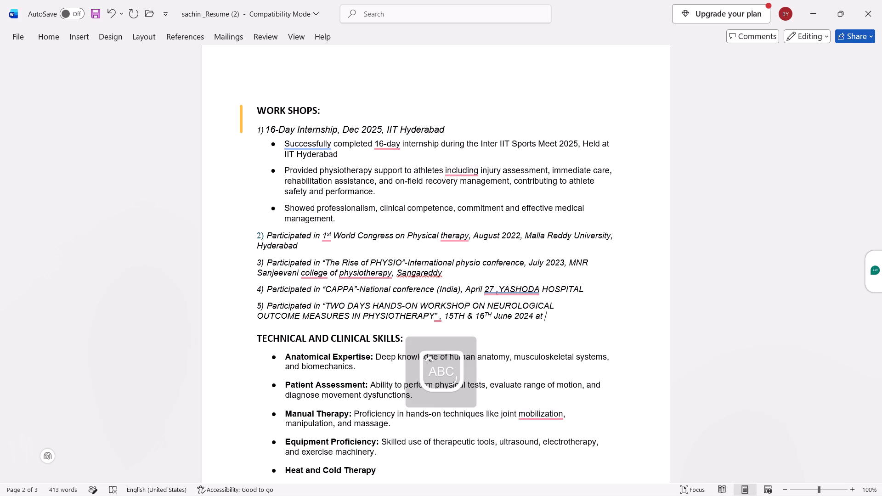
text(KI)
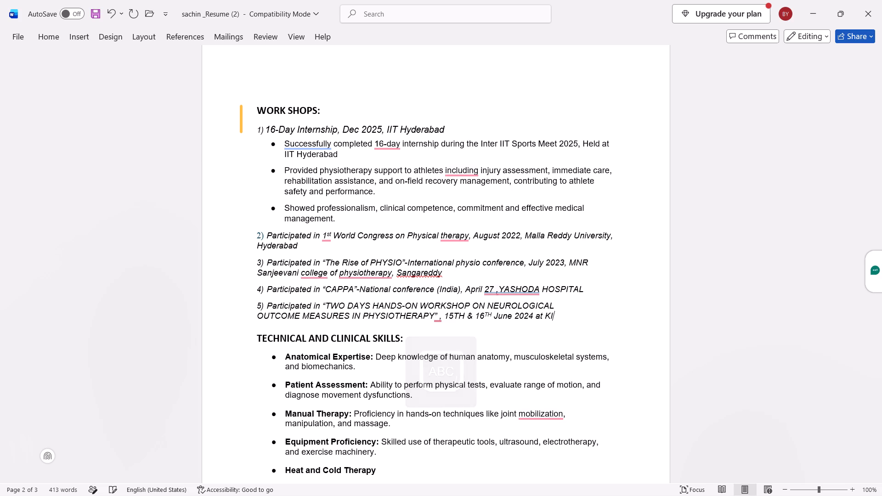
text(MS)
Replace the signature name below the declaration with the new candidate's full name.
scroll(473, 318, down, 5)
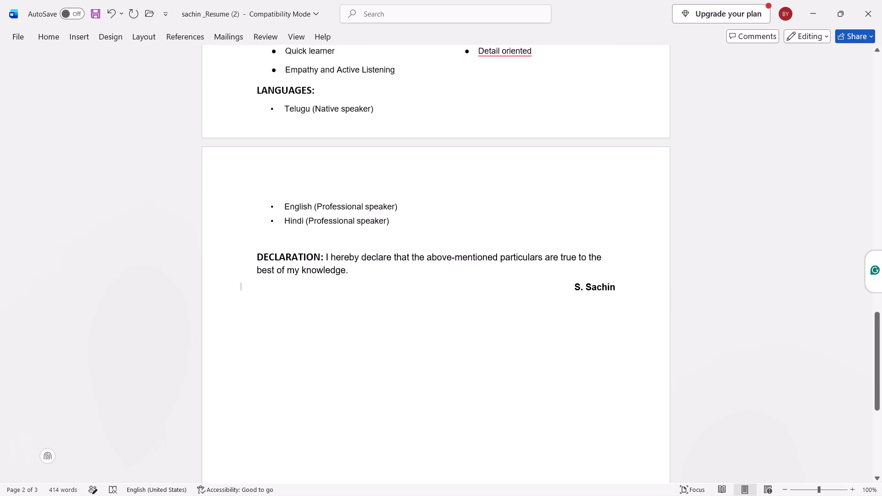
click(619, 289)
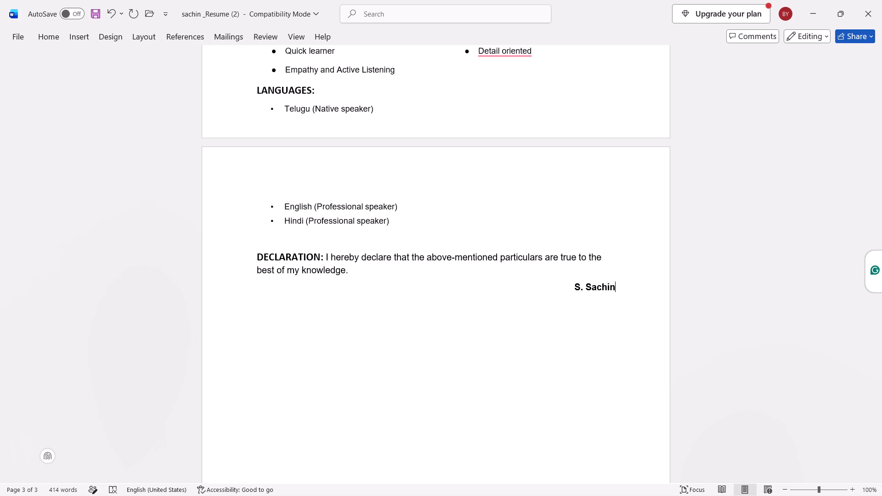
key(BackSpace)
key(BackSpace)
key(BackSpace)
key(BackSpace)
key(BackSpace)
key(BackSpace)
key(BackSpace)
key(BackSpace)
key(BackSpace)
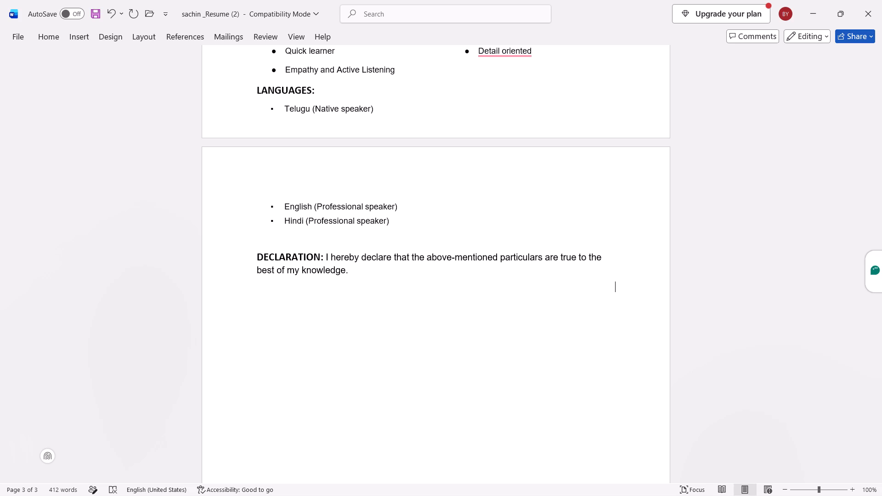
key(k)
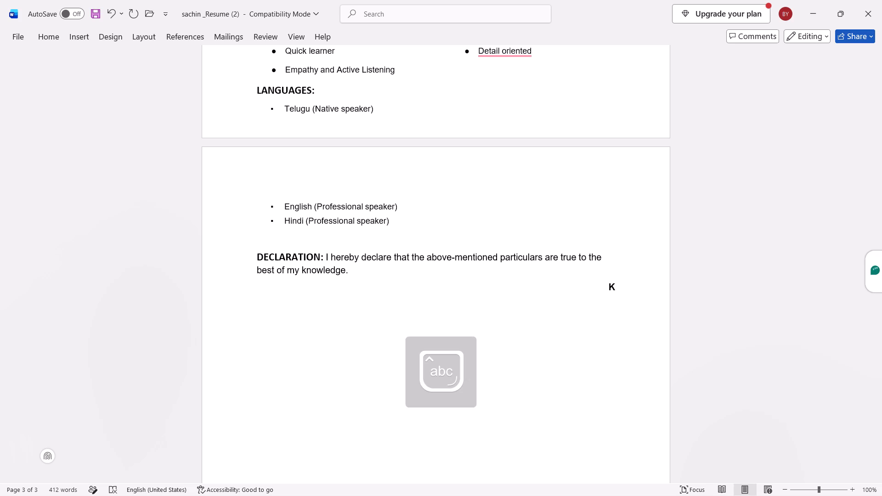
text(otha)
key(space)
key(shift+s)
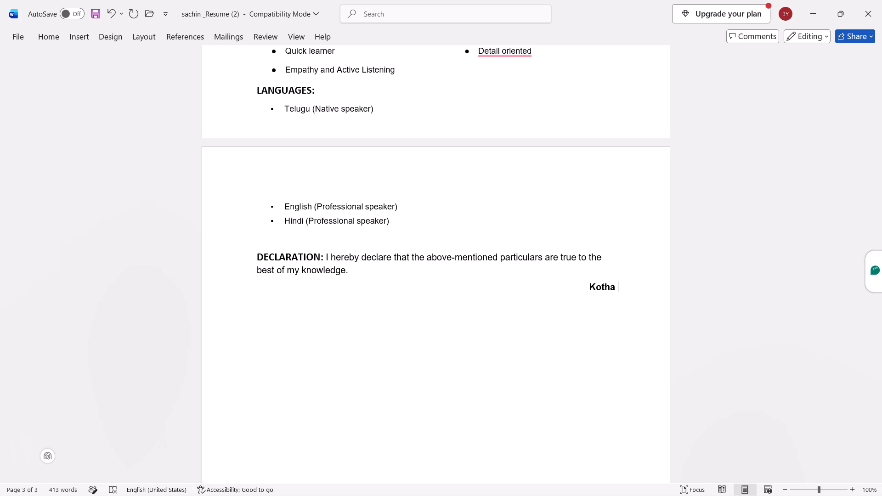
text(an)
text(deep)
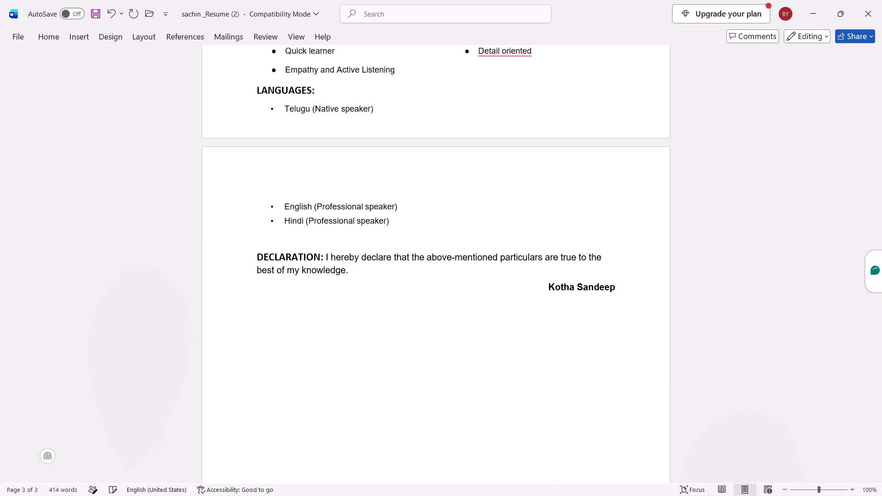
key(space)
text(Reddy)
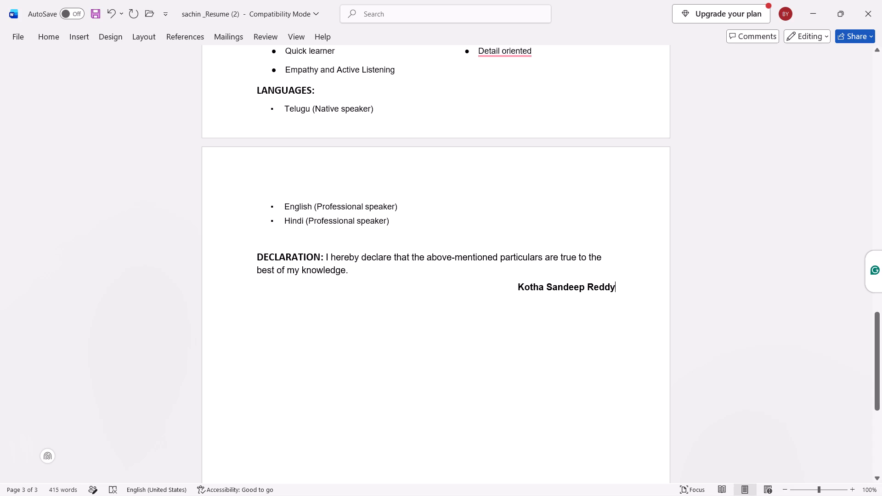
Review the whole résumé from the name header through the academic table, workshops and skills to the declaration.
scroll(539, 174, up, 13)
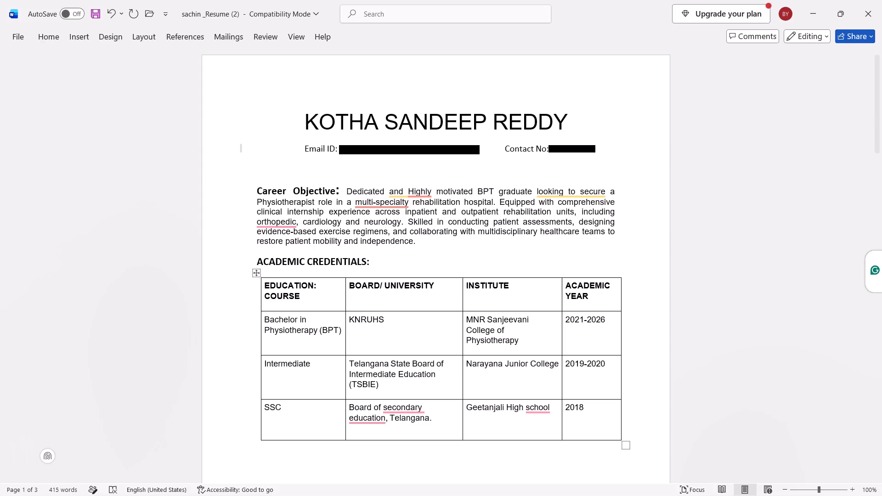
scroll(494, 147, down, 2)
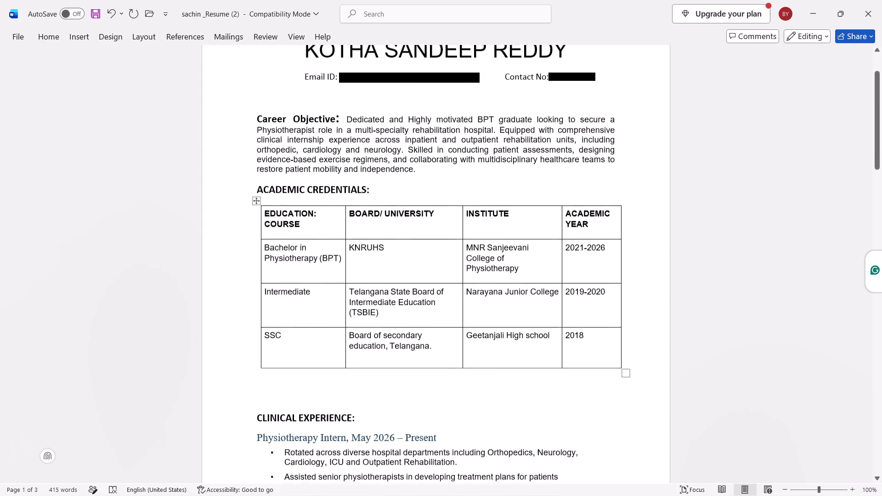
scroll(494, 147, down, 5)
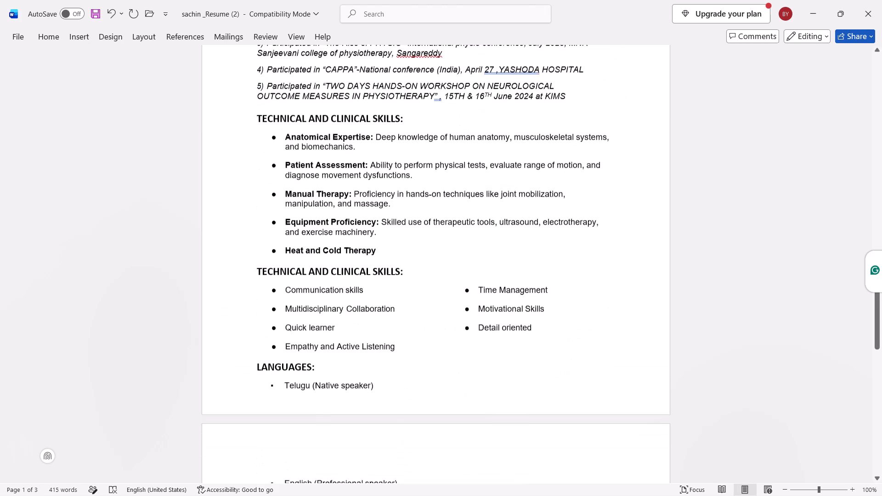
scroll(494, 147, down, 4)
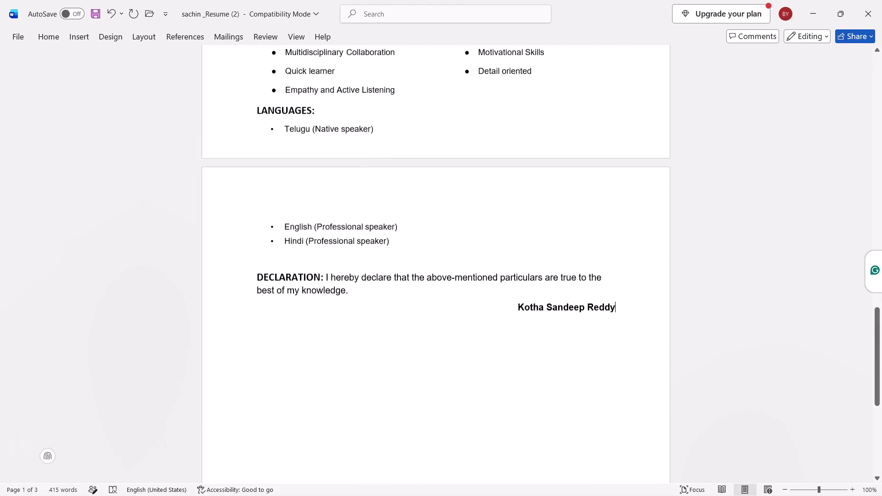
scroll(494, 147, down, 2)
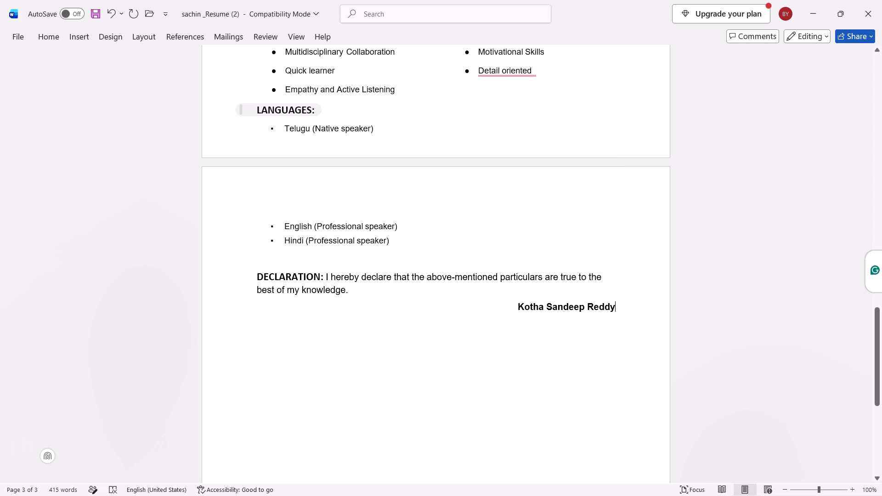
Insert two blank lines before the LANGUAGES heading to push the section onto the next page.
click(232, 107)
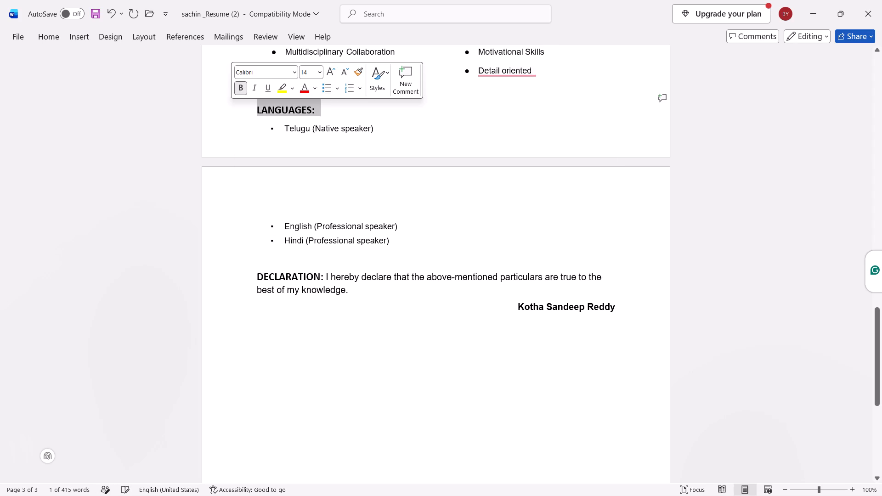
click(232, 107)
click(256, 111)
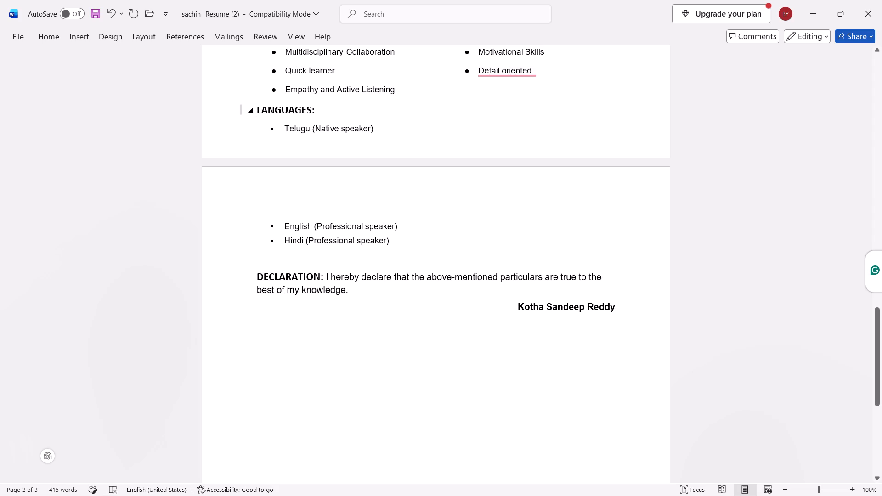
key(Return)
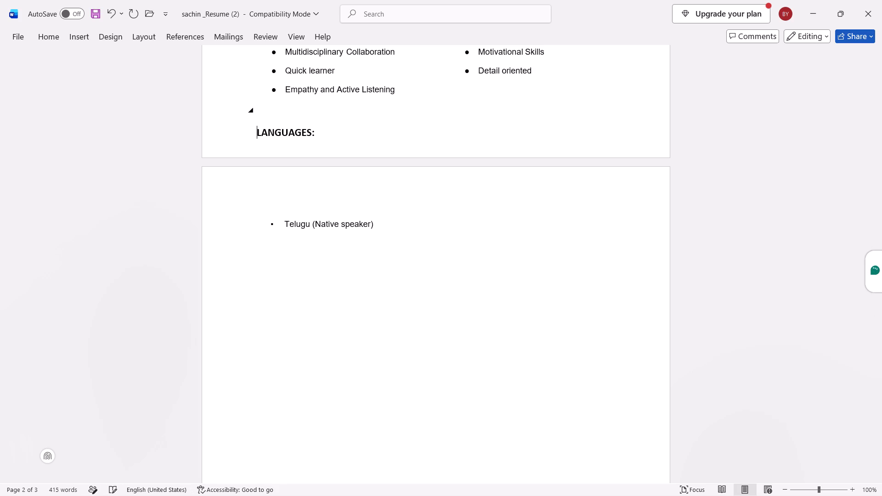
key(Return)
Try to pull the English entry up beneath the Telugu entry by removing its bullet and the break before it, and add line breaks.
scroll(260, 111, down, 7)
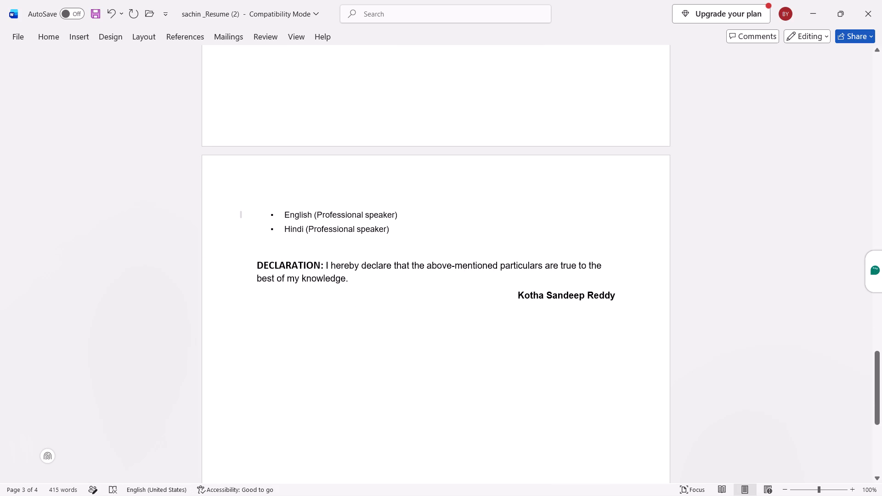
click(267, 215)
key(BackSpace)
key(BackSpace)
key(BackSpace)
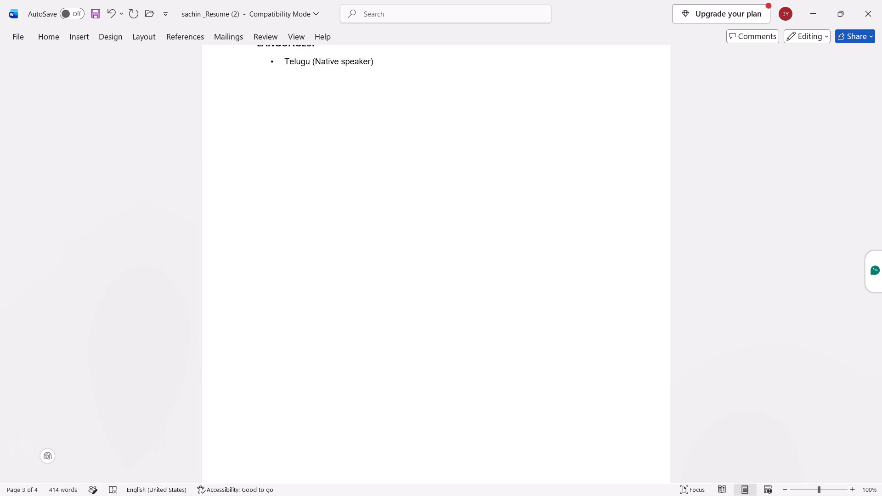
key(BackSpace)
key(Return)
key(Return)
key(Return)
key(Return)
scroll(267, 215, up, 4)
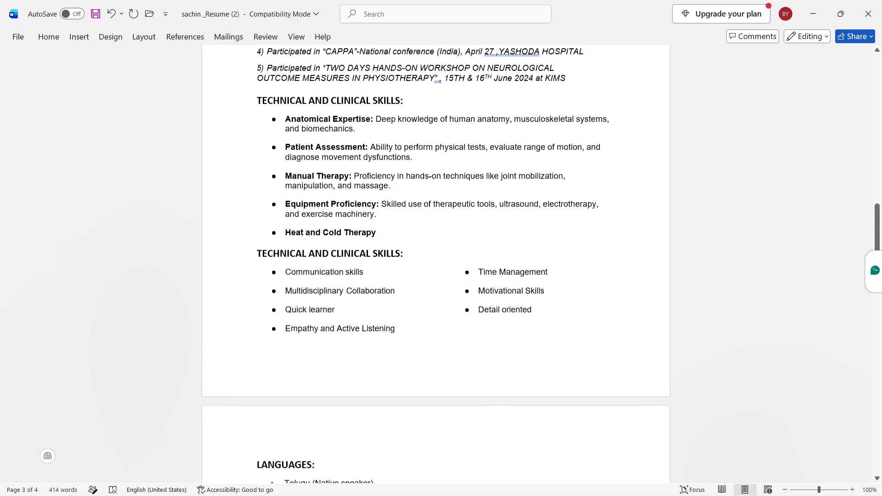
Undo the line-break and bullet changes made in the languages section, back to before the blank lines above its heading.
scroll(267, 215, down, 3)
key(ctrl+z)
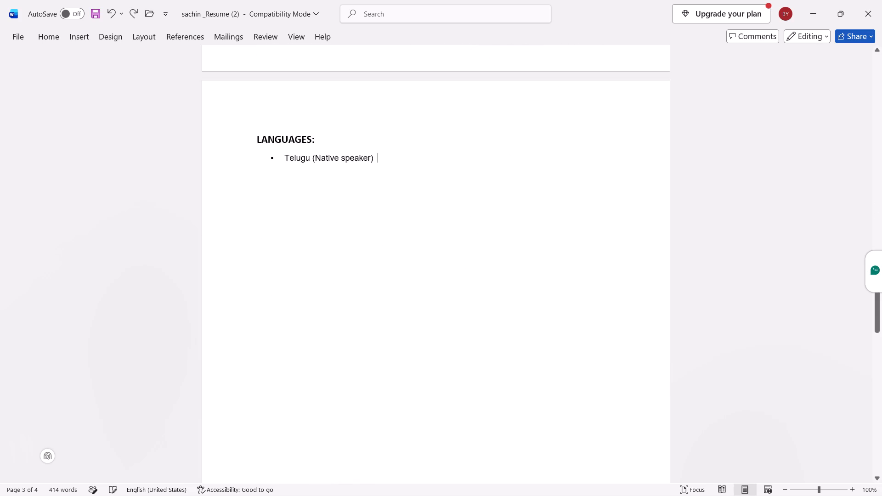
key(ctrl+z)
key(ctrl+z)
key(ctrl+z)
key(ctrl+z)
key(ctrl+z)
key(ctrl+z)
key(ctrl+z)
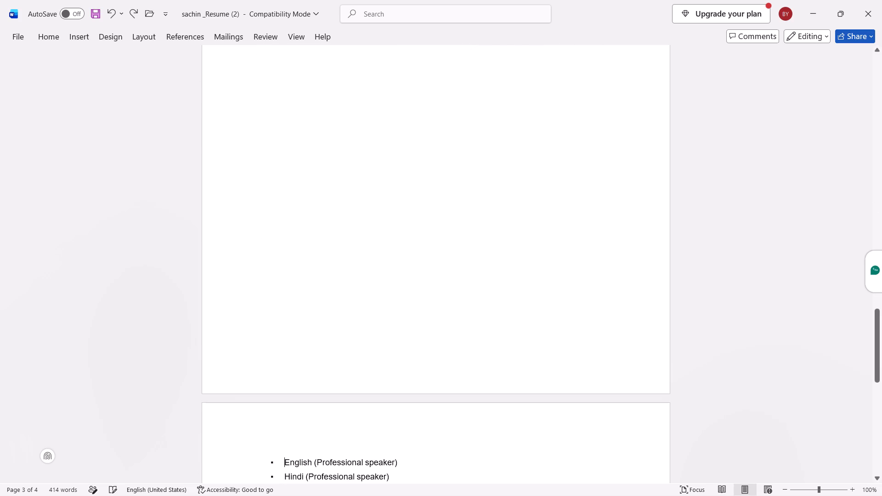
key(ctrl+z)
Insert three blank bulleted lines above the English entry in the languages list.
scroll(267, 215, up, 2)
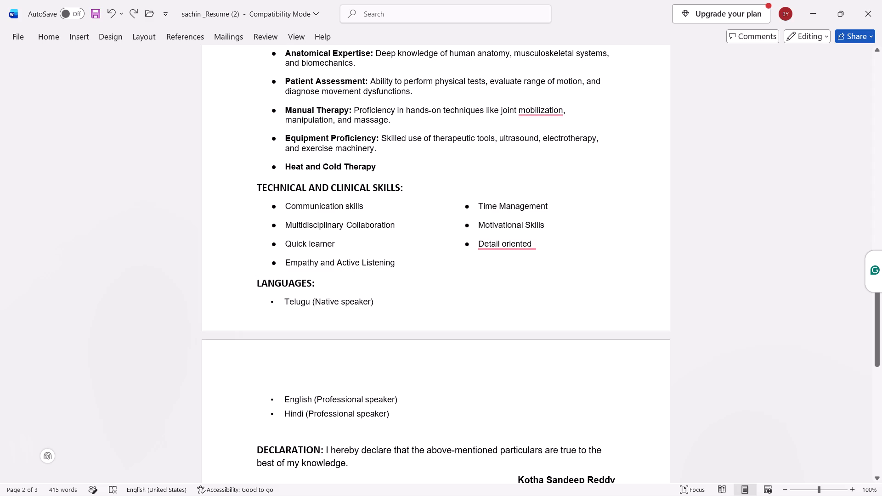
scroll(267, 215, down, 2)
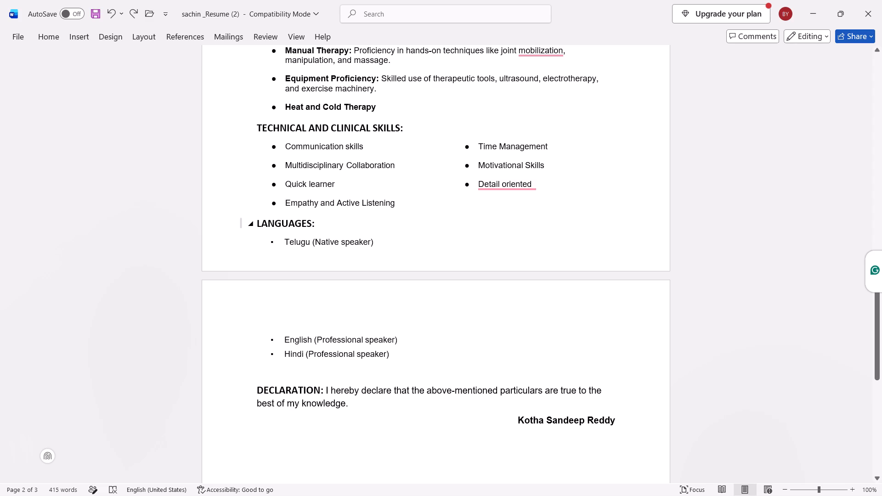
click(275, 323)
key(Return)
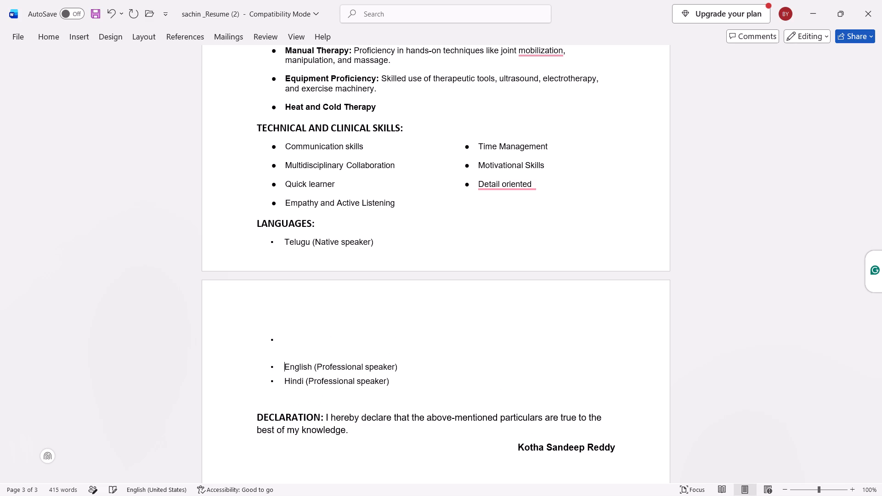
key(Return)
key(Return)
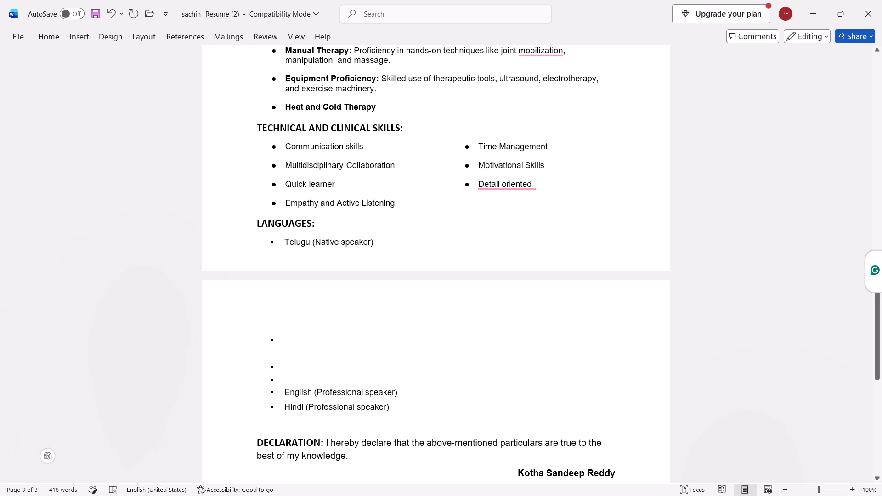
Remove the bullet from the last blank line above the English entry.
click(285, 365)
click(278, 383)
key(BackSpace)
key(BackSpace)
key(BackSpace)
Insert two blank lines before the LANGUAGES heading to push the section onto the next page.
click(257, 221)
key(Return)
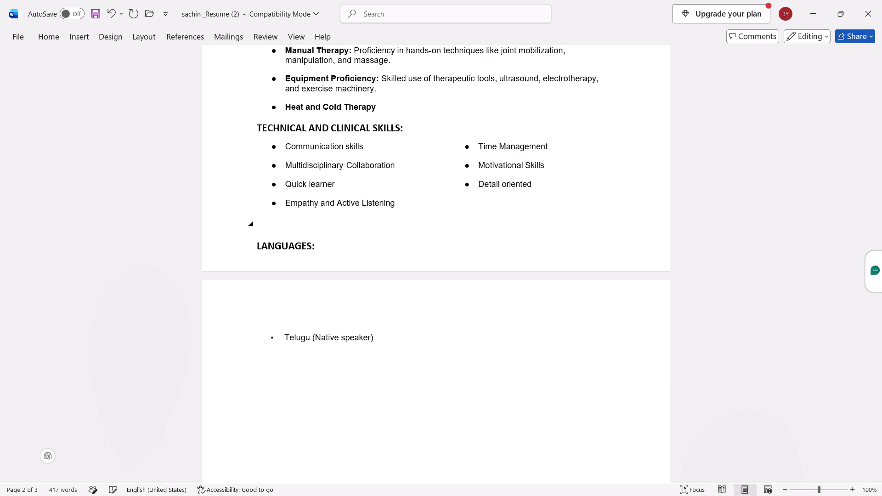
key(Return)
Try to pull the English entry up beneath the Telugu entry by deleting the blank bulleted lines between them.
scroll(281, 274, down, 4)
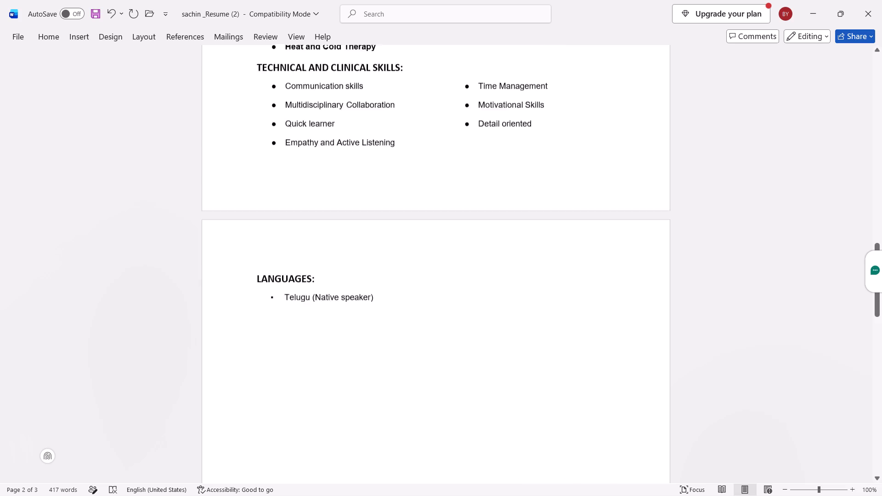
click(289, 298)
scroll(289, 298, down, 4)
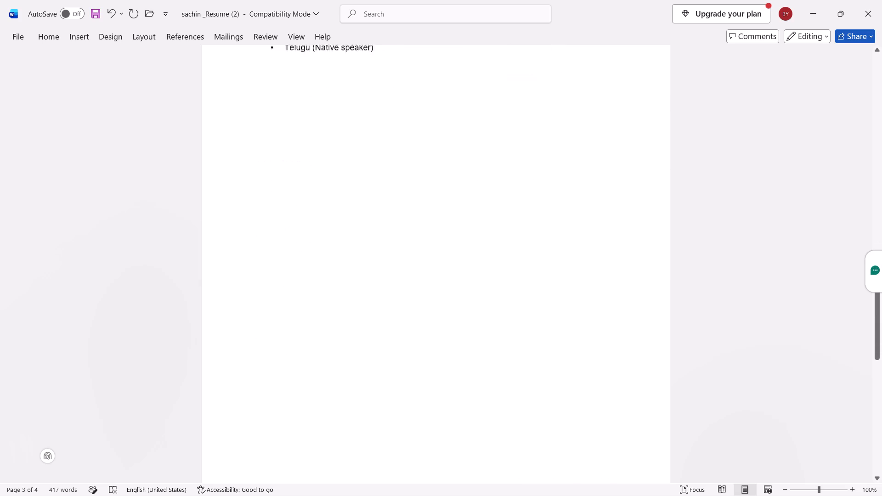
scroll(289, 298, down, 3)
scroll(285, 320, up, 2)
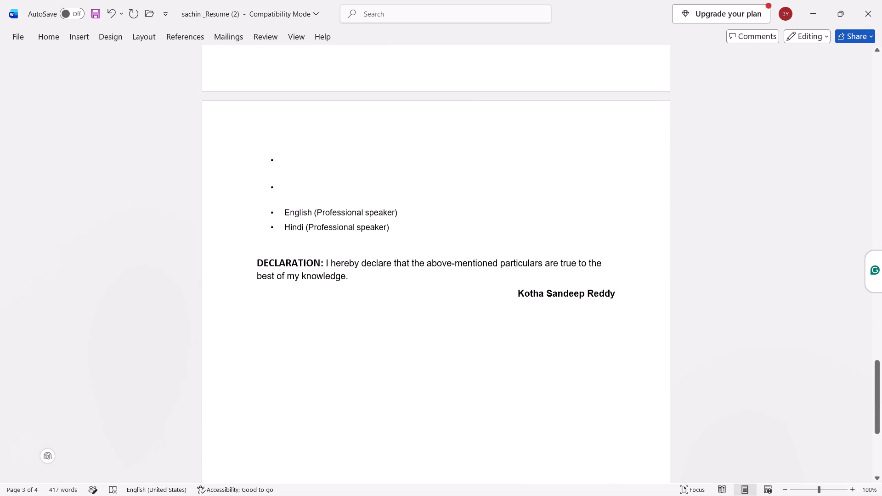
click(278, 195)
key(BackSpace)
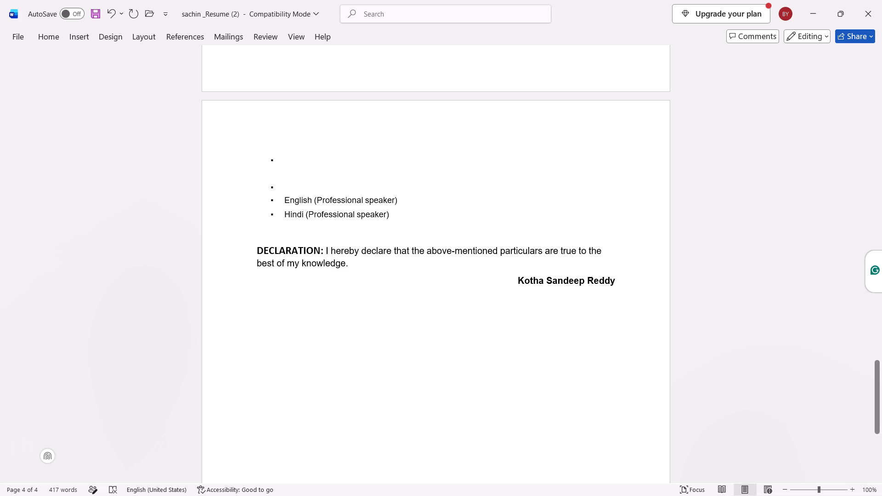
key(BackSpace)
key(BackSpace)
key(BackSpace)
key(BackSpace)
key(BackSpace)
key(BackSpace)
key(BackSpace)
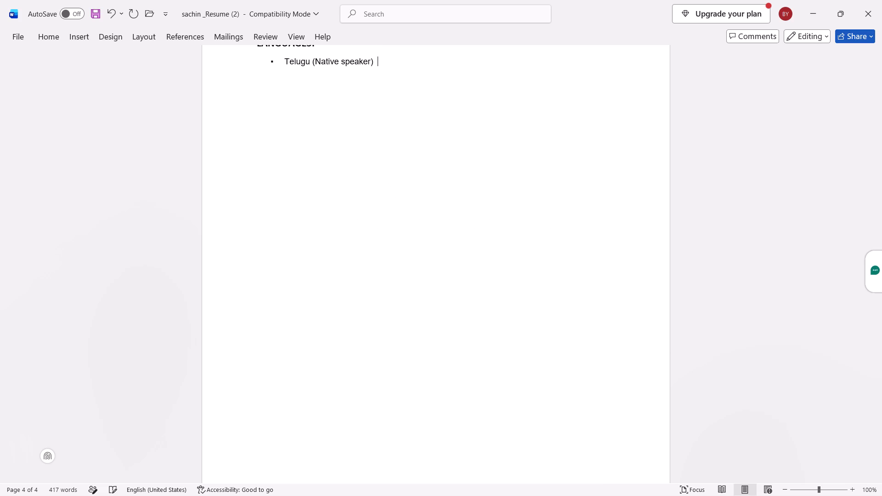
Check the page layout from the workshops through the skills to the languages section.
scroll(278, 195, up, 5)
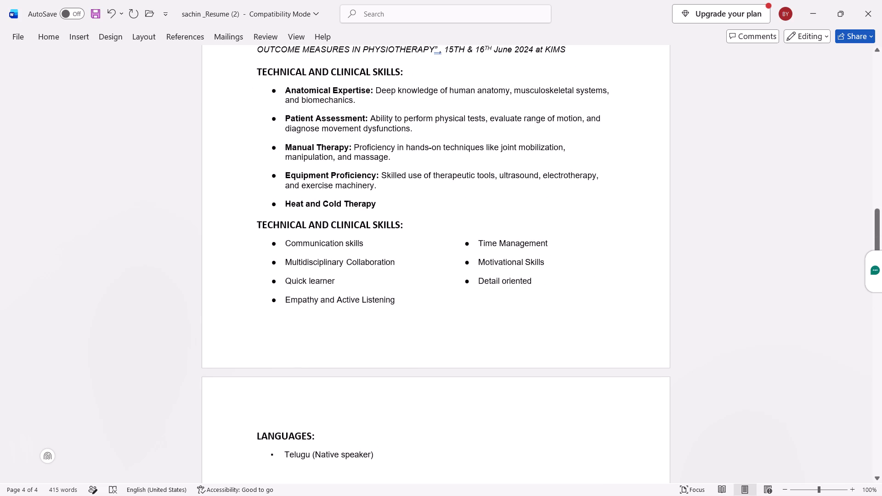
scroll(278, 195, right, 1)
scroll(278, 195, up, 1)
scroll(278, 195, right, 1)
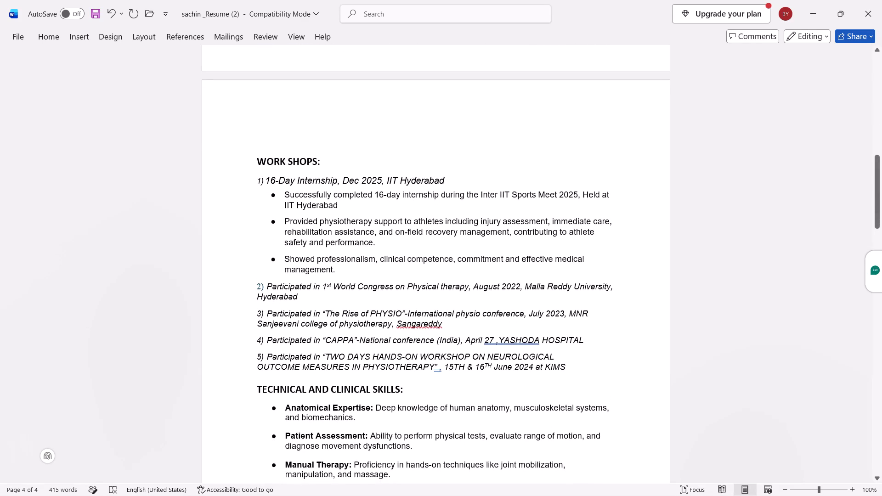
scroll(278, 195, right, 4)
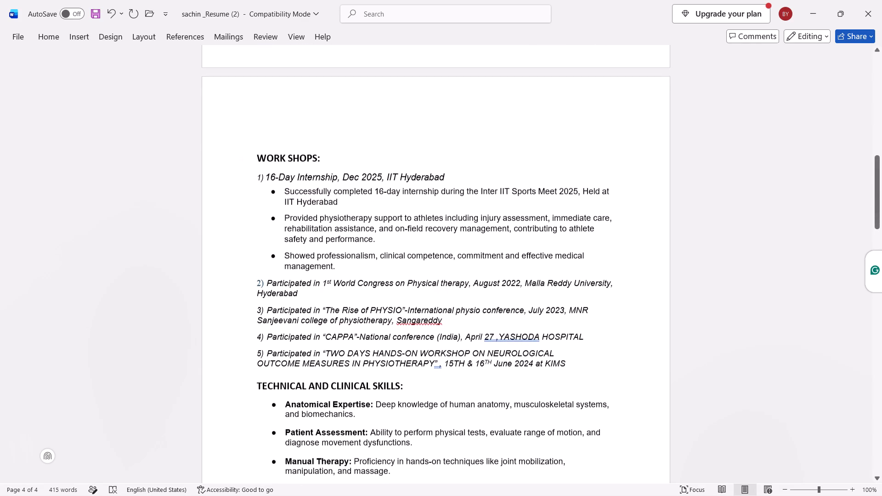
scroll(278, 195, right, 1)
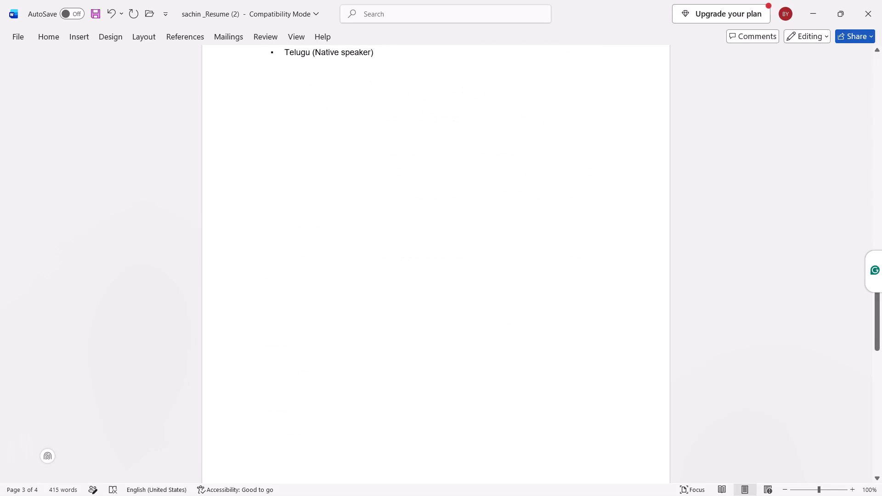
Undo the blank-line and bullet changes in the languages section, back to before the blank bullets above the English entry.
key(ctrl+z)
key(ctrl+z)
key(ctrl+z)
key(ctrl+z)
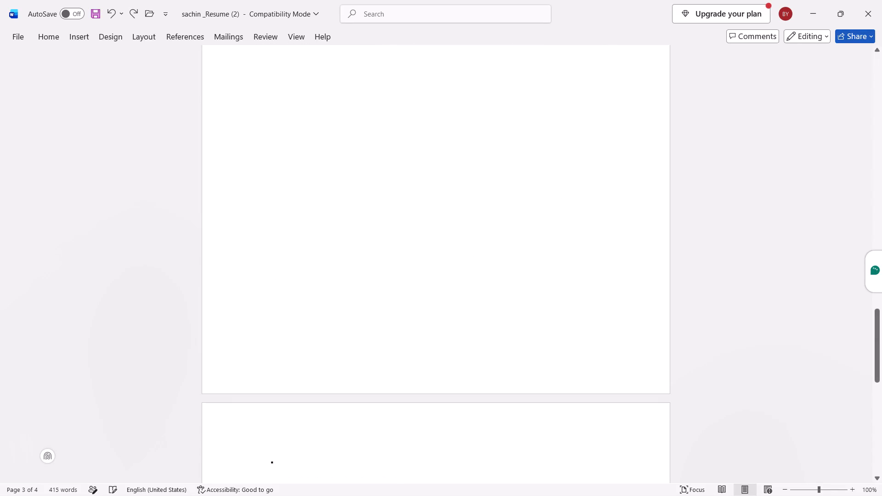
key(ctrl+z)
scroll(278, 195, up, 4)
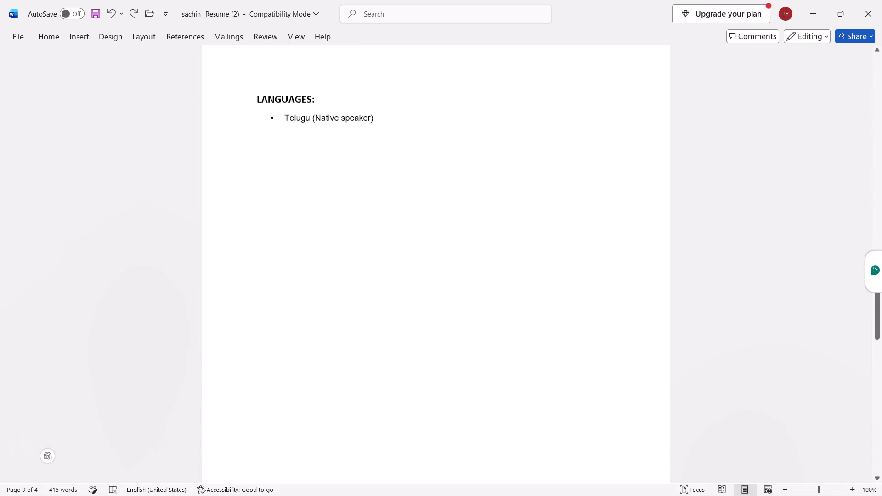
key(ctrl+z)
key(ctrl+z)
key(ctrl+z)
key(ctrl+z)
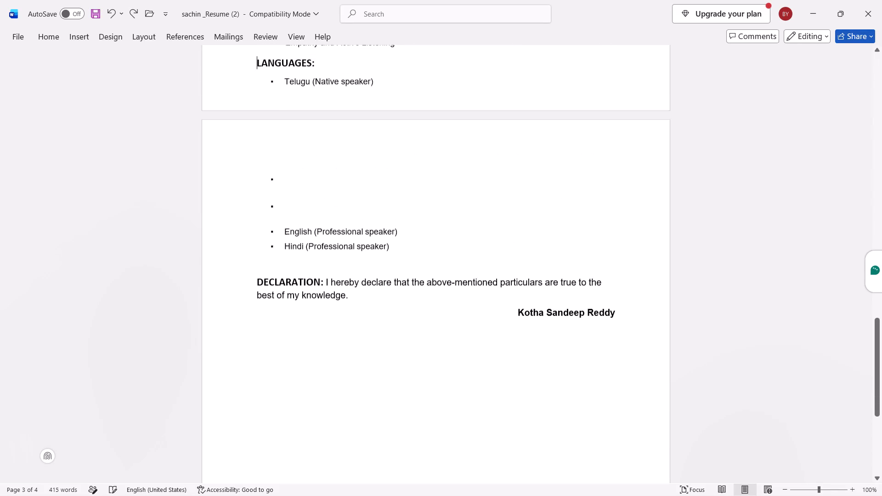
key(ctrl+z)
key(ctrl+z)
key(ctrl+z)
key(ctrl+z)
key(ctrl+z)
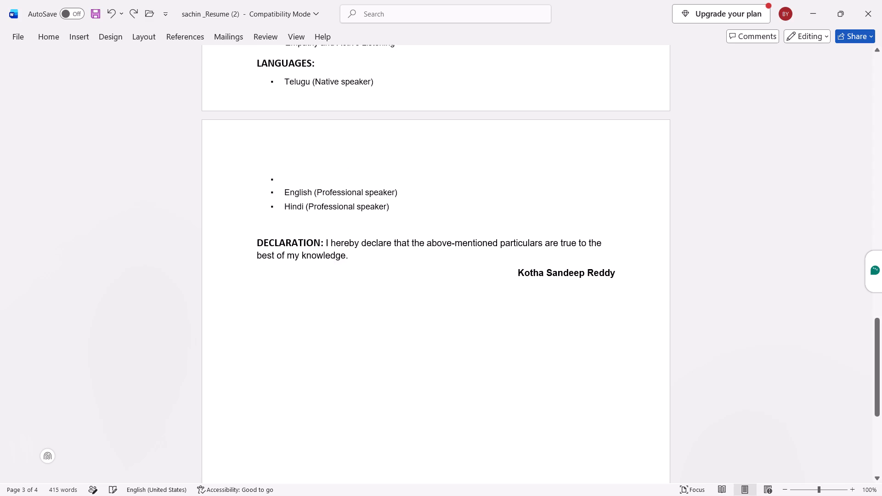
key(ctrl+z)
Review the résumé from the languages section back through skills, workshops and clinical experience to the academic table, checking the spacing around page breaks.
scroll(278, 195, up, 1)
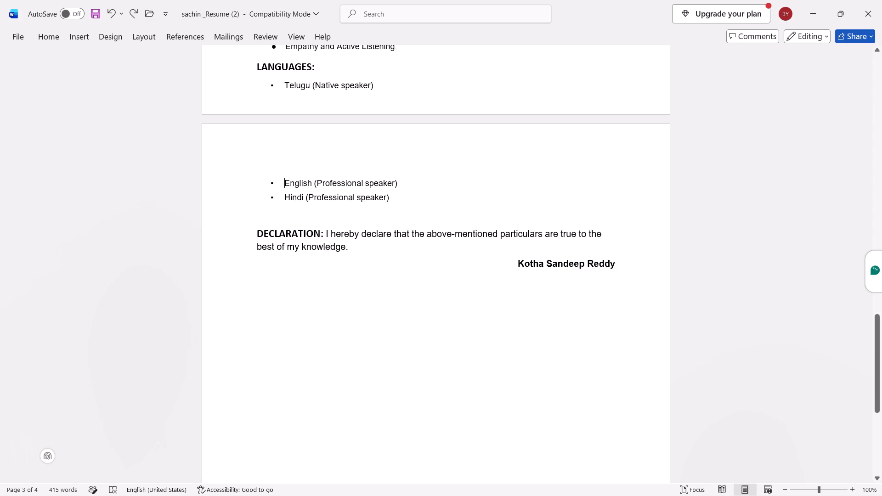
scroll(278, 195, up, 5)
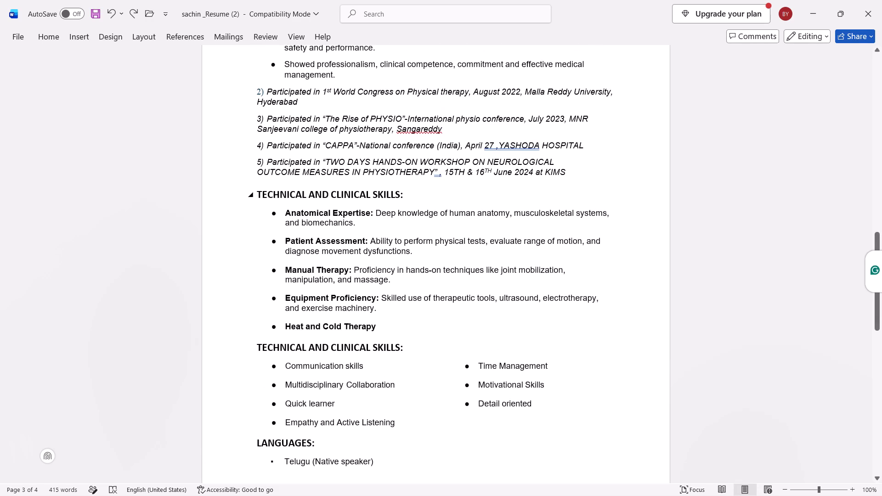
scroll(278, 195, up, 1)
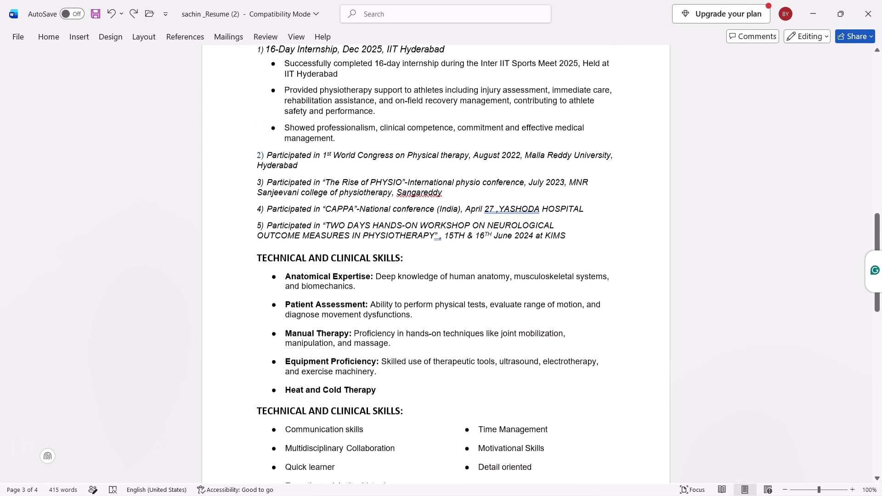
scroll(278, 195, up, 3)
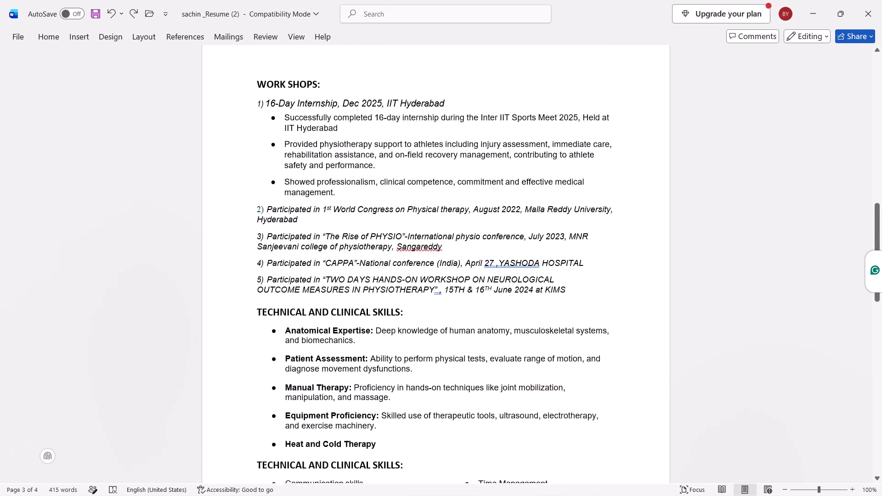
scroll(278, 195, up, 1)
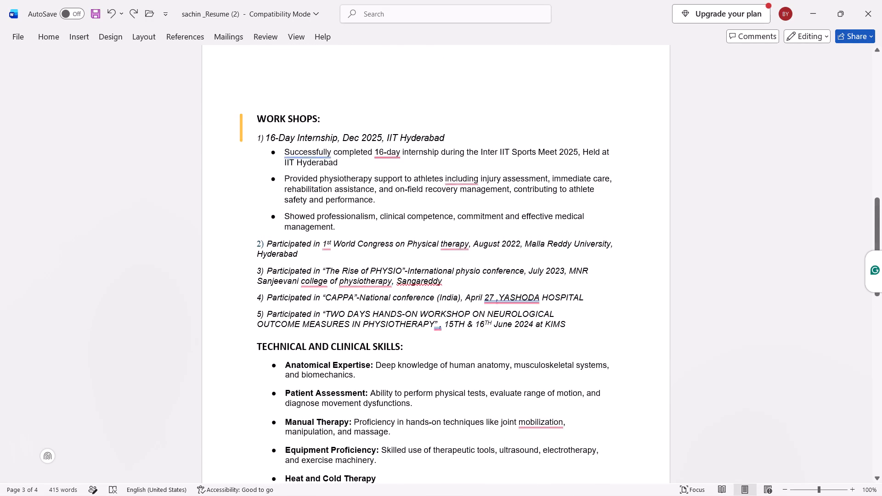
scroll(278, 195, up, 6)
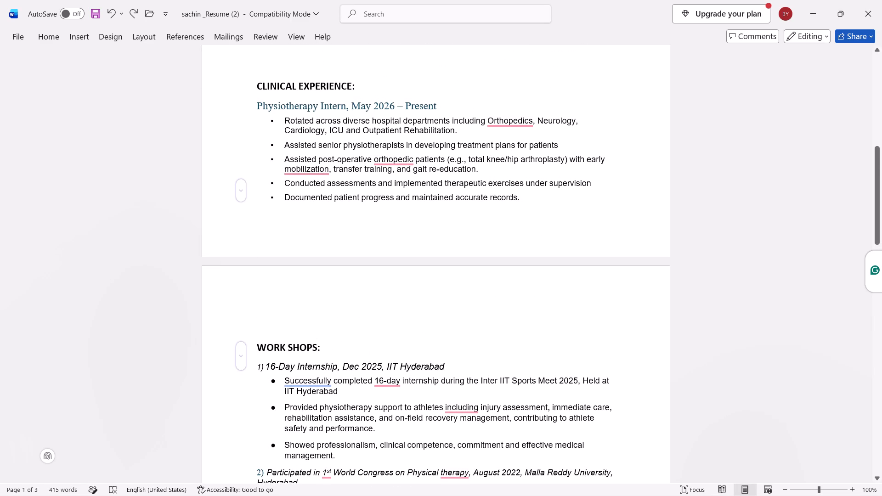
click(536, 199)
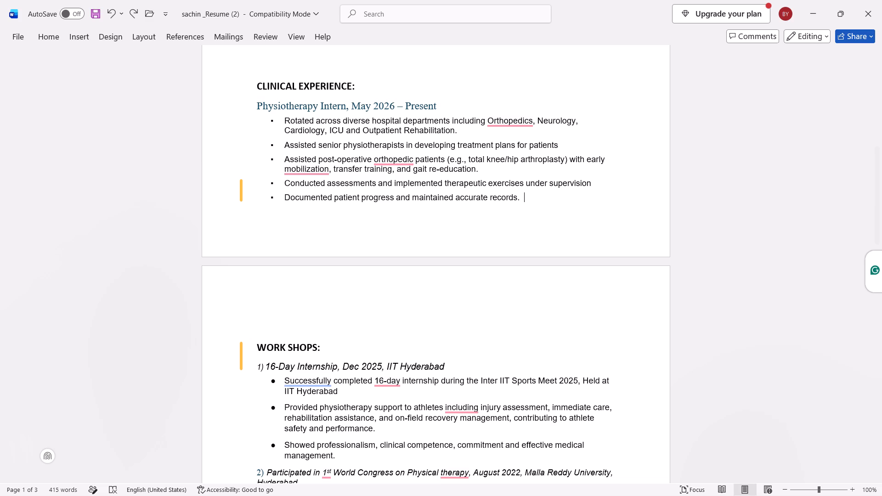
scroll(376, 165, up, 3)
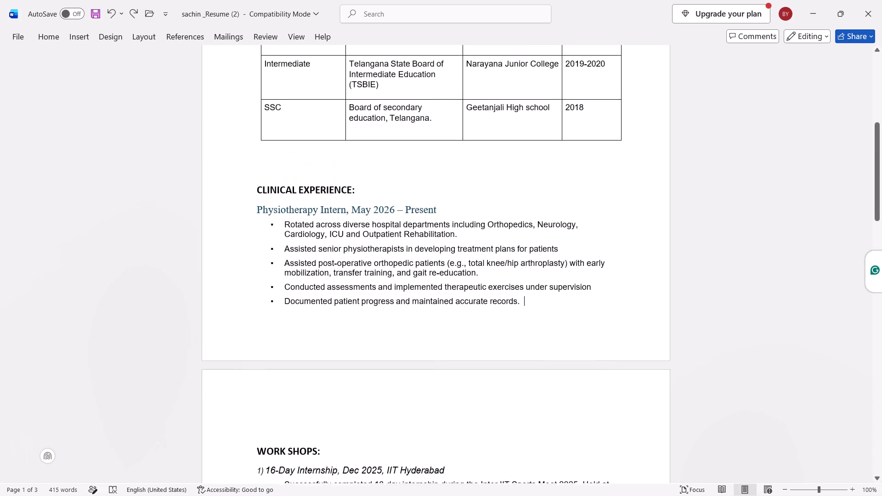
scroll(376, 165, up, 4)
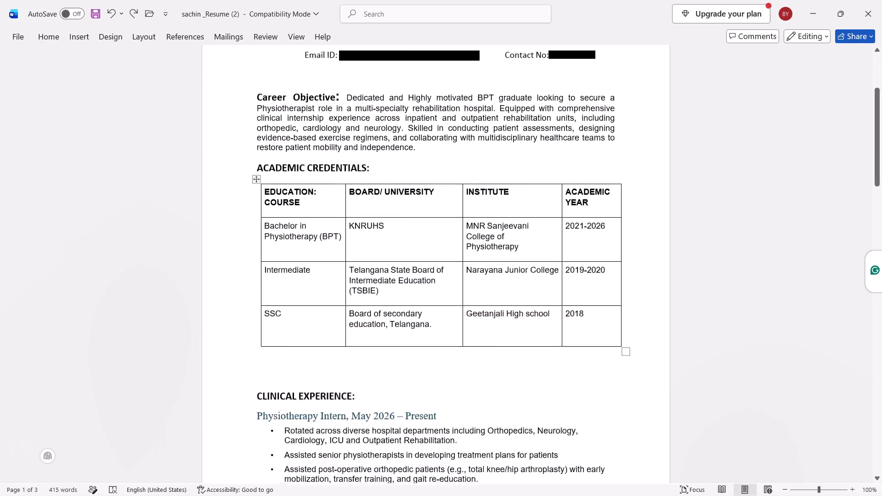
scroll(376, 165, up, 4)
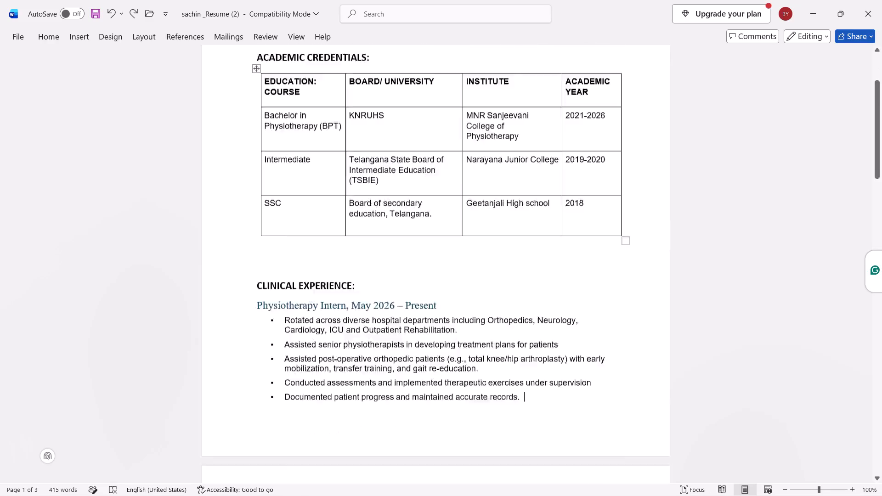
scroll(376, 165, down, 1)
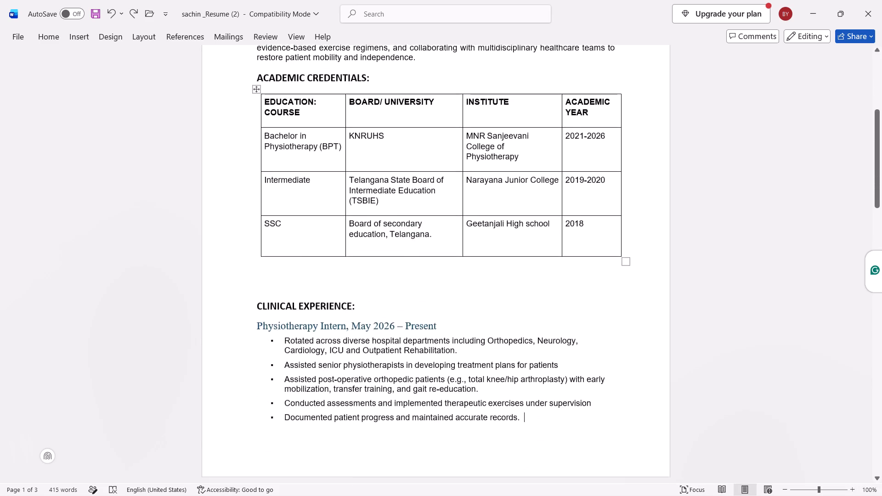
scroll(376, 165, down, 1)
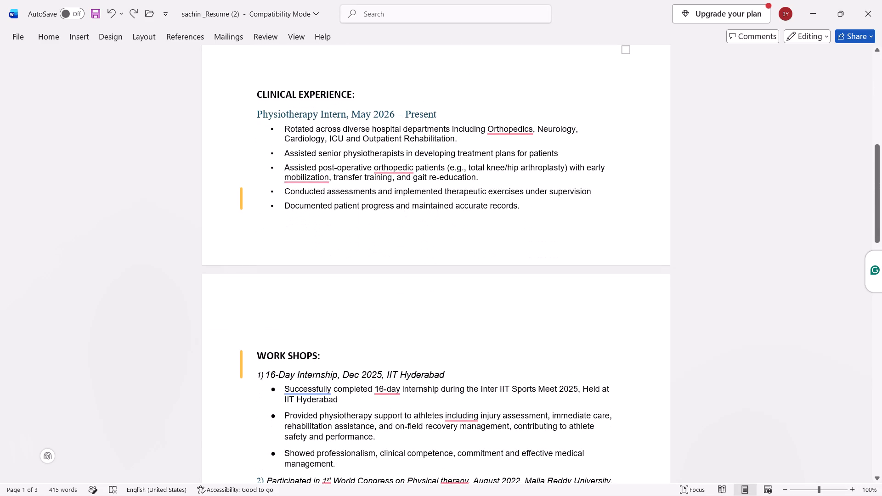
click(360, 97)
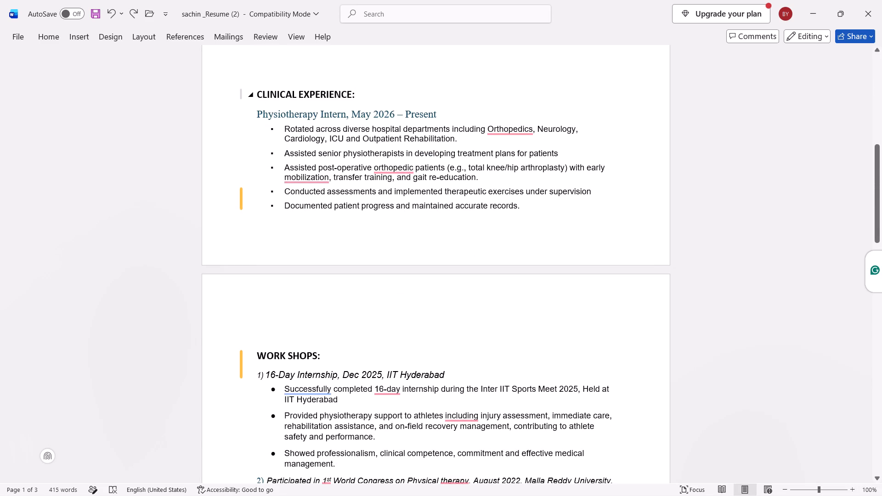
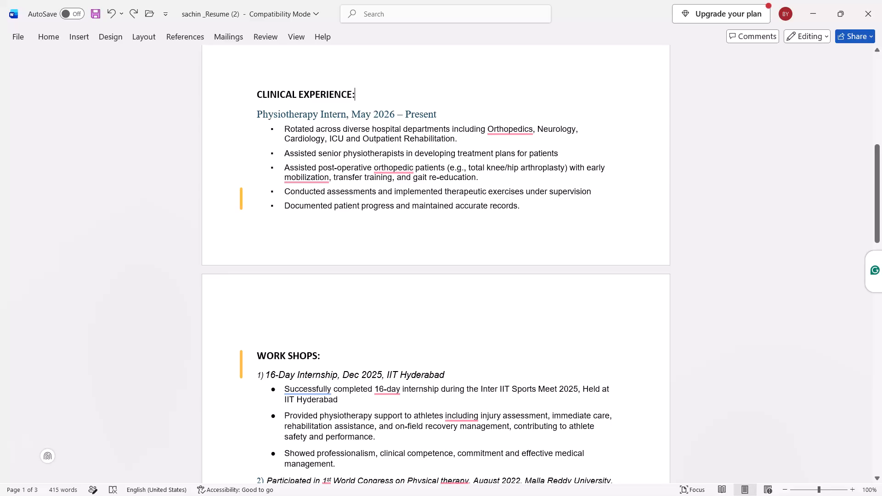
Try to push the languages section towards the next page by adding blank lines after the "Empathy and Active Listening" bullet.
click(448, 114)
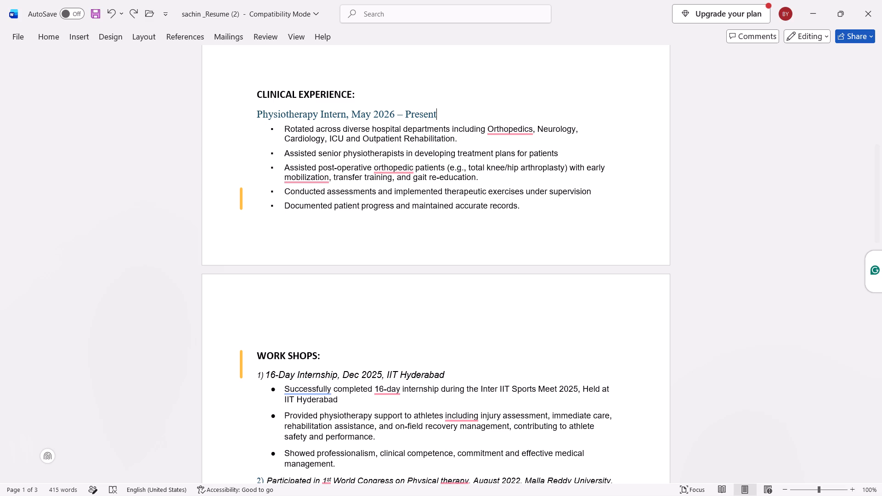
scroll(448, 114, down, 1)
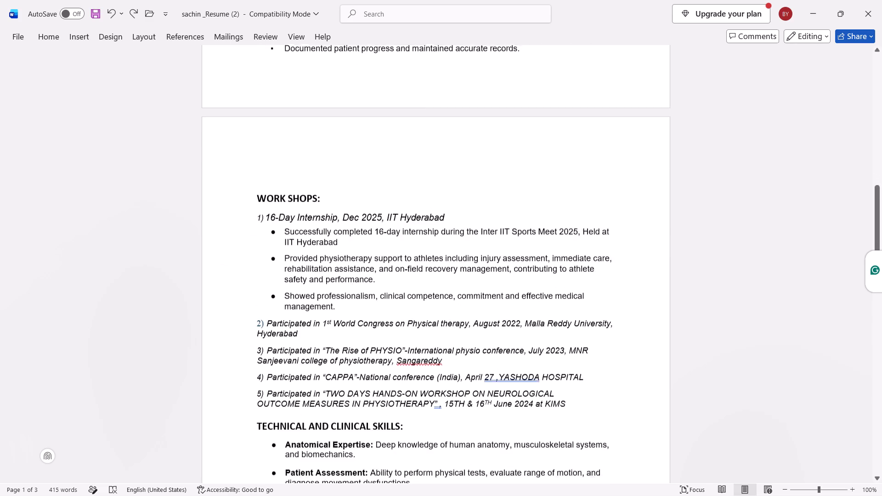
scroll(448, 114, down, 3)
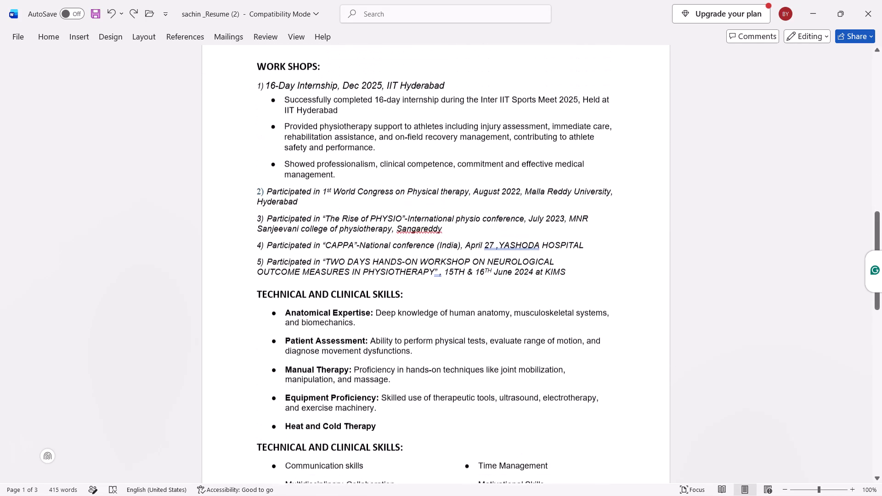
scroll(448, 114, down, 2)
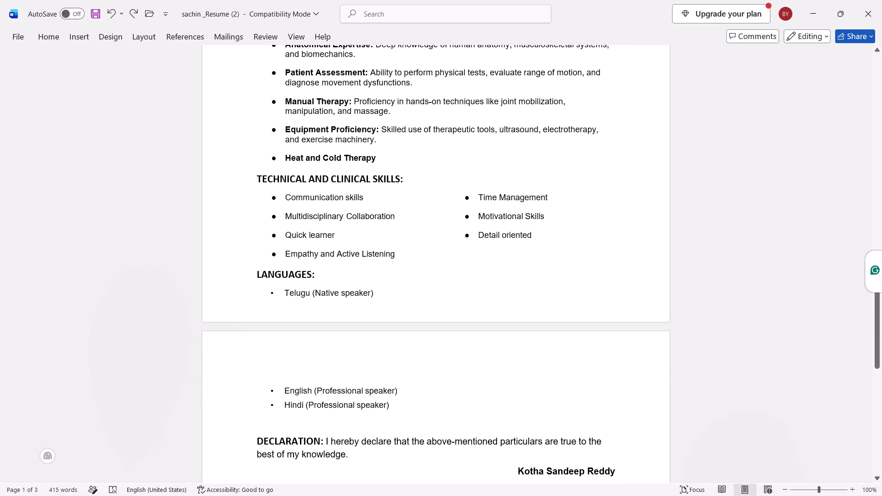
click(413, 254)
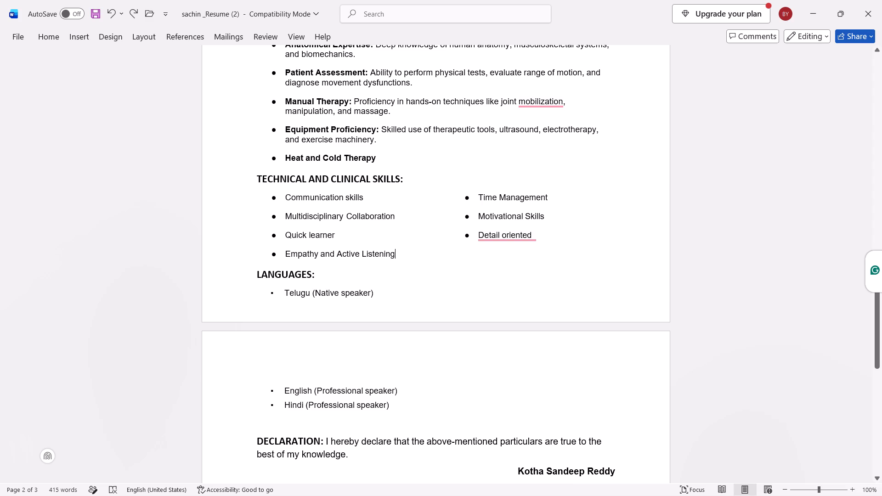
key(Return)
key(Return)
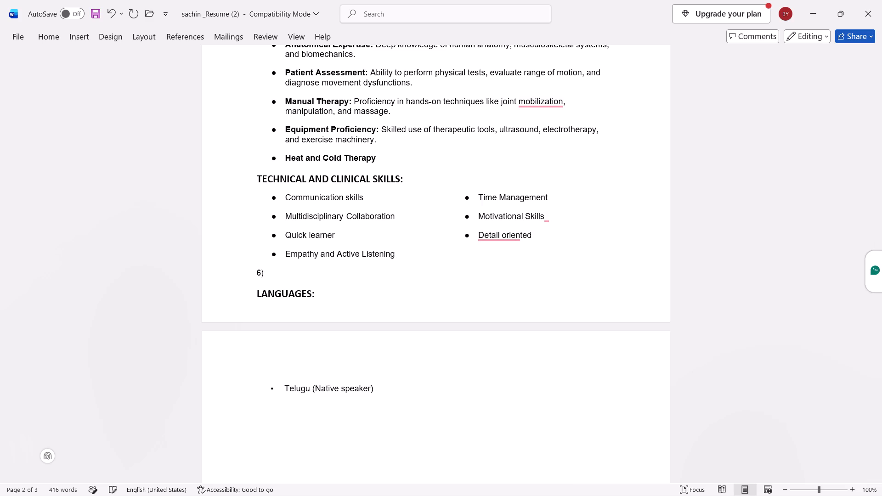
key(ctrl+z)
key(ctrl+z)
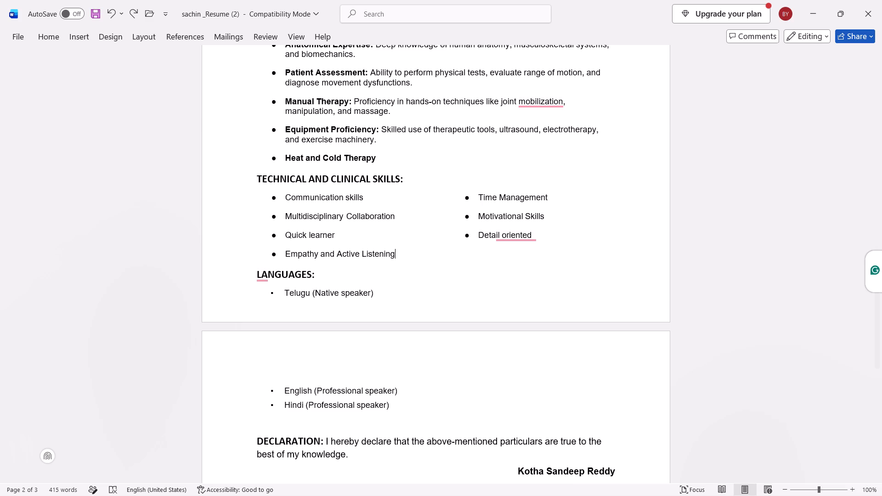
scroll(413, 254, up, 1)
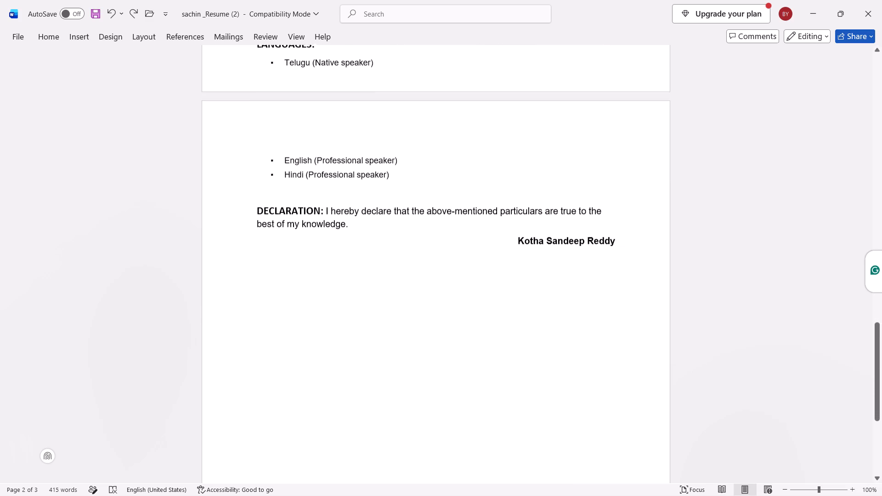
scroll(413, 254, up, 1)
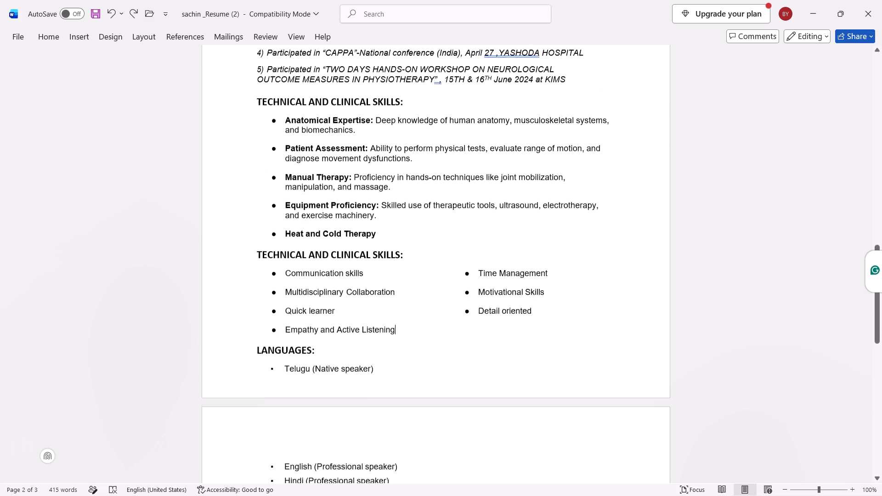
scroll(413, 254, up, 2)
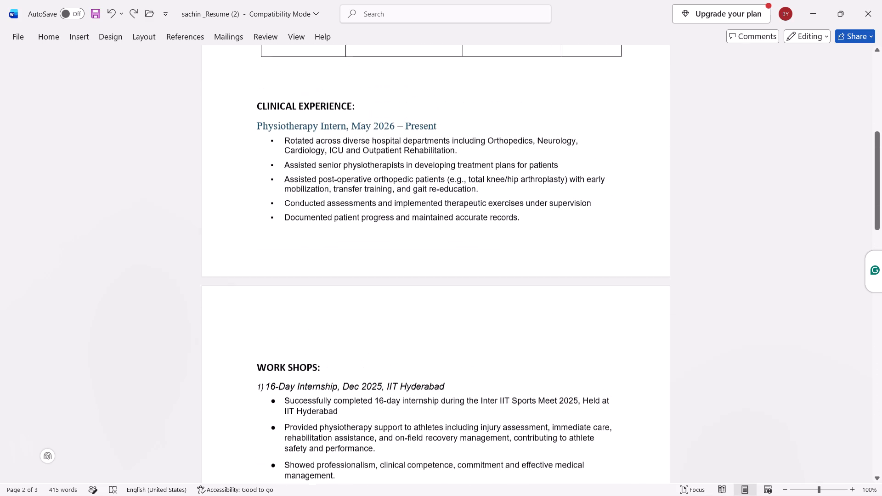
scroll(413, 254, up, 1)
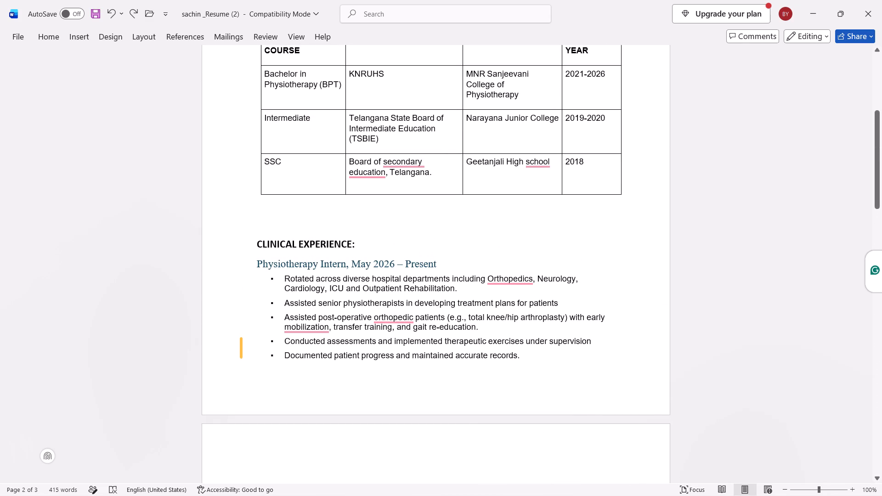
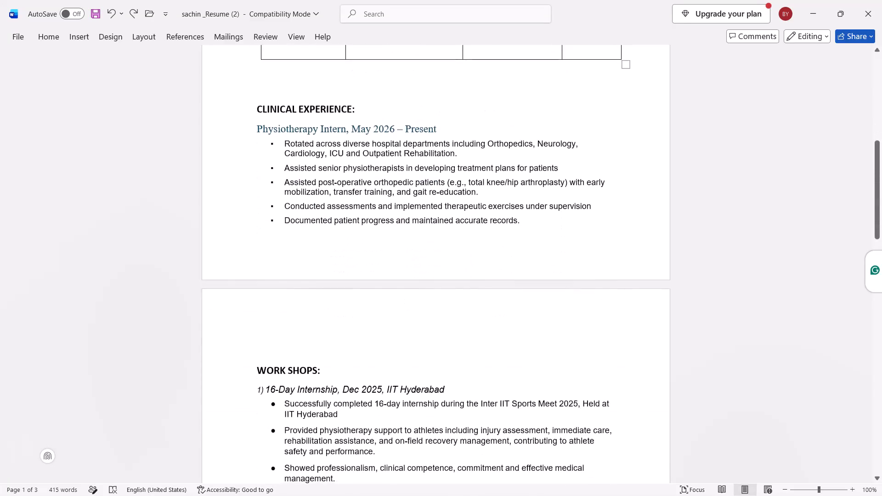
Review the edited résumé from clinical experience through the declaration and back to the heading, checking the page breaks and the languages section.
scroll(443, 260, down, 8)
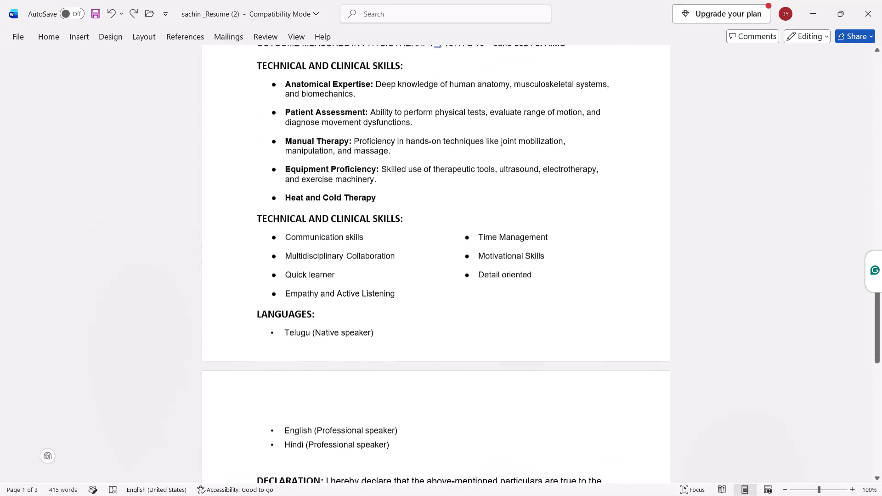
scroll(443, 260, down, 5)
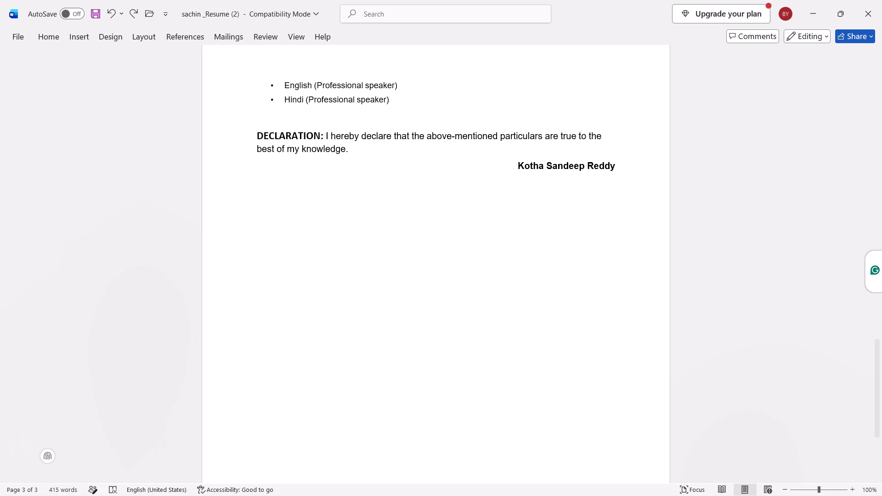
scroll(443, 260, up, 7)
scroll(443, 260, down, 1)
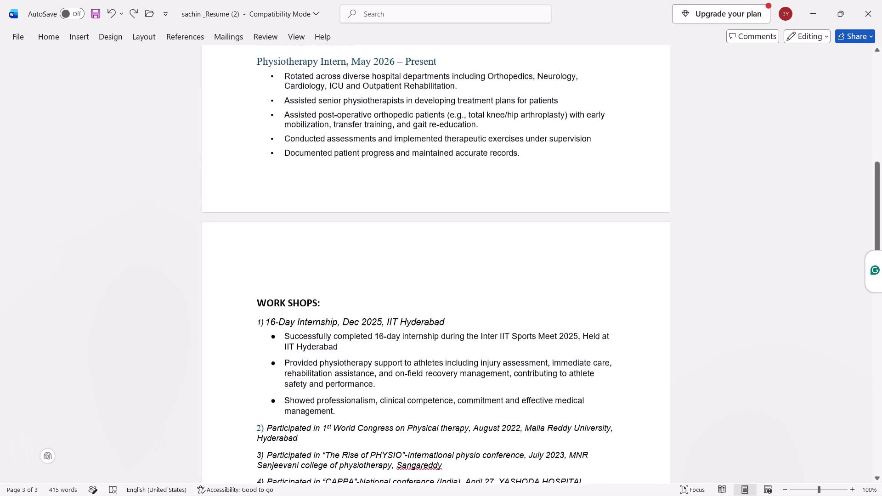
scroll(443, 260, down, 3)
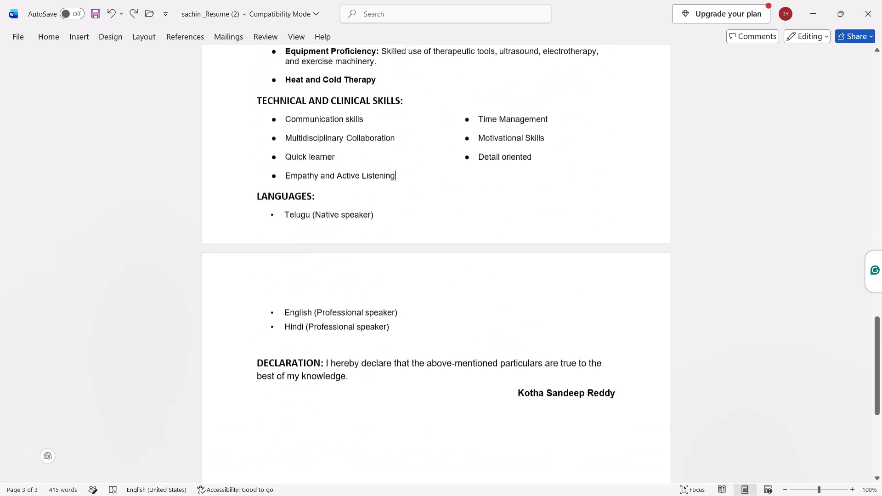
scroll(443, 260, down, 1)
scroll(443, 260, up, 10)
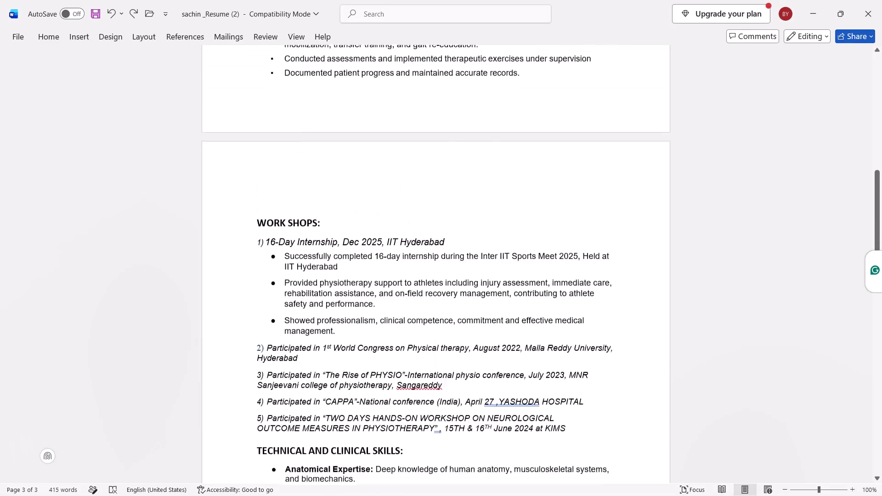
scroll(443, 260, up, 6)
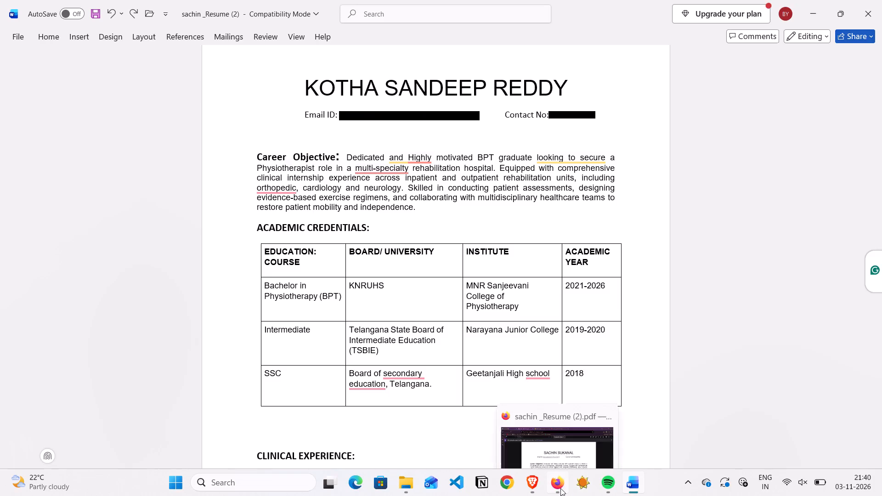
Switch to the Firefox window where the original résumé PDF is open.
click(560, 488)
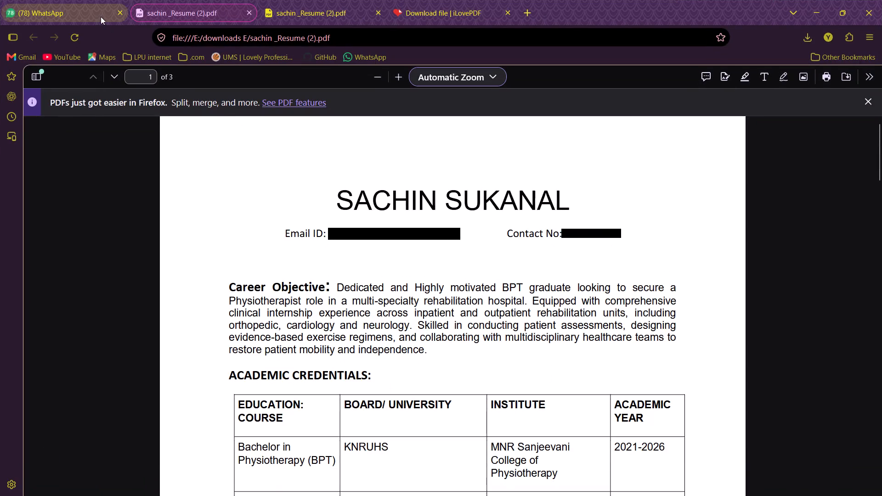
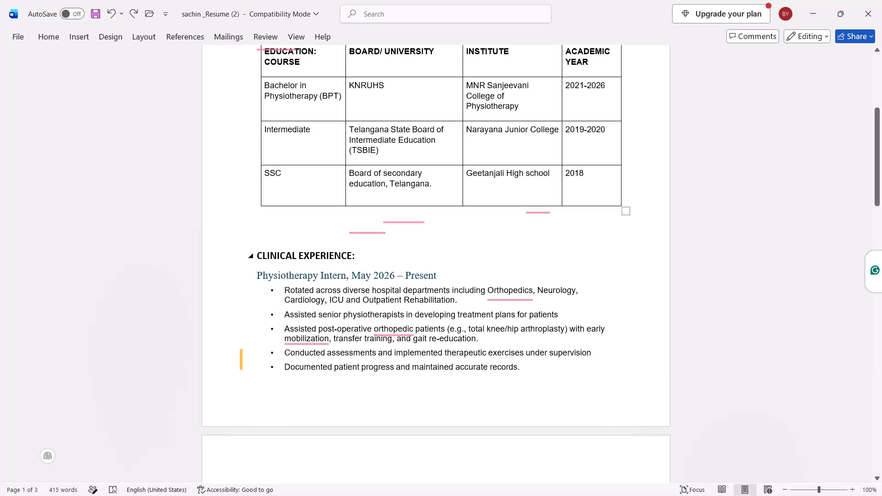
Review the résumé's clinical experience, workshops and skills sections around the first page break.
click(358, 259)
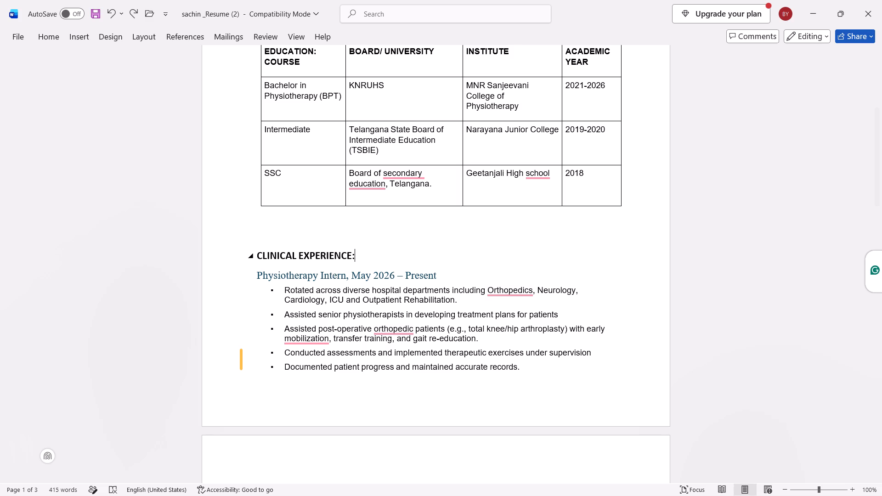
scroll(358, 259, down, 1)
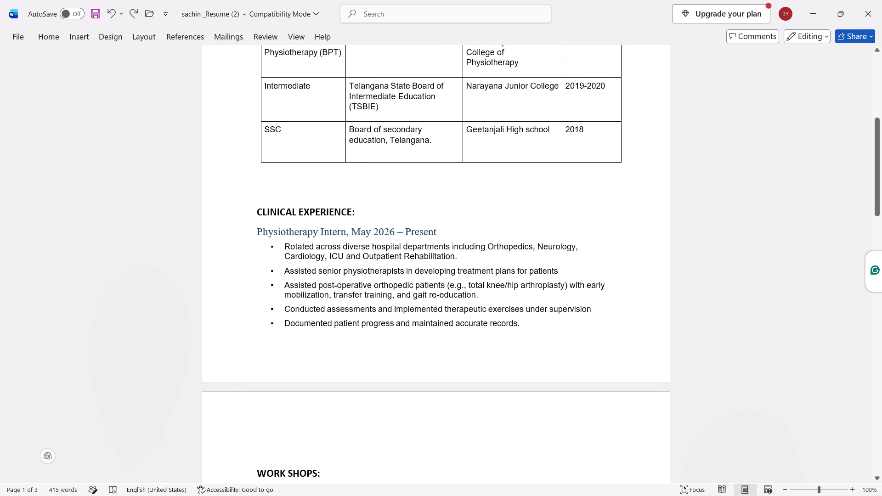
scroll(358, 259, down, 1)
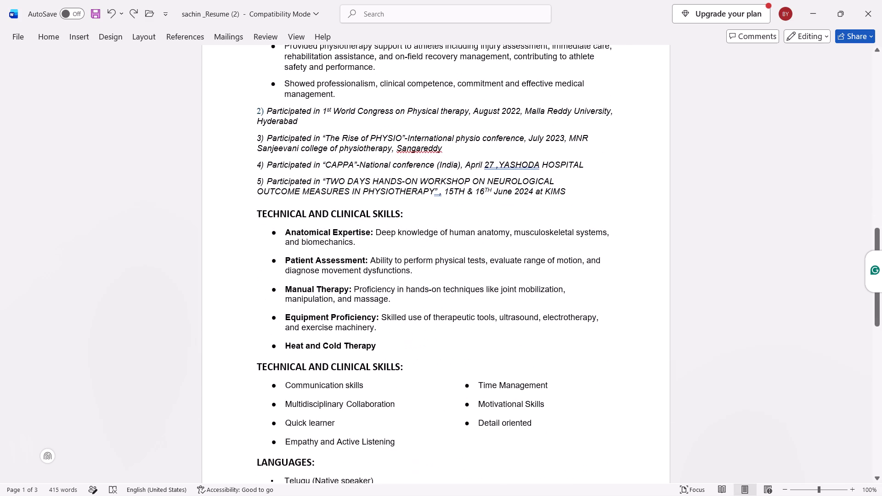
scroll(358, 259, up, 7)
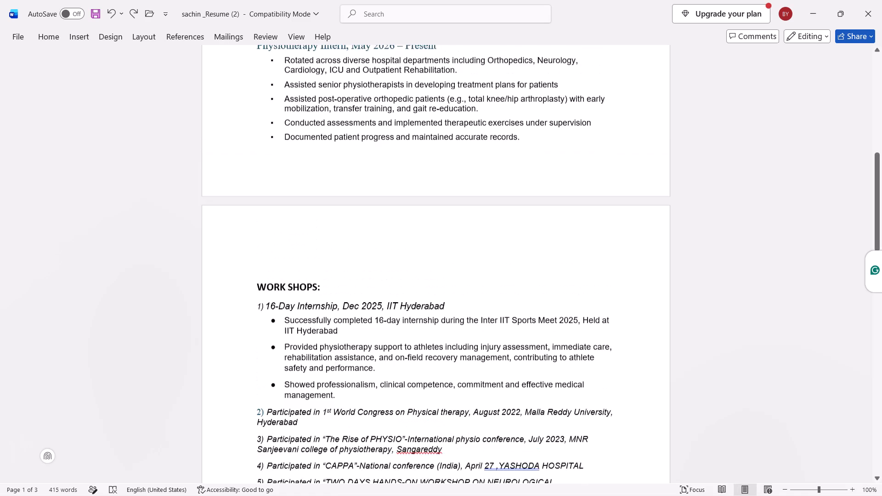
scroll(358, 259, up, 2)
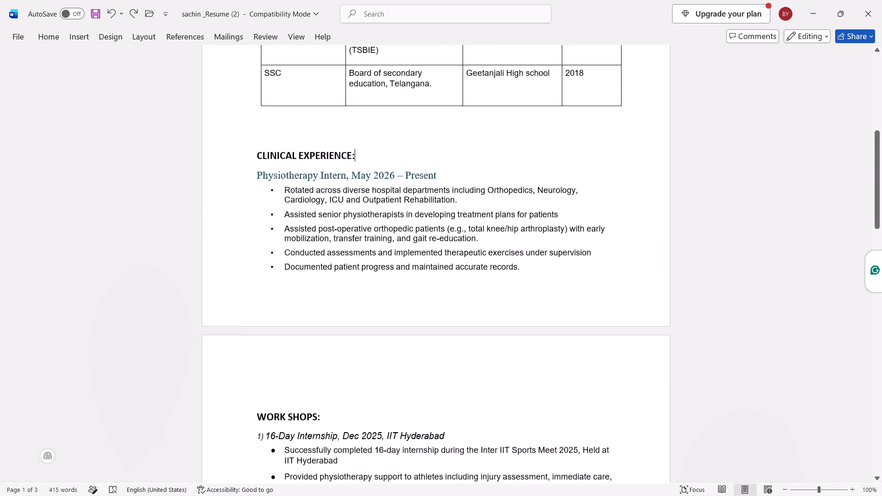
scroll(358, 259, up, 2)
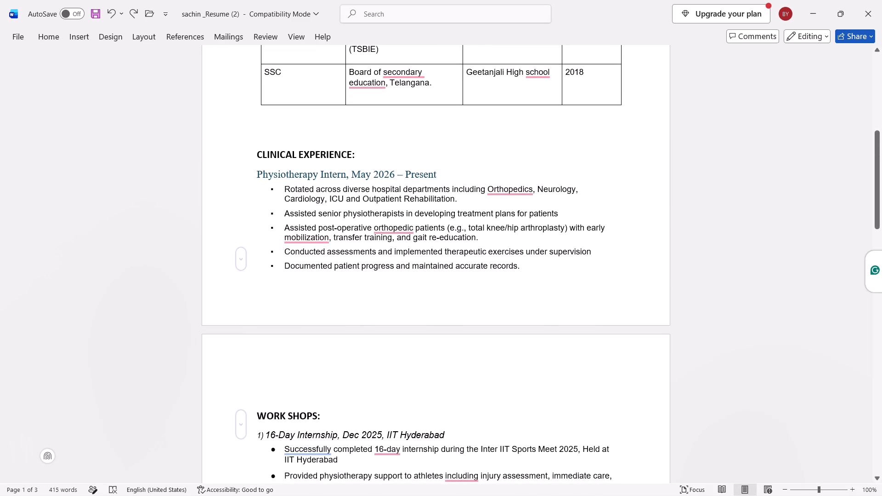
click(530, 268)
scroll(530, 268, down, 1)
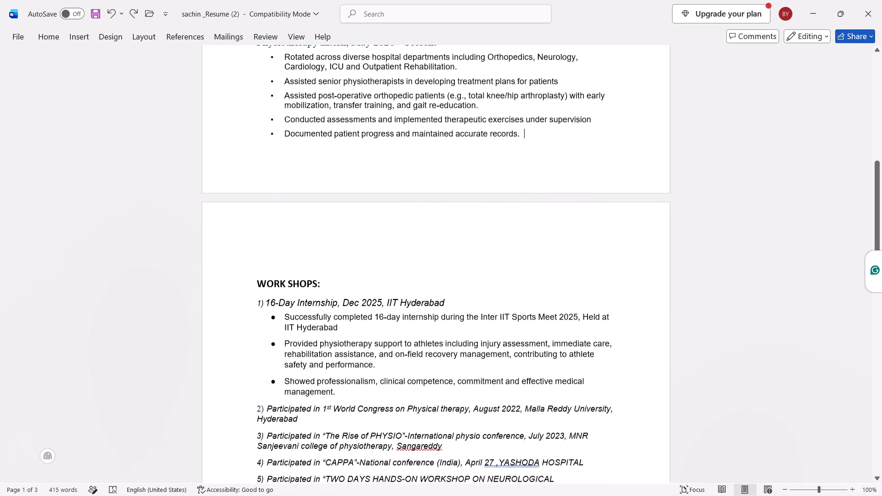
scroll(530, 268, down, 1)
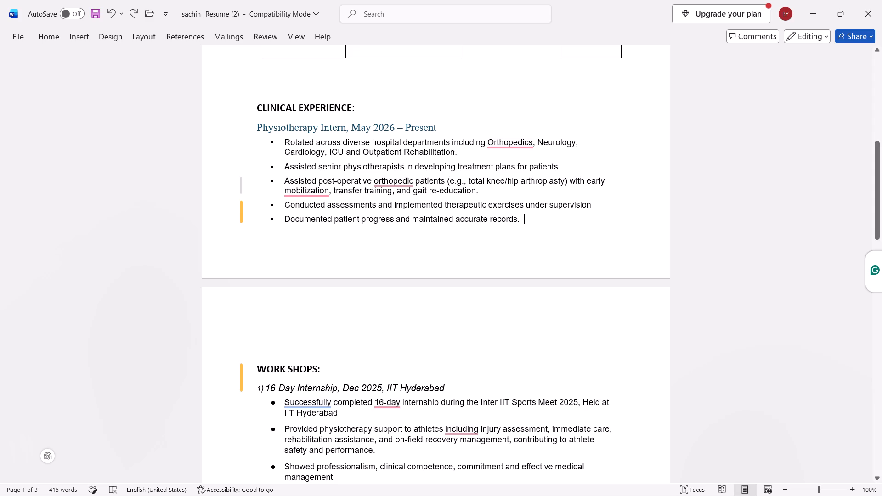
Add the line "Duration of internship:" directly below the CLINICAL EXPERIENCE heading.
click(379, 106)
key(Return)
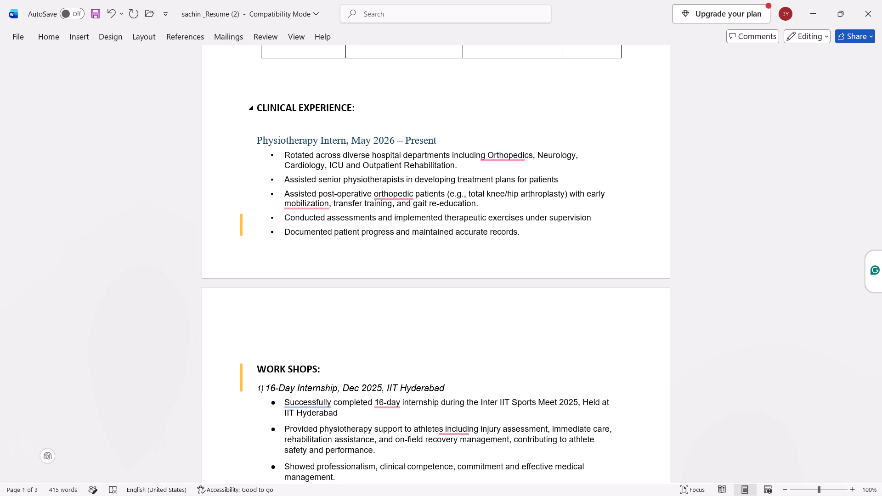
key(shift+d)
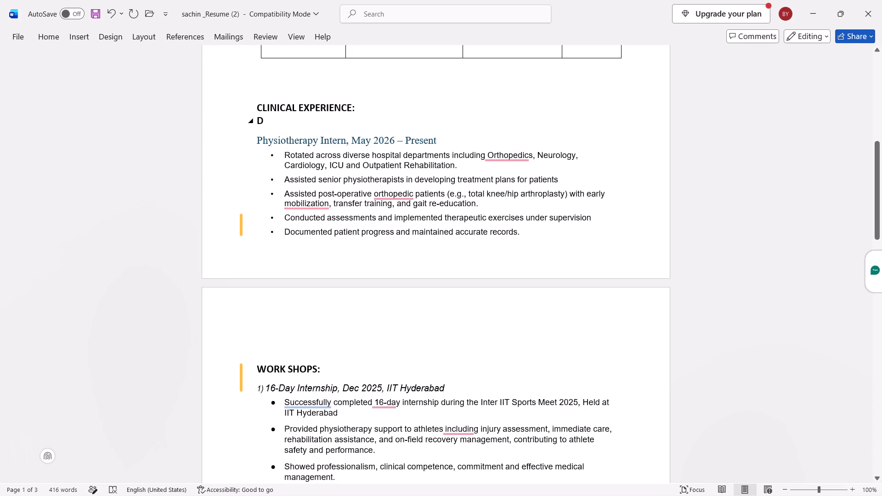
text(uration of)
key(space)
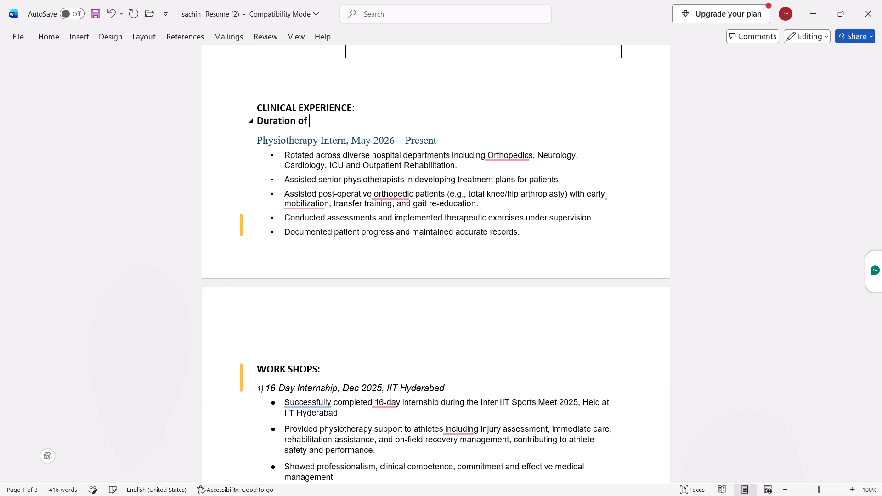
text(inte)
text(rnship)
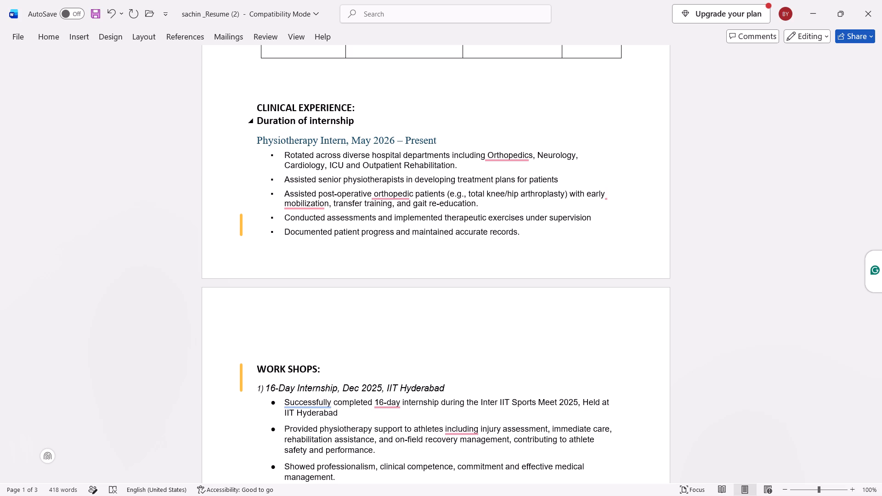
key(shift+colon)
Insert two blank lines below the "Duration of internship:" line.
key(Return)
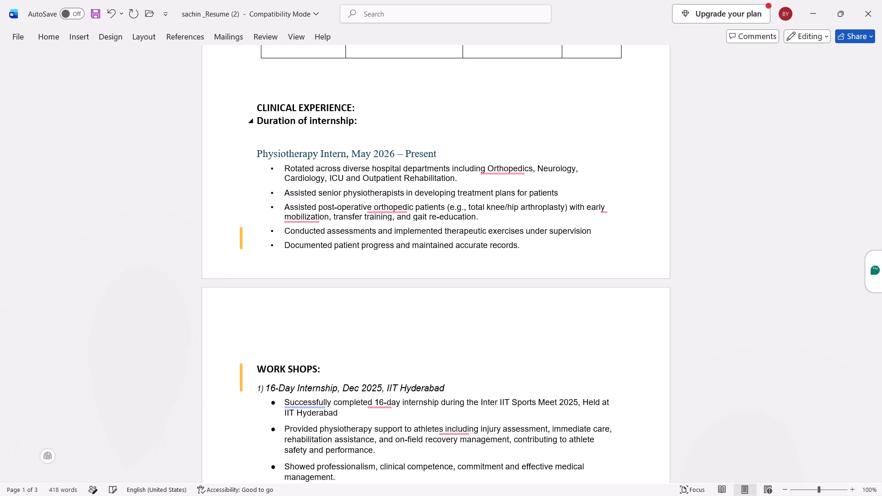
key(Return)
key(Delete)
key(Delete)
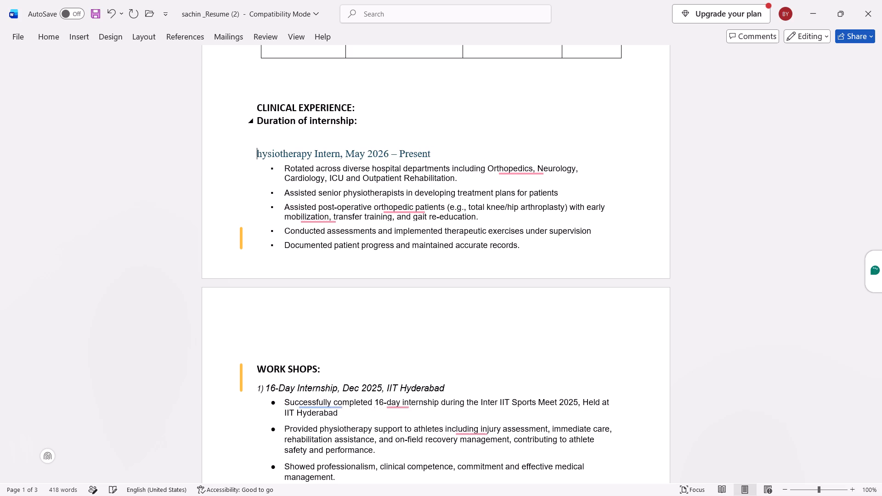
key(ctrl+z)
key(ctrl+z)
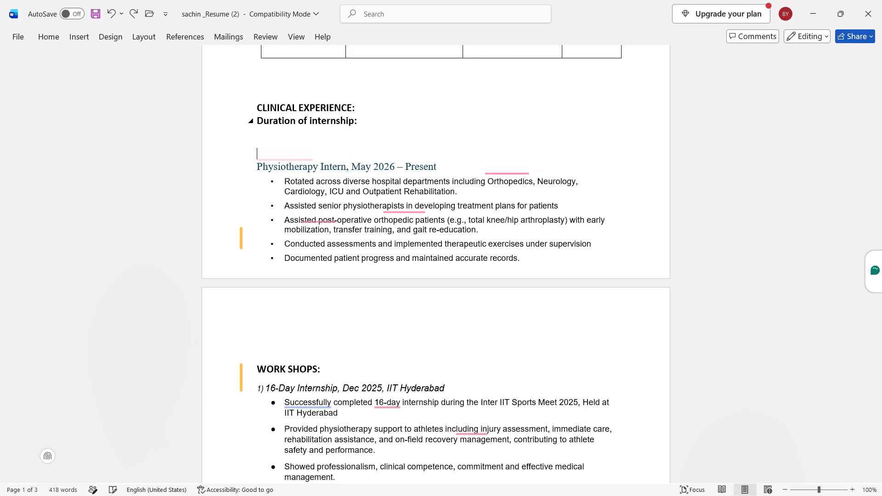
Remove the colon after "Duration of internship" and the blank lines between it and the Physiotherapy Intern subheading.
click(363, 125)
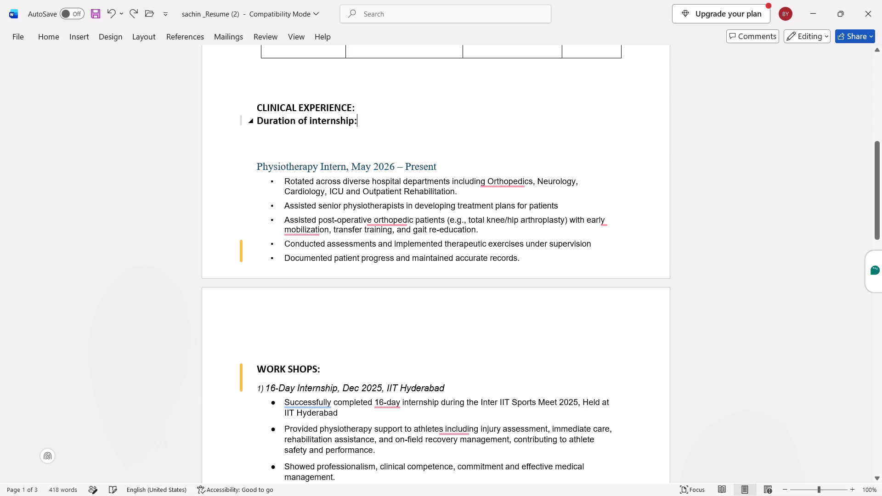
key(BackSpace)
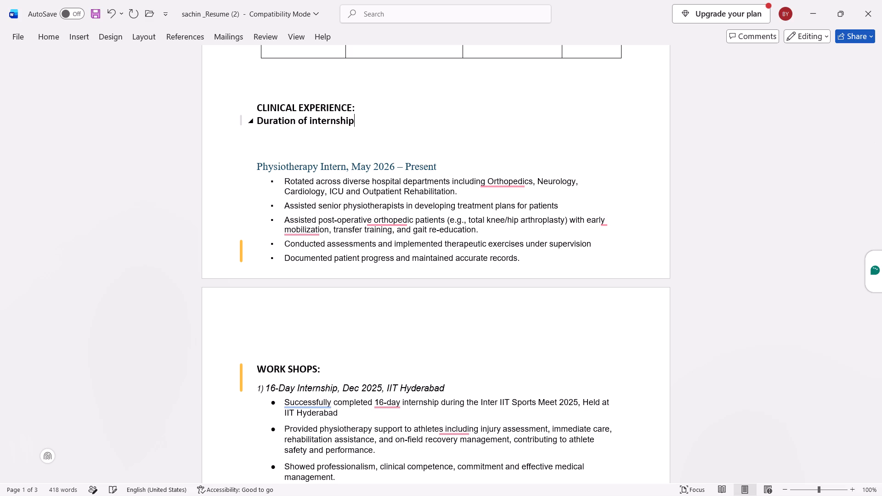
key(Return)
key(Return)
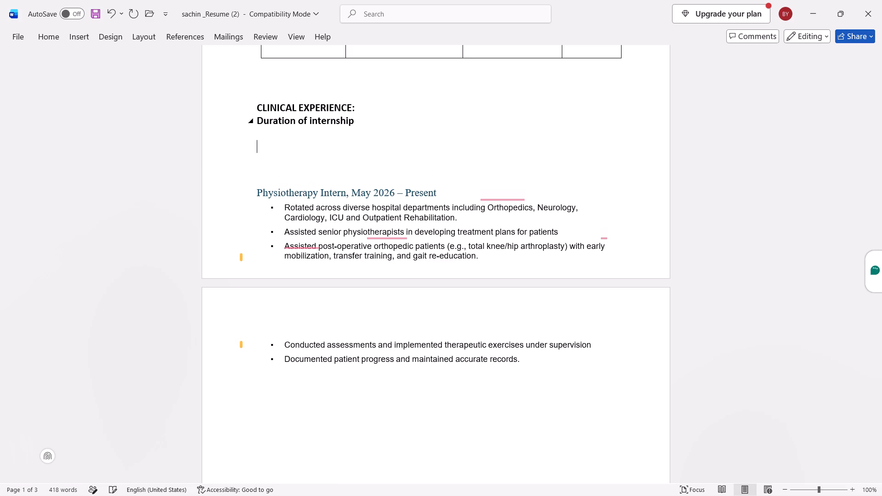
key(BackSpace)
key(BackSpace)
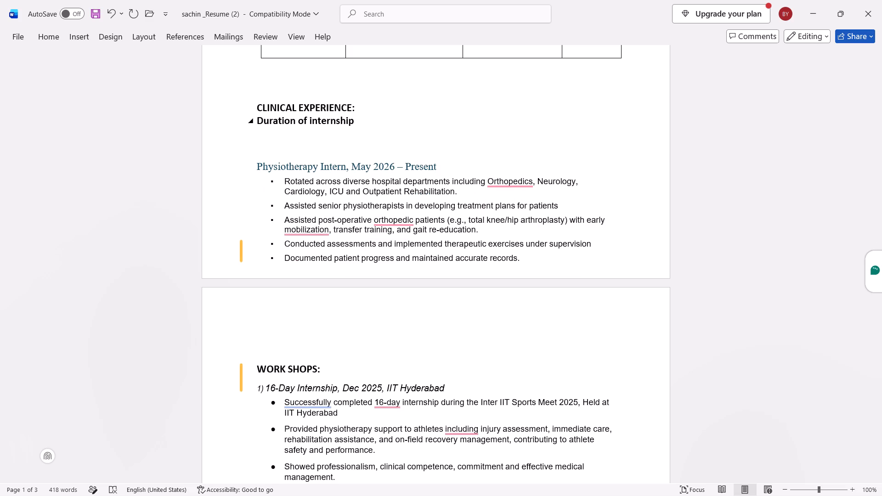
click(287, 138)
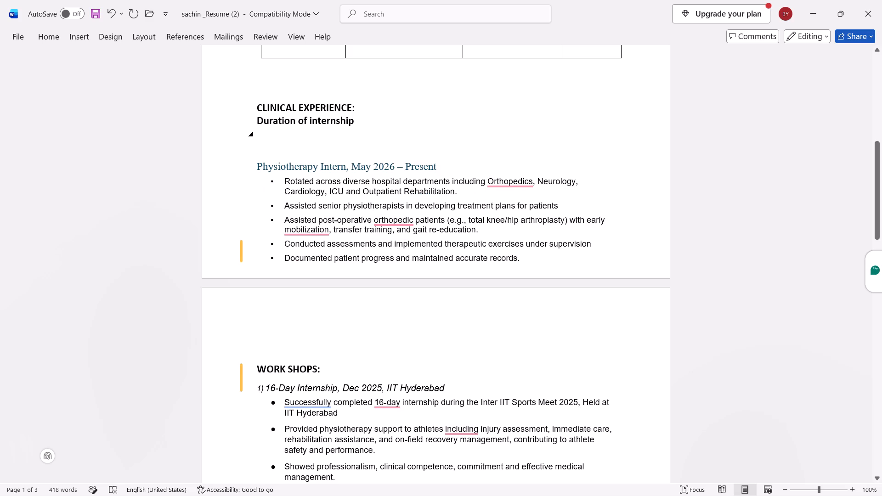
key(Down)
key(Down)
key(Up)
key(BackSpace)
key(BackSpace)
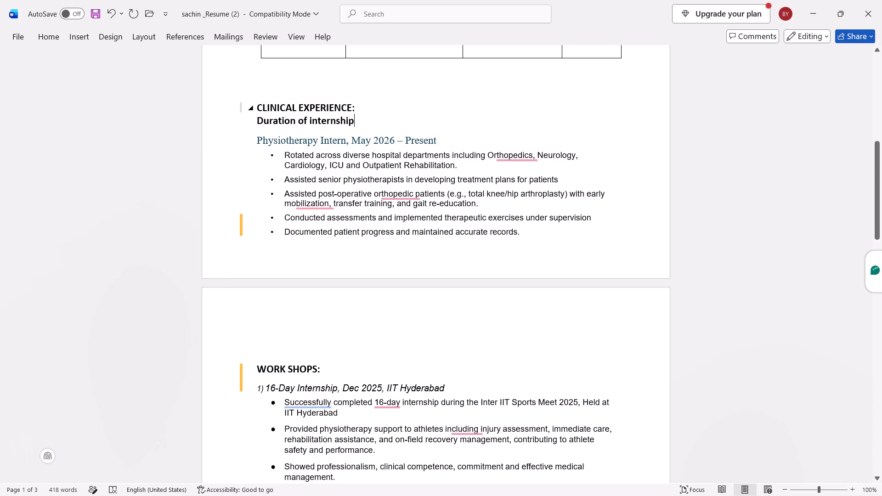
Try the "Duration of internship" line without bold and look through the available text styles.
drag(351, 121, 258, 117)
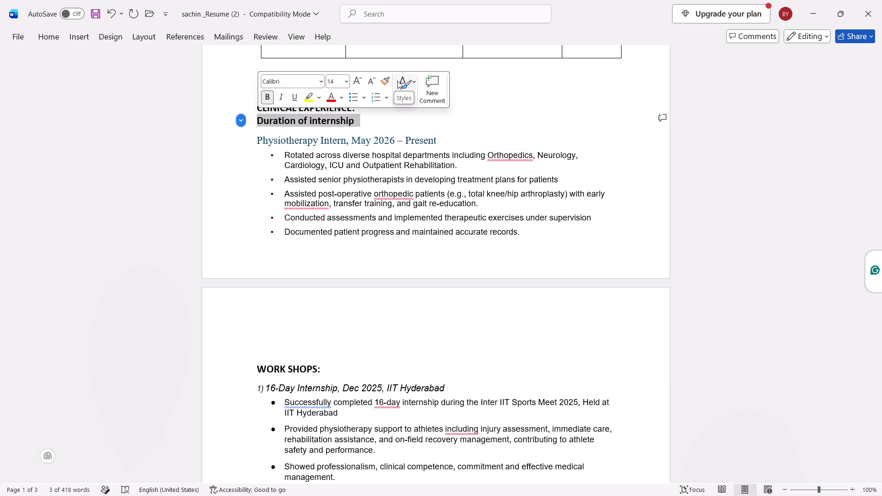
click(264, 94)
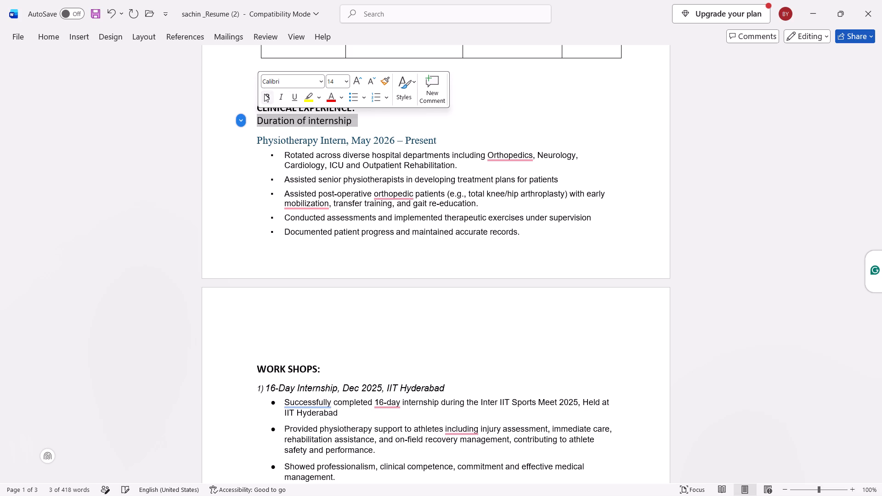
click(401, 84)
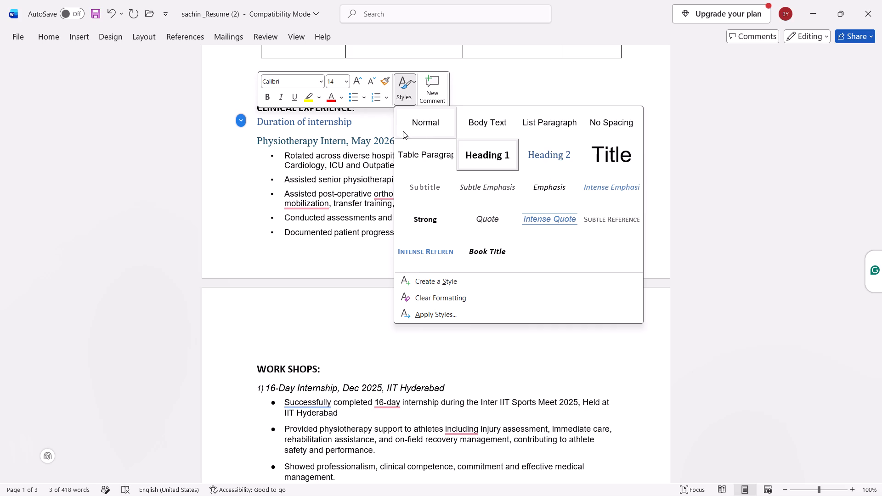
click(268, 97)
End the "Duration of internship" line with a space and a colon, leaving no blank line below it.
click(368, 120)
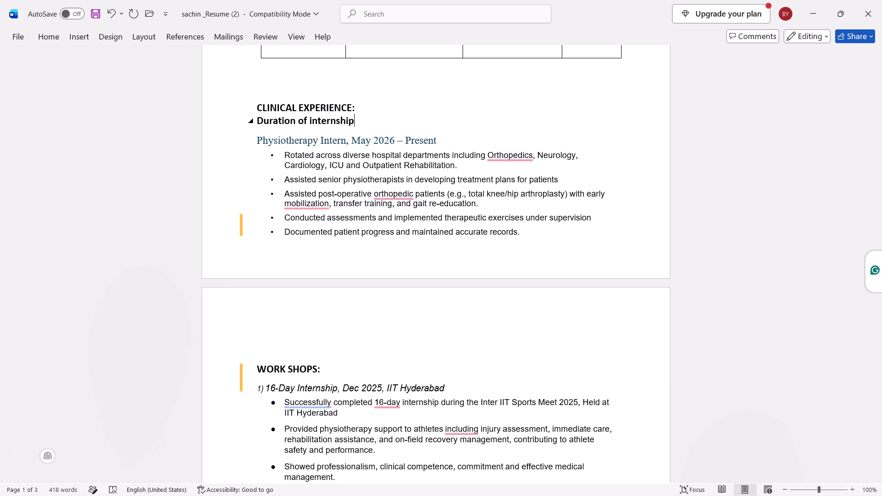
key(space)
key(shift+colon)
key(Return)
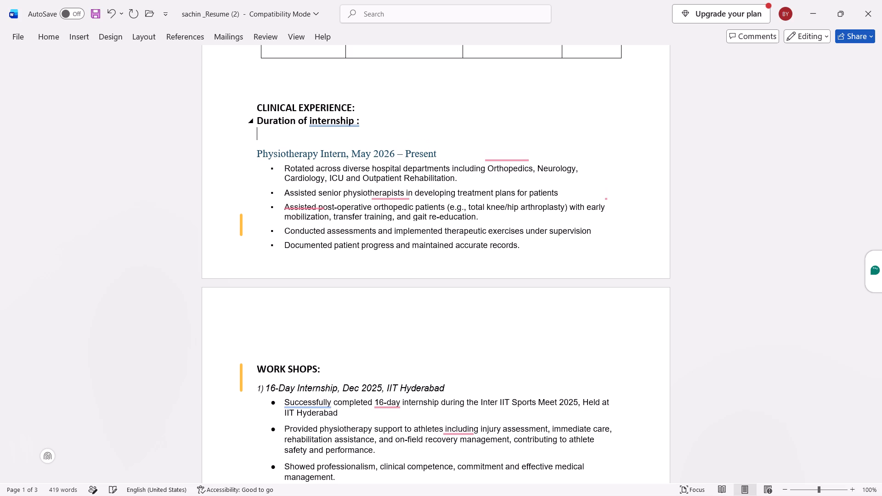
key(BackSpace)
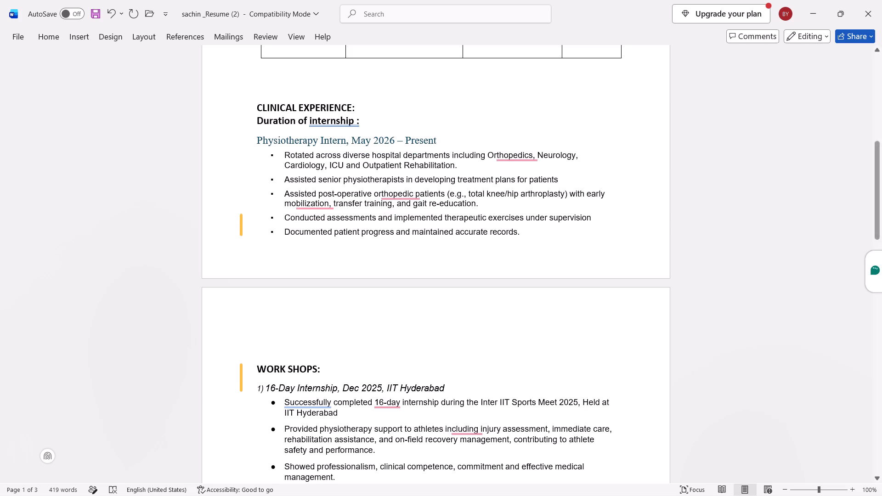
Capitalise the first letter of "internship" so the line reads "Duration of Internship :".
click(311, 122)
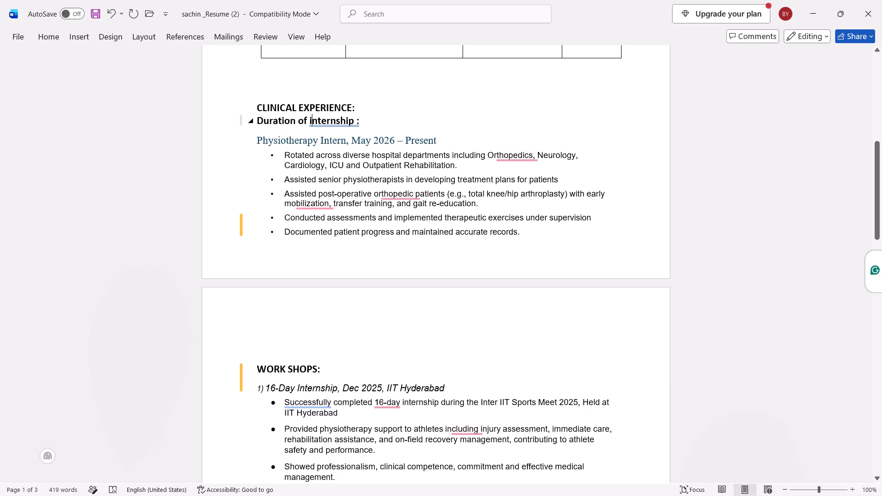
key(BackSpace)
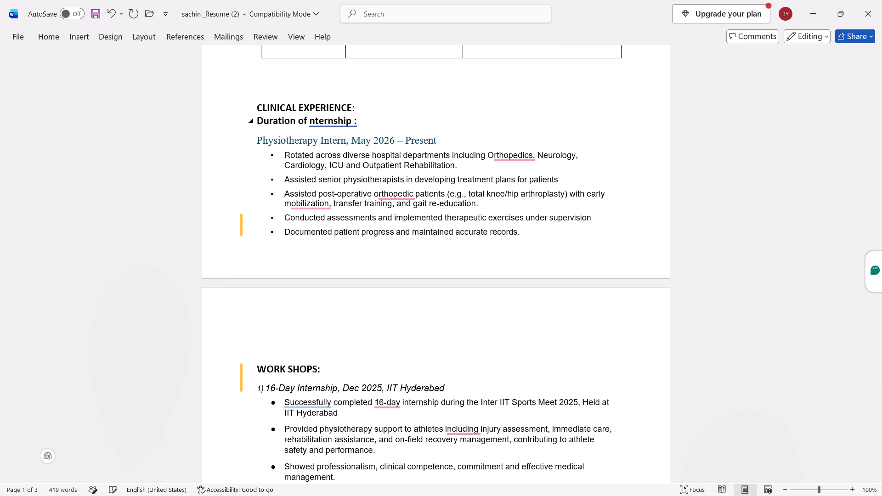
key(shift+i)
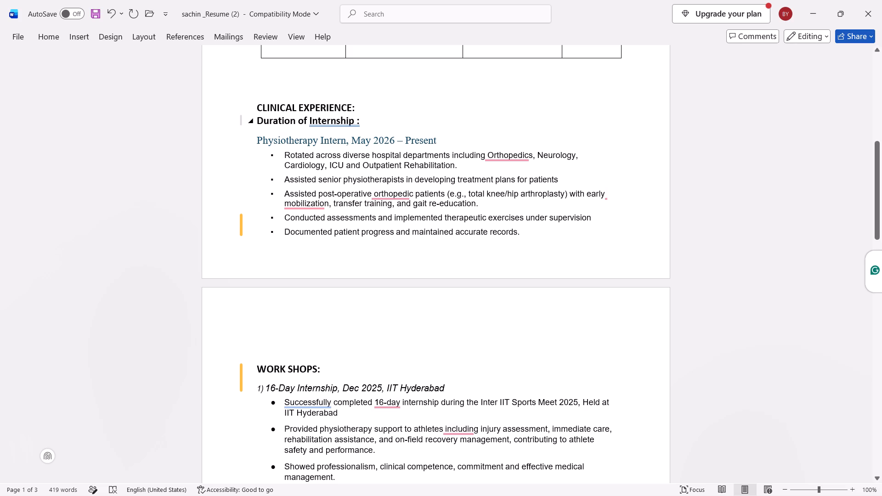
Capitalise the first letter of "of" so the line reads "Duration Of Internship :".
click(302, 122)
click(302, 122)
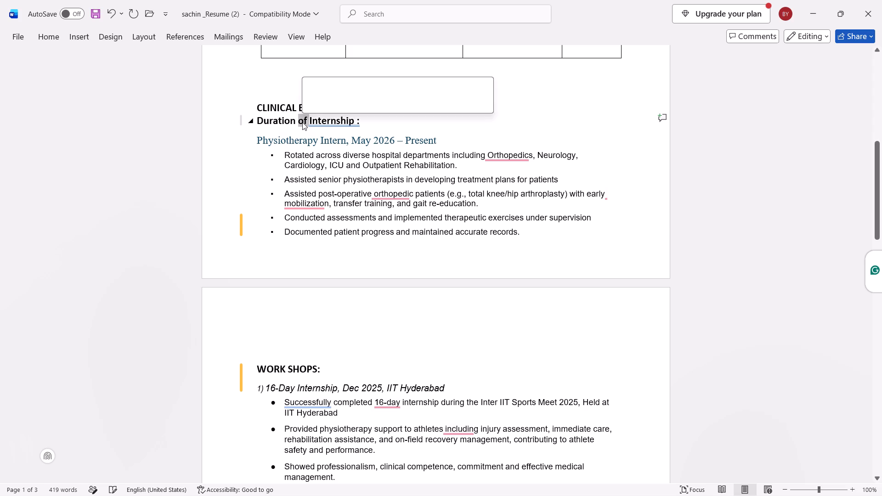
click(302, 122)
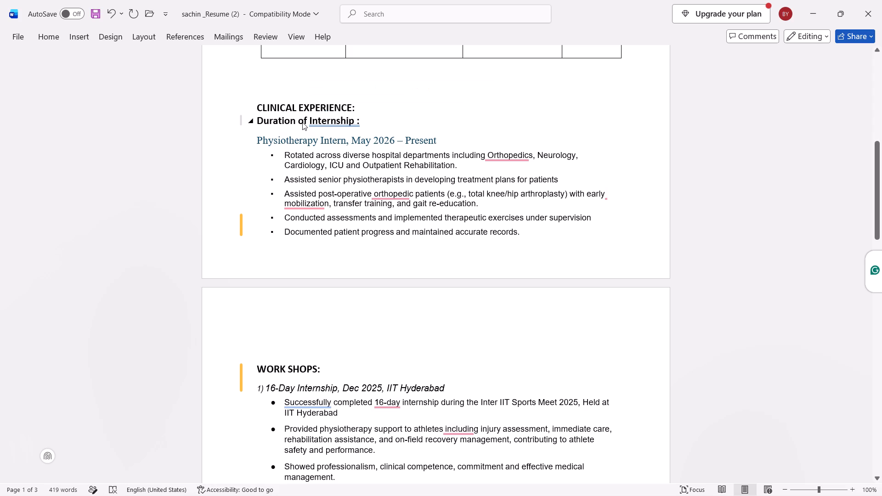
key(BackSpace)
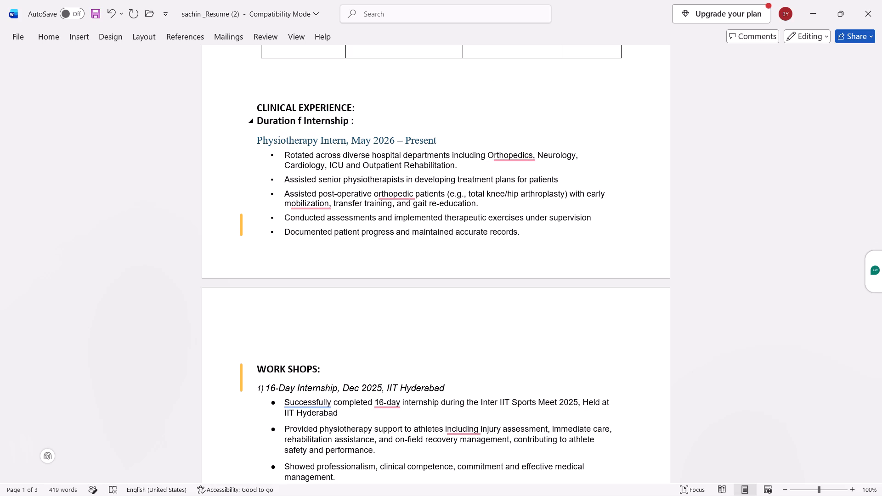
key(shift+o)
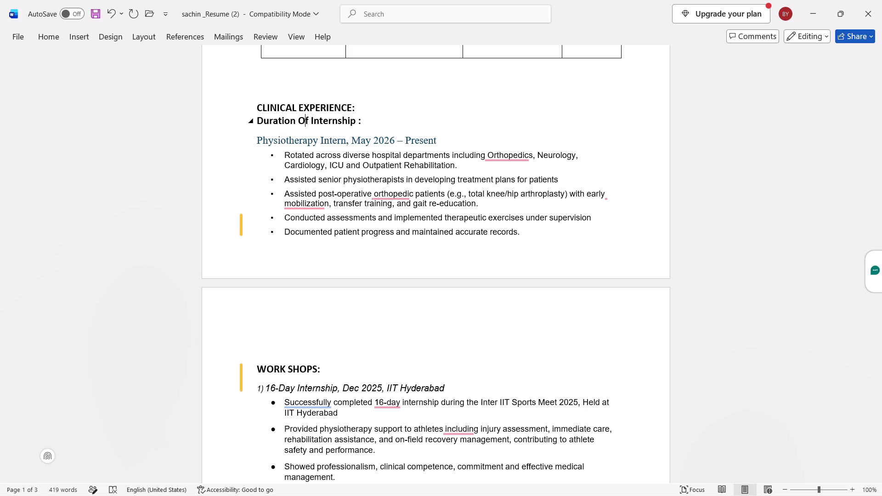
Add a blank line below "Duration Of Internship :", above the Physiotherapy Intern subheading.
click(366, 121)
key(Return)
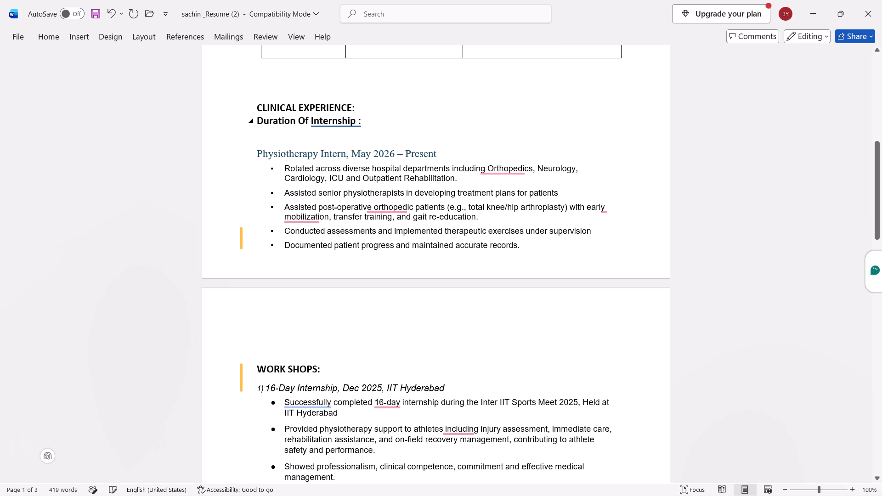
Select the bullet symbols in the Physiotherapy Intern list and shift the list indent slightly towards the left margin.
drag(277, 170, 272, 169)
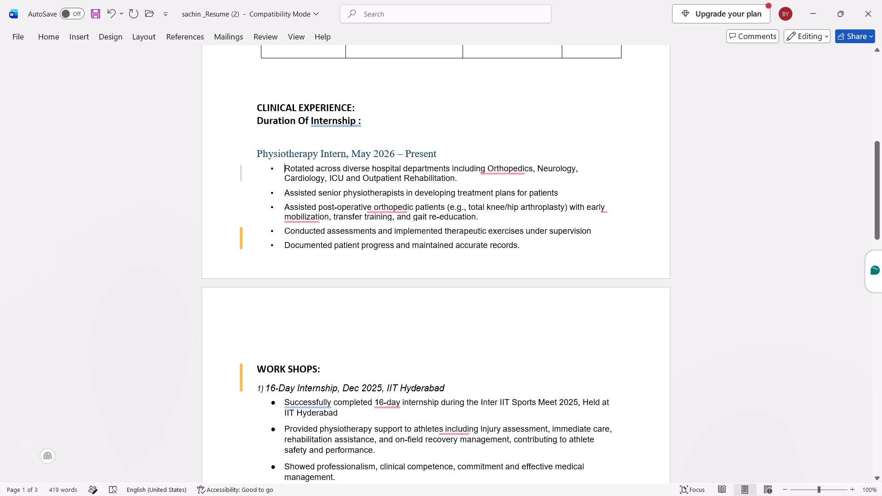
drag(272, 169, 268, 169)
click(268, 169)
drag(268, 169, 279, 165)
click(279, 165)
drag(274, 165, 270, 167)
drag(270, 167, 277, 171)
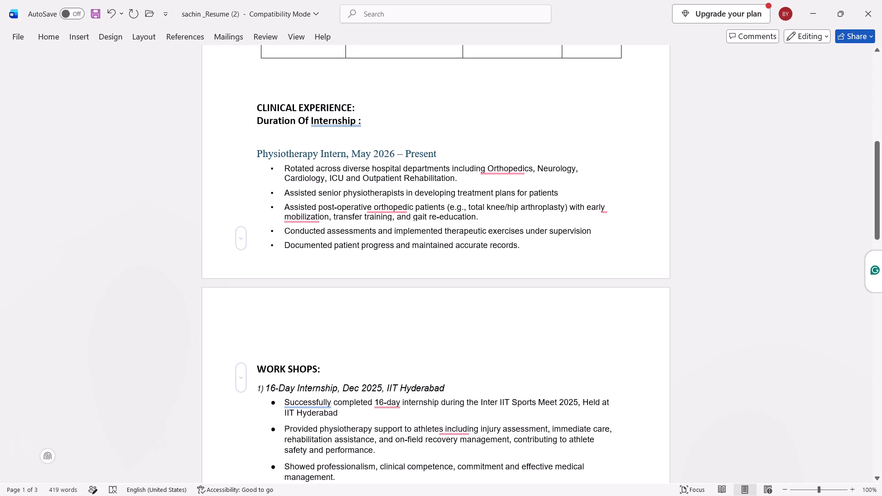
drag(273, 246, 265, 247)
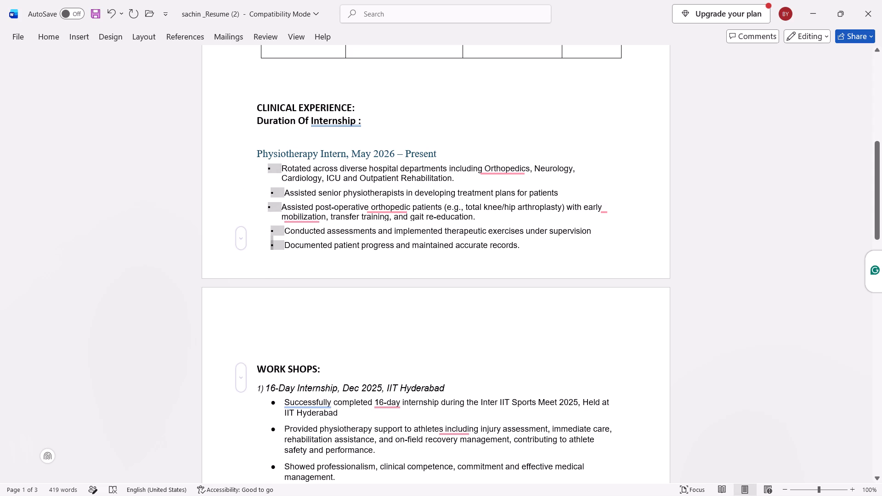
click(265, 247)
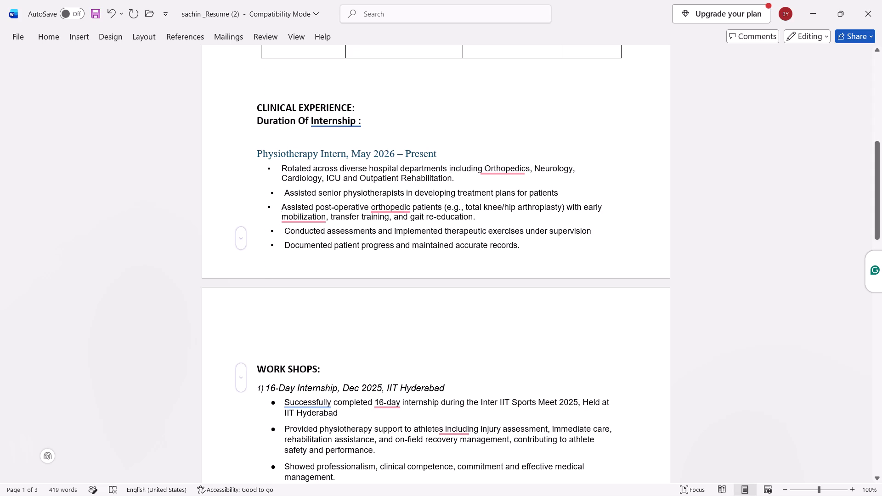
drag(273, 244, 269, 244)
click(269, 244)
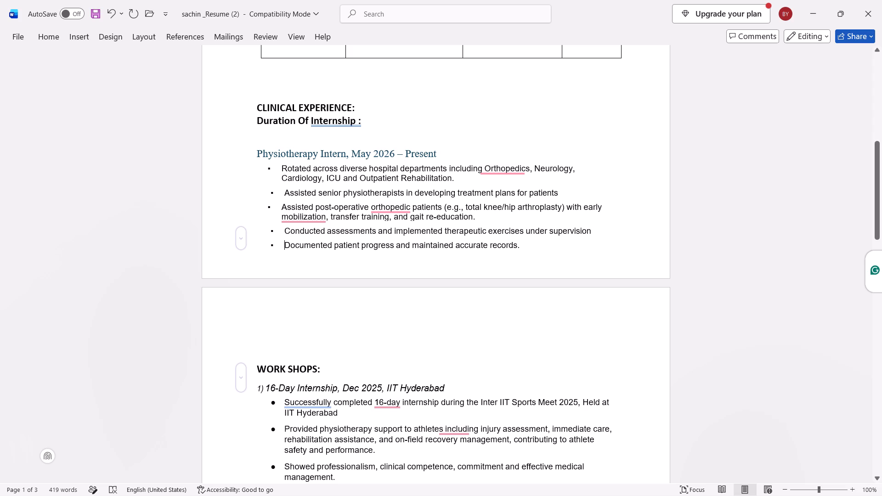
double_click(276, 244)
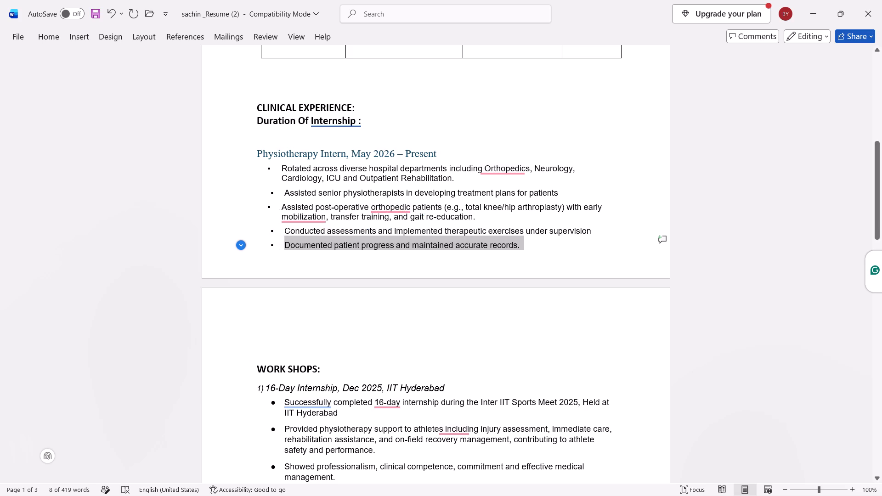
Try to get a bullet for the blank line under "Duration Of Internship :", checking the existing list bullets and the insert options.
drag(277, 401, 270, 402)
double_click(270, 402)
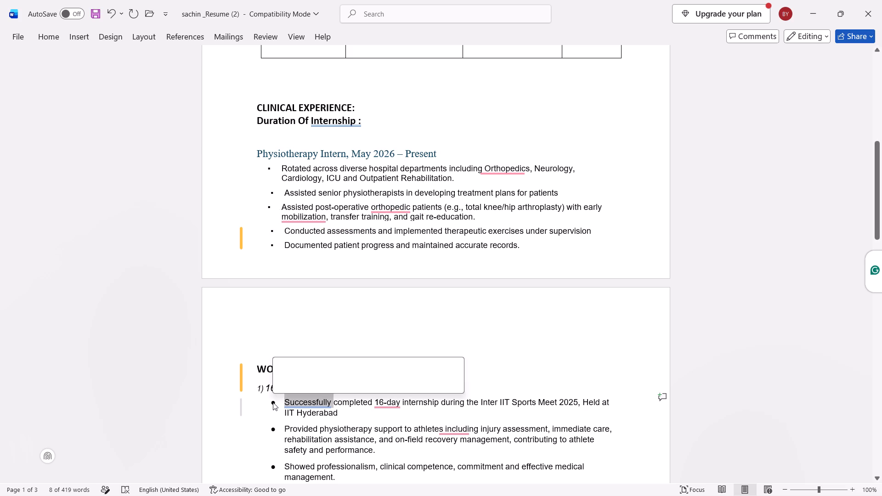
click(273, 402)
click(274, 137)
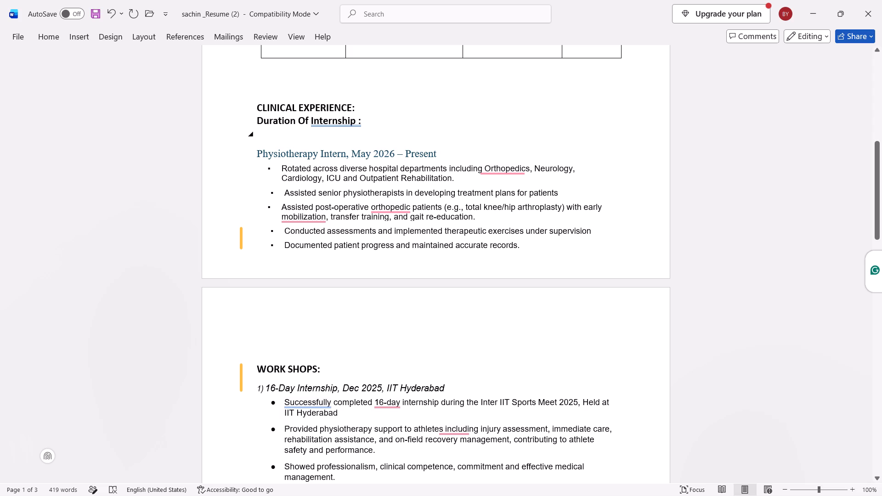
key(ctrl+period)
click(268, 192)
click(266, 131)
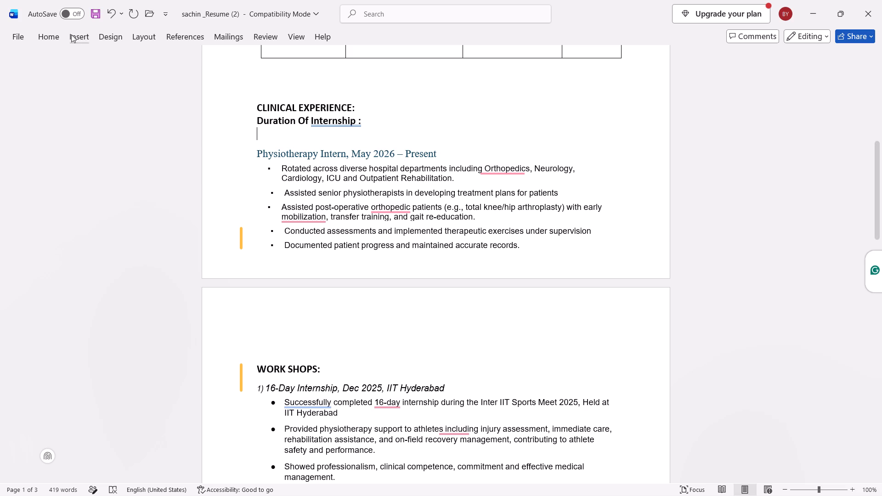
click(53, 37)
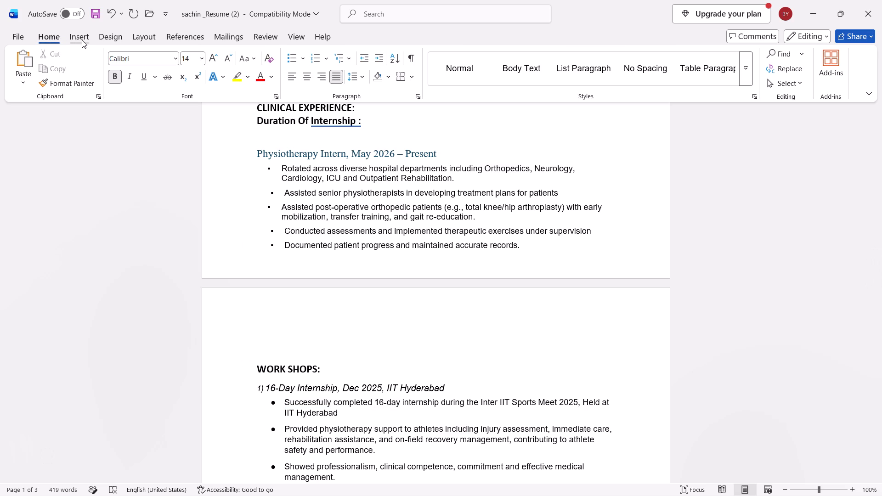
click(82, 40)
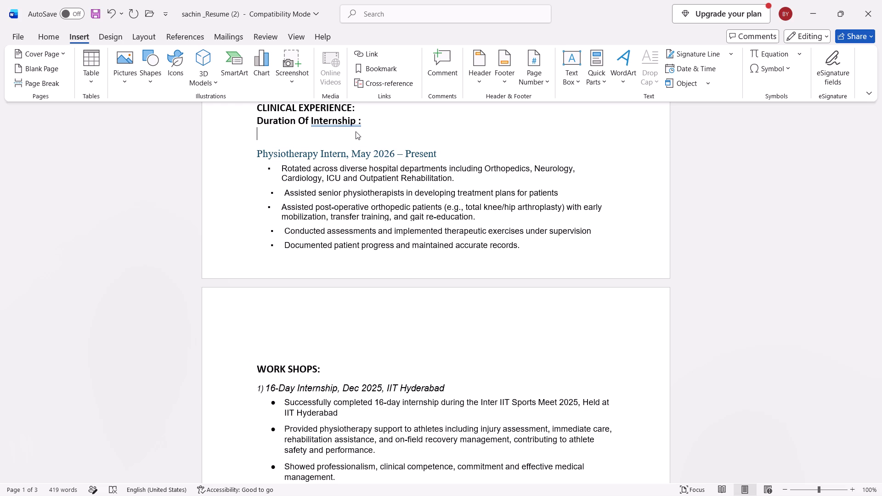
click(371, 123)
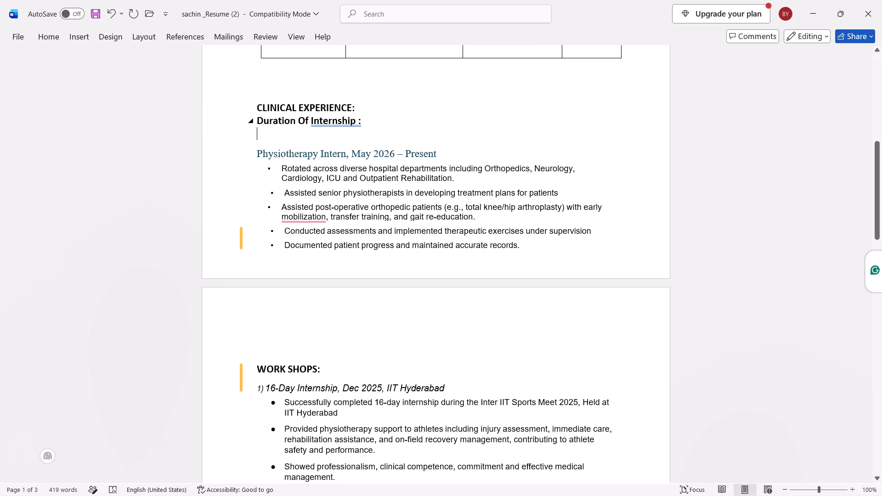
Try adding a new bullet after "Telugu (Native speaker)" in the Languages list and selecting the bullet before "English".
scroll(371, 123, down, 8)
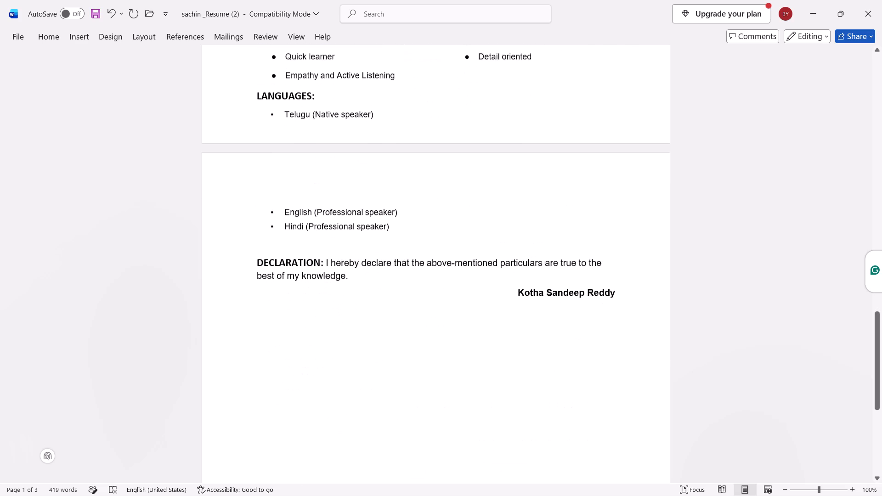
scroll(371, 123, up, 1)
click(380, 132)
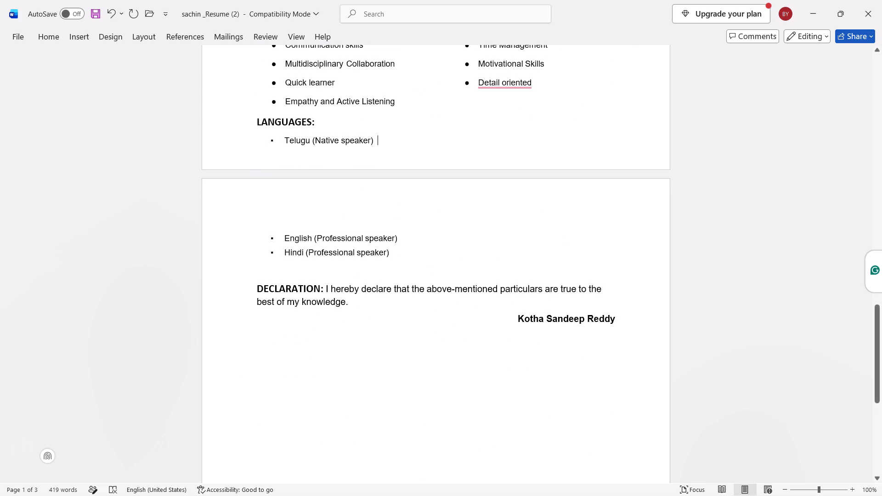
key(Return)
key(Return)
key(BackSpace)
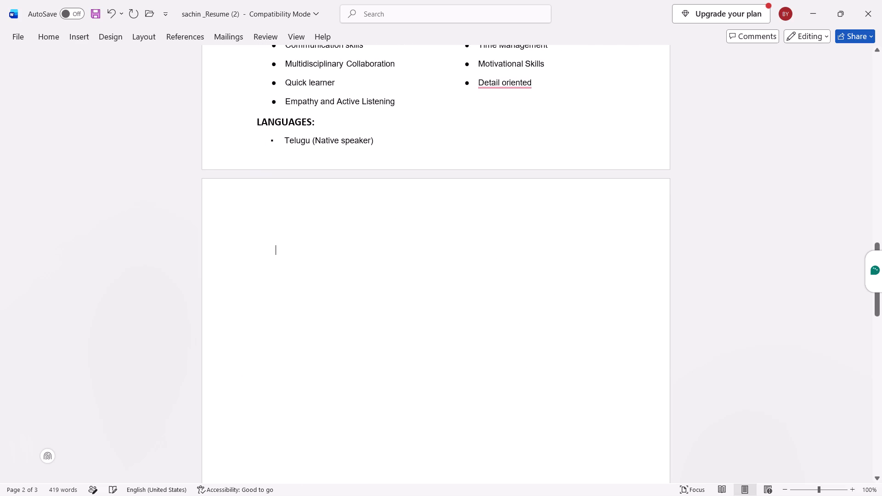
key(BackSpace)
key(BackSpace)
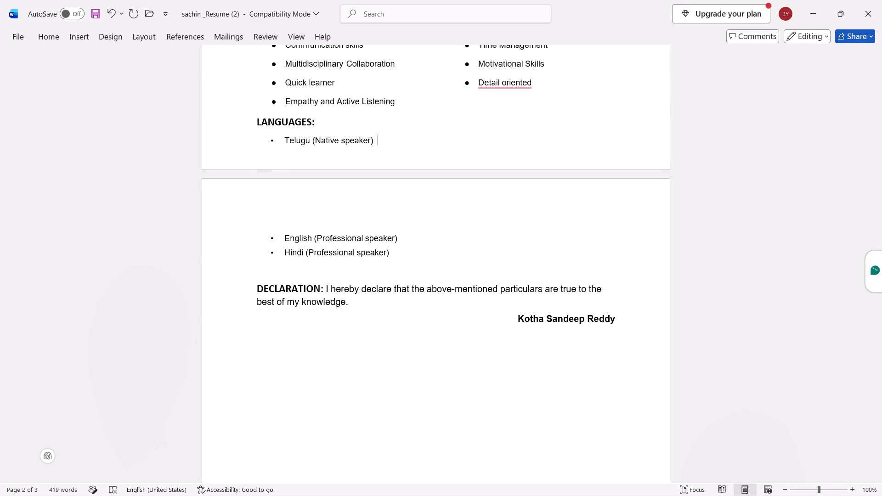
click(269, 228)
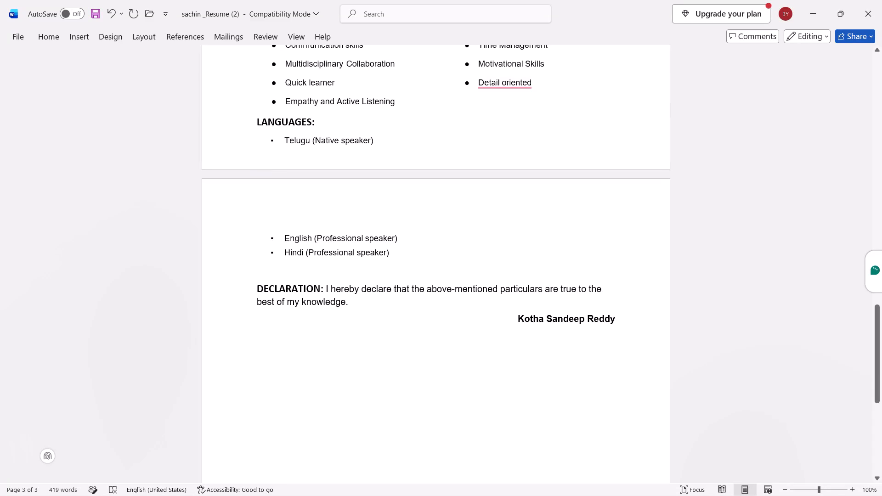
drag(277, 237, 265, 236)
Review the résumé from the name heading and academic table through the clinical experience and workshops sections.
scroll(265, 236, up, 8)
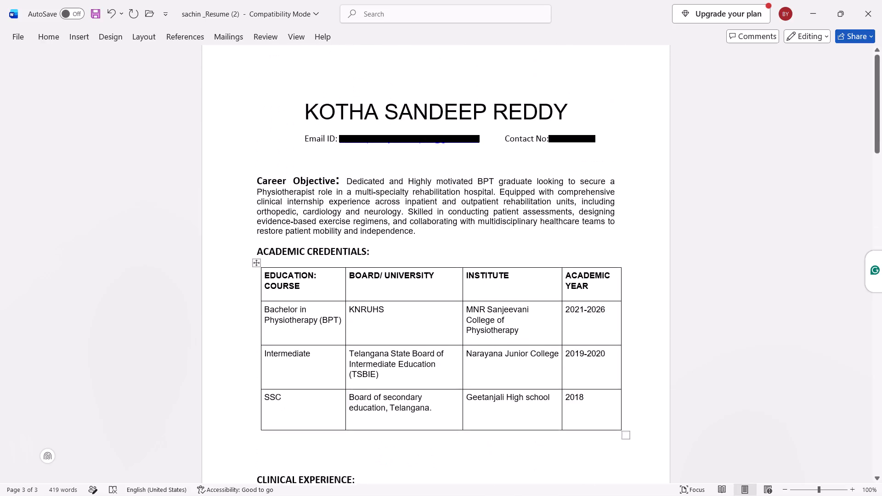
scroll(265, 236, up, 1)
scroll(265, 236, down, 6)
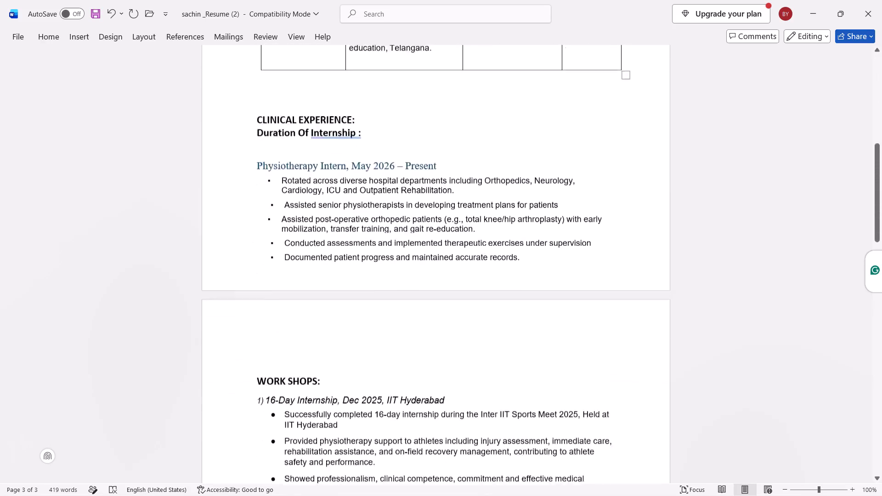
scroll(265, 236, down, 2)
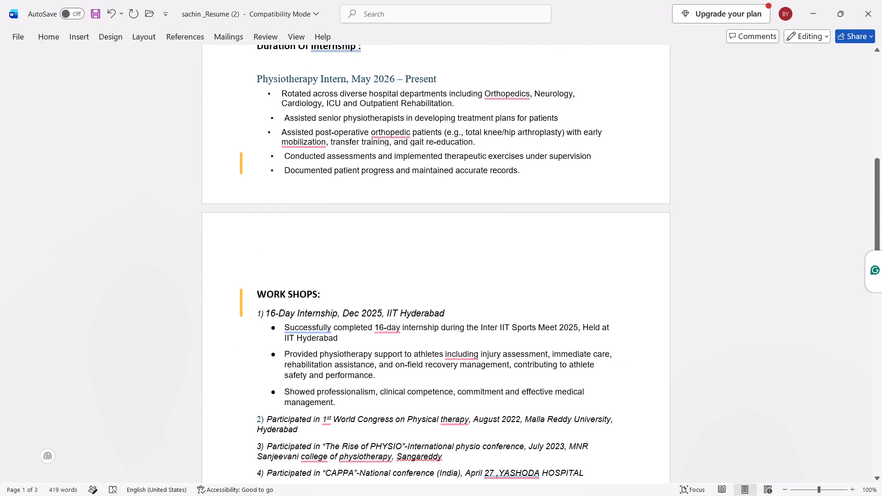
scroll(265, 236, up, 1)
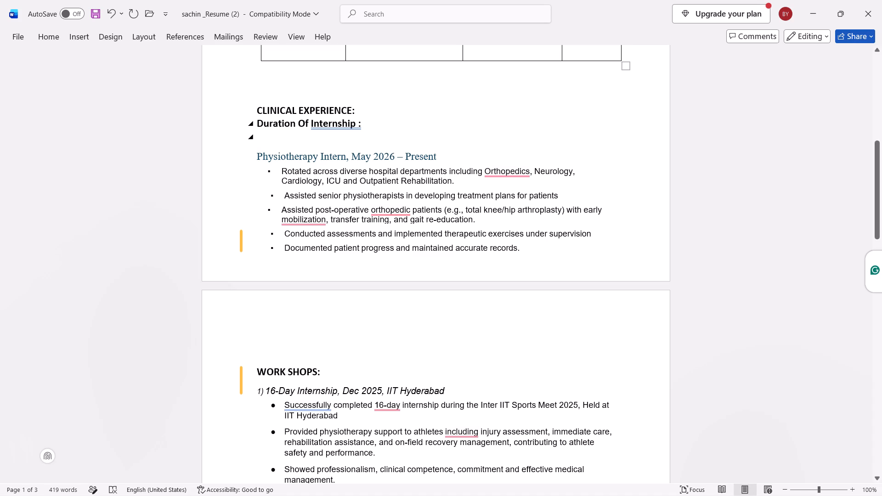
Look through the available bullet styles for the "Duration Of Internship :" line without applying one.
drag(364, 122, 264, 125)
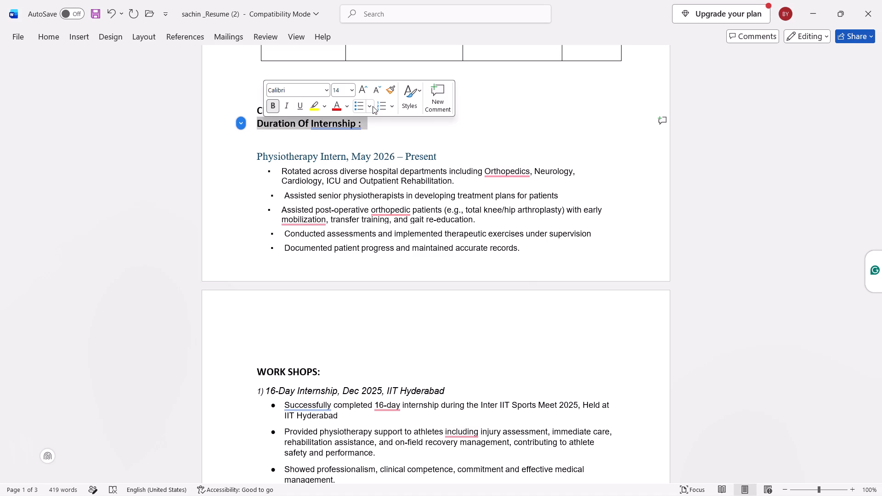
click(373, 106)
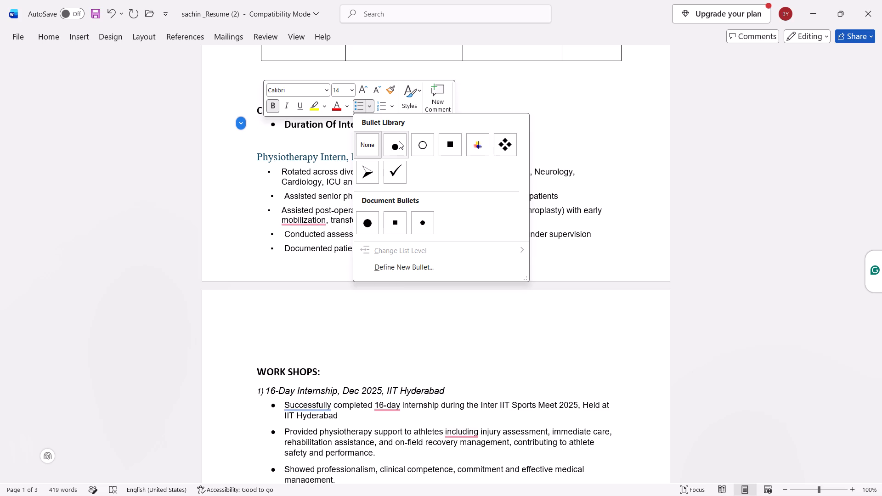
click(297, 133)
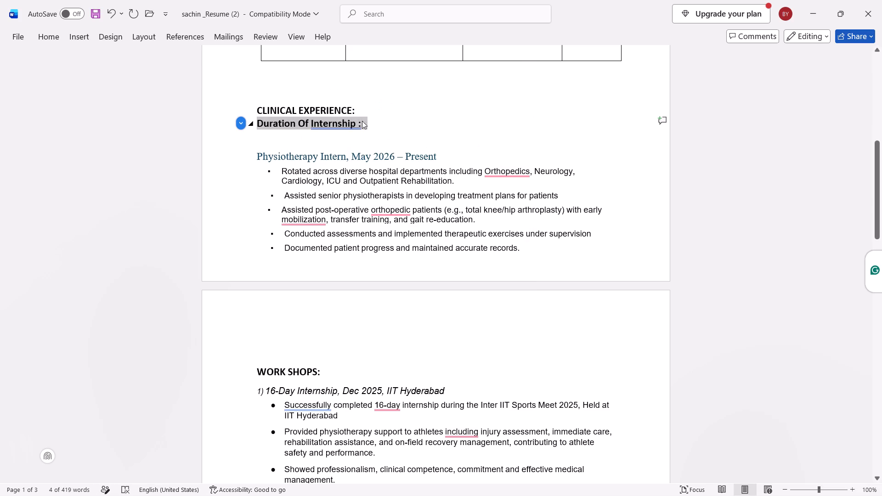
click(370, 121)
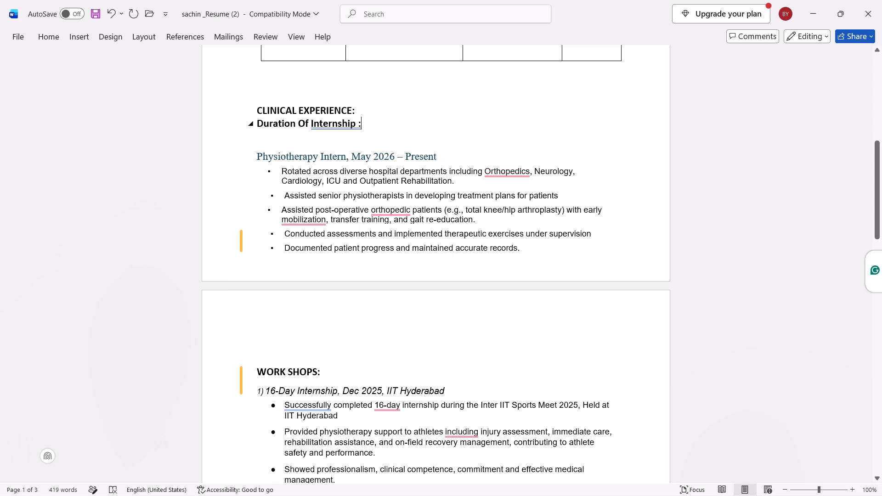
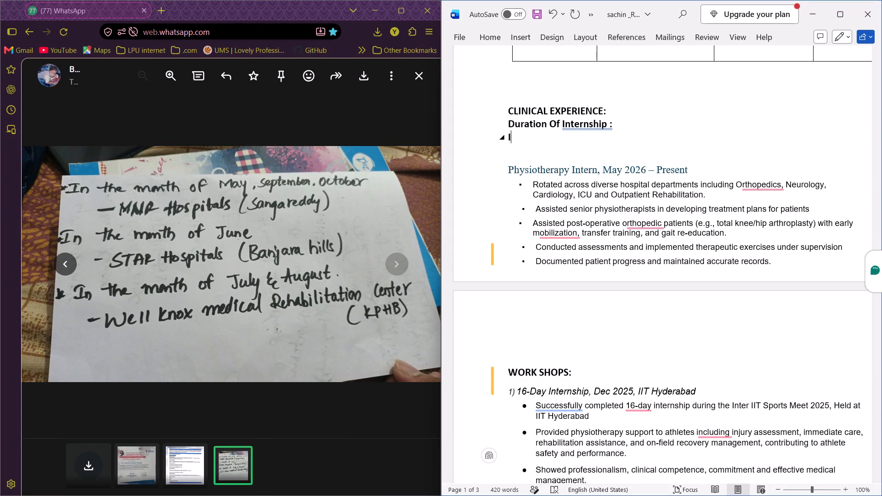
Start the line under "Duration Of Internship :" with the word "In" and remove its bold formatting.
key(BackSpace)
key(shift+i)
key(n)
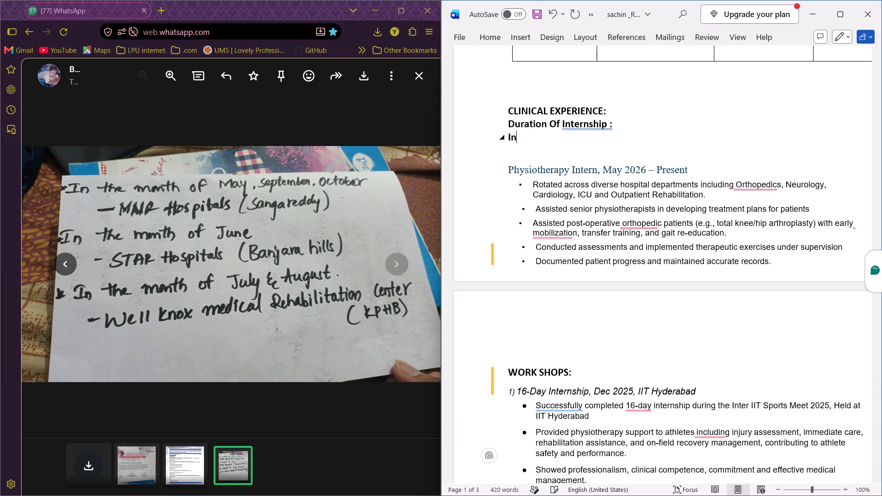
drag(519, 138, 508, 138)
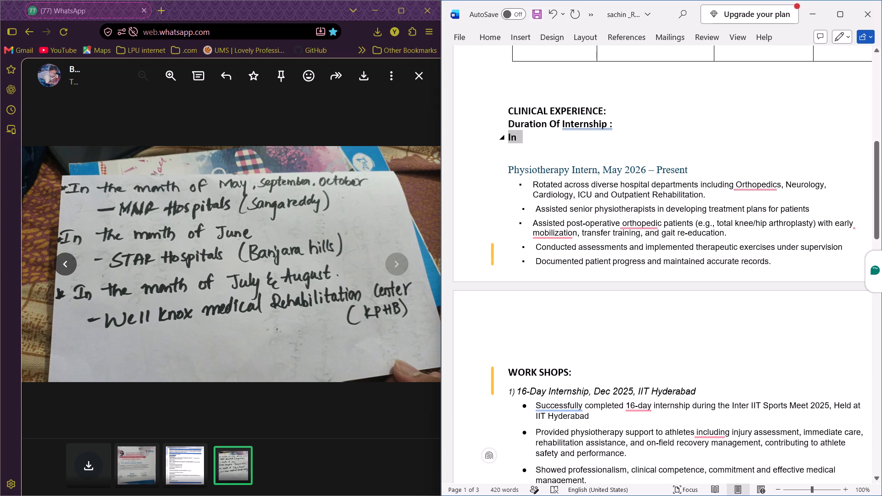
drag(508, 138, 507, 138)
click(517, 119)
click(529, 146)
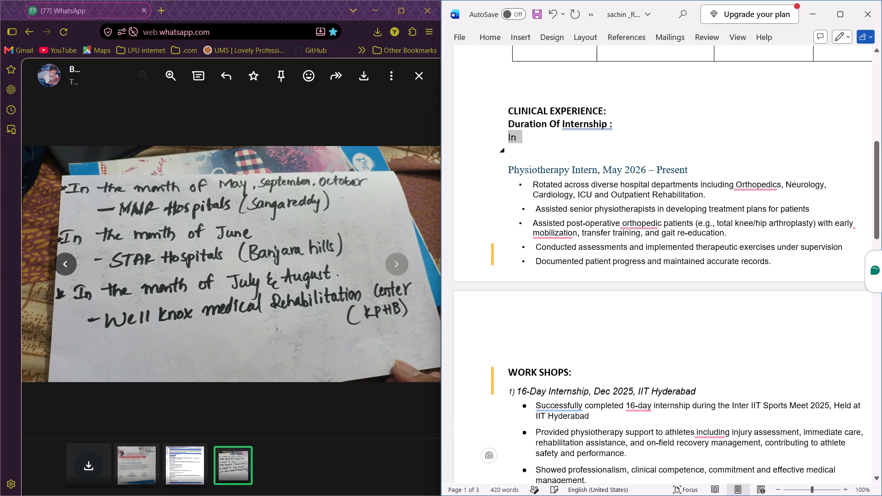
click(524, 139)
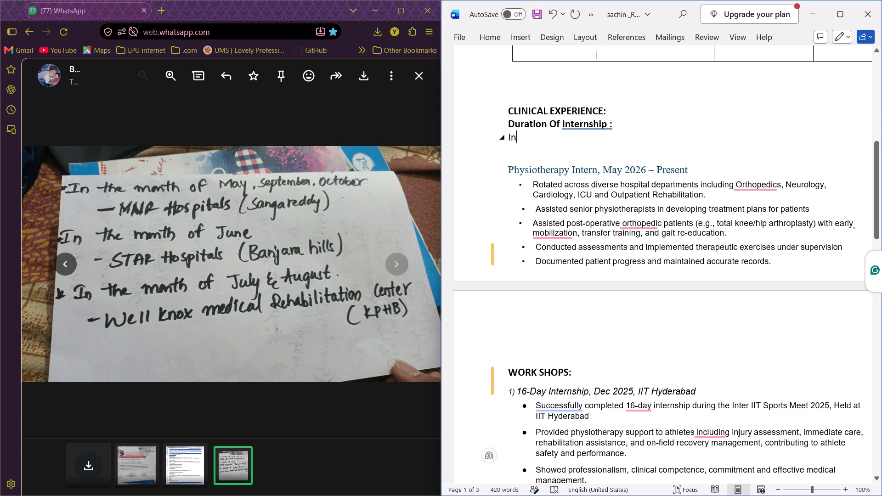
Complete the first line under "Duration Of Internship :" as "In the month of May,September,October".
key(space)
text(tge)
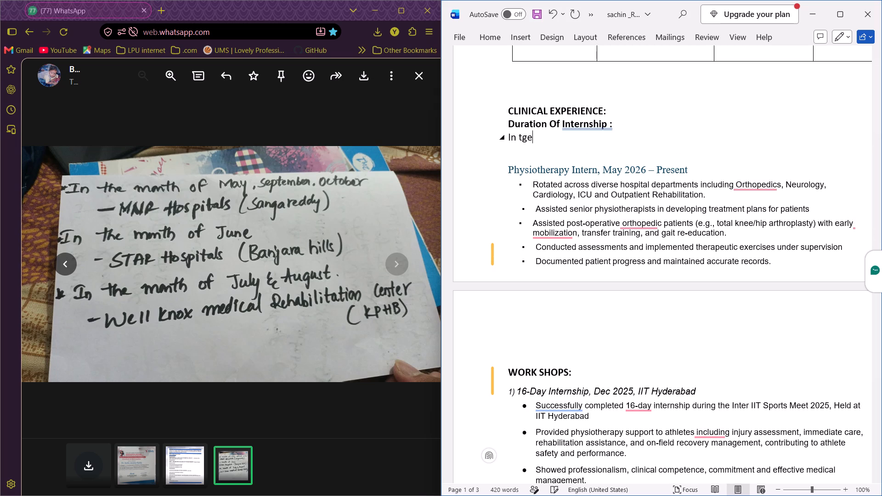
key(BackSpace)
key(BackSpace)
text(he)
key(space)
text(month)
key(space)
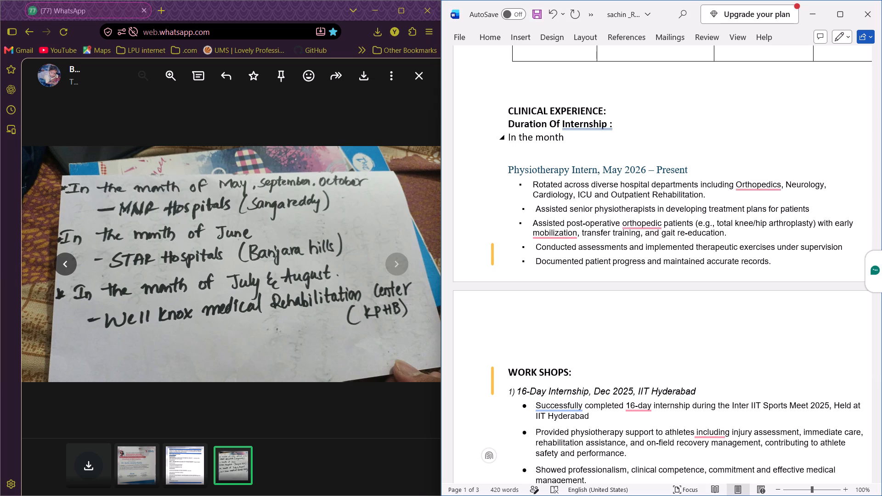
text(of)
key(space)
key(shift+m)
text(ay)
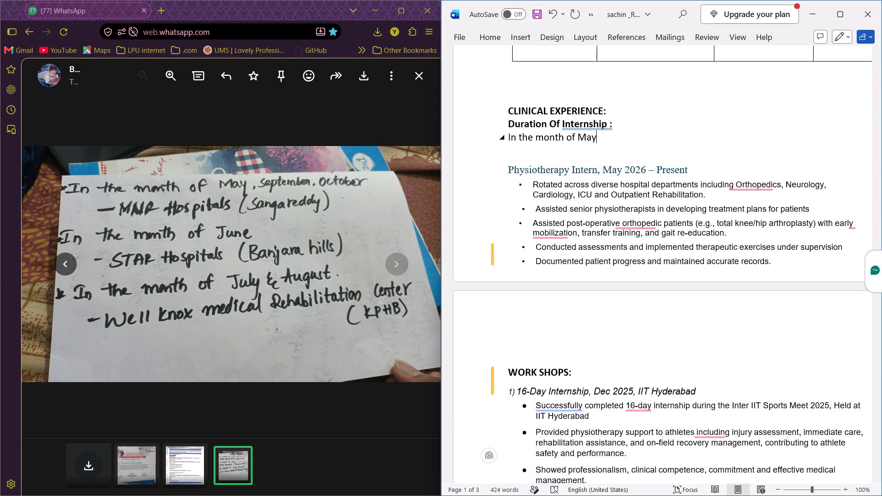
key(comma)
text(Se)
key(p)
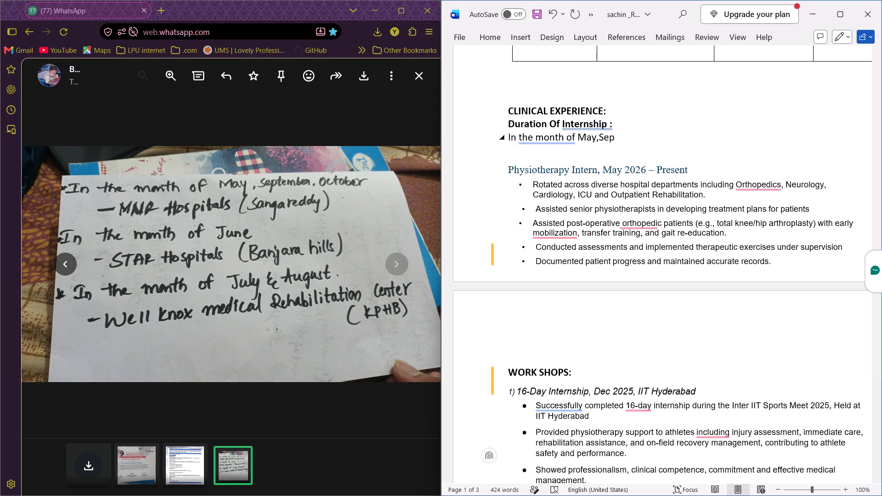
text(tem)
text(ber)
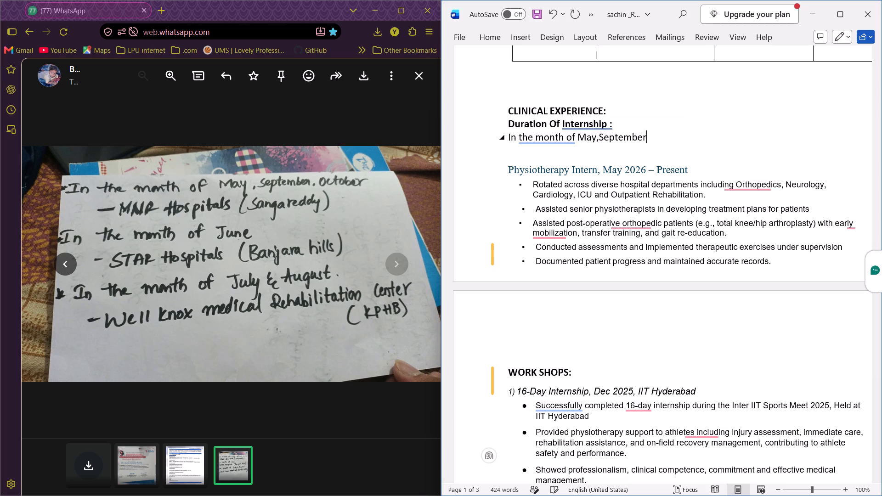
key(comma)
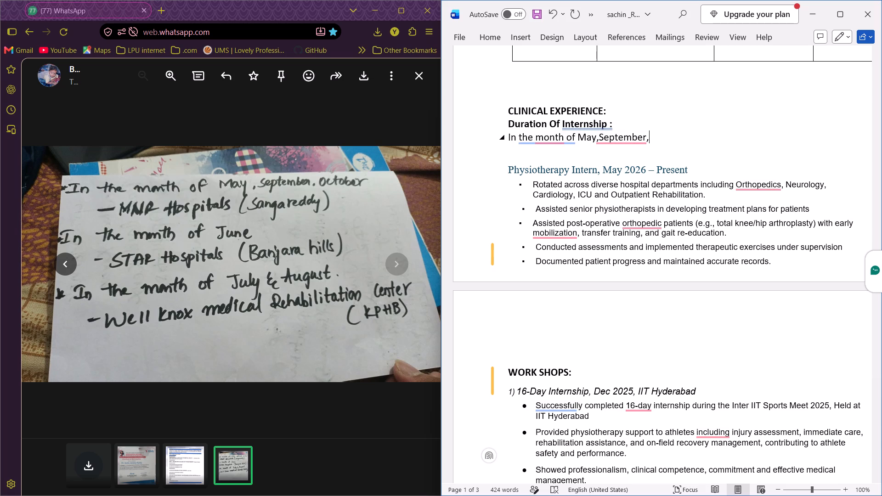
key(o)
key(c)
key(BackSpace)
key(BackSpace)
text(Oc)
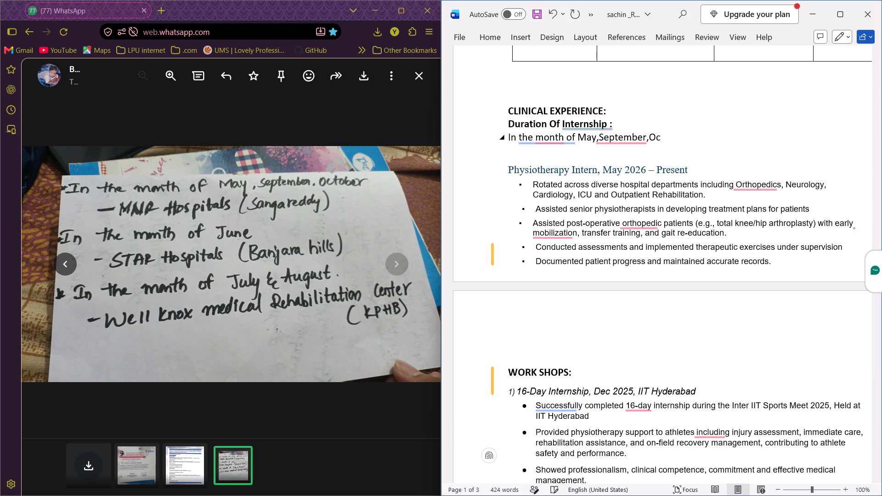
key(BackSpace)
text(cto)
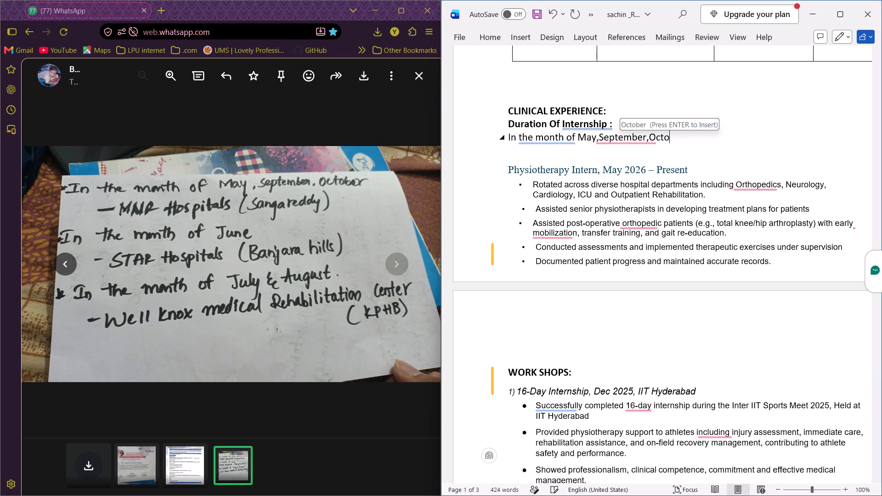
text(ber)
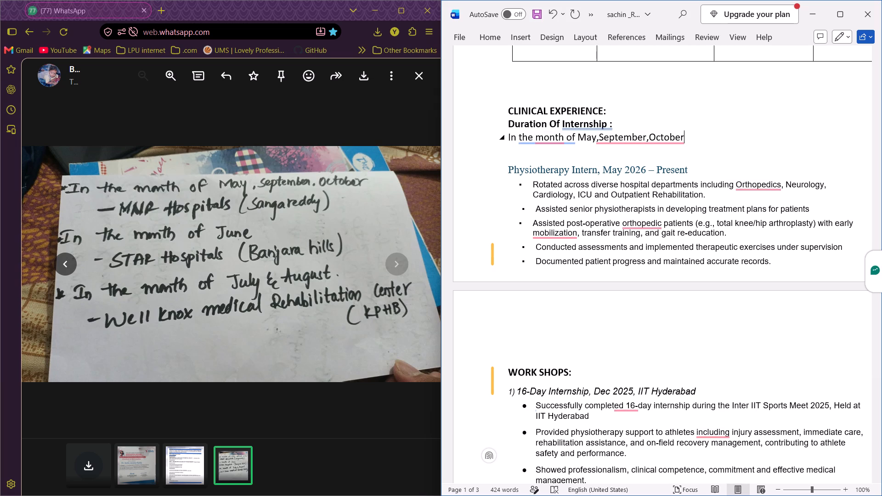
Append "-MNR Hospitals(Sangareddy)" after the months on the first internship line and end the line.
key(space)
text(-)
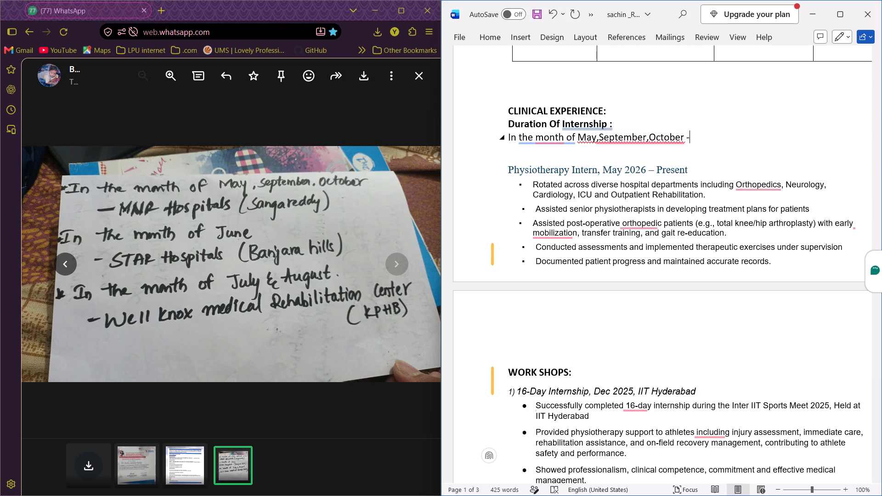
key(m)
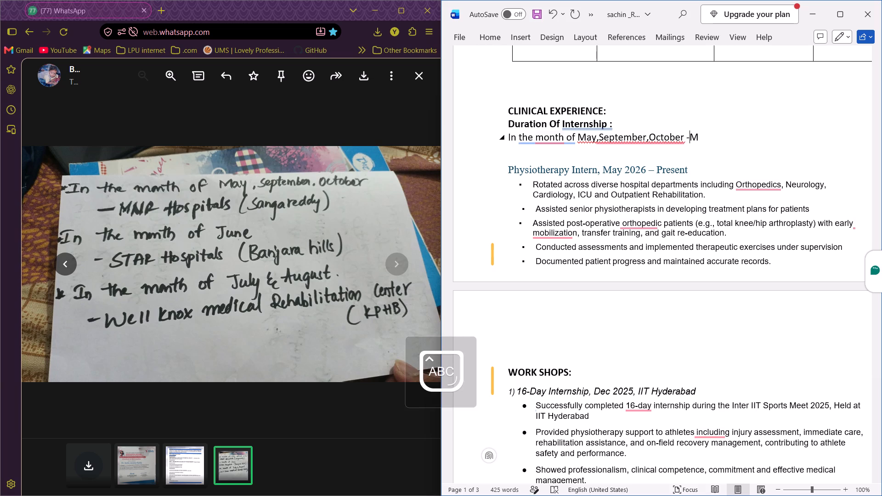
text(NR)
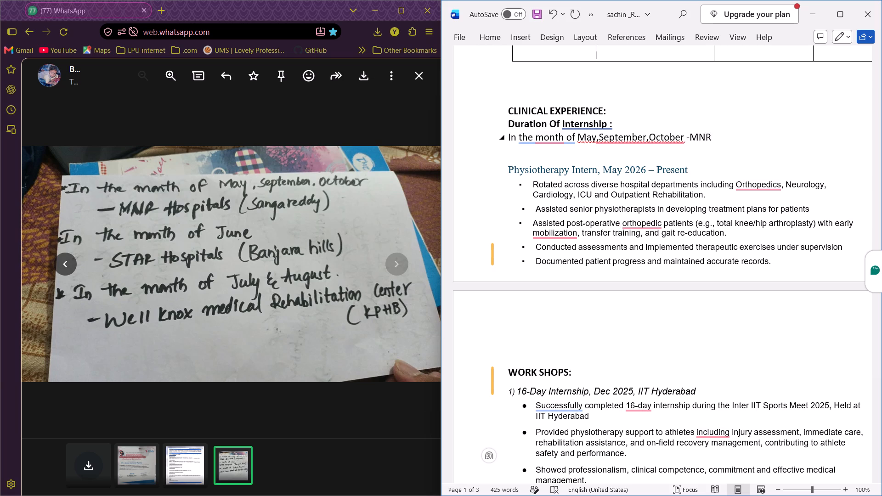
key(space)
key(h)
text(os)
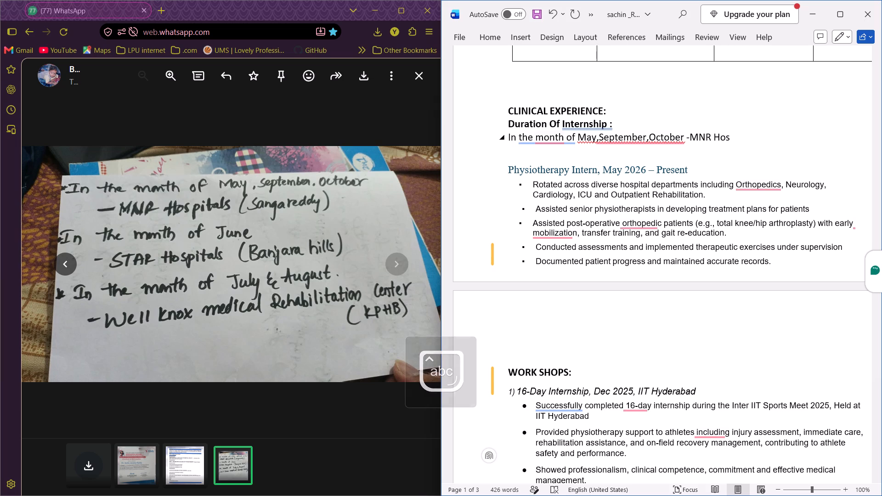
key(p)
text(it)
text(als)
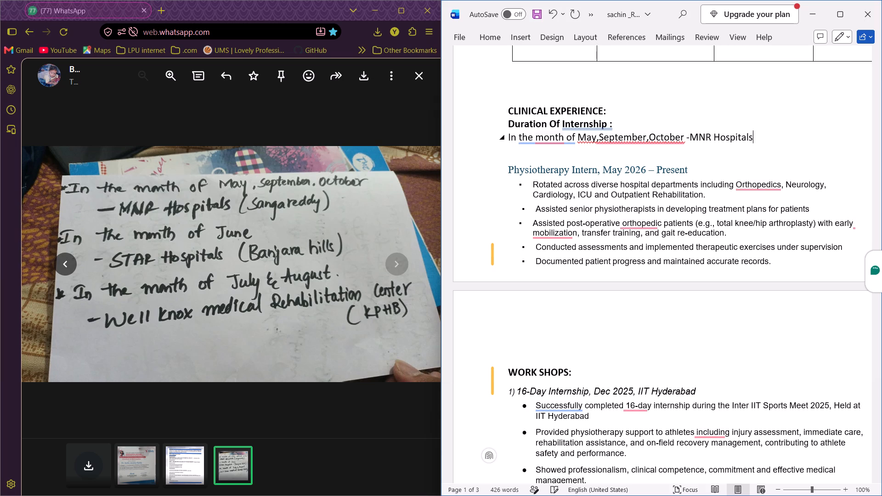
key(shift+parenleft)
key(shift+s)
text(anga)
text(reddy)
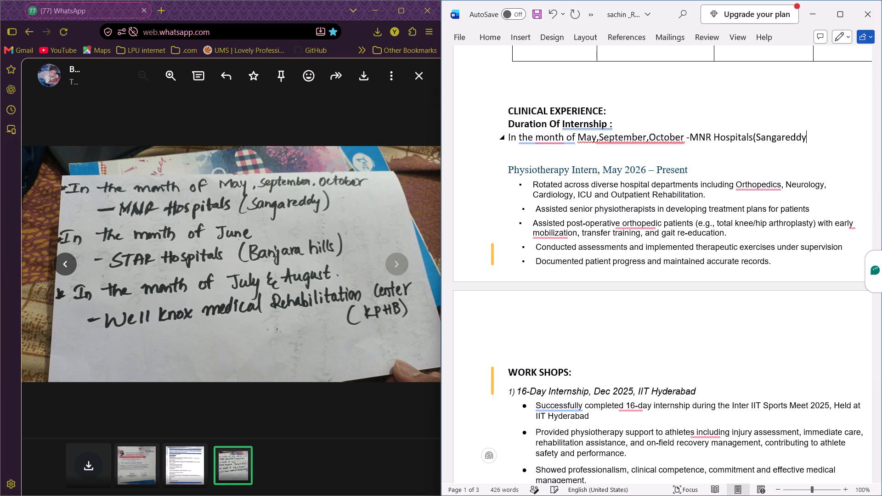
key(shift+parenright)
key(Return)
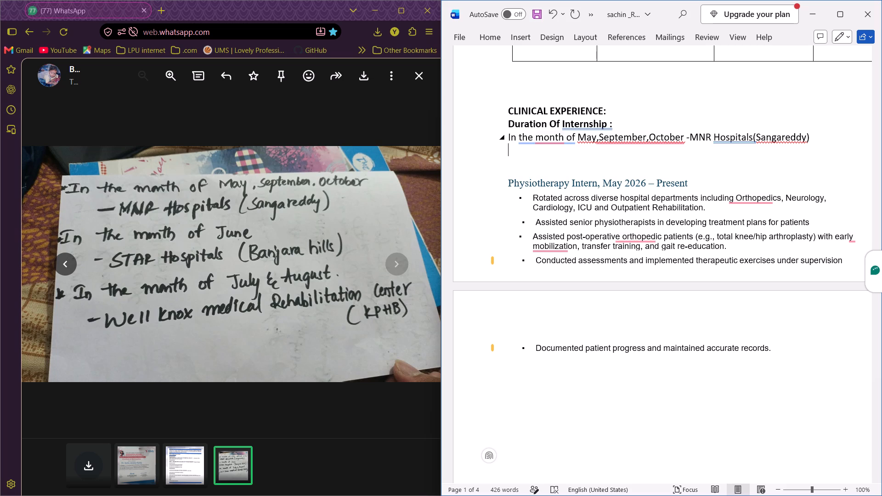
Start the second internship line below the MNR Hospitals entry with "In the month of June".
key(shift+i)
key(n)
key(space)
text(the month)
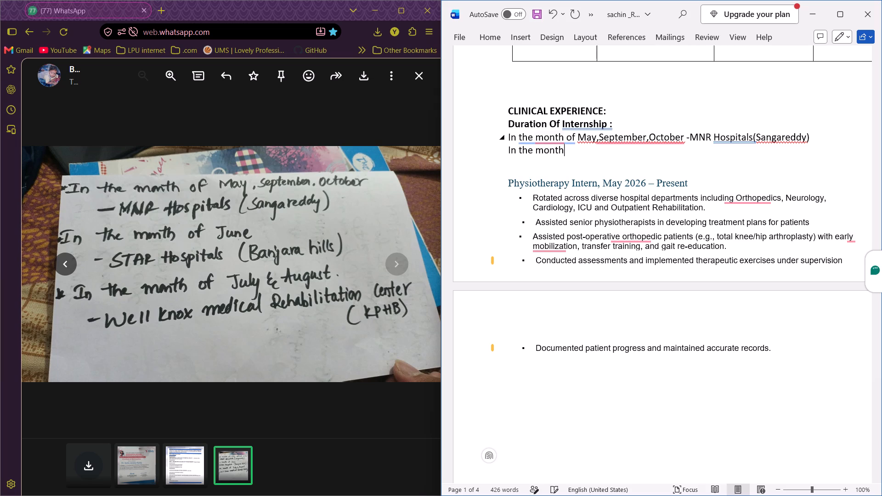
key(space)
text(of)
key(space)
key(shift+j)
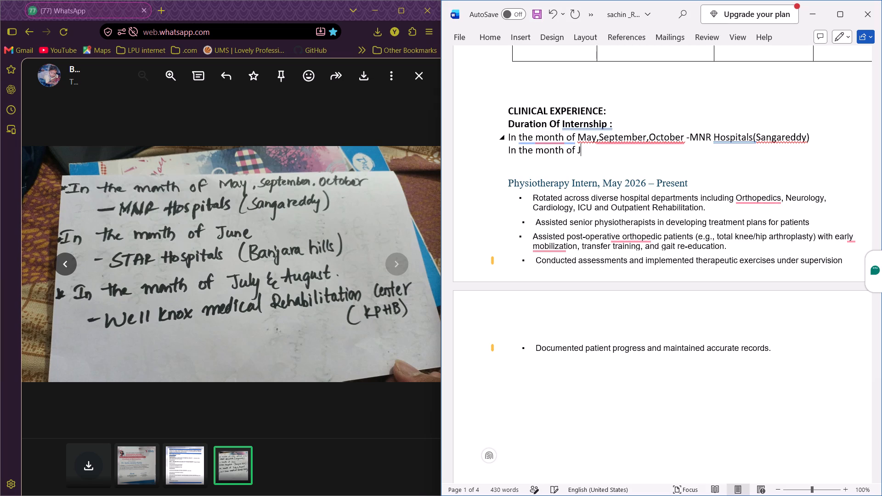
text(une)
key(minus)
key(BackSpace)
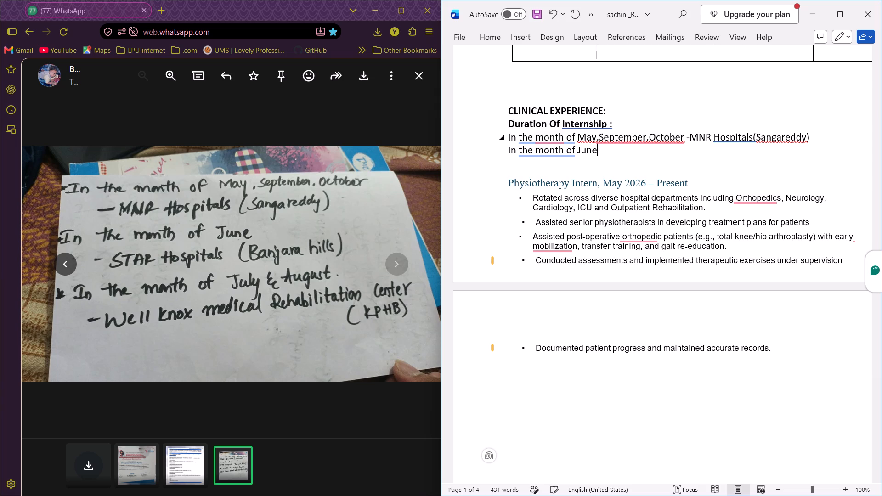
Append " - STAR Hospitals(Banjara hills)" after June on the second internship line and end the line.
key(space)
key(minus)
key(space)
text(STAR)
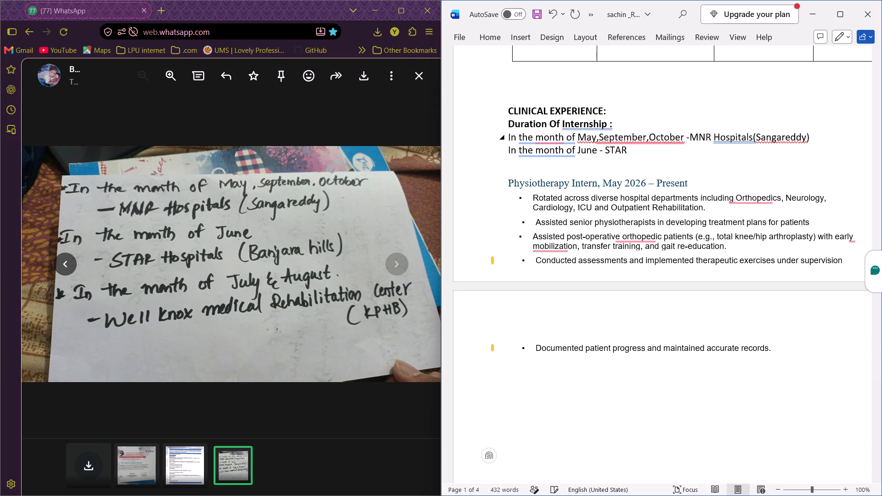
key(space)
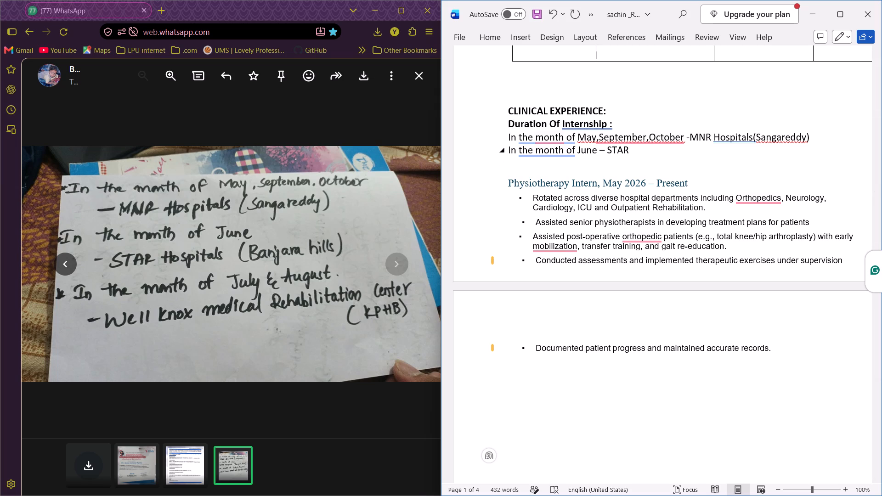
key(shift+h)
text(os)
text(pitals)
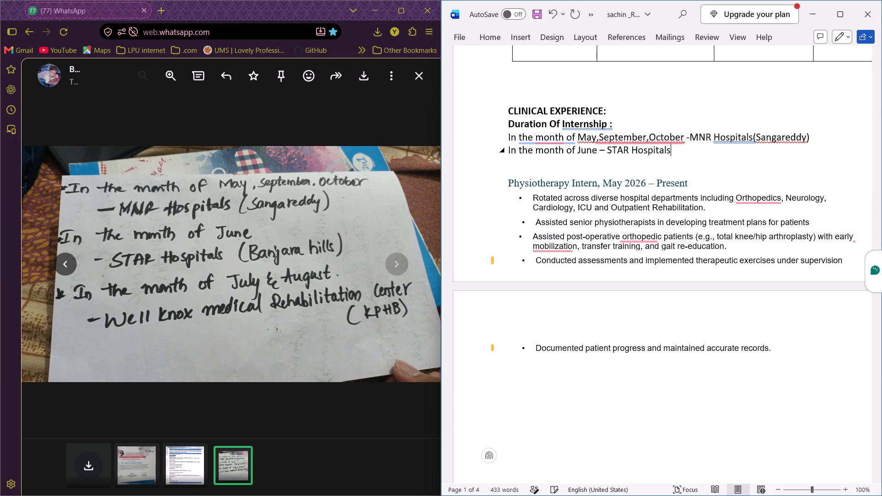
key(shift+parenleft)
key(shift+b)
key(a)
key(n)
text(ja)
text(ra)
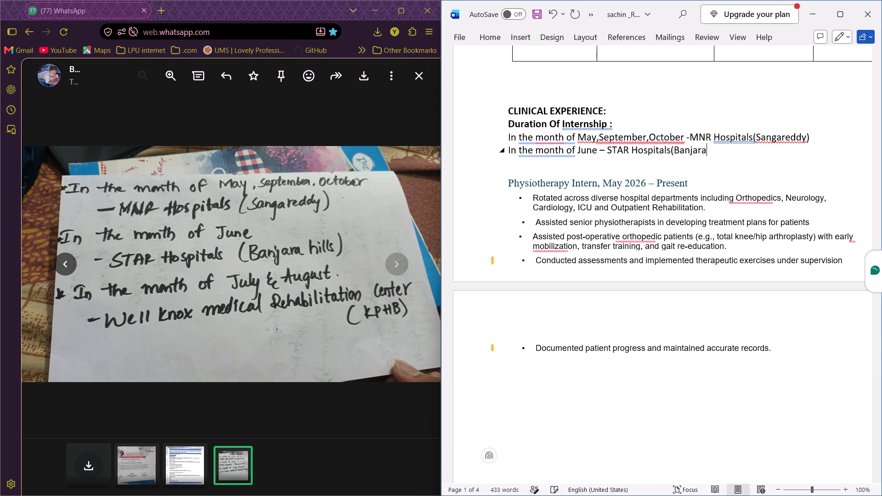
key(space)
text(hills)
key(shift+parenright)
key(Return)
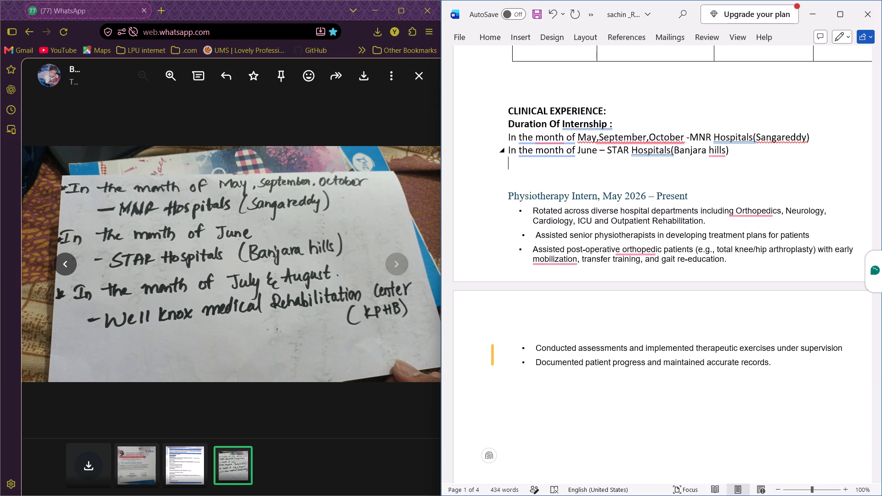
Start a third internship line under "Duration Of Internship :" reading "In the month of July &August".
text(In the mo)
text(nth)
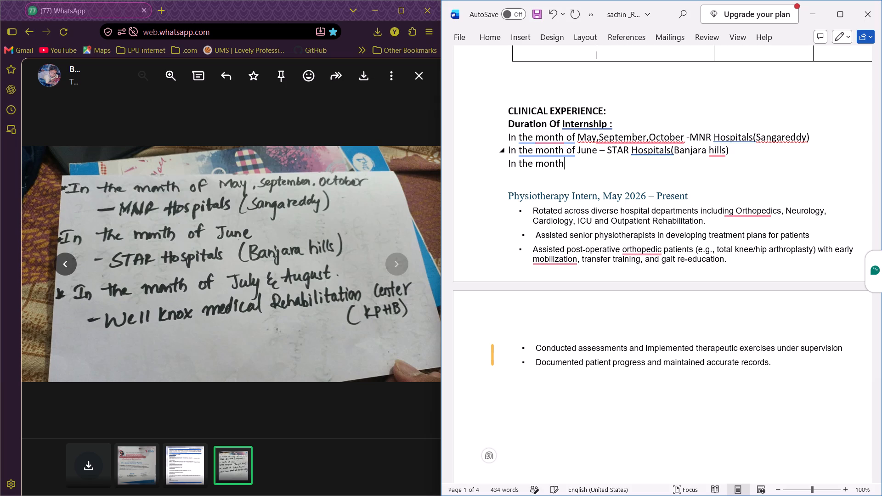
key(space)
text(of)
key(space)
text(JU)
key(BackSpace)
text(ul)
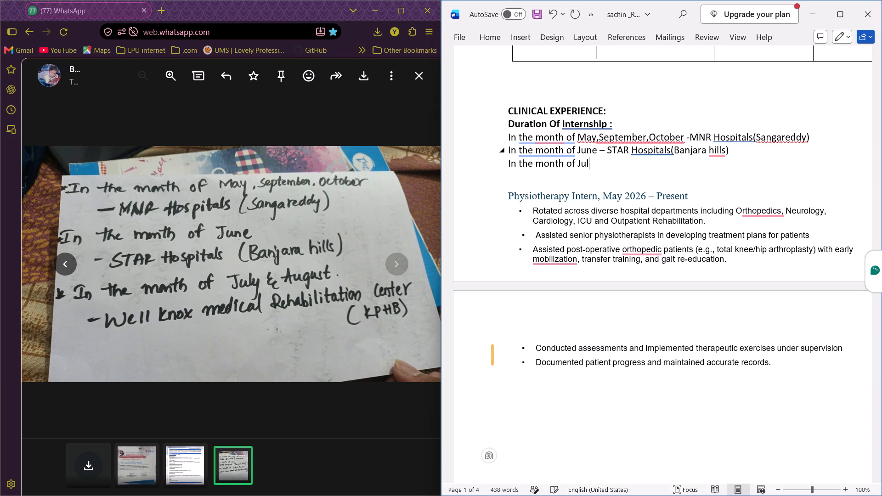
key(y)
key(space)
key(shift+ampersand)
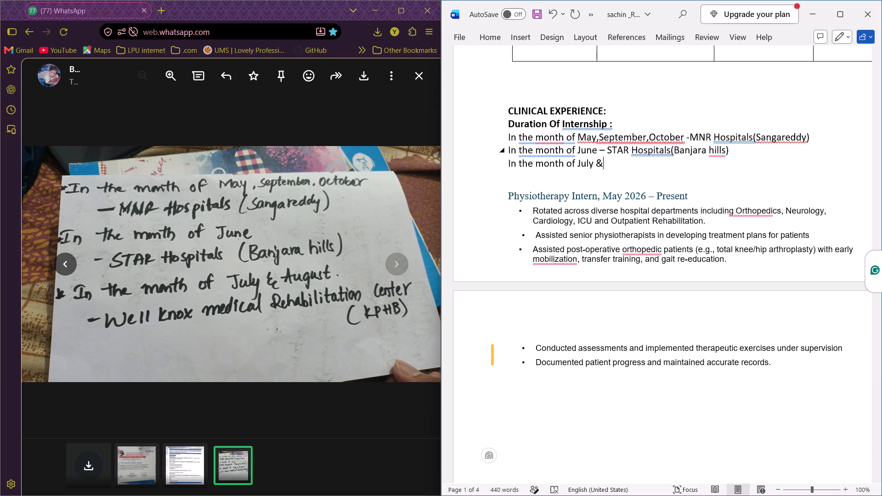
key(shift+a)
text(gust)
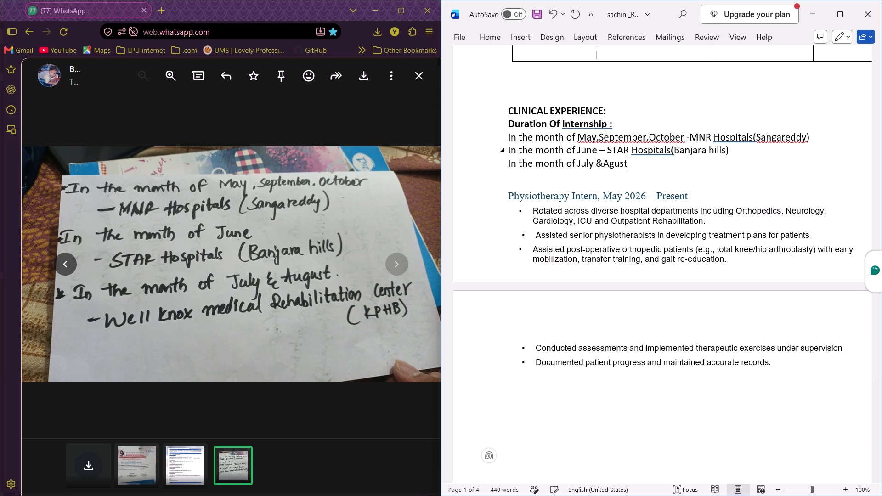
key(BackSpace)
key(BackSpace)
key(BackSpace)
key(BackSpace)
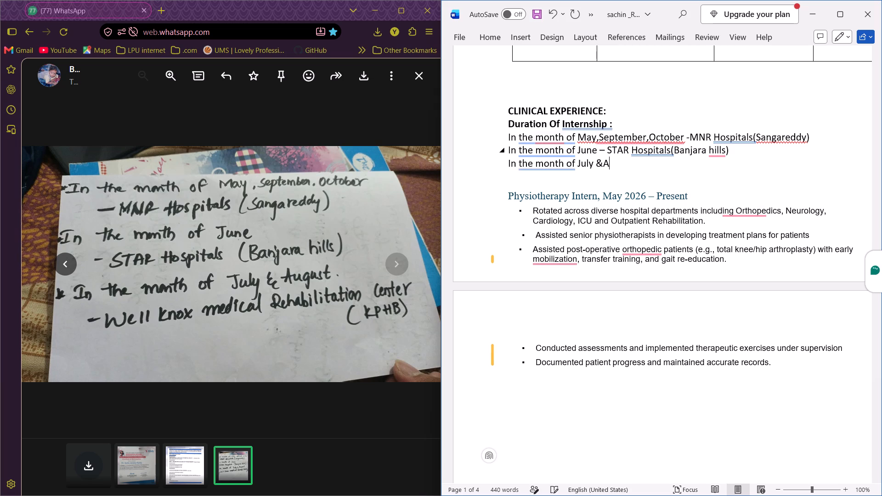
key(u)
text(gust)
key(space)
Append "-Well Knox Medical Rehabilation" after the months on the third internship line.
key(minus)
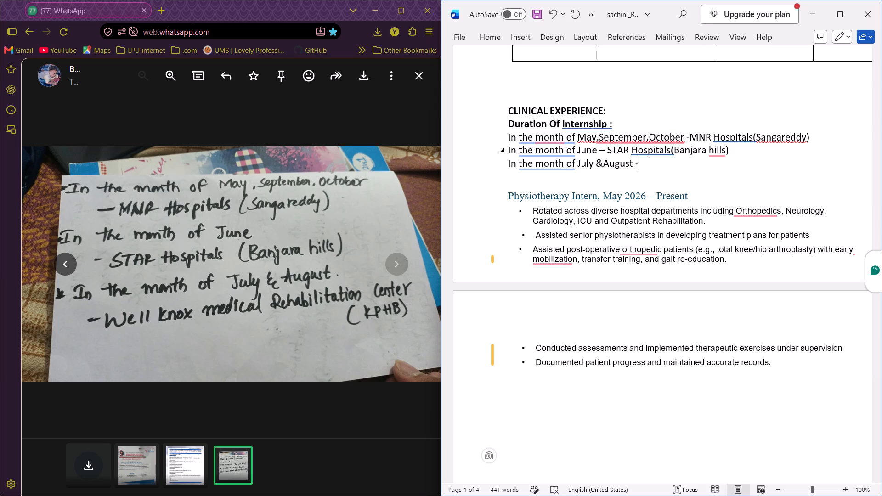
key(shift+w)
key(e)
text(ll)
key(space)
key(shift+k)
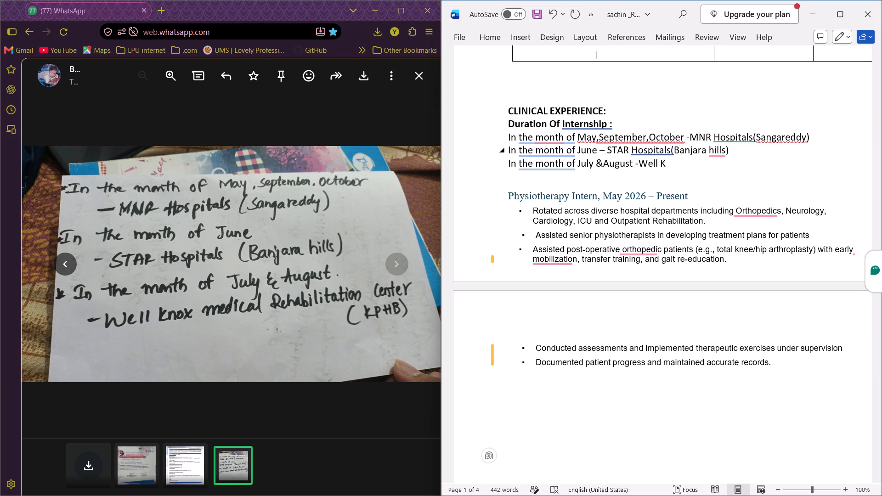
text(nox)
key(space)
text(Med)
text(ical)
key(space)
key(shift+r)
key(e)
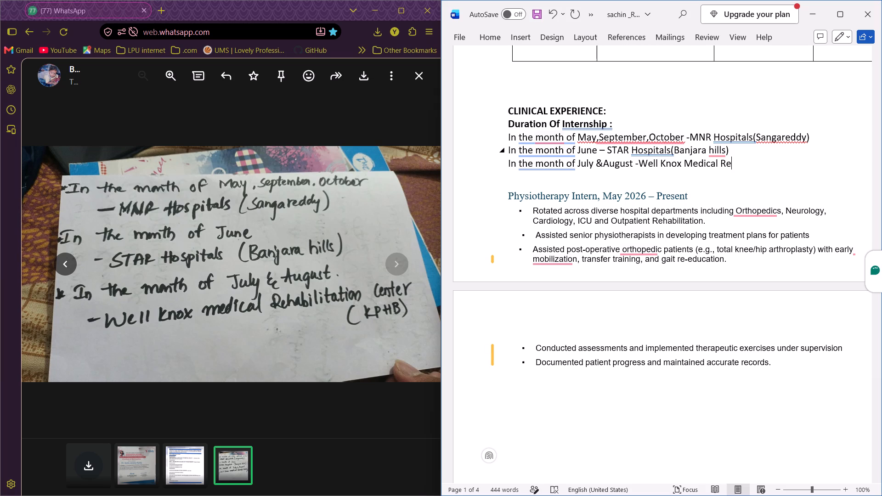
text(ha)
text(bilation)
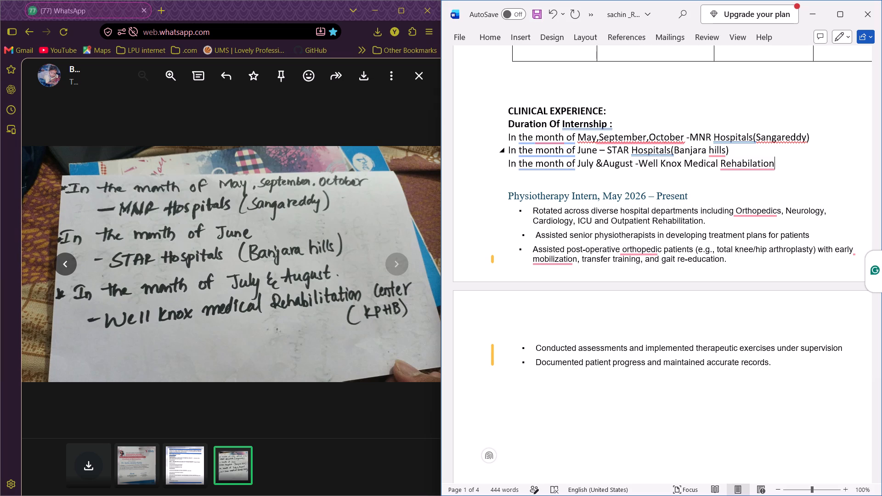
Complete the third internship line by adding "Center (KPHB)" after "Rehabilation".
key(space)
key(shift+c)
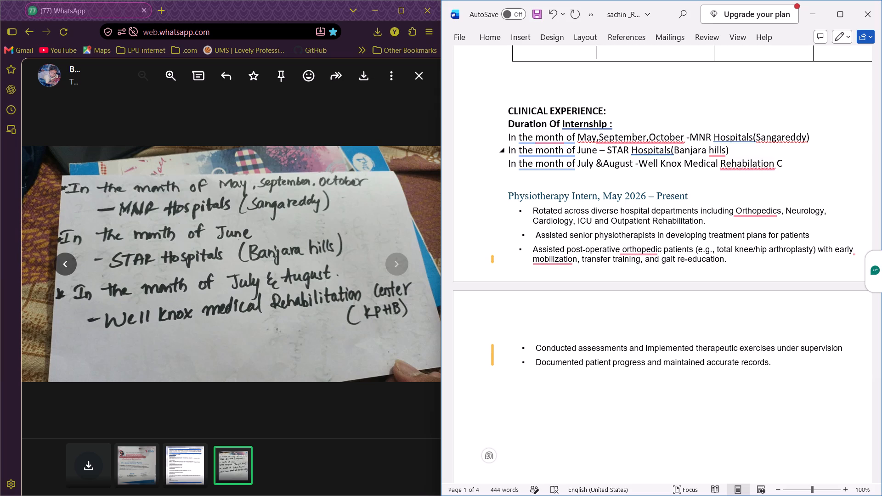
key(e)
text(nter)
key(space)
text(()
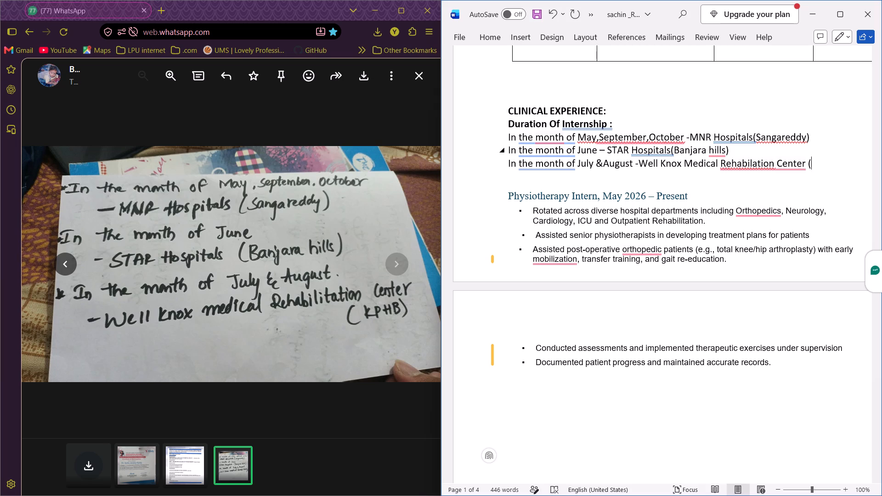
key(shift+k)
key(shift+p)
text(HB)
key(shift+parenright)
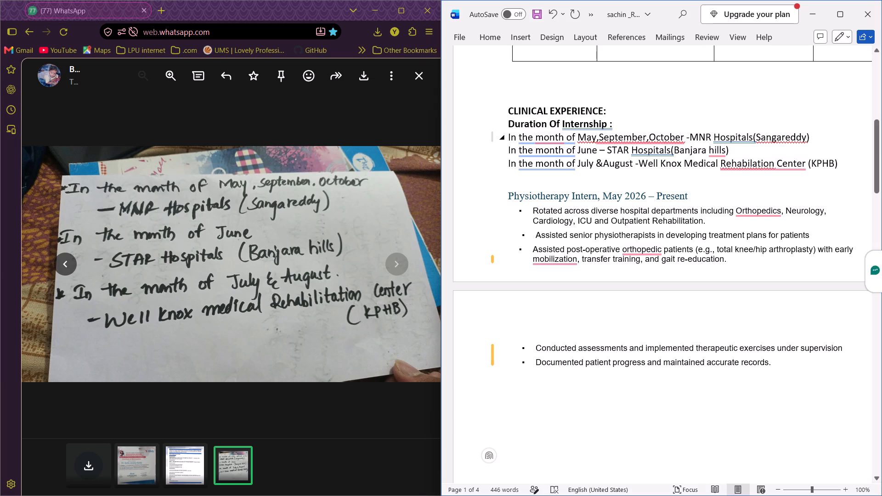
Select the three internship lines under "Duration Of Internship :" and open the bullet style choices for them.
drag(507, 136, 837, 158)
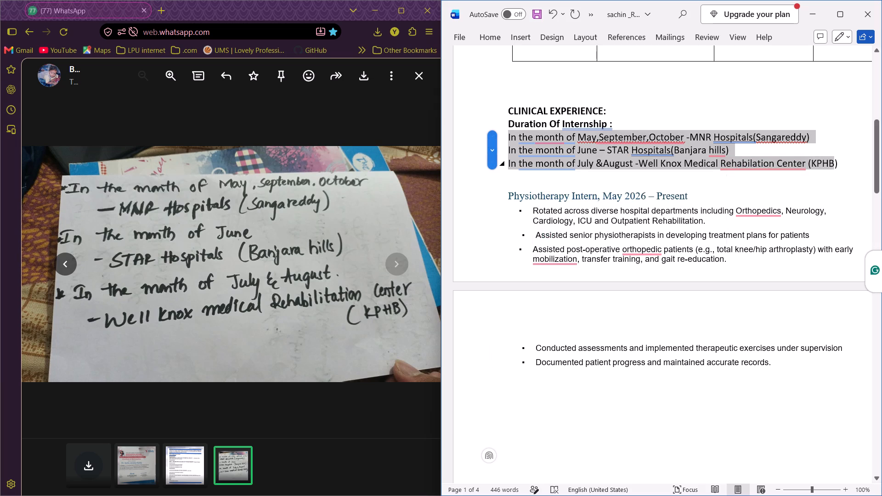
drag(837, 158, 798, 166)
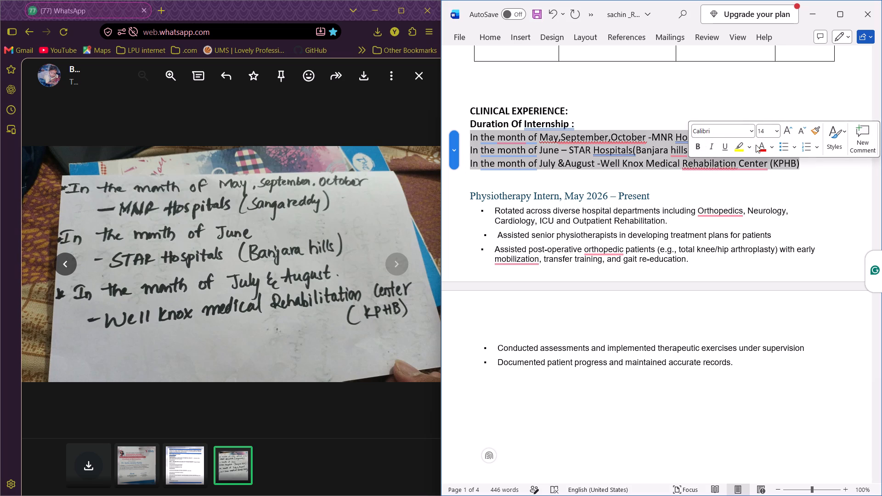
click(782, 142)
click(783, 143)
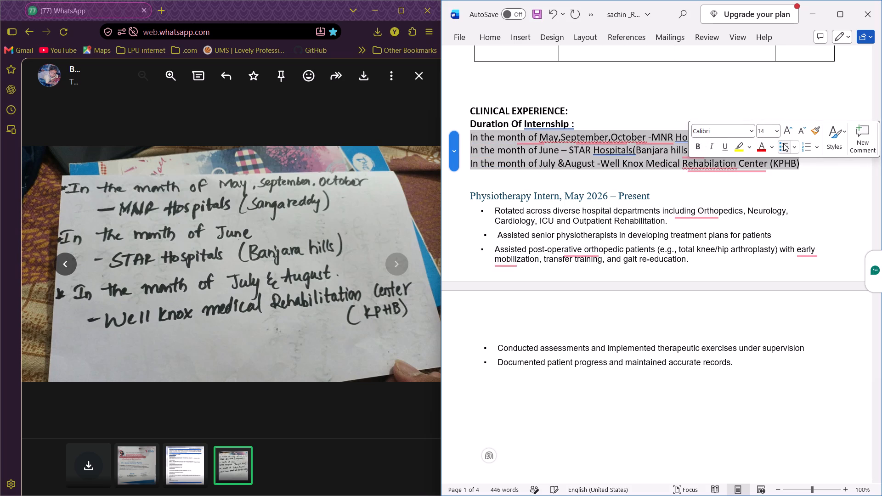
click(792, 146)
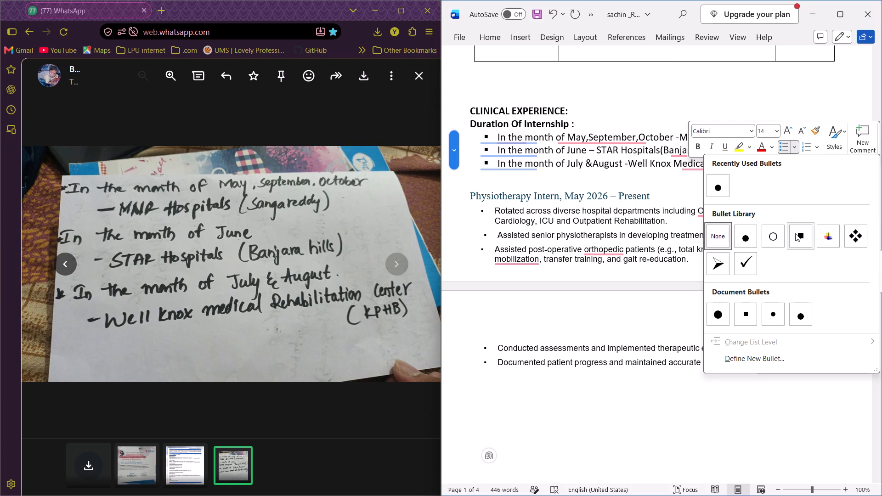
Set the bullet style of the three selected internship lines to None.
click(724, 234)
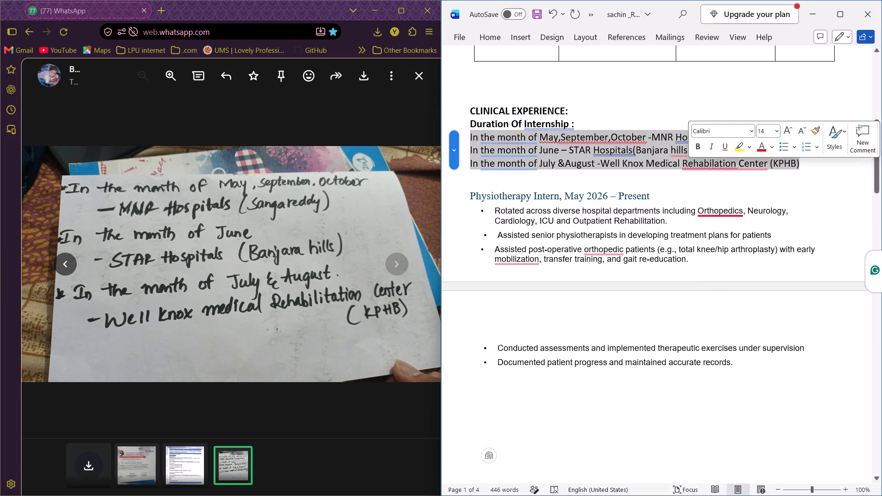
Open the font size choices for the three selected internship lines.
click(779, 131)
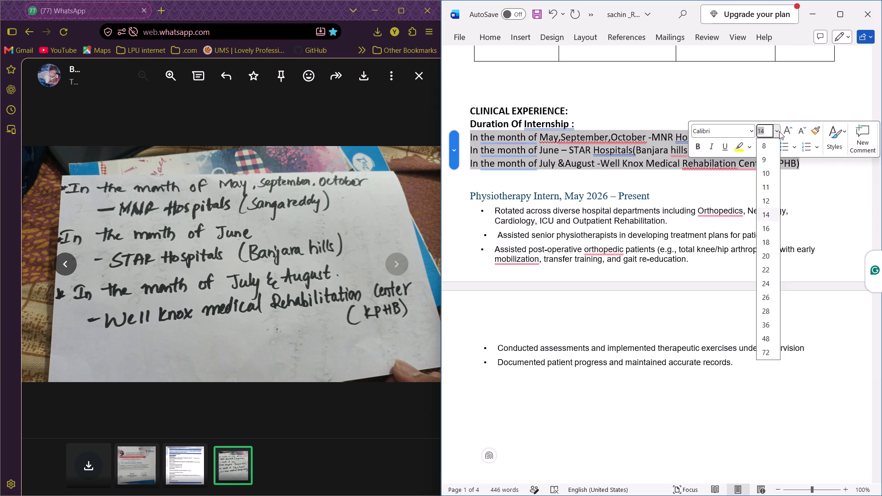
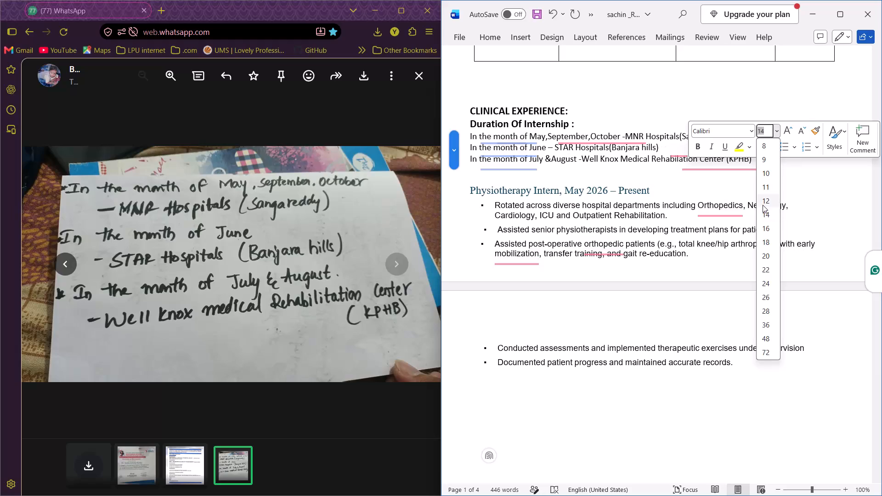
Set the font size of the three selected internship lines to 12.
click(763, 205)
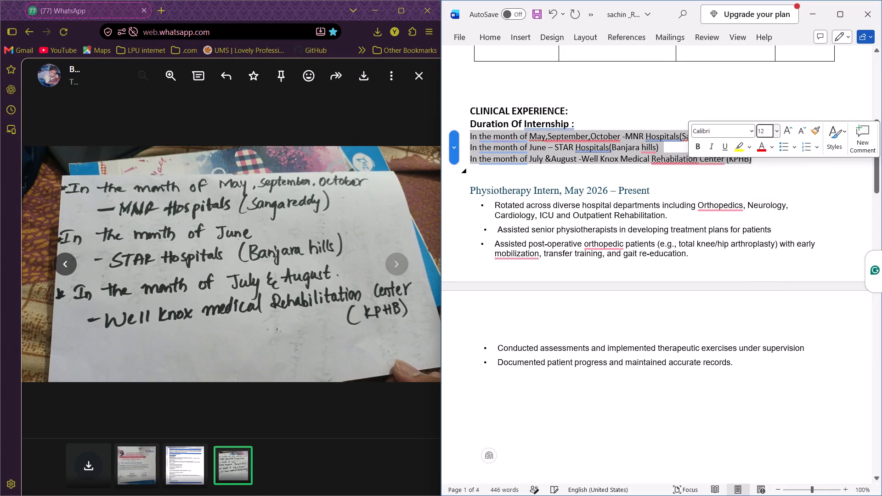
Apply the small round bullet style already used in the document to the three selected internship lines.
click(792, 144)
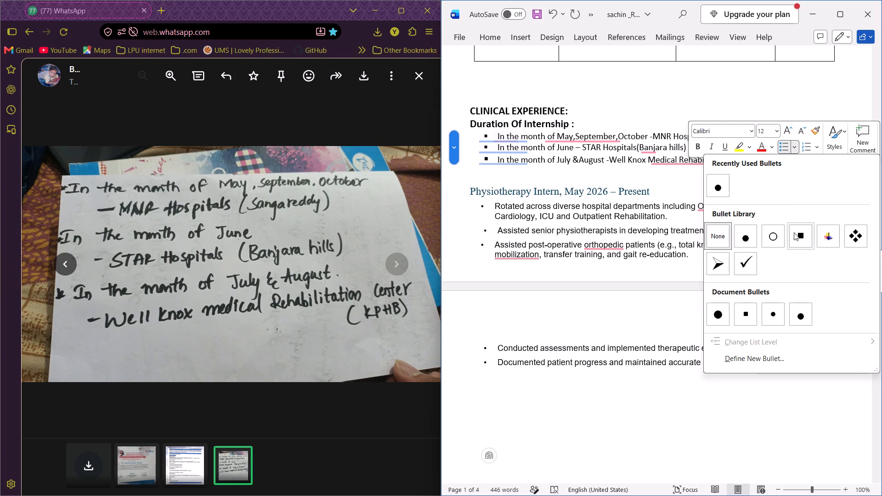
click(744, 309)
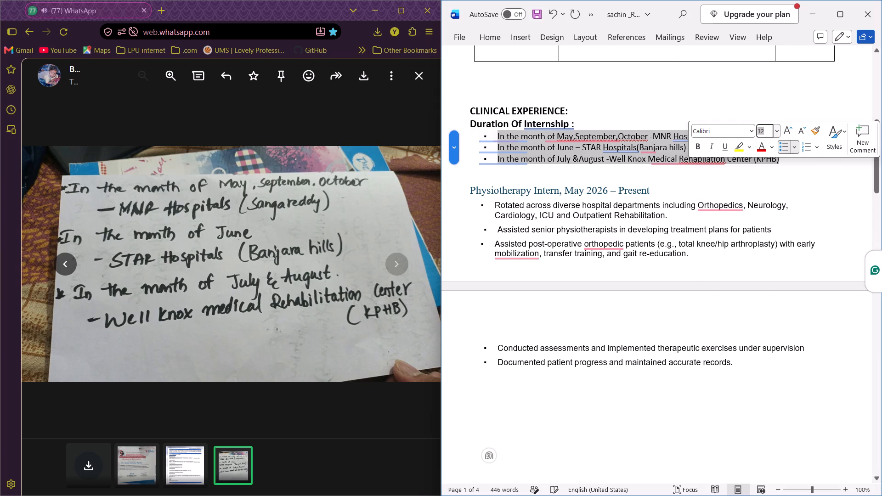
click(670, 187)
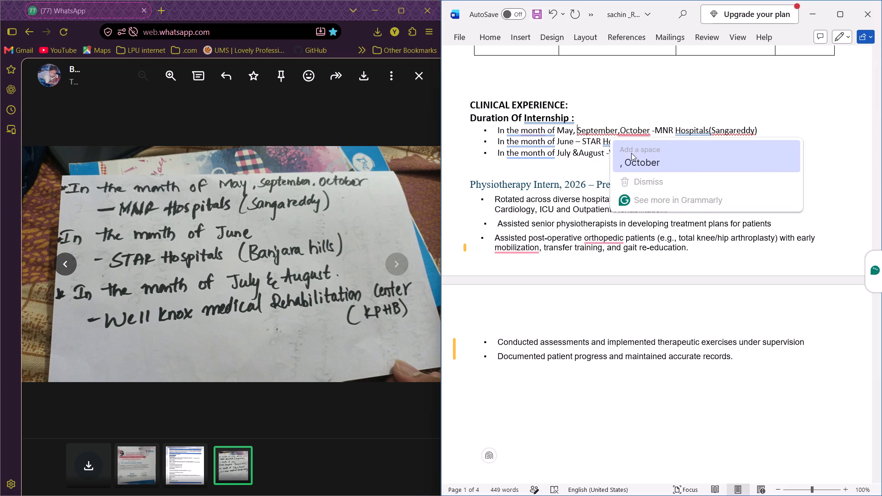
click(631, 153)
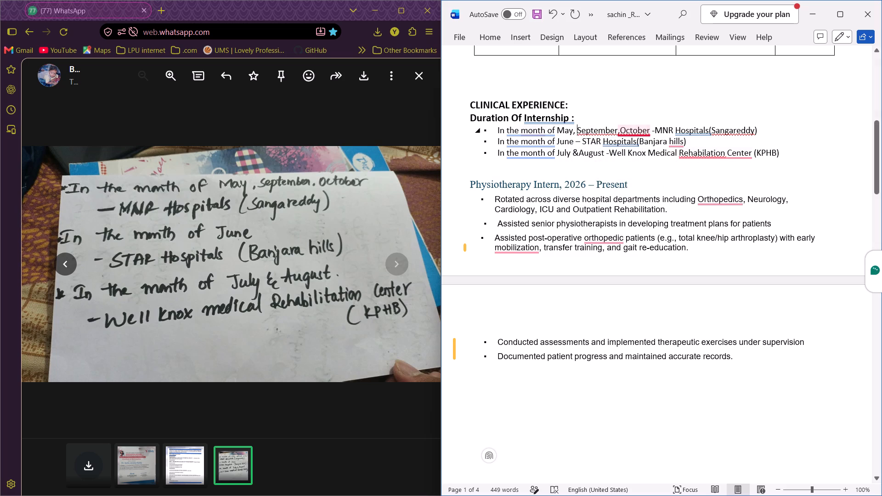
click(634, 155)
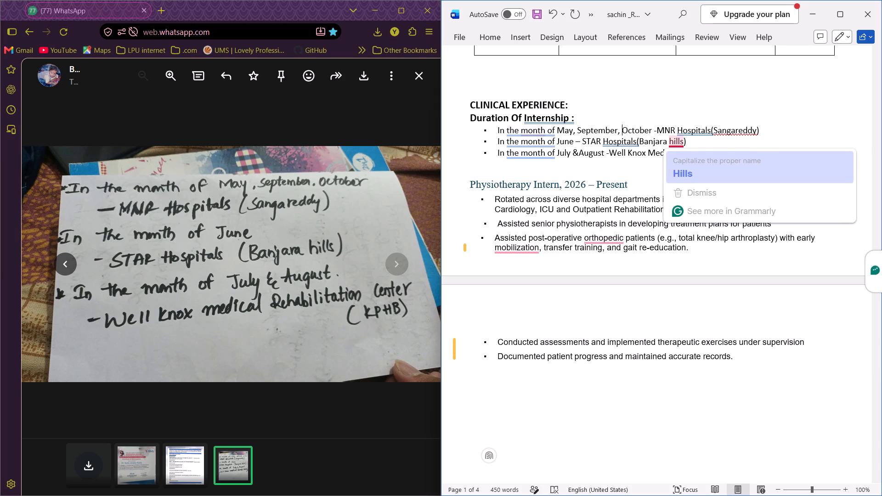
Accept the suggested corrections "Hills" in the second internship line and "Rehabilitation Centre" in the third.
click(683, 173)
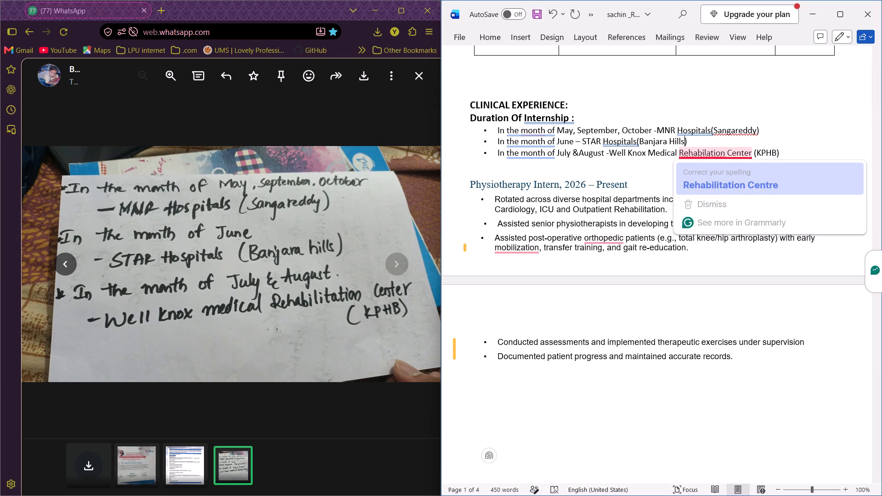
click(714, 182)
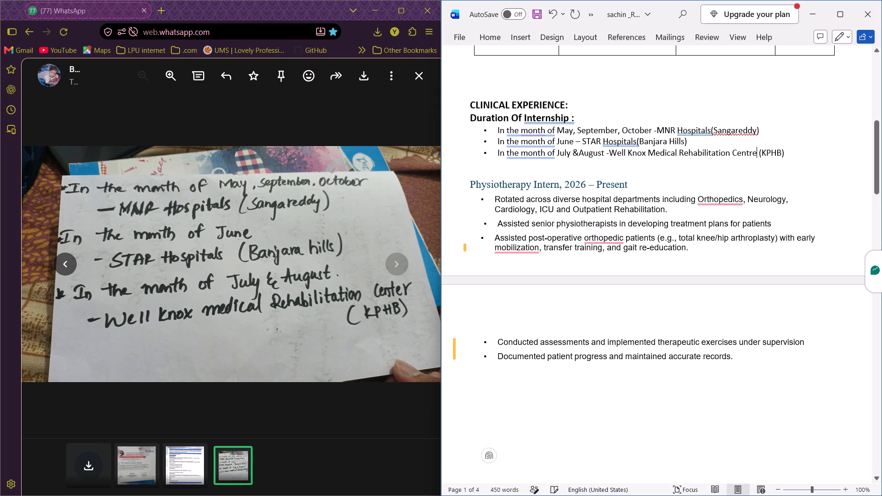
Review the résumé from the internship lines through the workshops and skills sections, and back at the name header.
scroll(565, 175, down, 1)
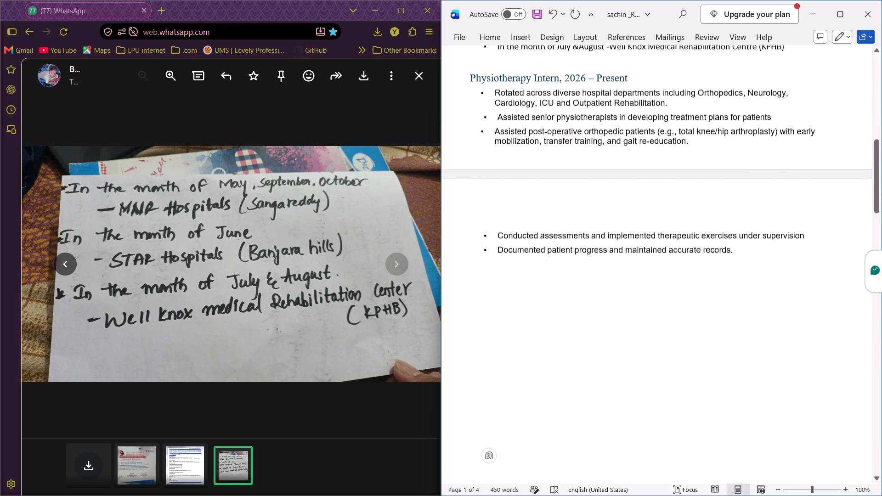
scroll(565, 175, down, 1)
scroll(562, 180, up, 1)
scroll(562, 180, down, 1)
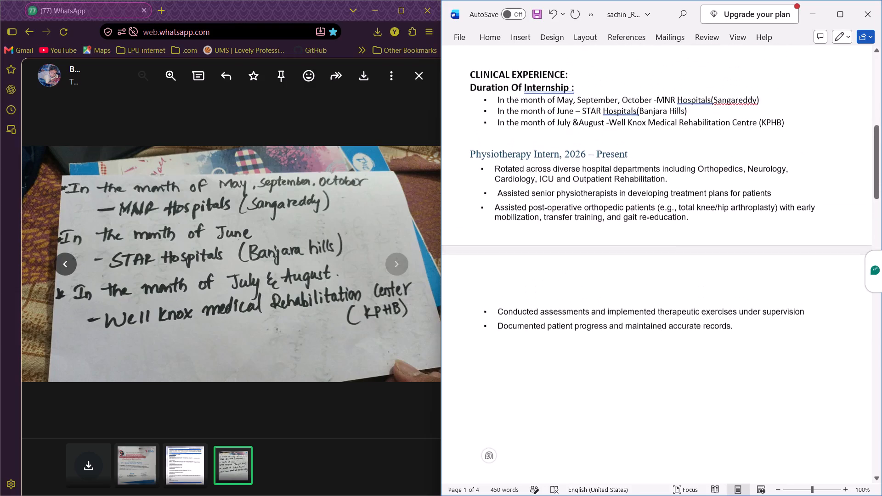
scroll(562, 180, down, 4)
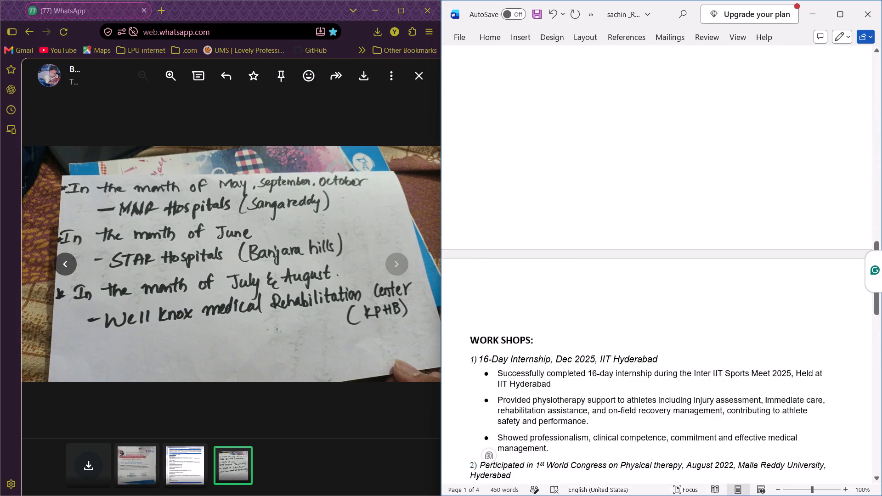
scroll(562, 180, down, 4)
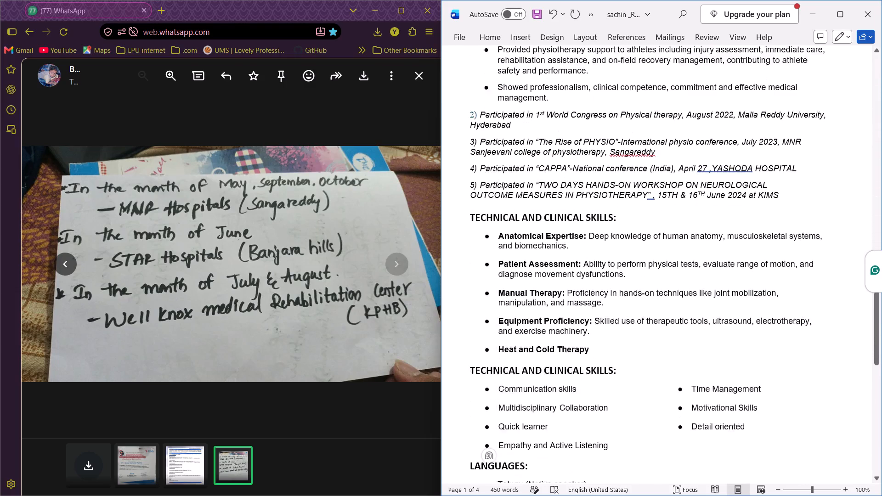
scroll(562, 180, down, 1)
scroll(562, 180, up, 10)
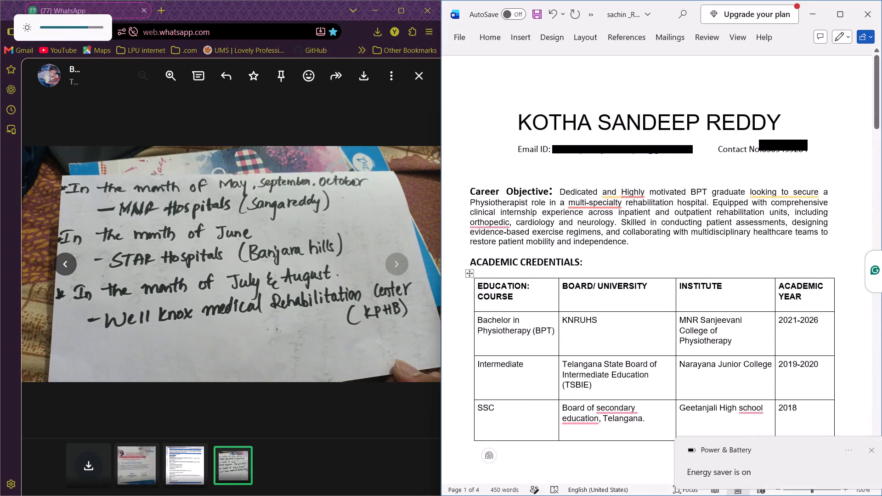
Maximise the résumé window and examine the layout of all pages from the header down to the declaration.
click(849, 15)
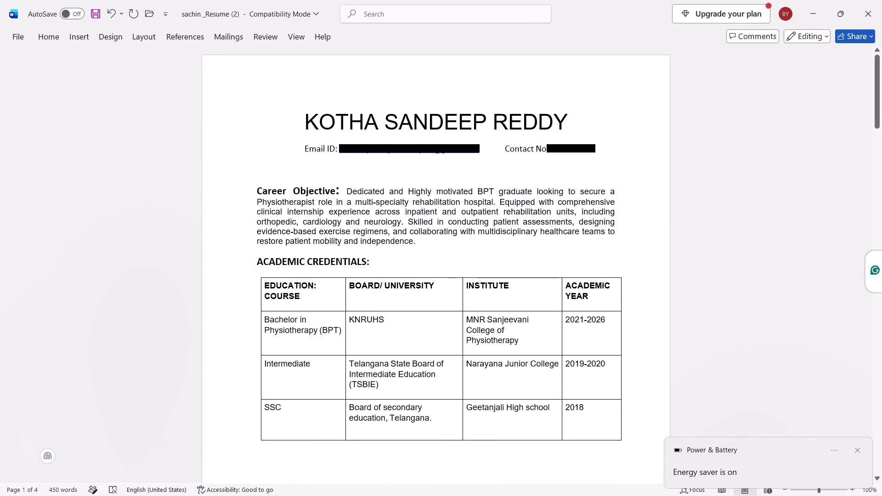
scroll(519, 272, down, 6)
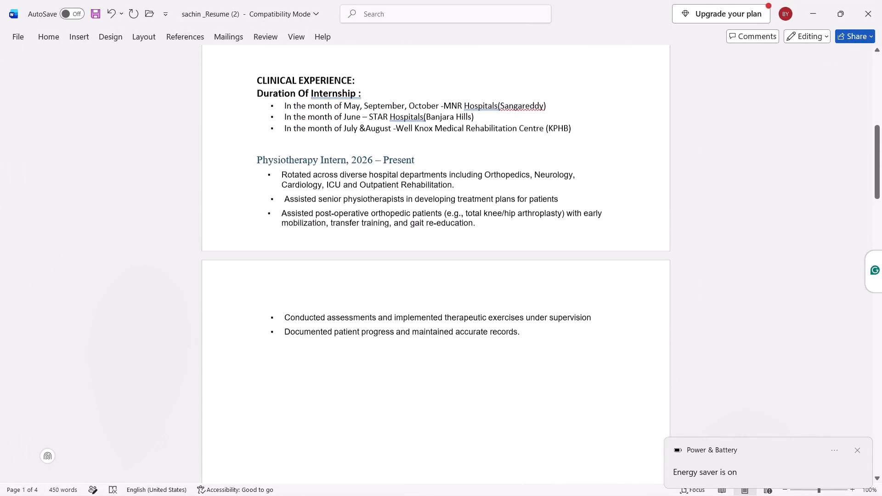
scroll(519, 272, down, 4)
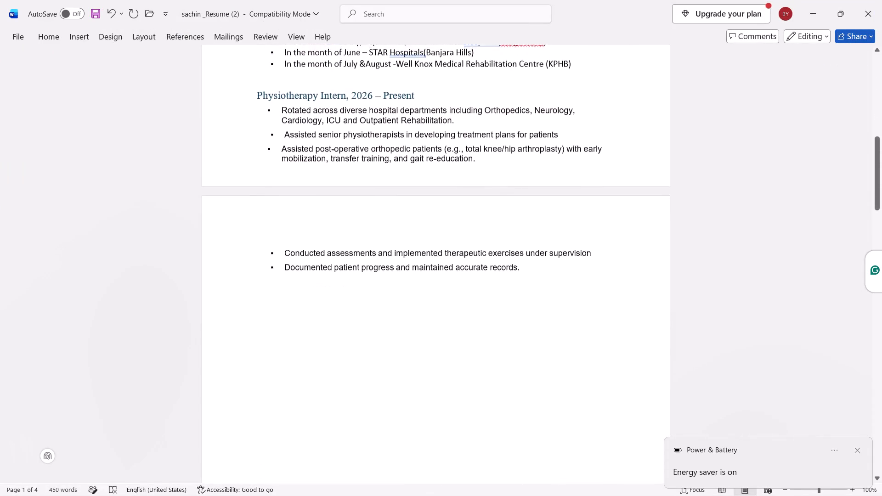
scroll(519, 272, down, 6)
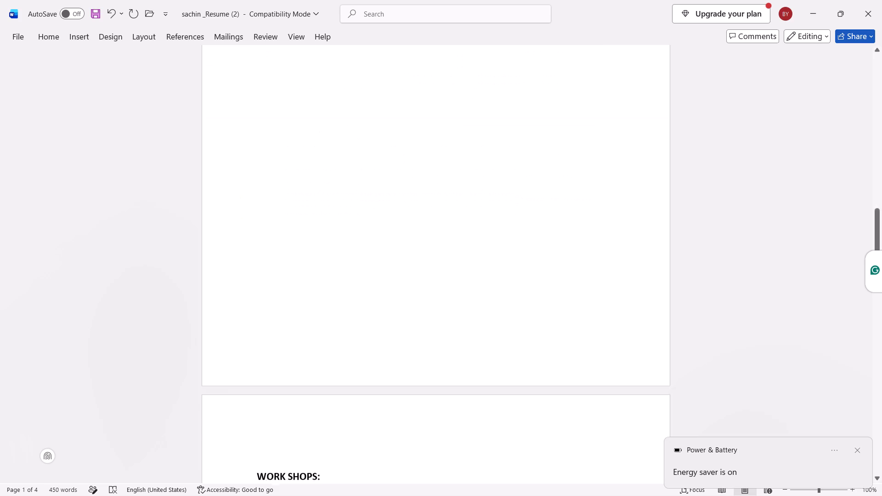
scroll(519, 272, down, 5)
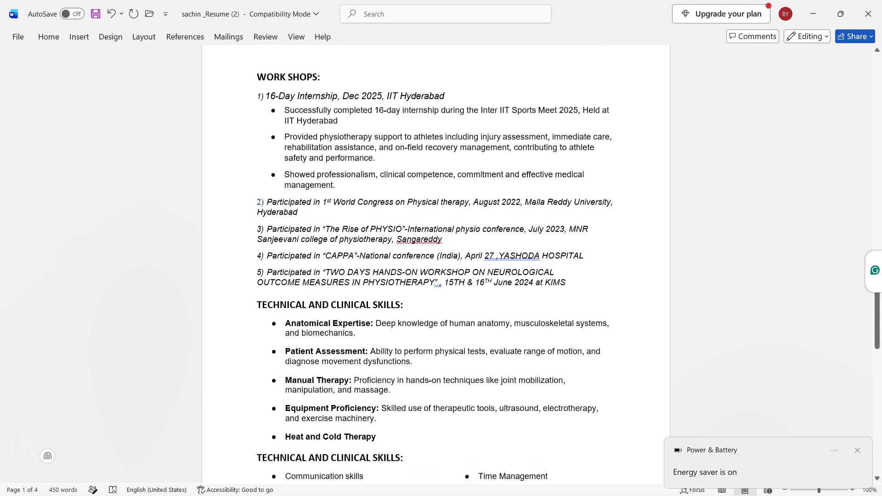
scroll(519, 272, down, 5)
scroll(519, 272, up, 5)
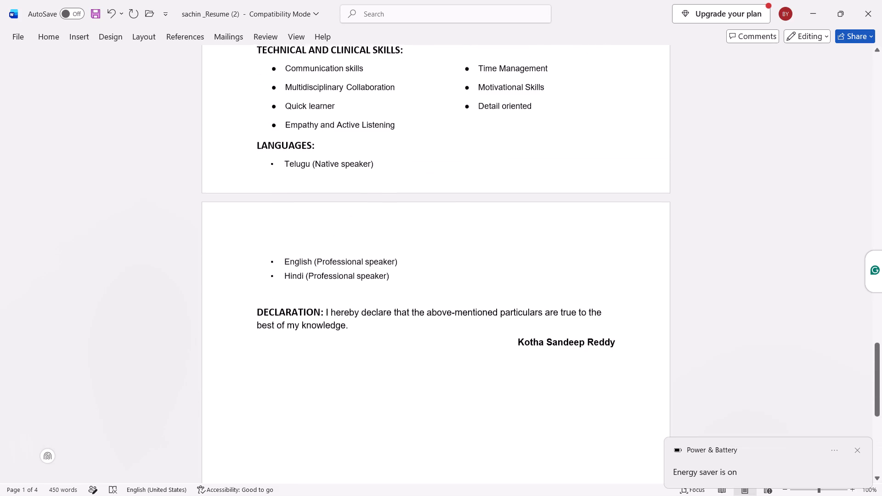
Insert empty lines after the bullet "Documented patient progress and maintained accurate records." down to near the end of page 2.
scroll(519, 272, up, 8)
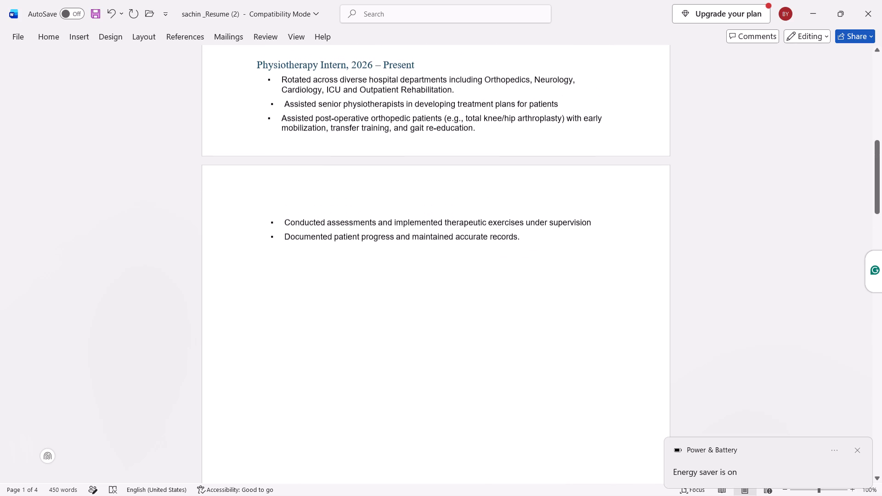
click(533, 249)
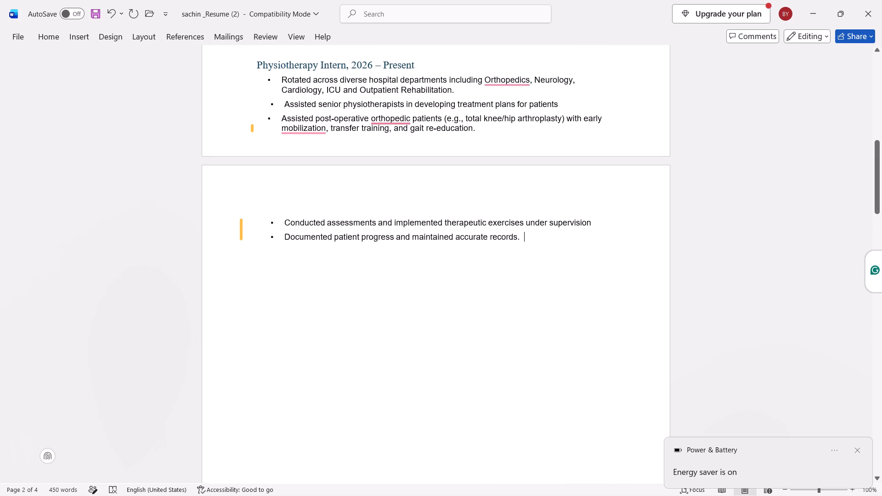
key(Return)
key(Return)
key(Return)
key(Return)
key(Return)
key(Return)
key(Return)
key(Return)
key(Return)
key(Return)
key(Return)
key(Return)
key(Return)
key(Return)
key(Return)
key(Return)
key(Return)
key(Return)
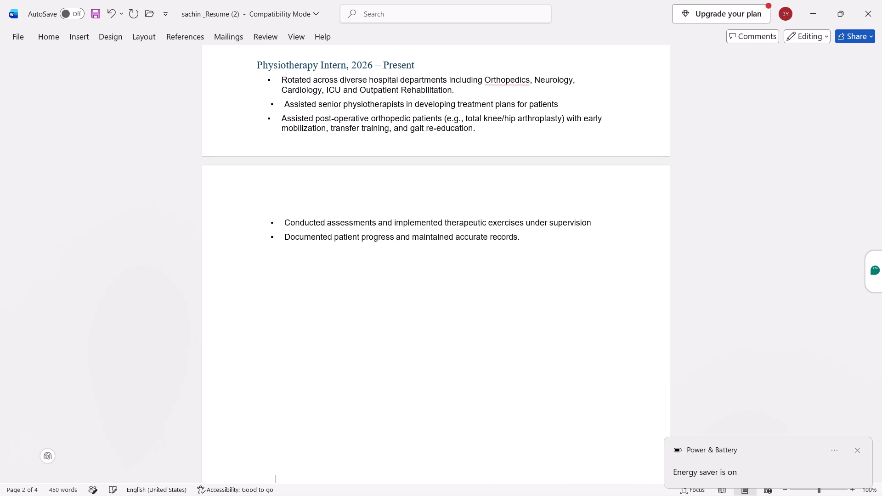
key(Return)
key(Return)
scroll(533, 249, down, 6)
scroll(533, 249, up, 2)
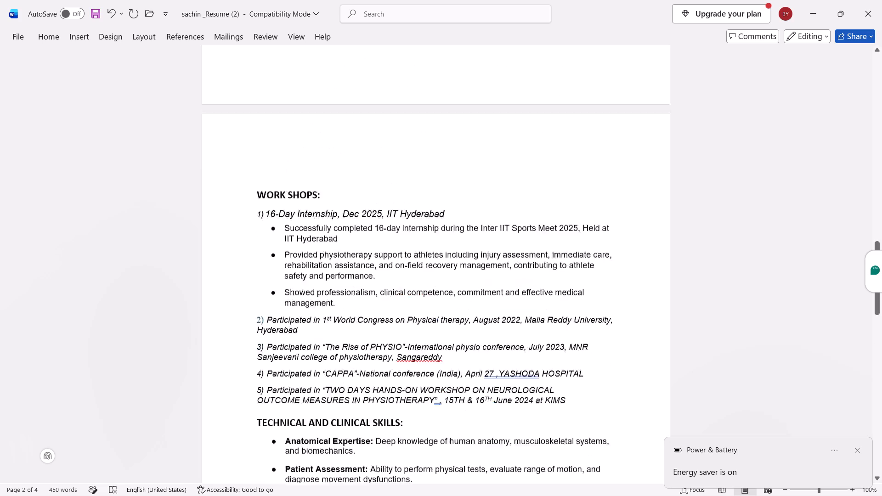
scroll(533, 249, up, 3)
key(Return)
key(Return)
key(Return)
key(Return)
key(Return)
key(Return)
key(Return)
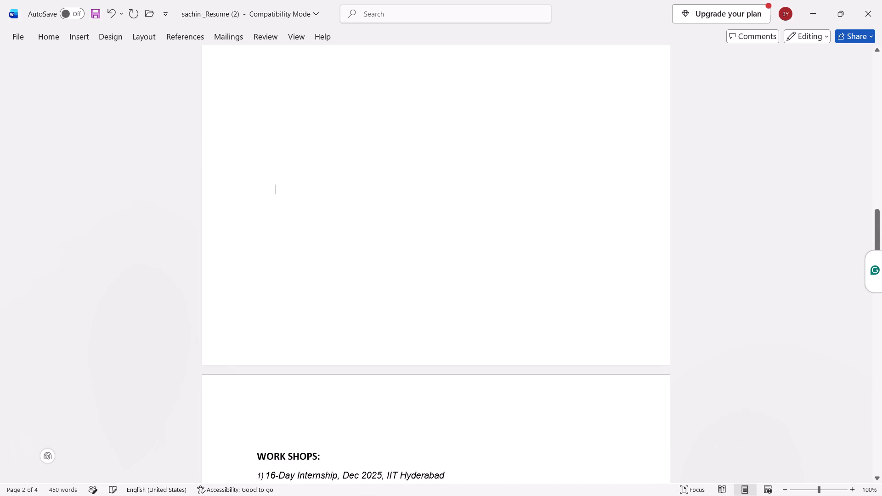
key(Return)
key(Return)
key(Return)
key(Return)
key(Return)
key(Return)
key(Return)
key(Return)
key(Return)
key(BackSpace)
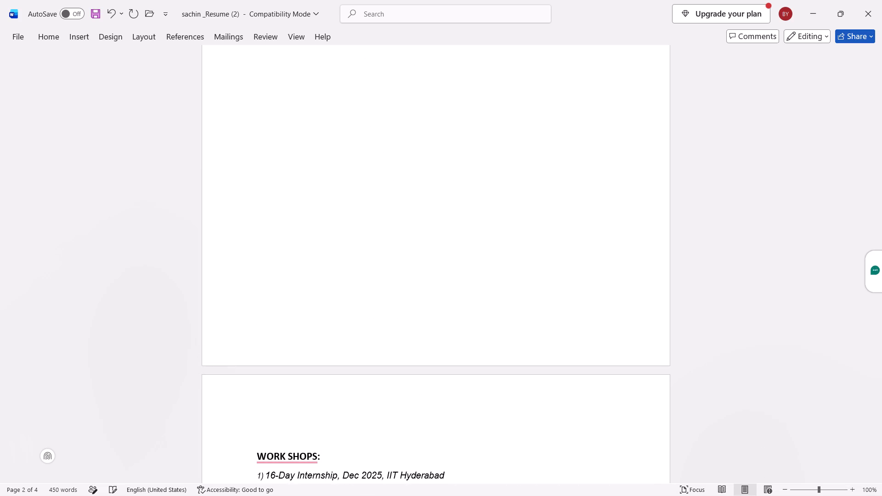
Try to pull the "WORK SHOPS:" heading back onto page 2 by deleting what precedes it.
click(256, 455)
click(256, 455)
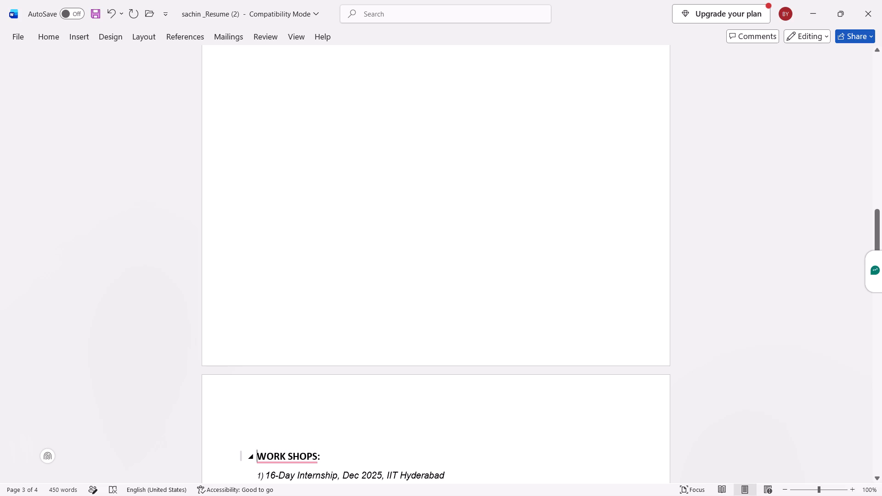
key(BackSpace)
key(BackSpace)
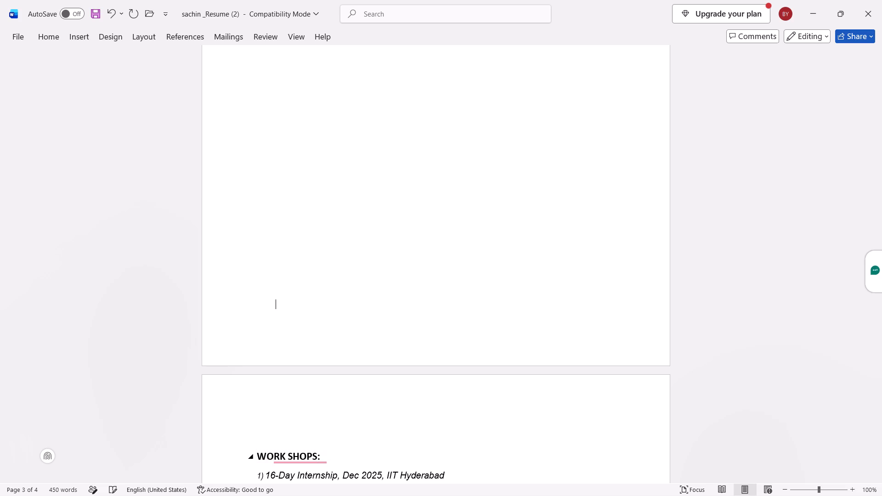
Examine the page breaks and blank space from the clinical experience section through to the languages and declaration.
scroll(283, 450, up, 6)
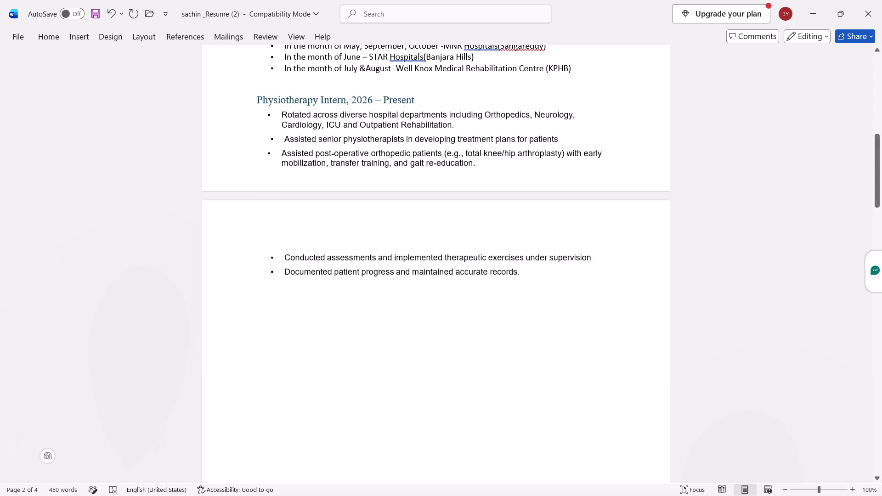
scroll(283, 450, up, 1)
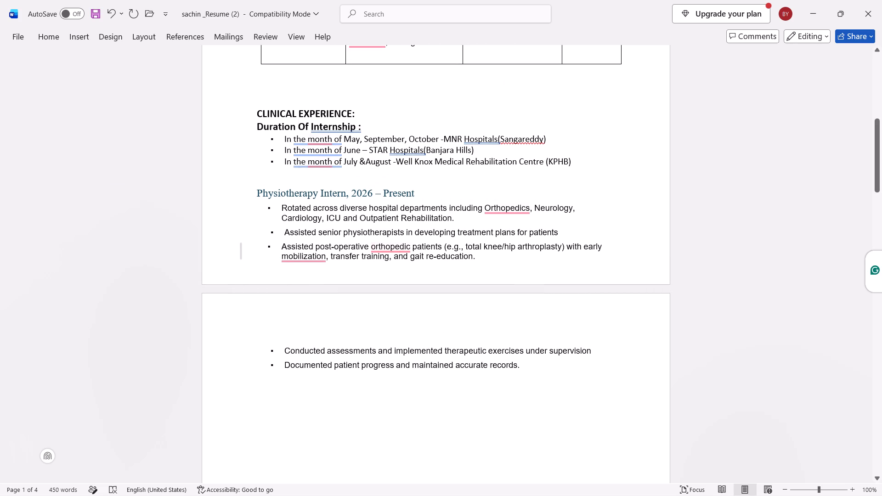
scroll(425, 287, down, 2)
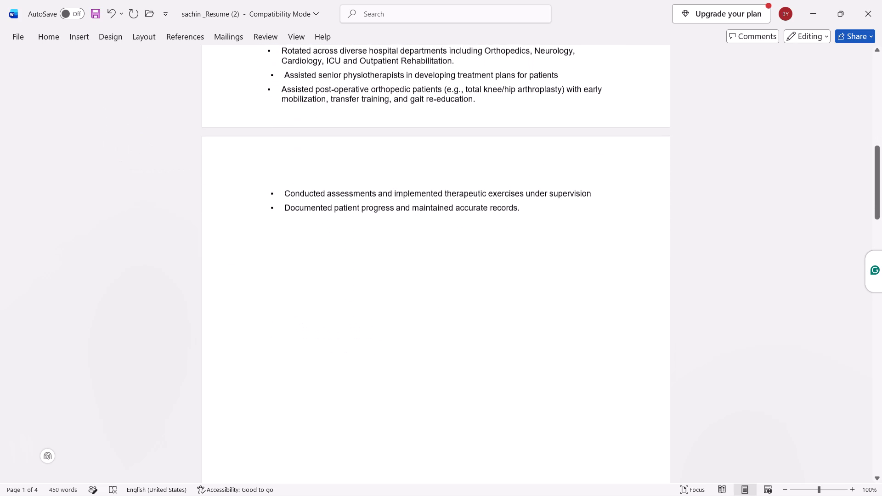
scroll(425, 287, down, 5)
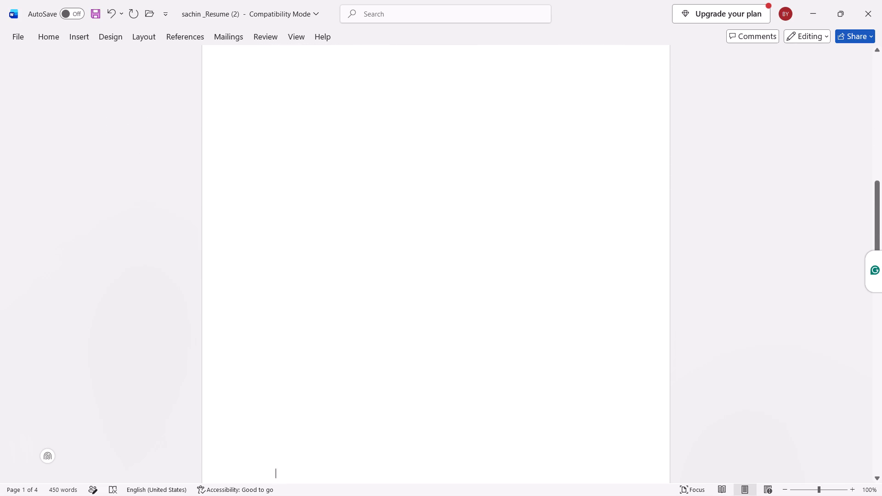
scroll(425, 287, down, 4)
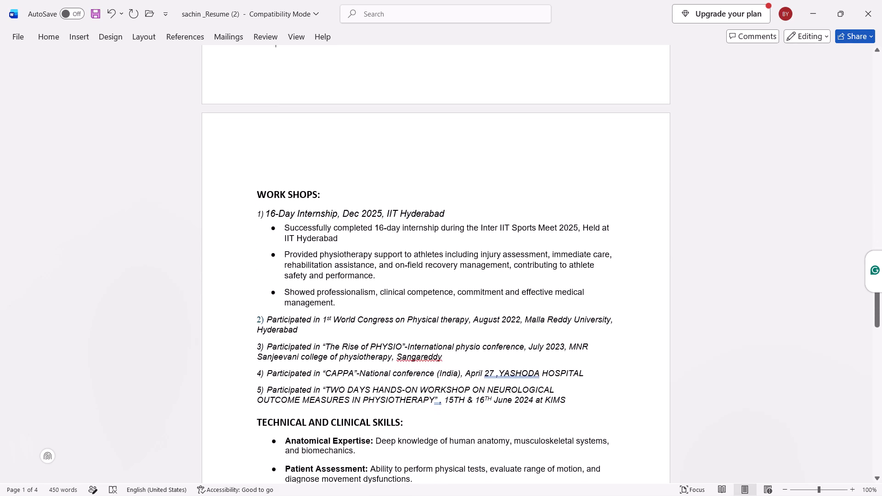
scroll(425, 287, down, 1)
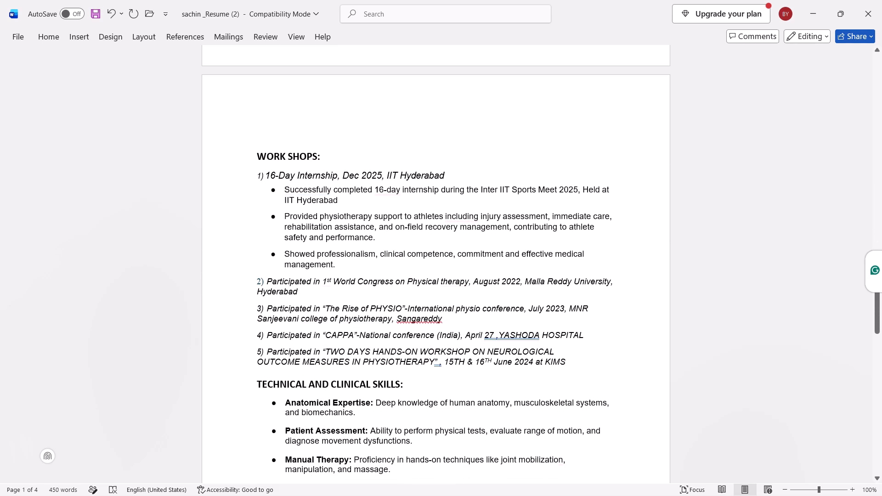
scroll(251, 178, up, 3)
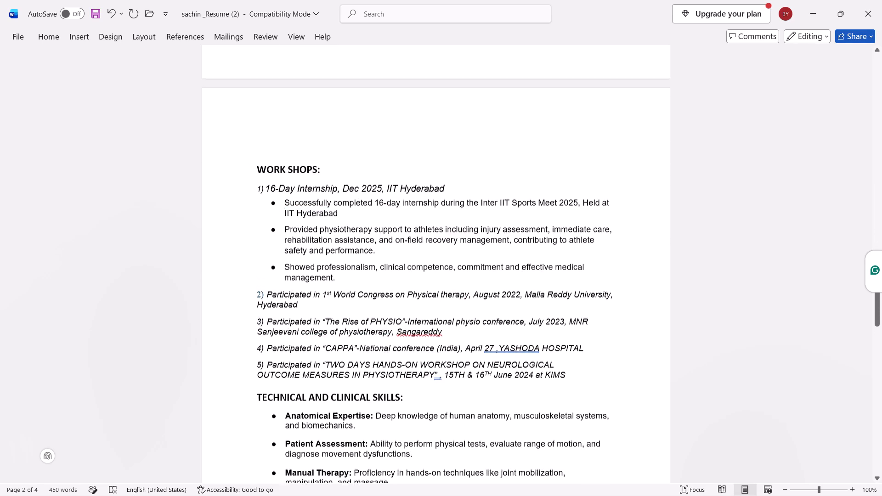
scroll(251, 178, up, 5)
scroll(339, 229, down, 9)
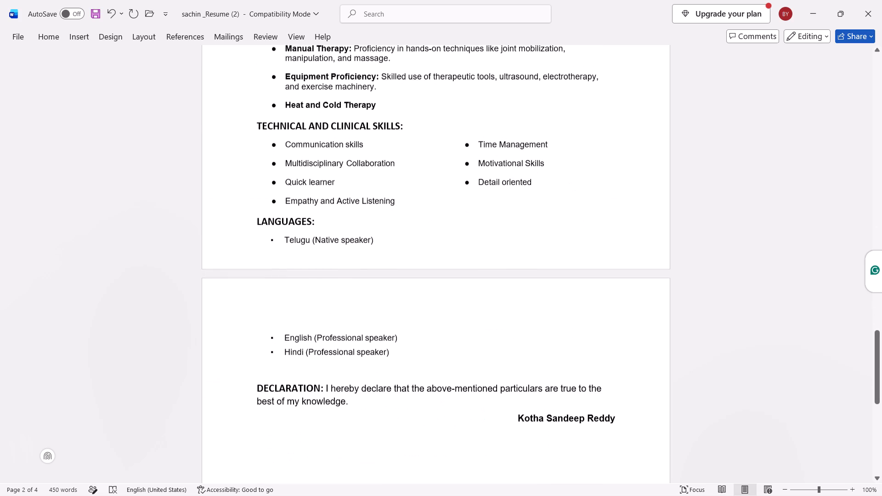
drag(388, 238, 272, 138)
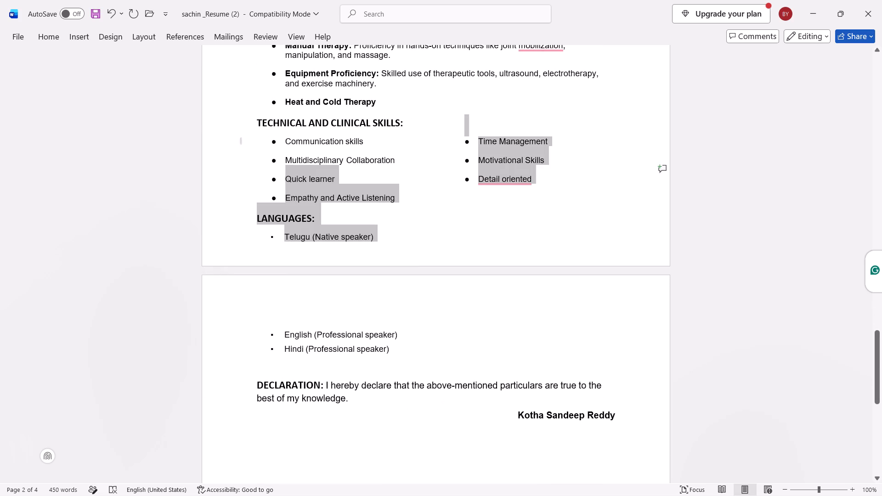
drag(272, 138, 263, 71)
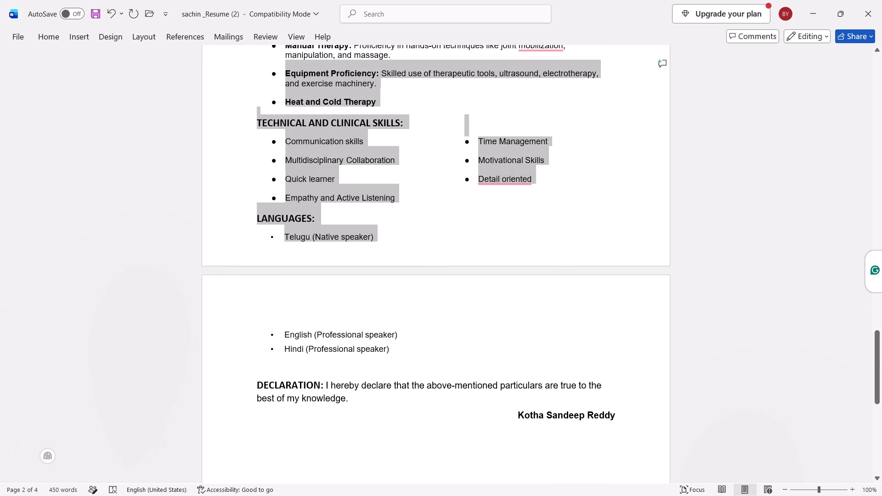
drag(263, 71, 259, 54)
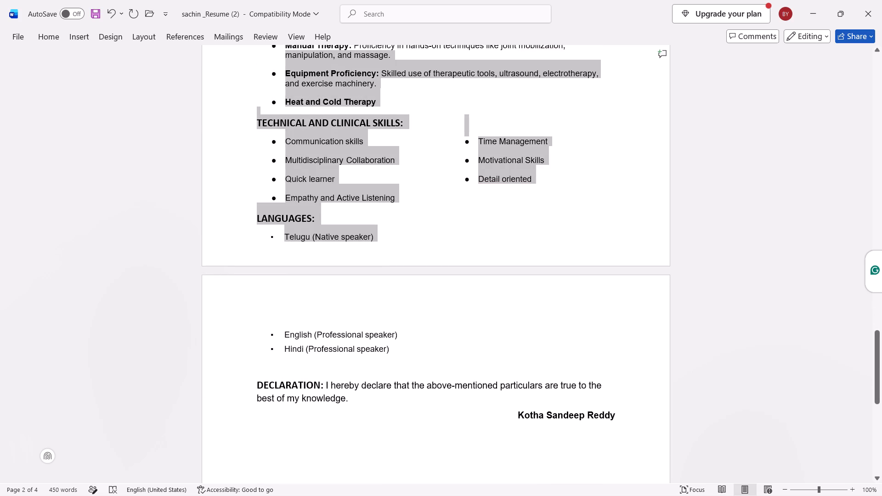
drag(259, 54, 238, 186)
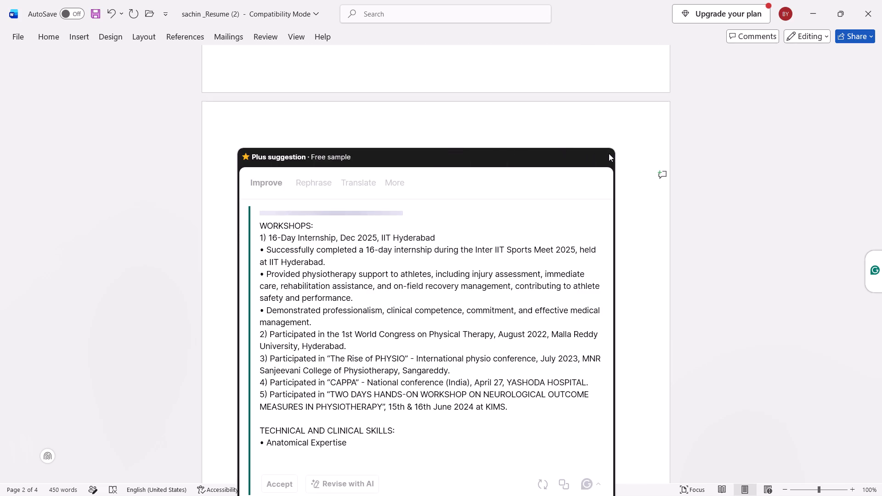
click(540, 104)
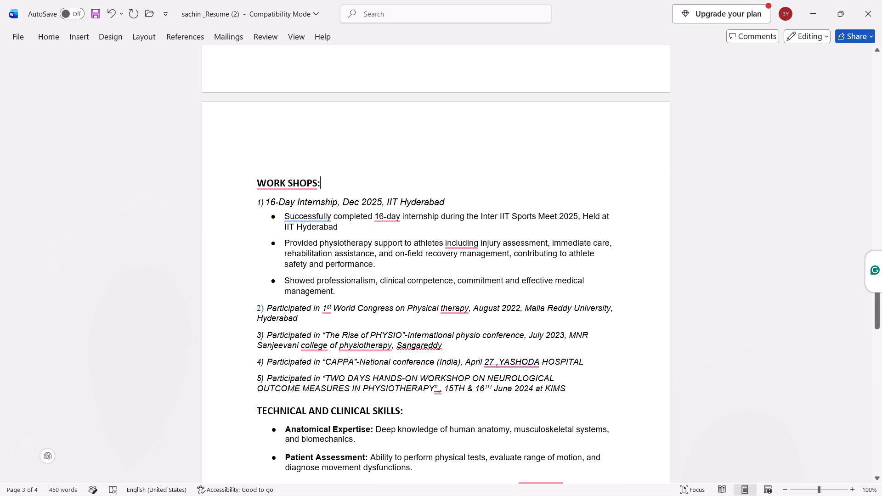
Move the block from "WORK SHOPS:" through "Telugu (Native speaker)" up to page 2, just below the bullet "Documented patient progress and maintained accurate records.".
scroll(268, 201, up, 8)
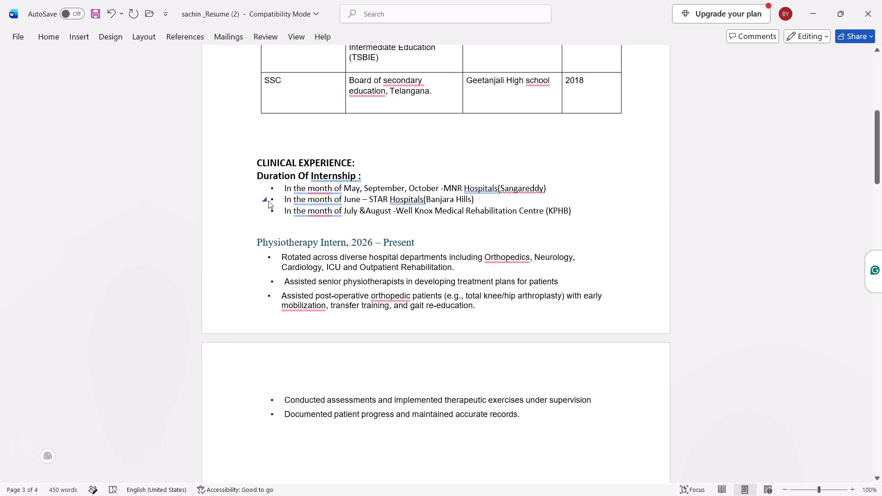
scroll(274, 285, down, 1)
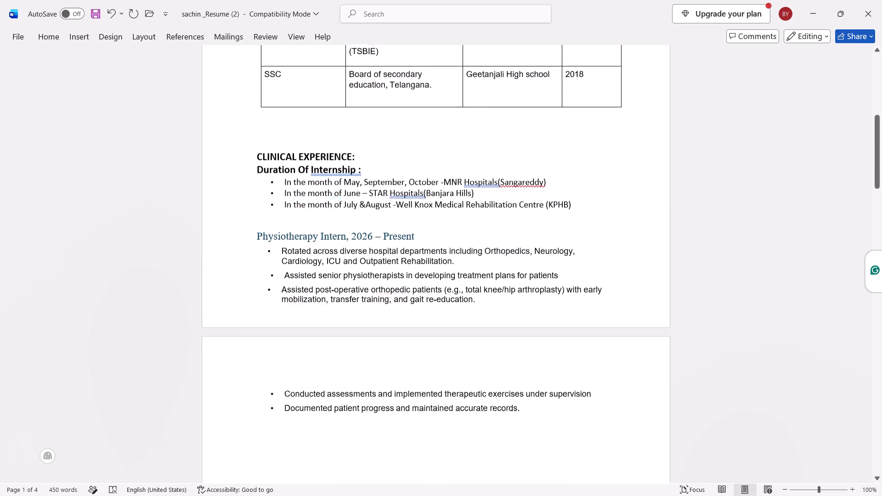
scroll(274, 285, down, 4)
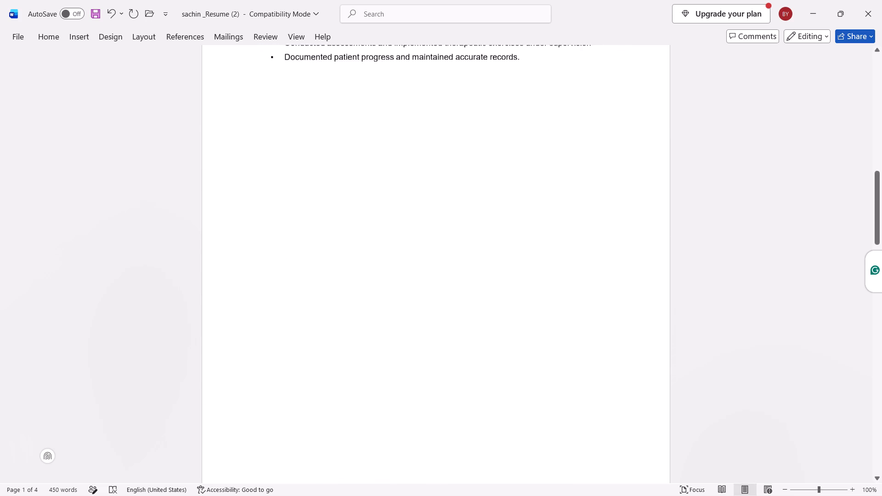
scroll(274, 285, down, 11)
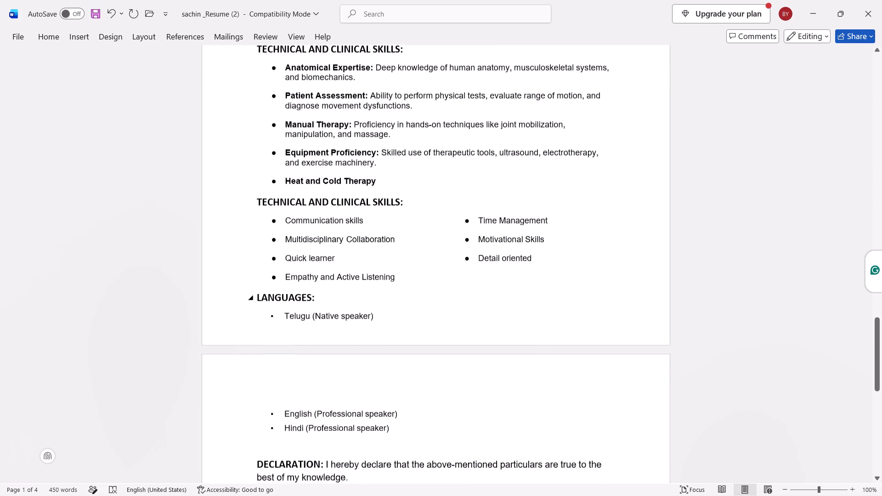
drag(373, 315, 237, 156)
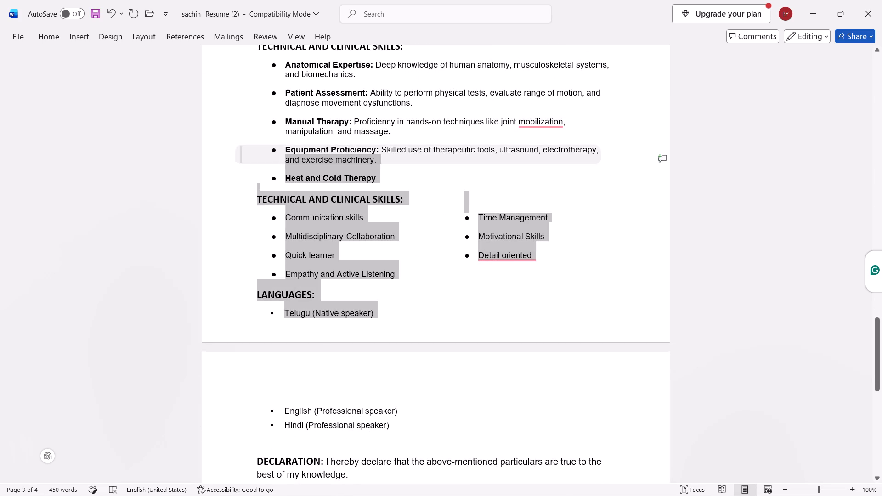
drag(237, 156, 248, 24)
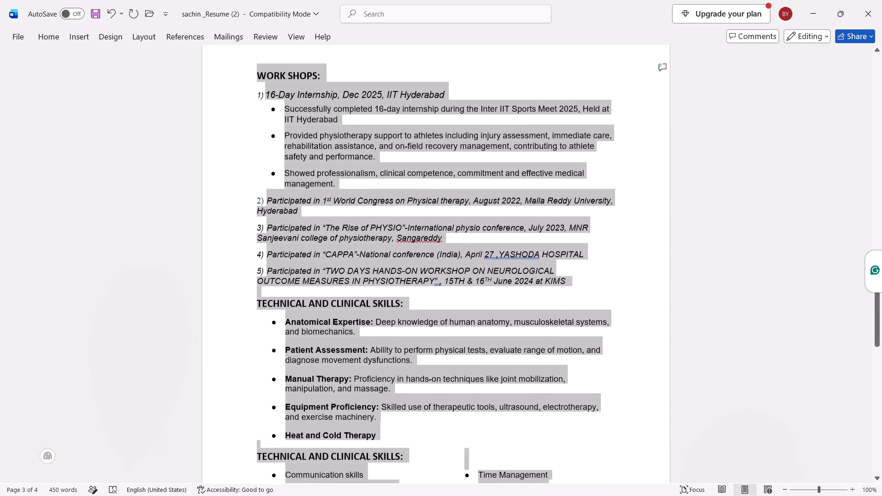
drag(248, 24, 241, 237)
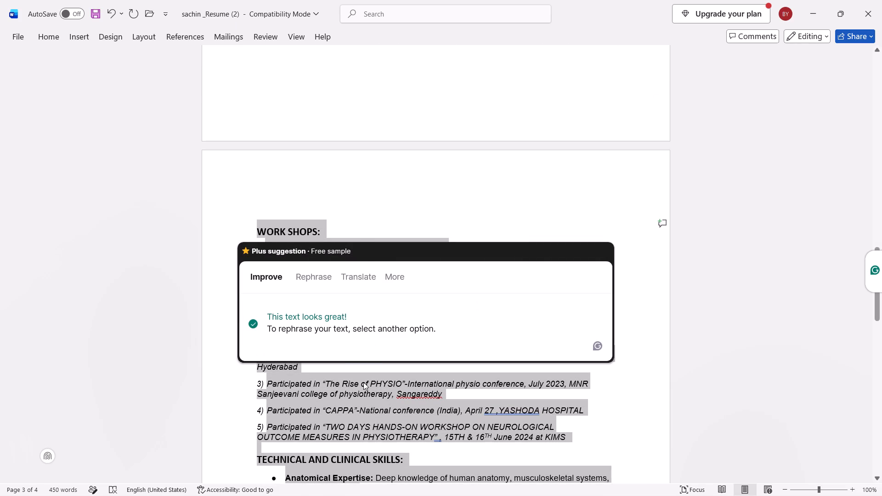
drag(363, 382, 356, 64)
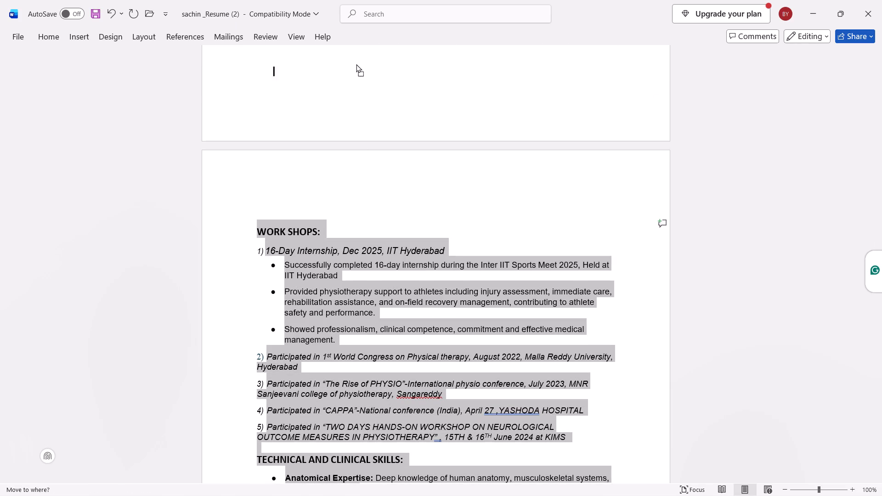
drag(356, 64, 334, 53)
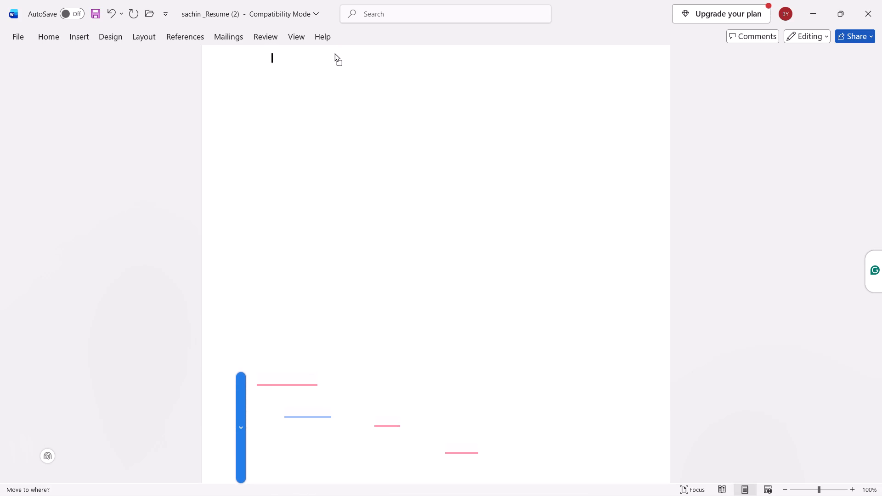
drag(334, 53, 305, 163)
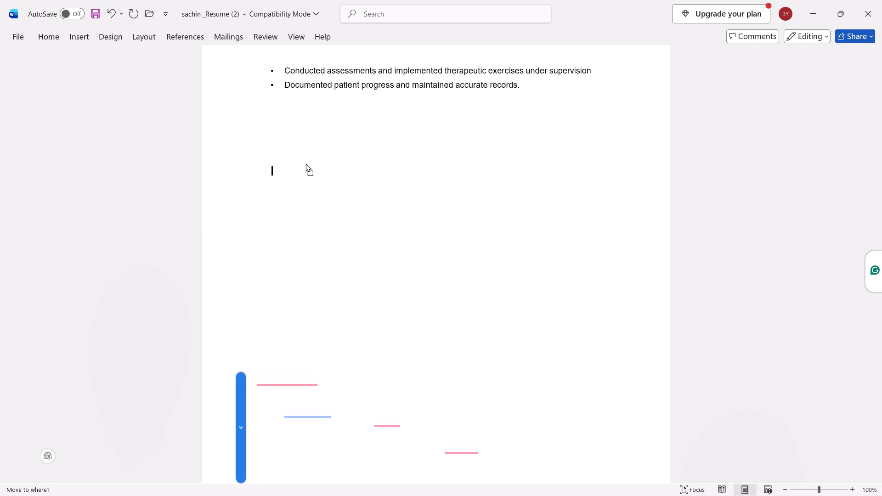
drag(305, 163, 300, 133)
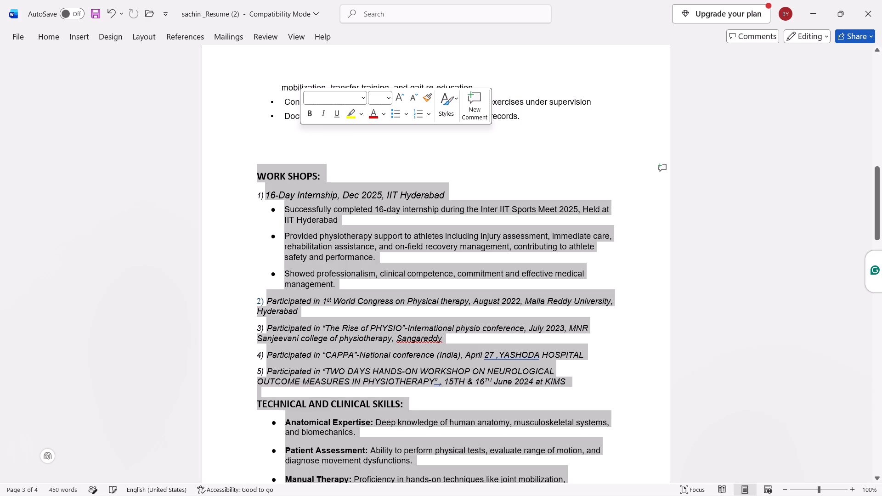
click(345, 139)
Replace the space between "early" and "mobilization" in the post-operative orthopedic patients bullet with two spaces.
scroll(345, 139, down, 1)
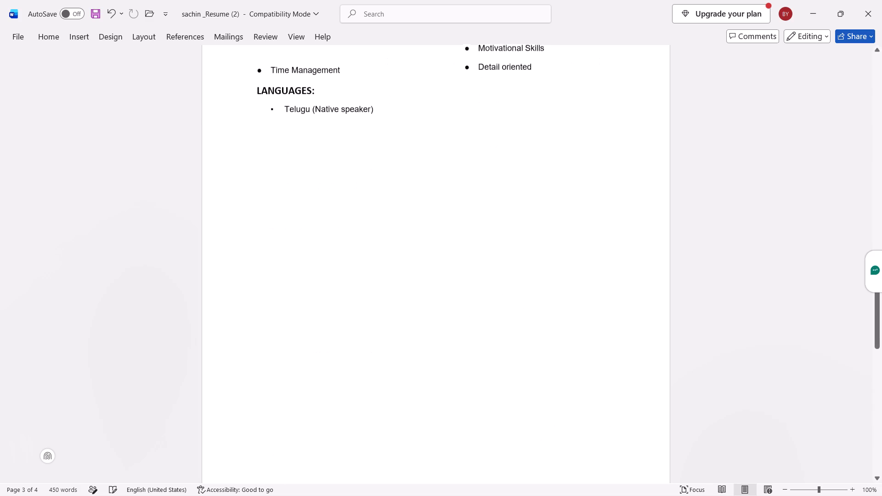
scroll(345, 139, down, 1)
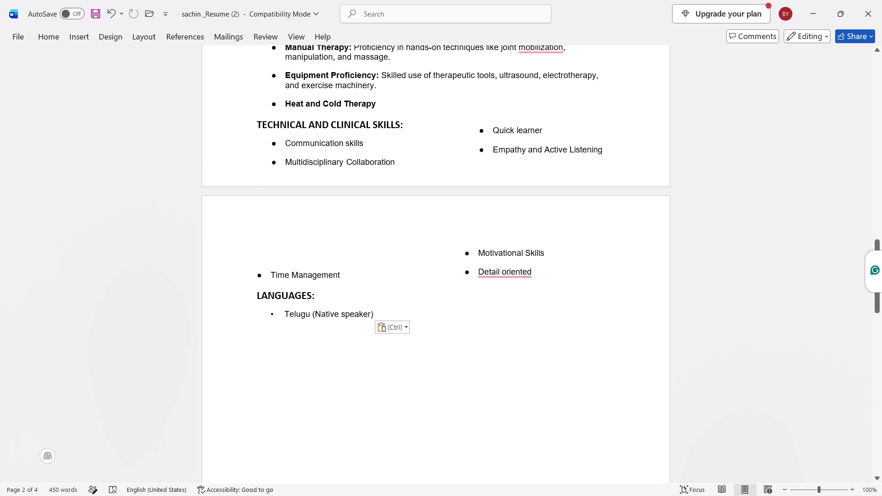
scroll(345, 139, up, 6)
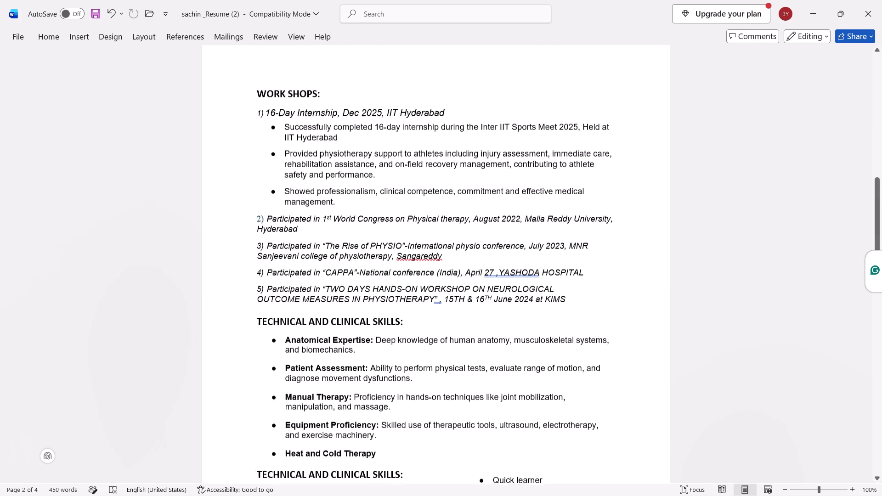
scroll(345, 139, up, 3)
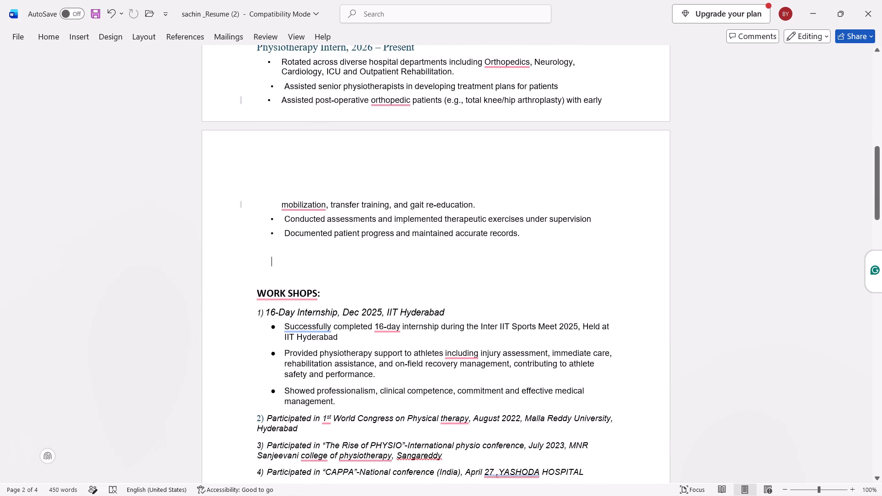
click(278, 209)
key(BackSpace)
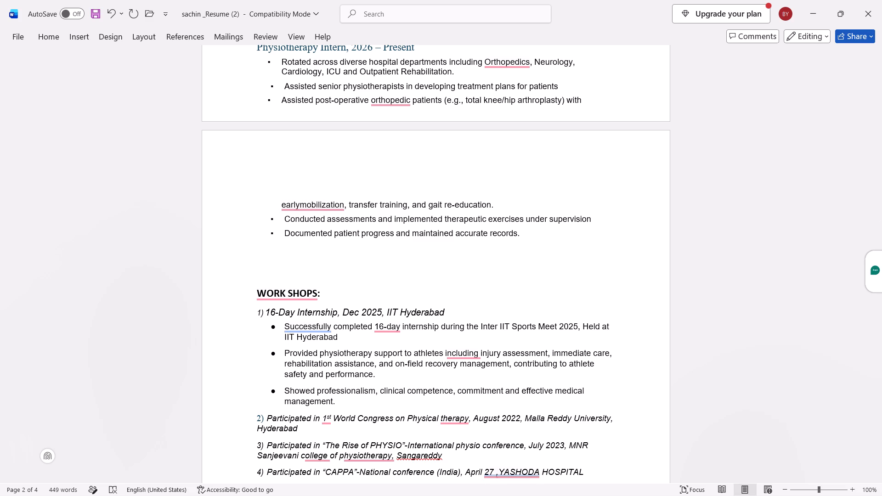
key(space)
key(space)
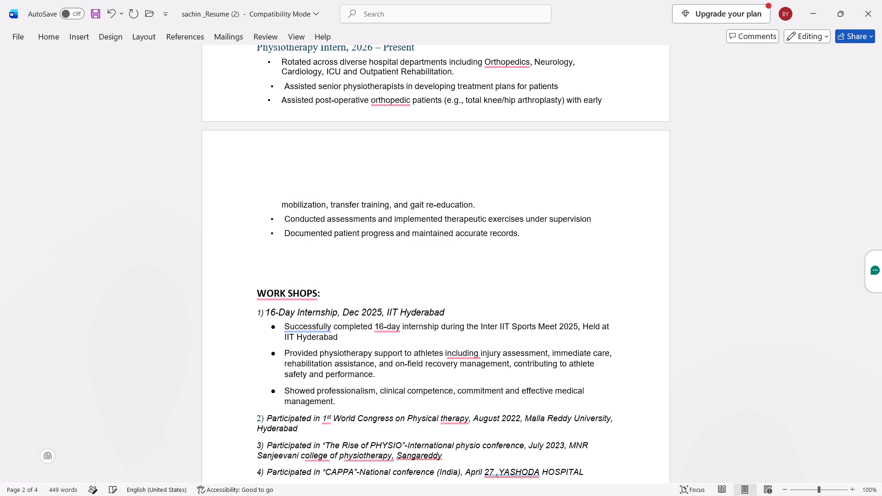
Insert an empty line without a bullet after "Assisted senior physiotherapists in developing treatment plans for patients" to push the post-operative bullet wholly onto page 2.
scroll(377, 163, up, 1)
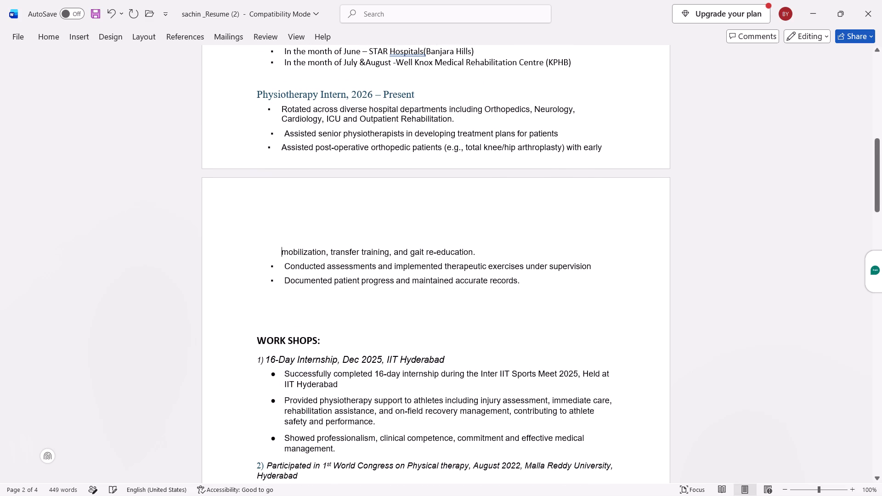
click(571, 130)
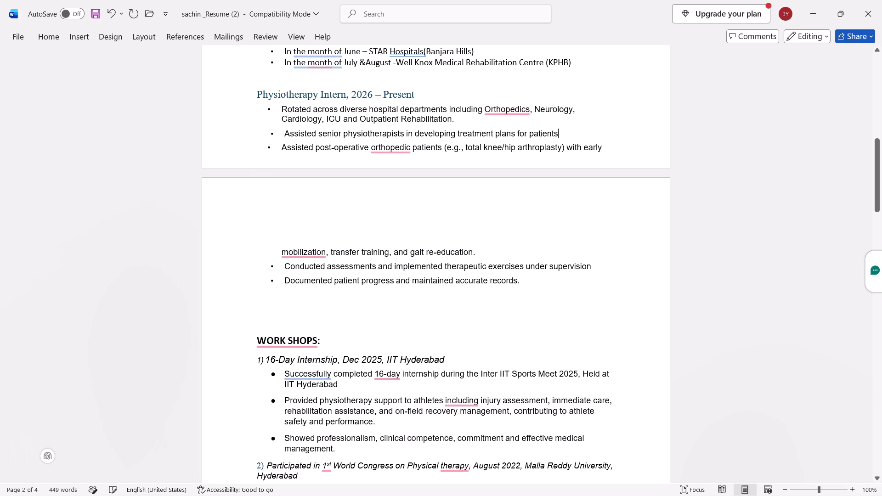
key(Return)
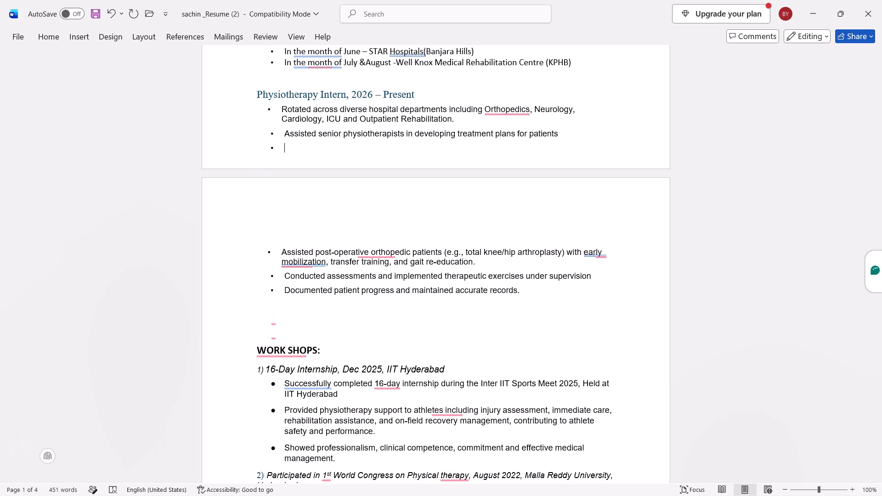
key(ctrl+z)
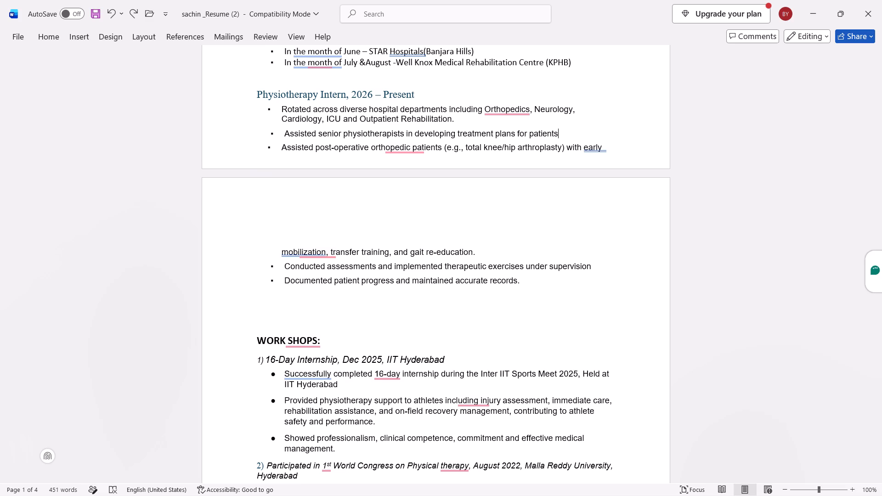
key(Return)
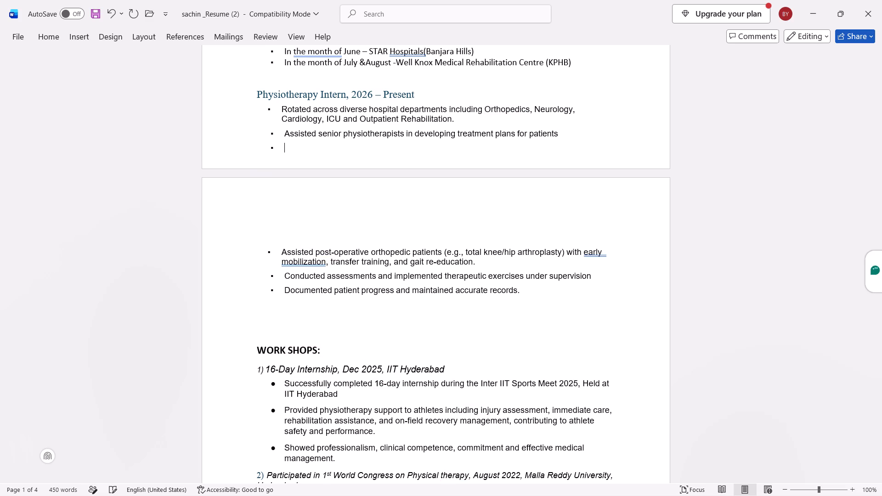
click(279, 143)
key(BackSpace)
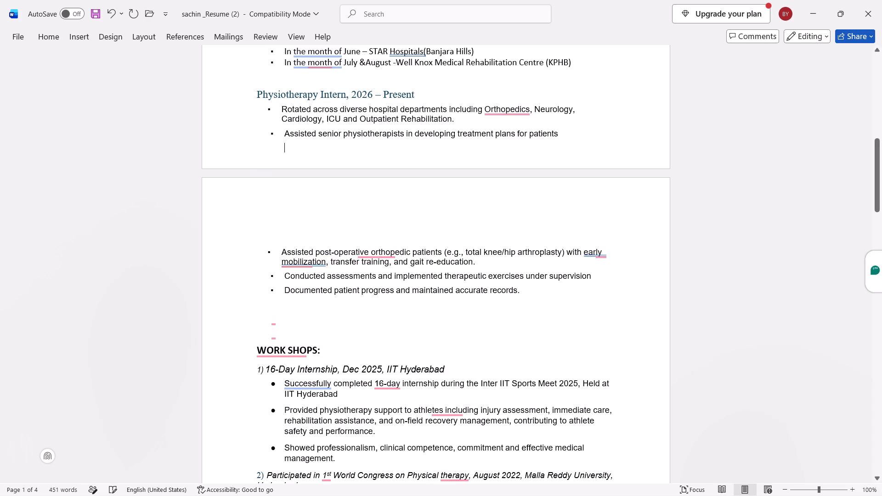
Examine the layout of the workshops page and the first page from the name header to the clinical experience section.
scroll(279, 143, right, 1)
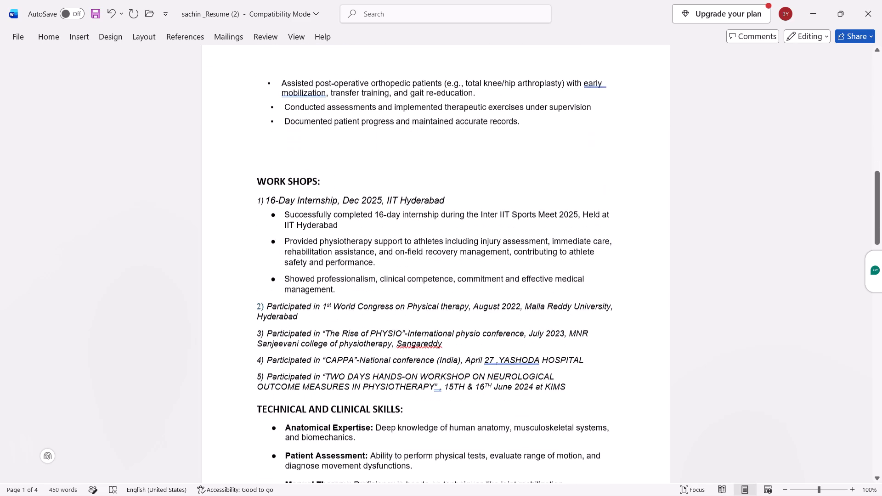
scroll(279, 143, right, 2)
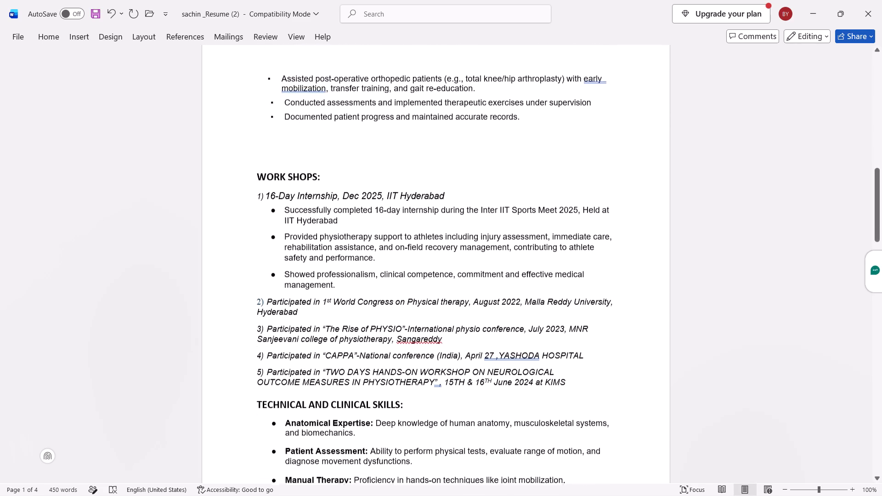
scroll(279, 143, right, 1)
scroll(279, 143, up, 1)
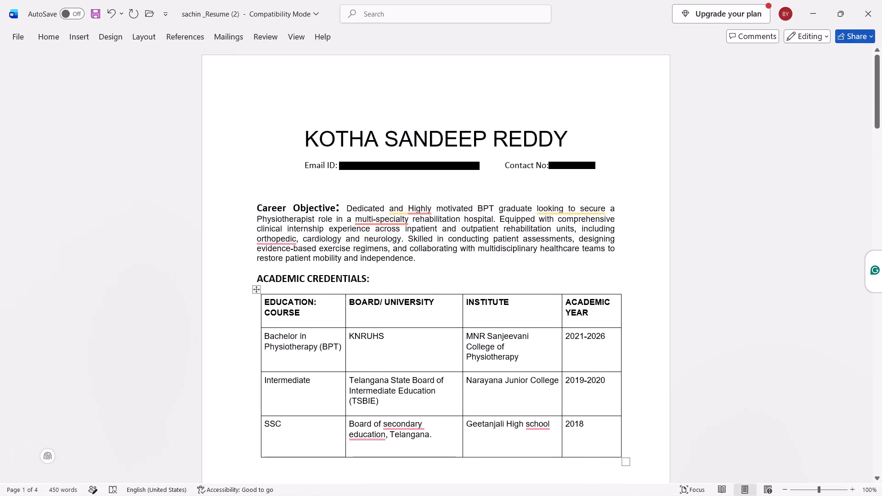
scroll(279, 143, up, 1)
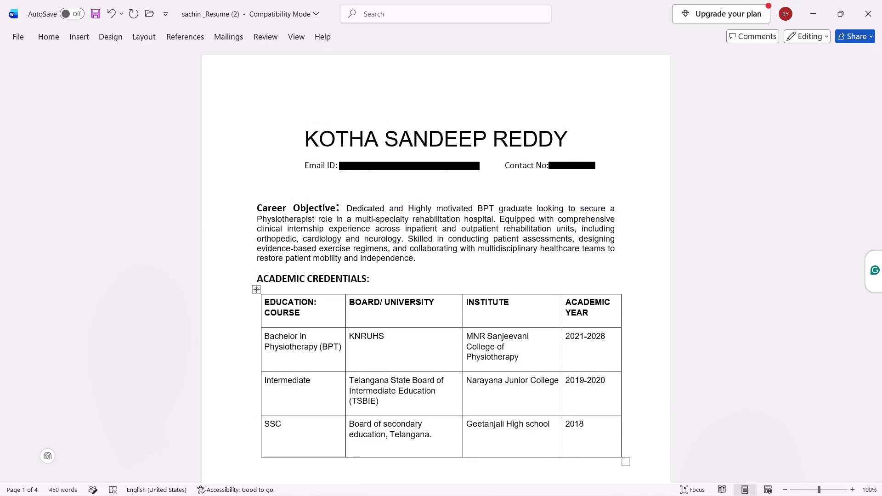
scroll(279, 143, up, 1)
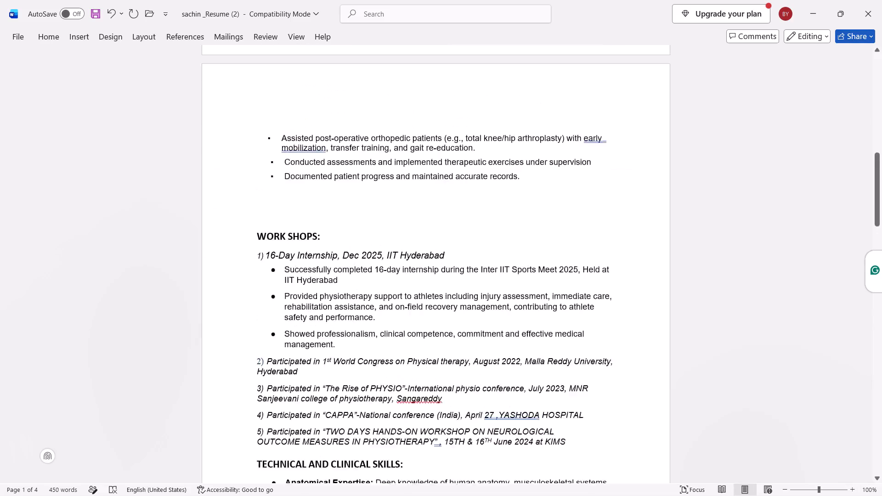
scroll(279, 143, up, 3)
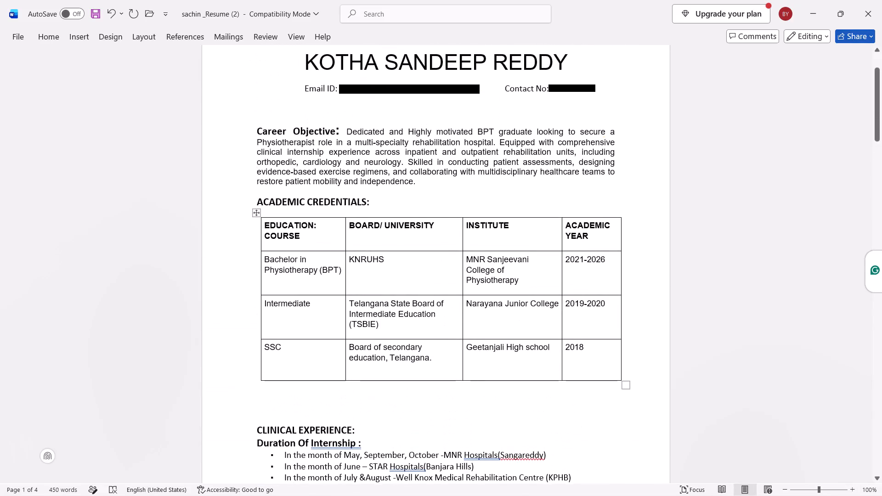
Capture a screenshot of the window showing page 1 from the name header down to the internship durations under "CLINICAL EXPERIENCE:".
scroll(279, 143, up, 1)
key(shift+super+s)
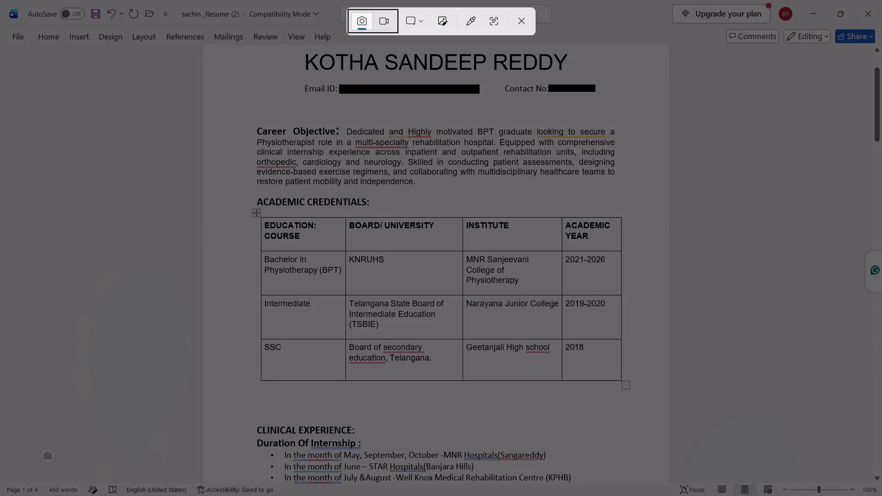
drag(32, 0, 877, 495)
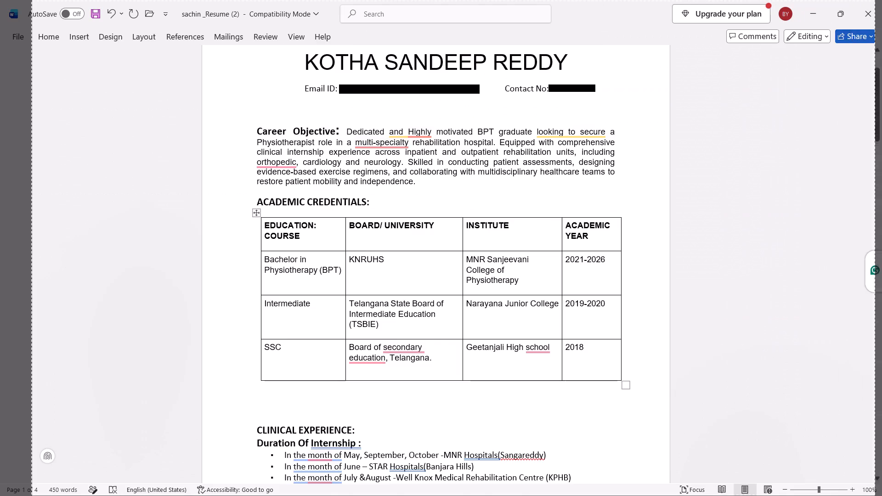
drag(877, 495, 881, 495)
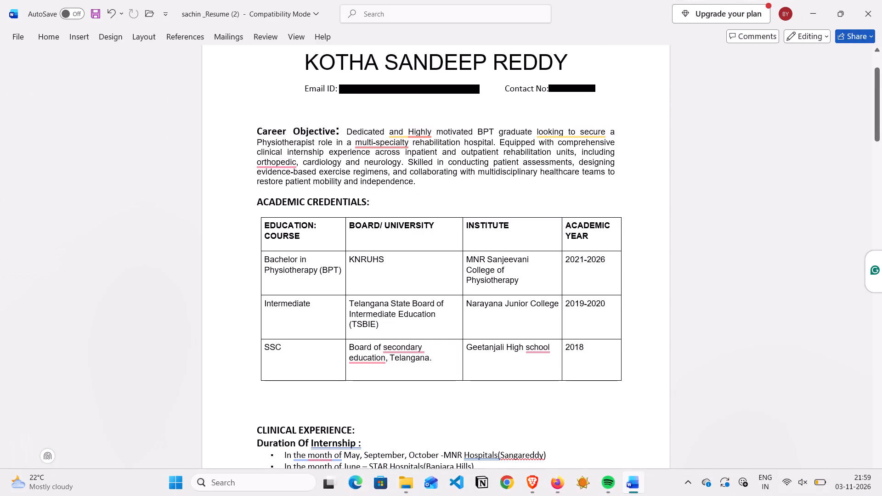
Capture a screenshot of the page 1–2 break, from "CLINICAL EXPERIENCE:" down to the first workshop entry under "WORK SHOPS:".
scroll(699, 365, up, 1)
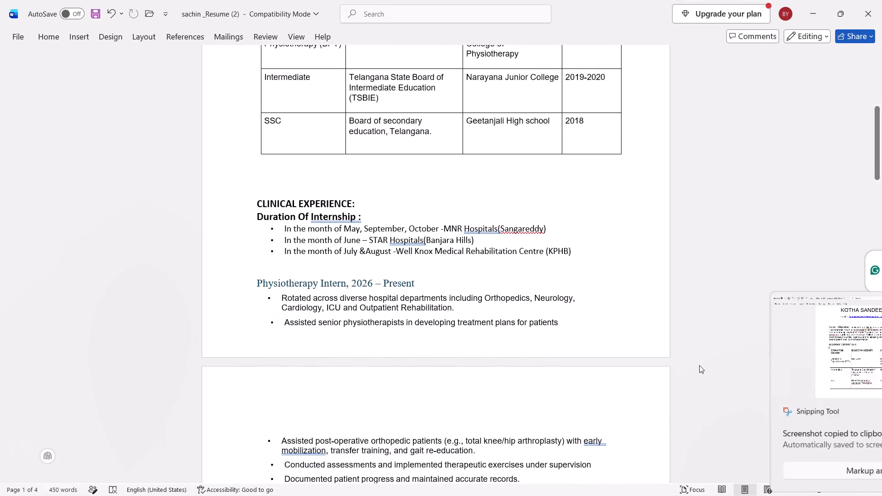
scroll(699, 365, up, 1)
scroll(599, 281, up, 3)
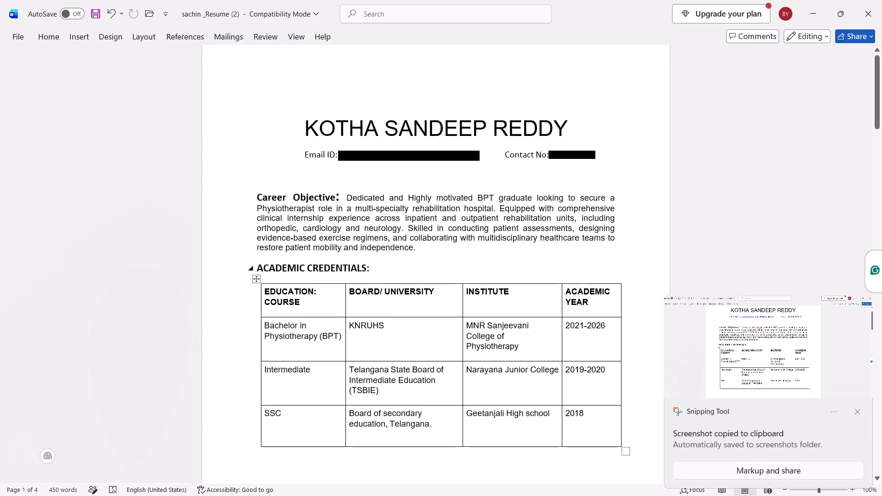
scroll(599, 281, up, 1)
scroll(599, 281, down, 2)
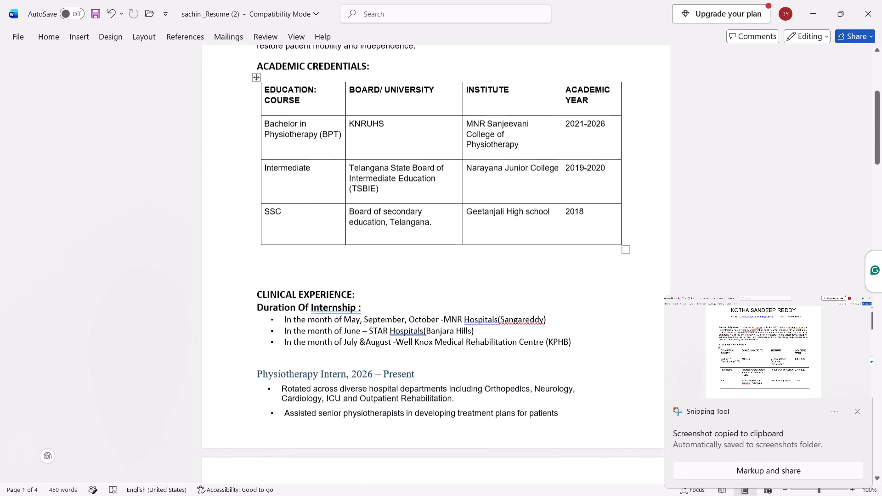
scroll(599, 281, down, 1)
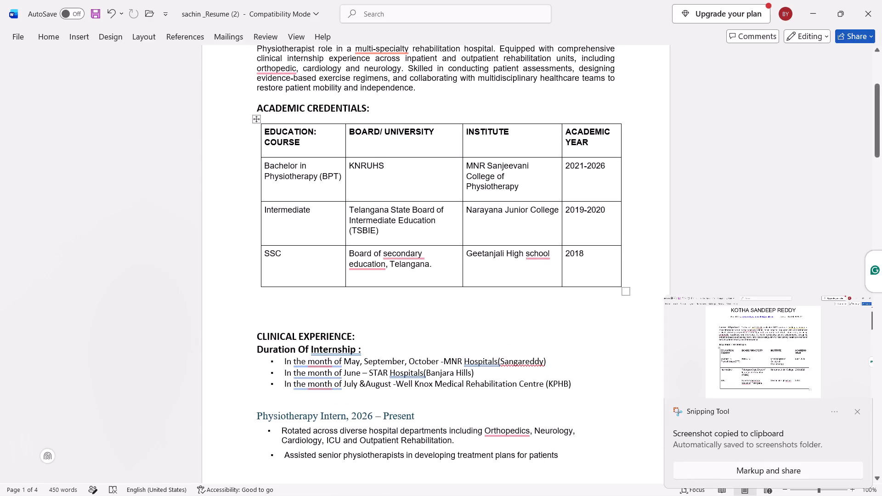
scroll(599, 281, down, 3)
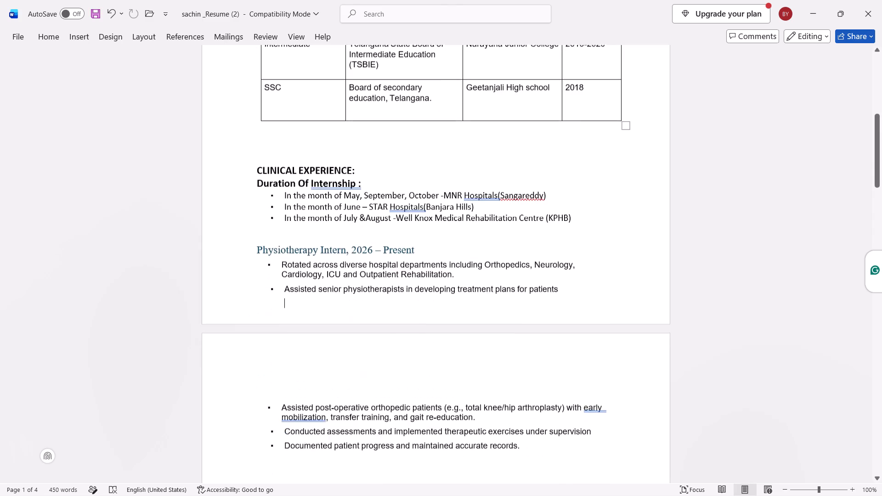
scroll(599, 281, down, 1)
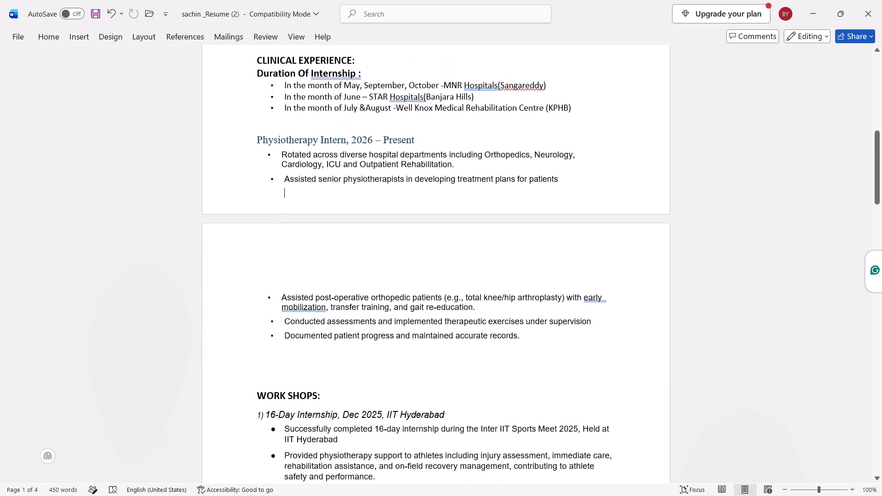
scroll(599, 281, down, 1)
key(shift+super+s)
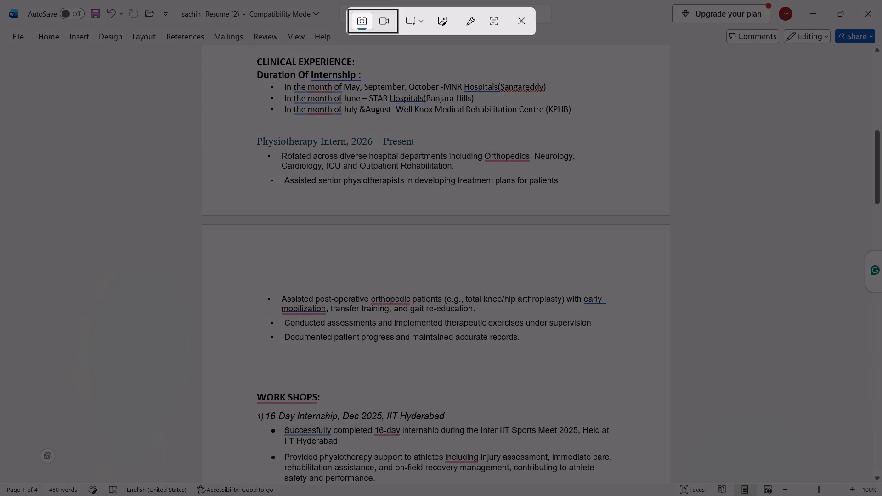
drag(0, 44, 816, 483)
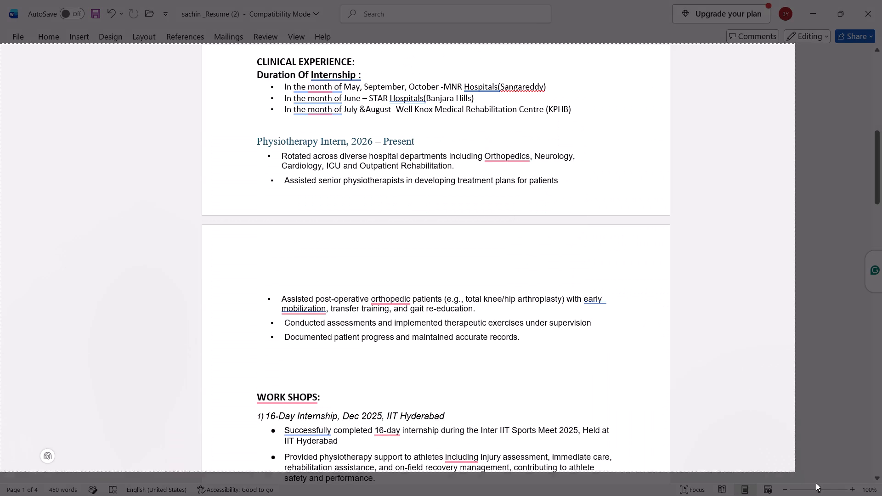
drag(816, 483, 881, 495)
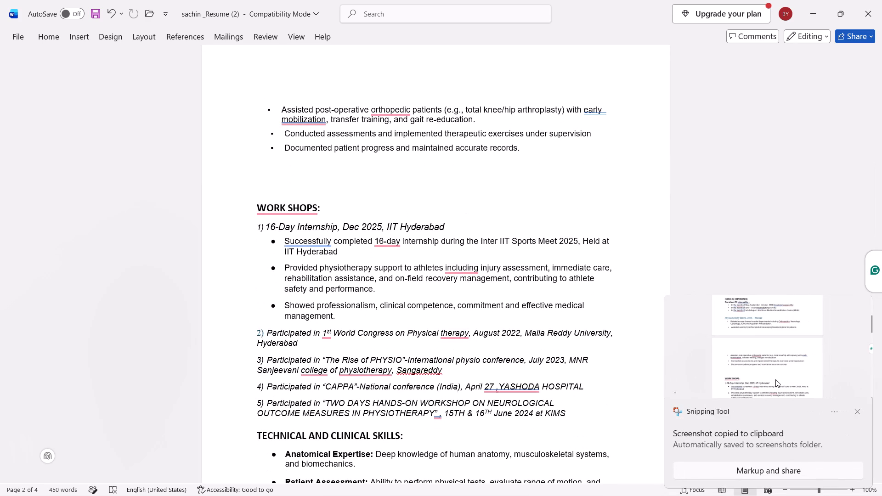
Move the block from "English (Professional speaker)" through the declaration and signature name up to page 3, below "Telugu (Native speaker)".
scroll(697, 263, up, 1)
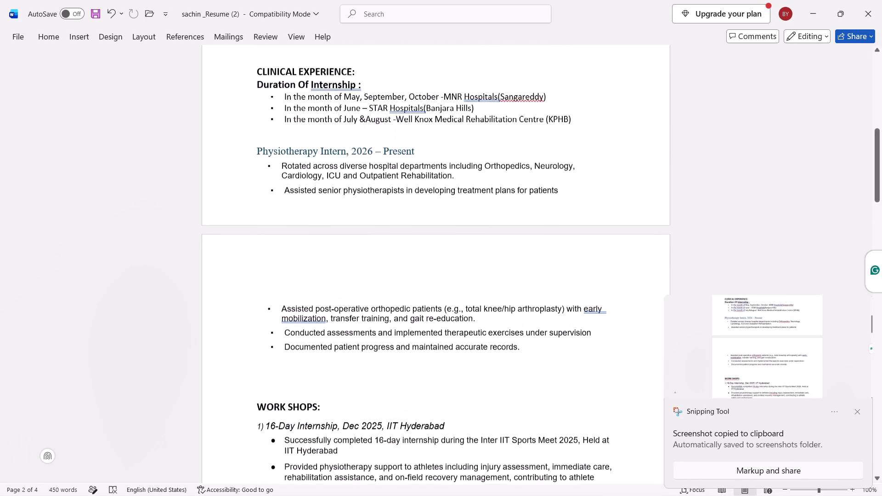
scroll(697, 263, up, 2)
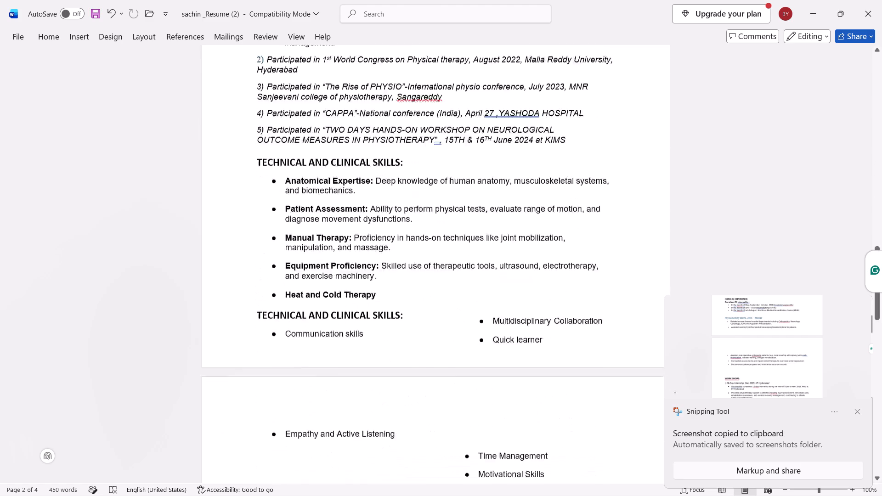
scroll(697, 263, up, 1)
scroll(697, 263, down, 1)
scroll(697, 263, up, 1)
scroll(697, 263, down, 1)
scroll(697, 263, up, 1)
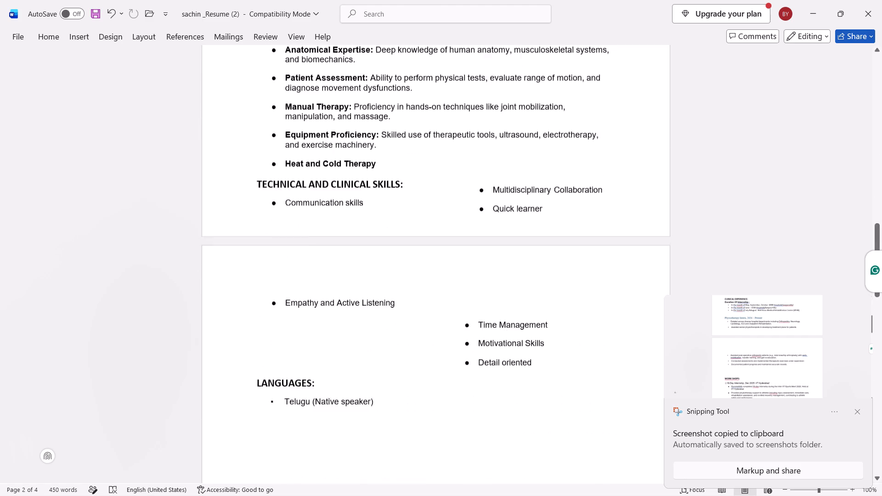
scroll(697, 263, down, 3)
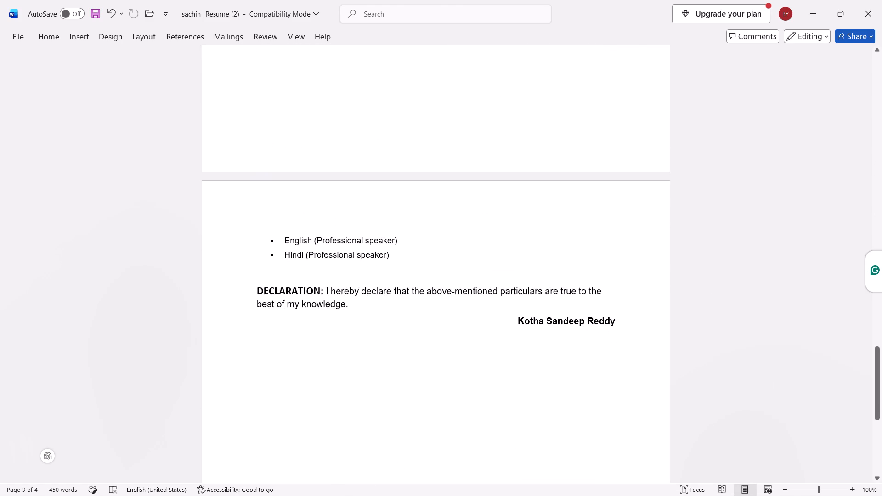
drag(620, 325, 293, 262)
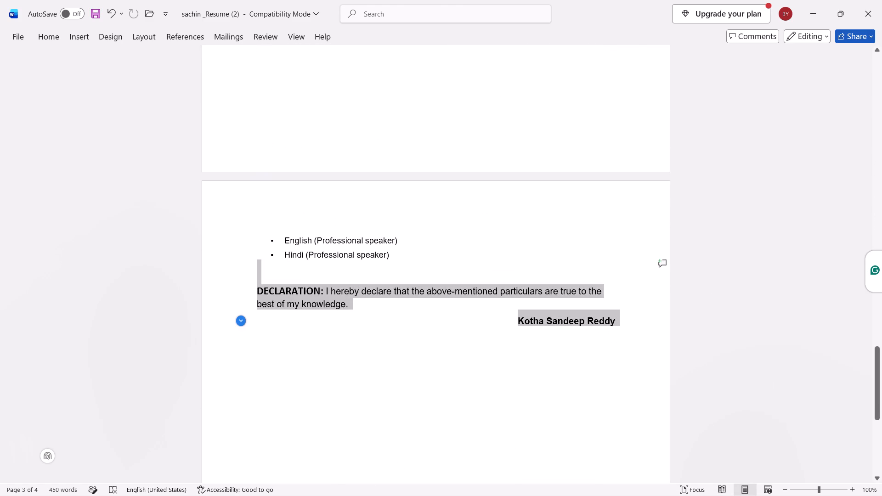
drag(293, 262, 276, 239)
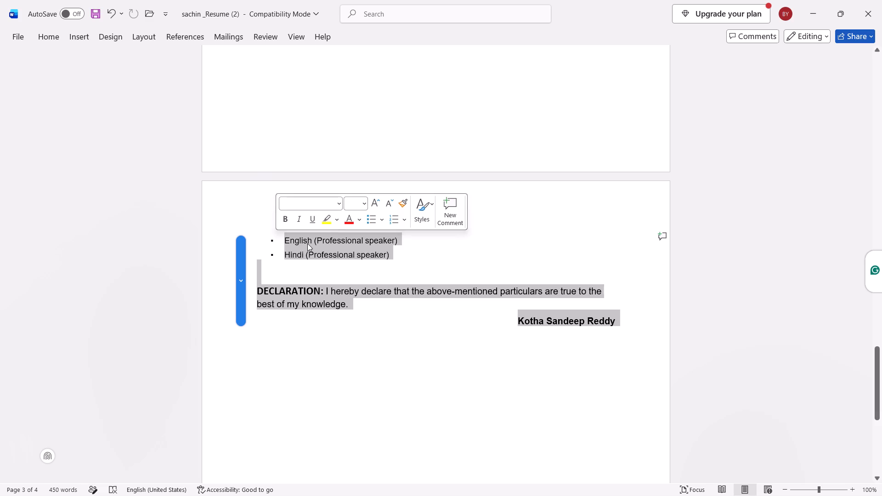
drag(307, 243, 316, 2)
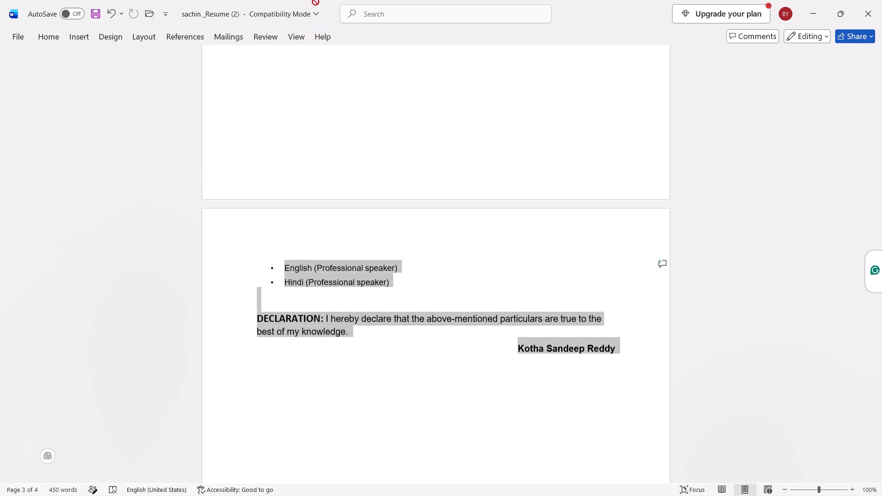
drag(316, 2, 314, 54)
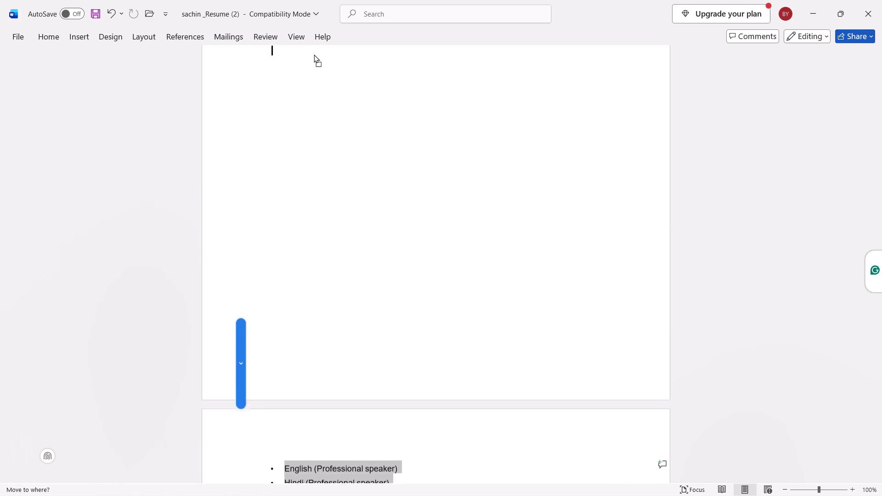
drag(314, 54, 301, 117)
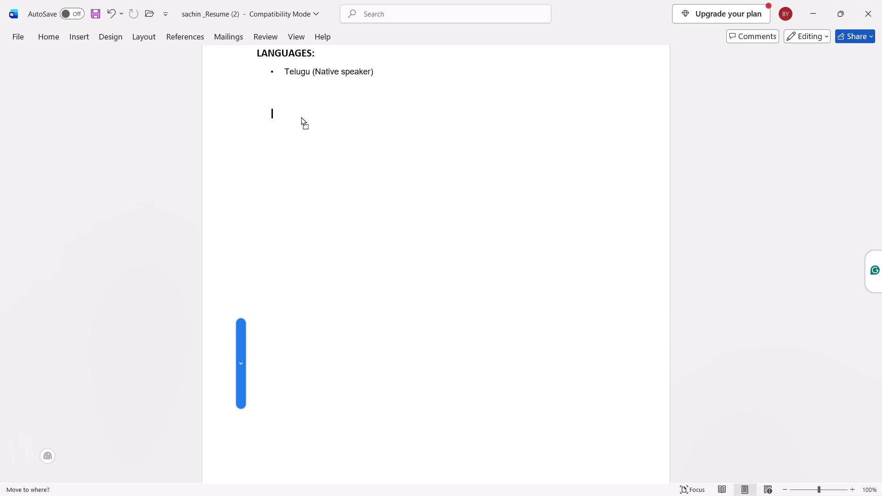
drag(301, 117, 300, 97)
Delete the blank line between the "Telugu (Native speaker)" and "English (Professional speaker)" bullets.
click(273, 89)
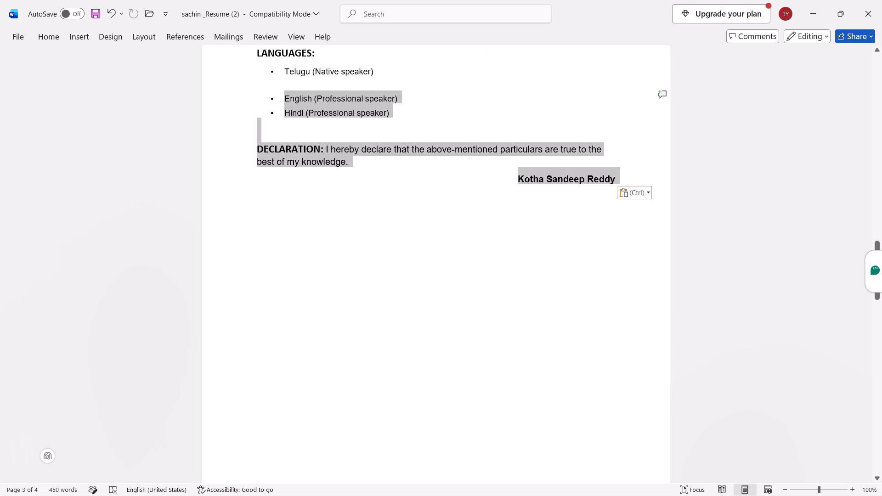
key(BackSpace)
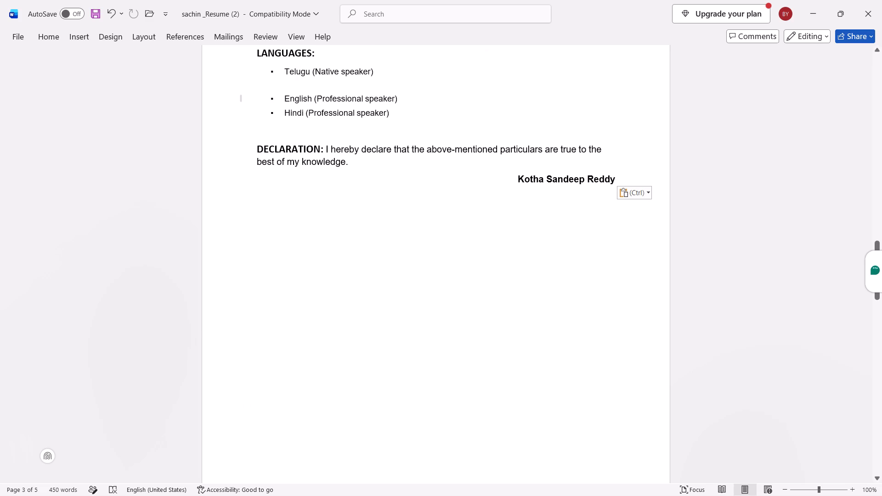
key(BackSpace)
Examine the résumé's layout from the declaration and languages section back up to the name header on page 1.
scroll(271, 98, up, 1)
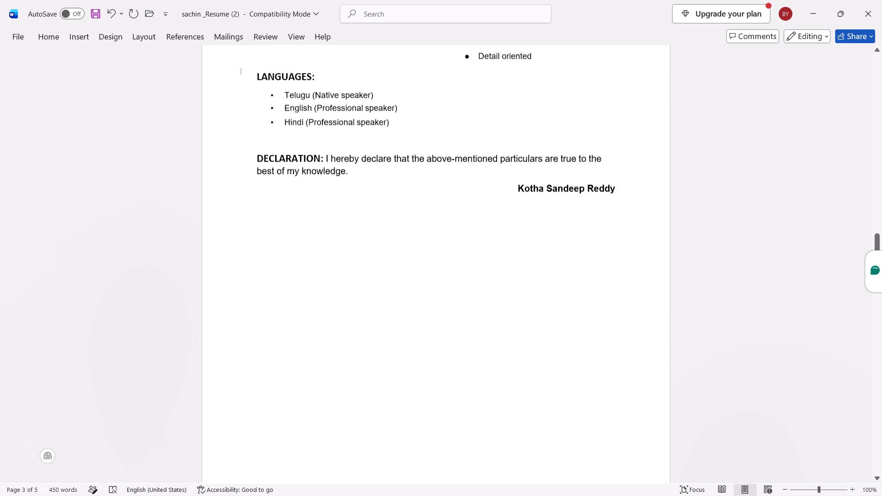
scroll(271, 98, up, 5)
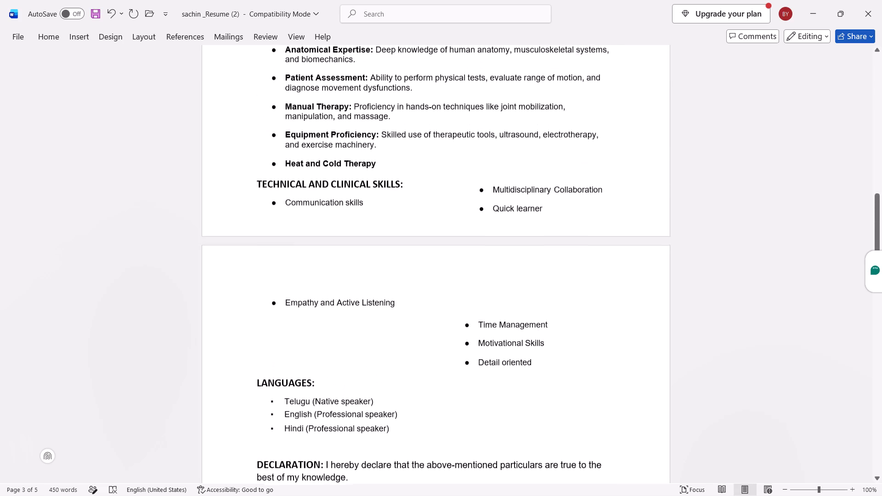
scroll(271, 98, up, 7)
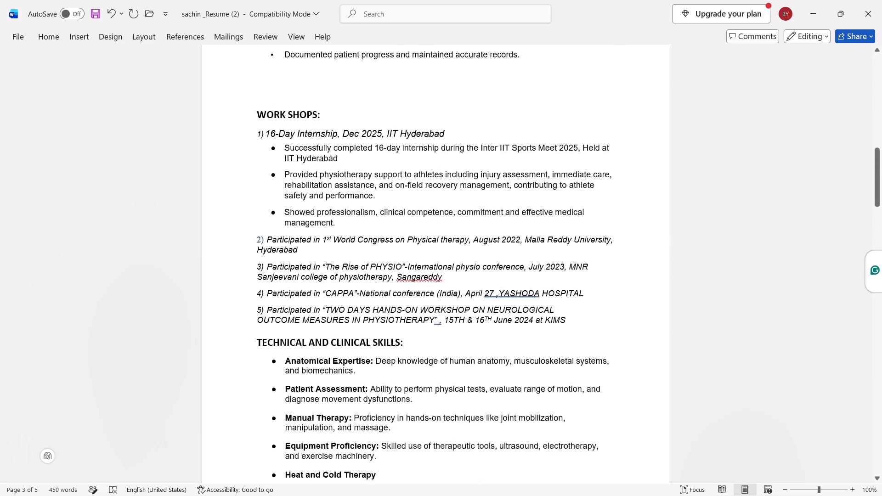
scroll(271, 98, up, 7)
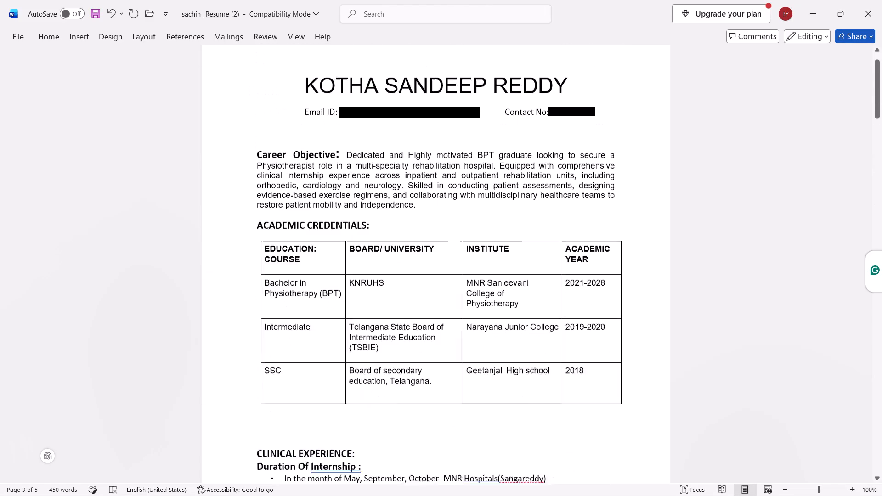
Save the résumé document.
click(94, 10)
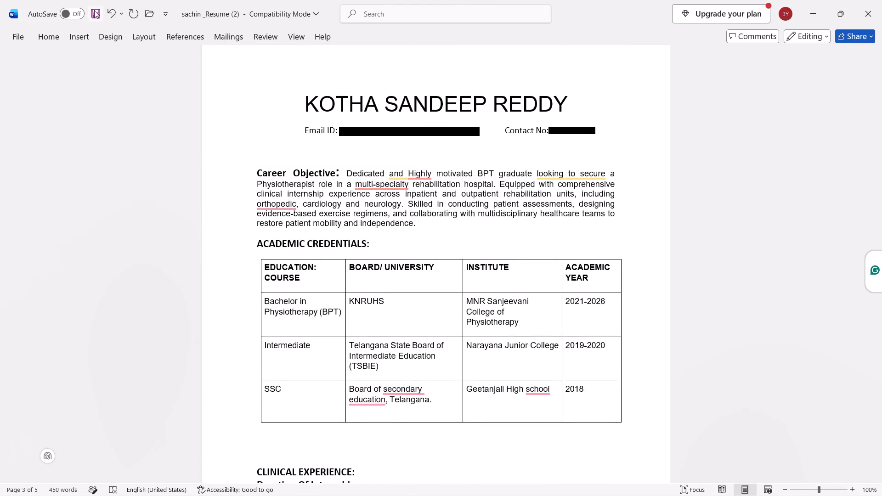
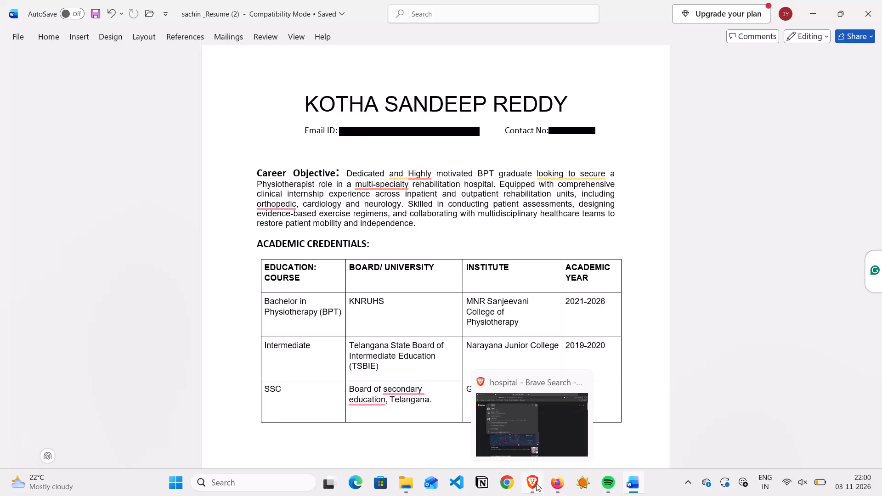
Switch to Brave and close its window with the hospital search.
click(536, 483)
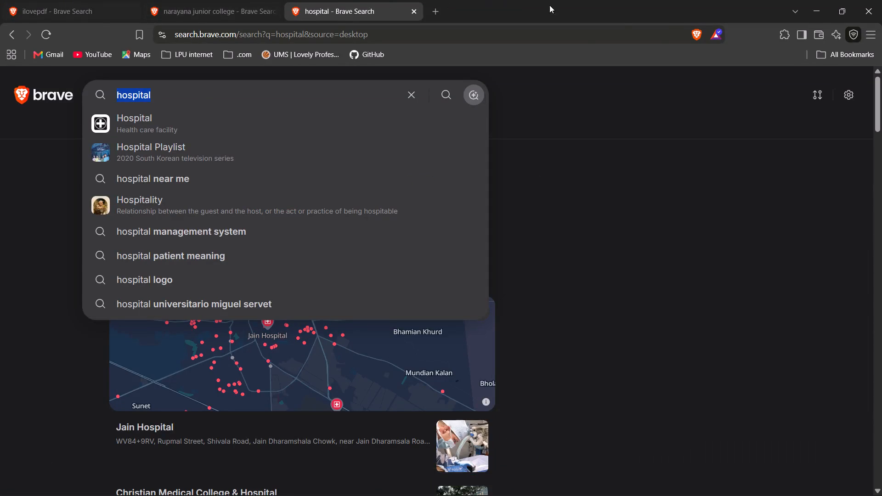
click(881, 0)
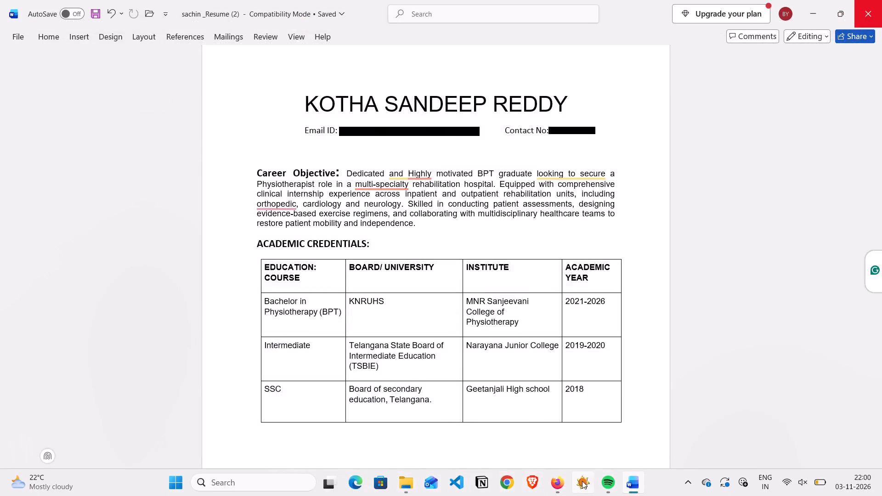
Switch to Firefox, dismiss the PDF features notice, and compare the two open copies of the original résumé PDF.
click(550, 440)
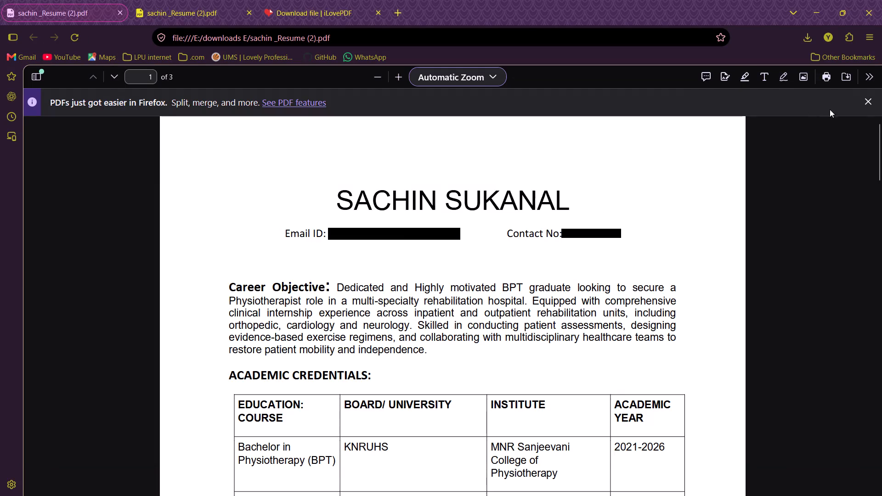
click(870, 102)
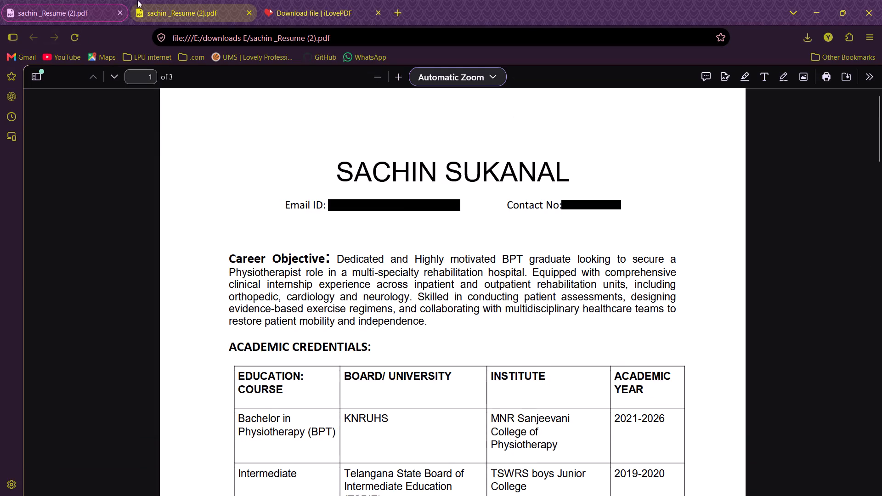
click(191, 0)
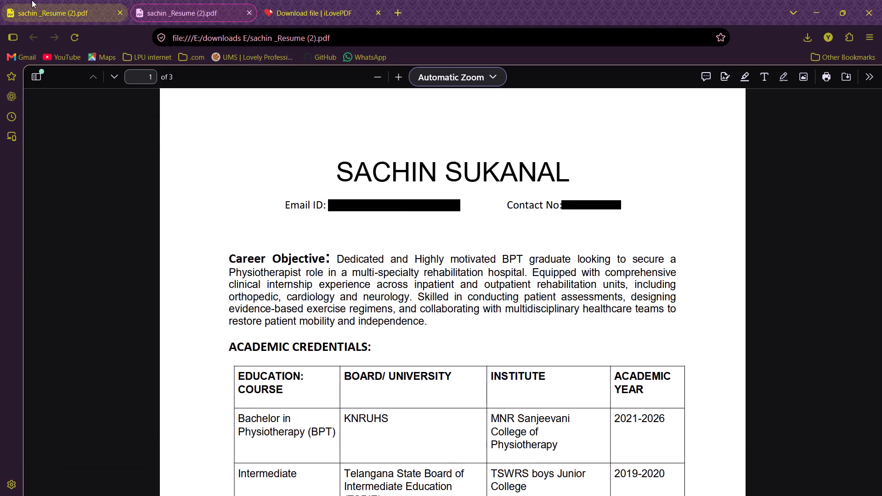
click(32, 0)
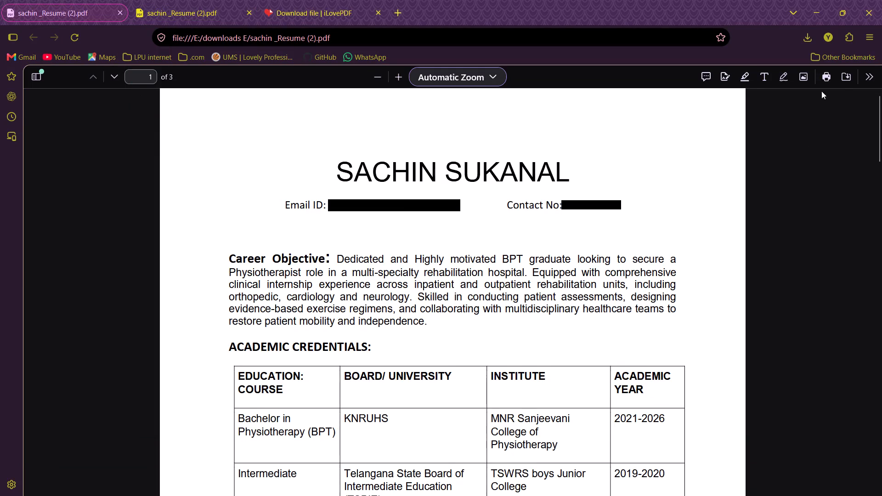
click(203, 11)
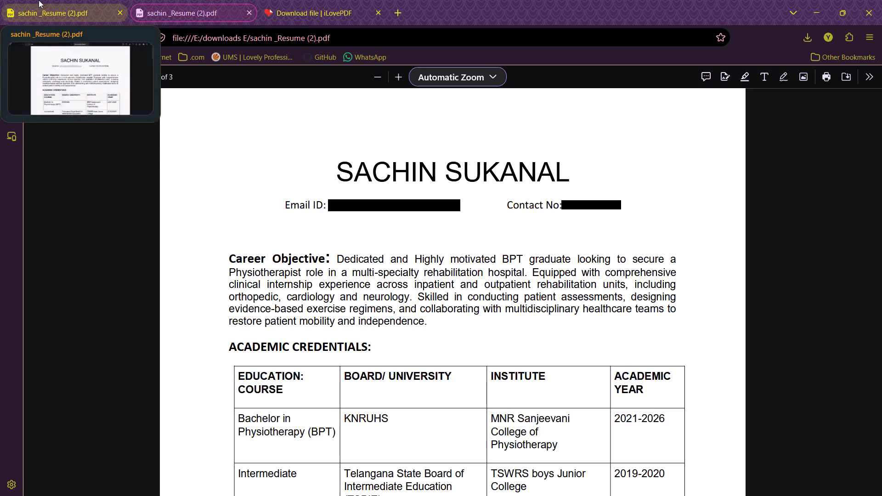
click(39, 0)
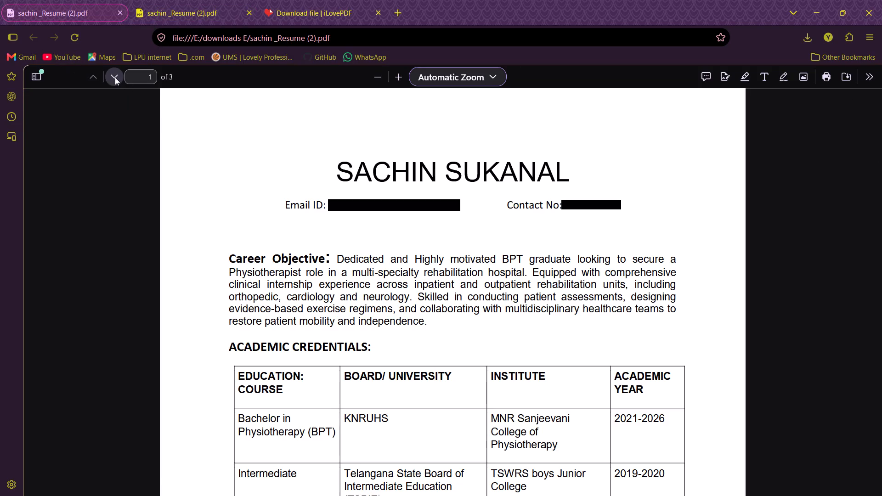
scroll(608, 336, down, 6)
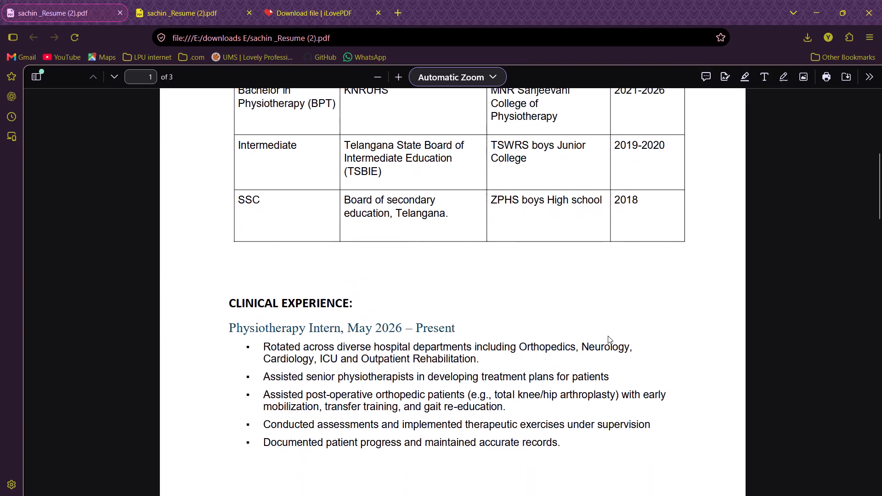
click(192, 0)
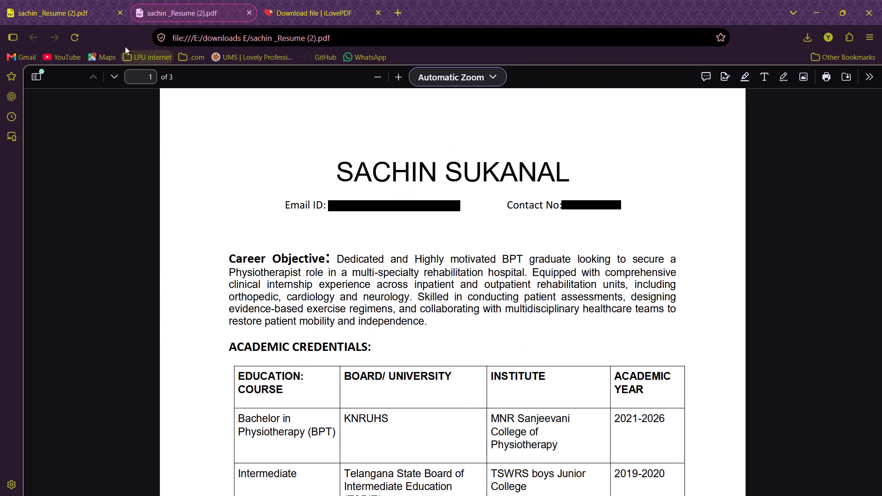
Open a new tab in Firefox beside the iLovePDF download page.
click(396, 0)
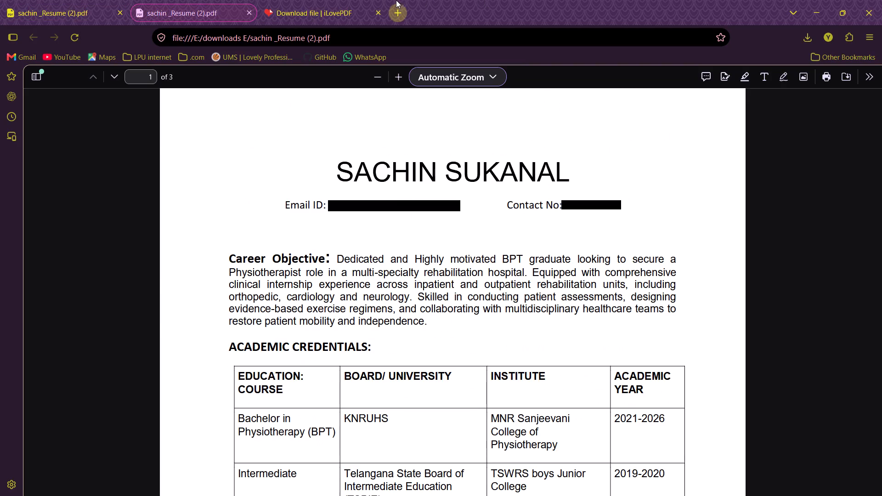
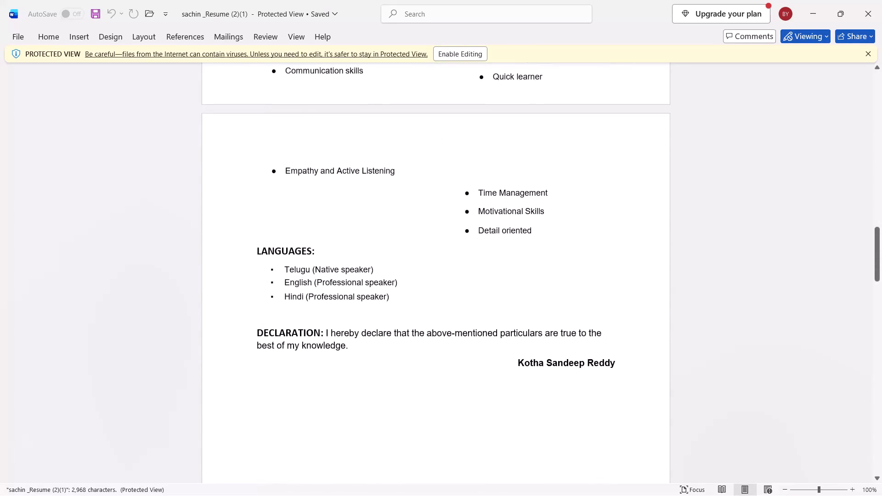
Review the protected copy of the résumé from the languages and declaration section back up to the name header on page 1.
scroll(572, 201, up, 2)
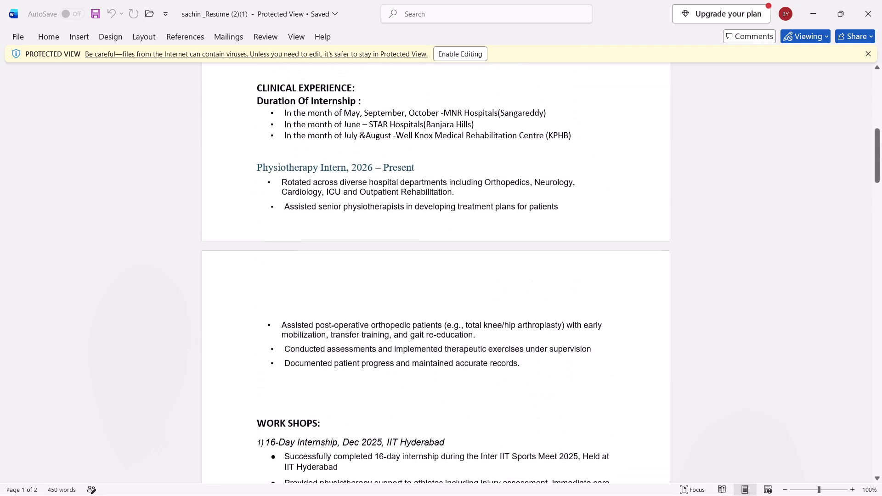
scroll(572, 201, up, 1)
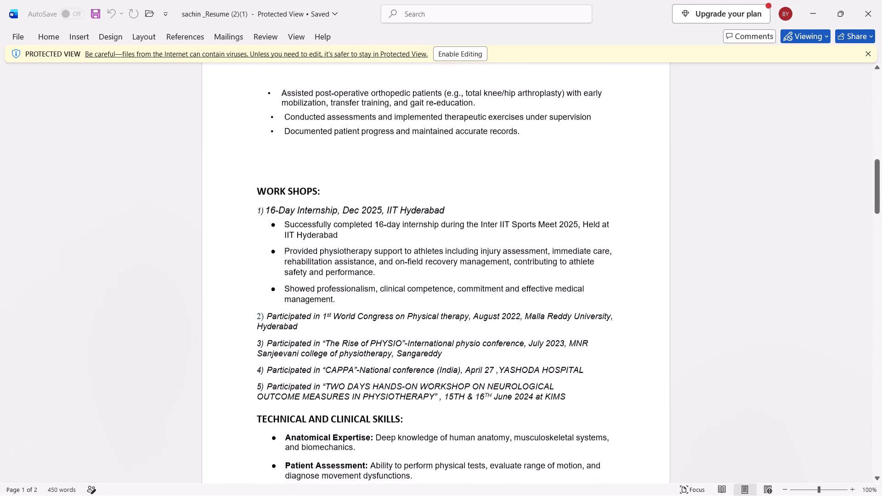
scroll(572, 201, up, 1)
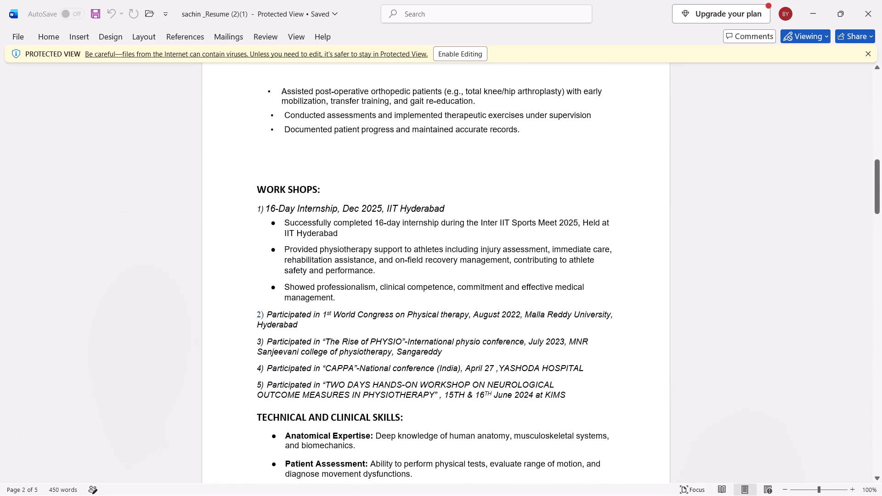
scroll(572, 201, up, 2)
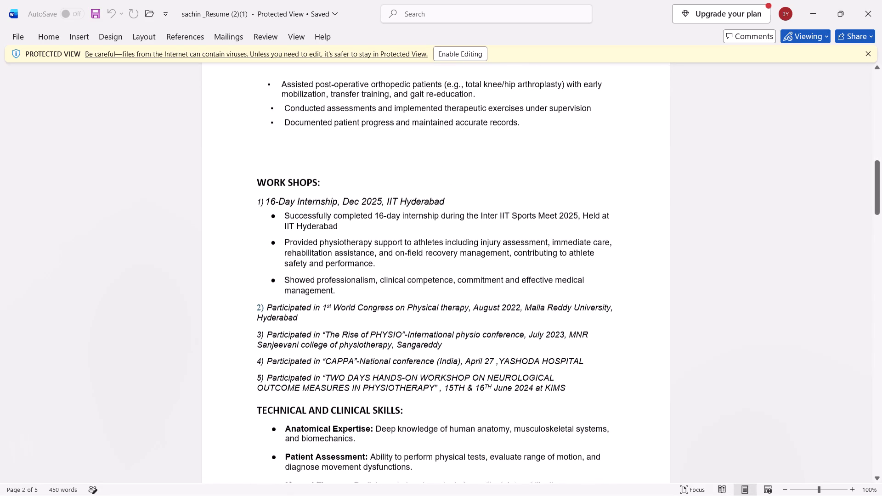
scroll(572, 201, up, 4)
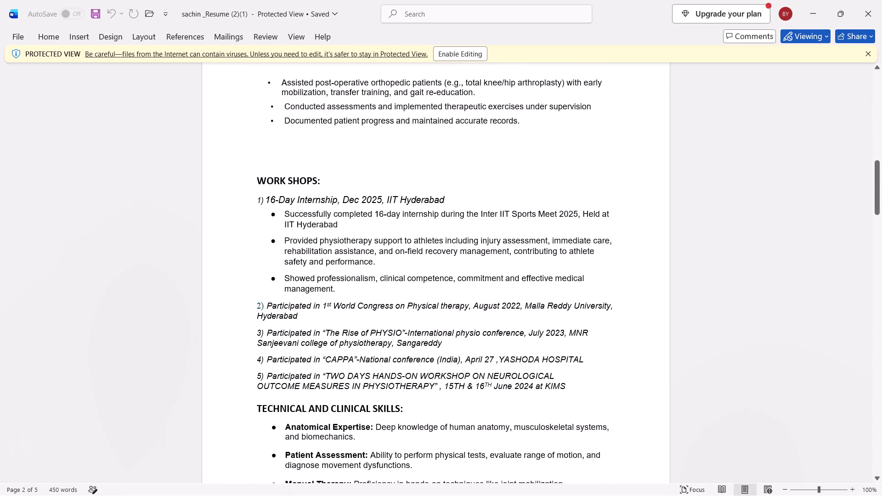
scroll(572, 201, up, 2)
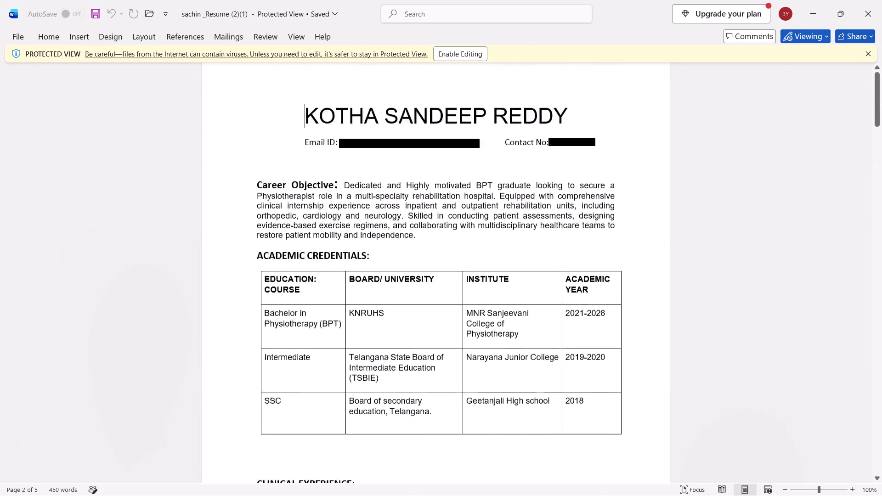
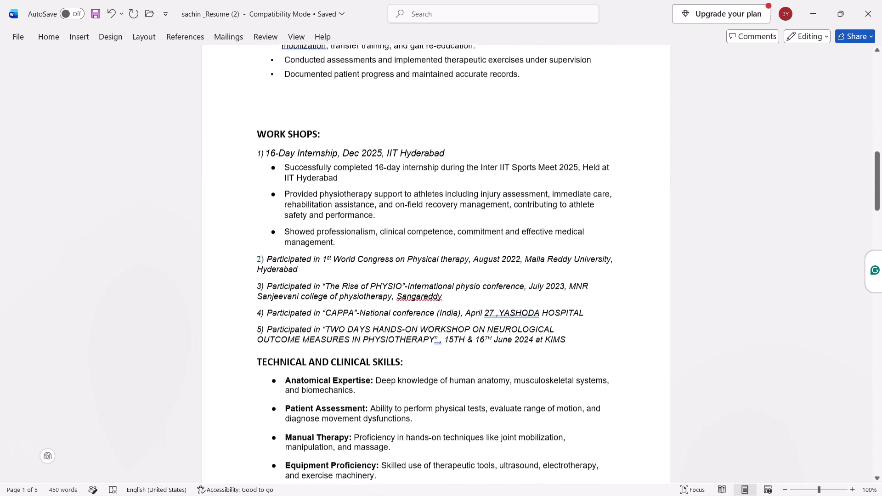
Correct the school name in the SSC row of the education table to "Geethanjali High school".
scroll(451, 271, up, 2)
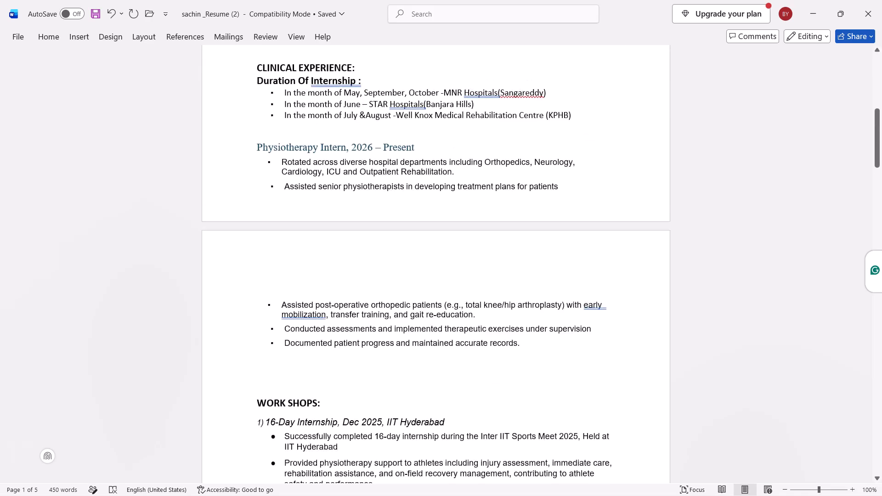
scroll(451, 271, up, 3)
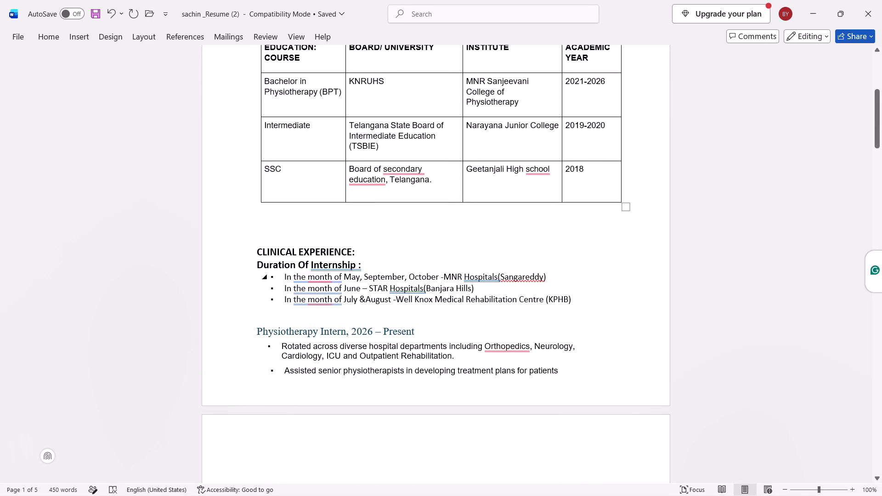
click(489, 171)
key(BackSpace)
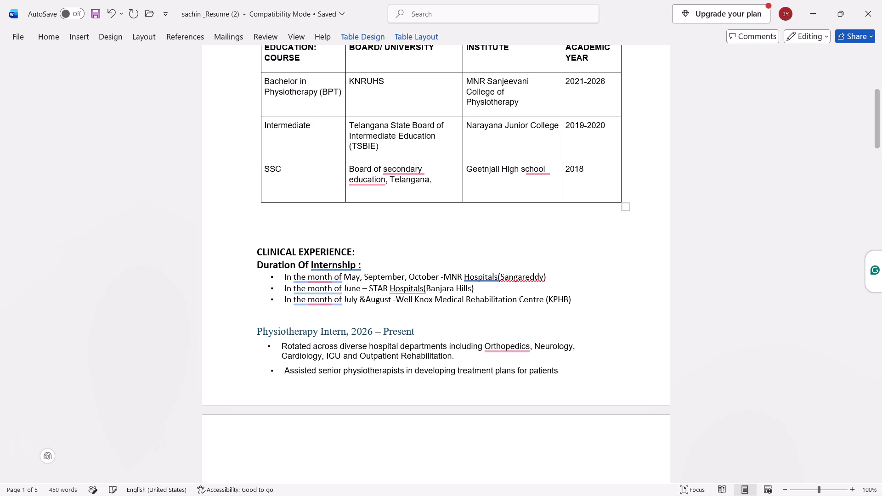
key(h)
key(a)
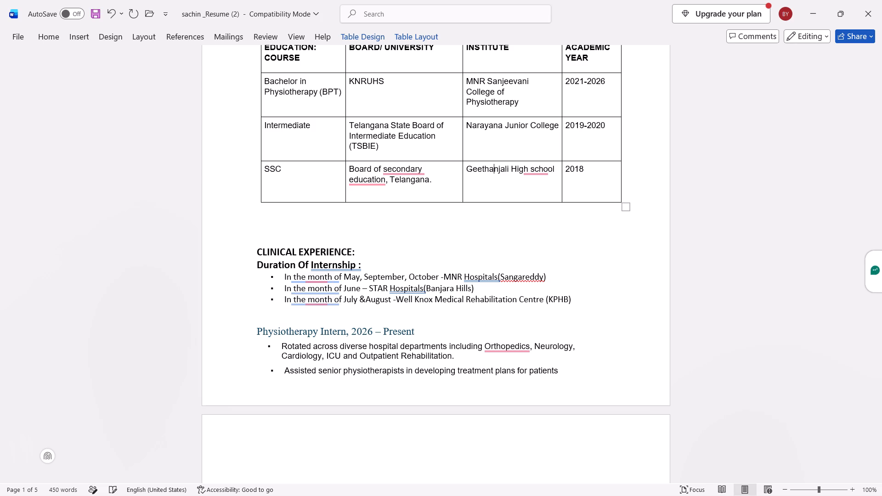
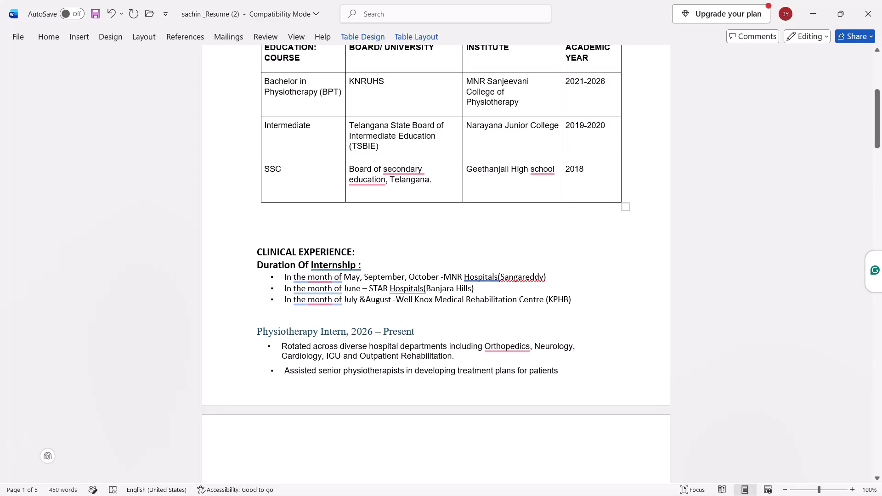
Insert a space between "Hospitals" and the bracketed location in the MNR and STAR internship bullets.
click(497, 280)
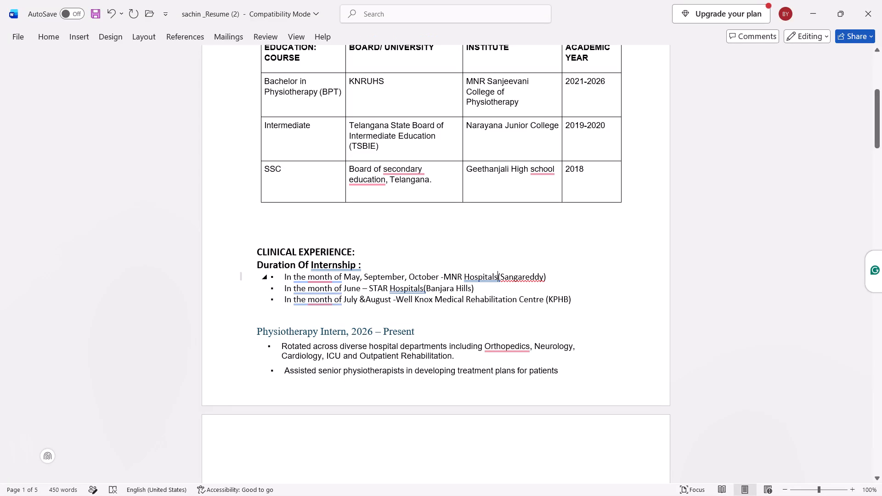
key(space)
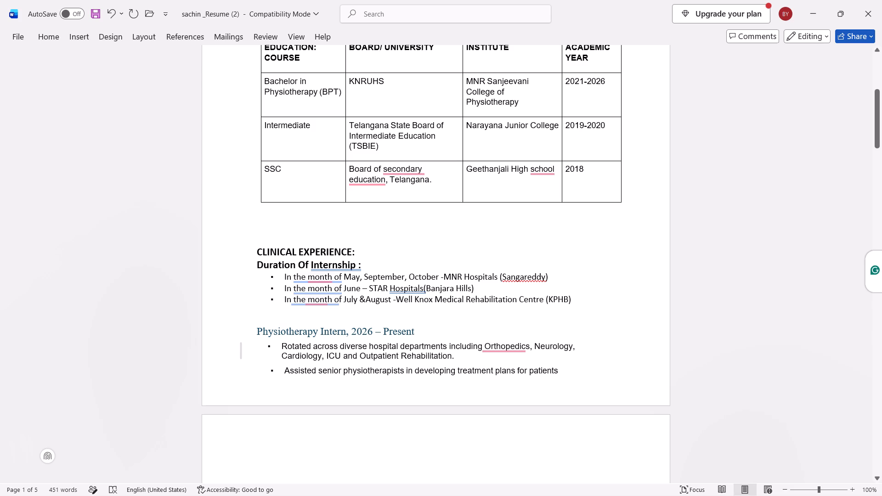
click(424, 291)
key(space)
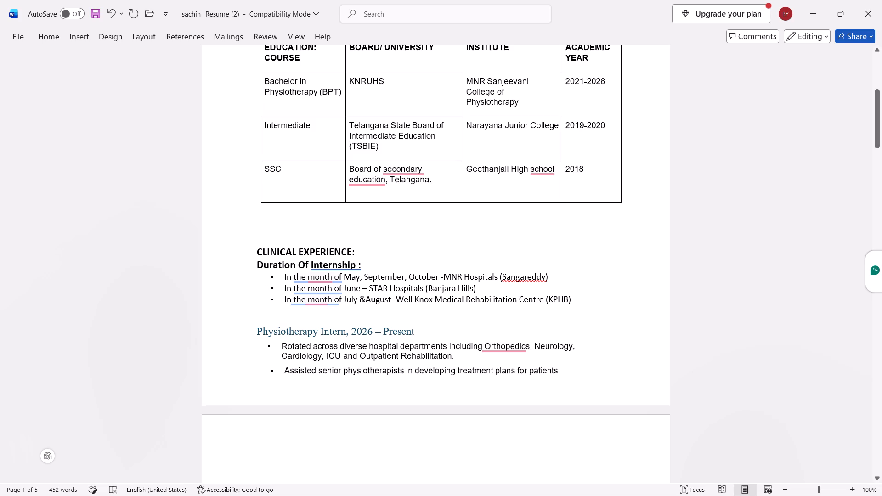
Correct the spacing in the third internship bullet to read "July & August -WellKnox Medical Rehabilitation Centre".
click(364, 301)
key(space)
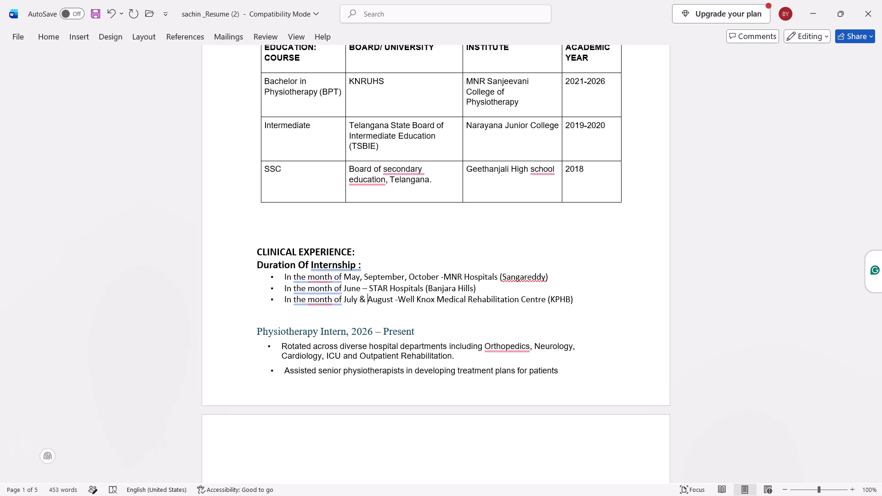
click(418, 301)
key(BackSpace)
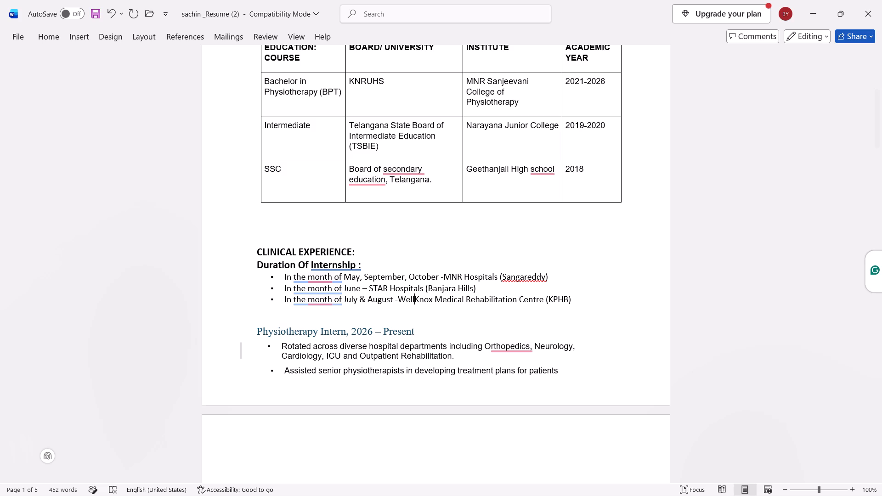
Remove the comma after "Intern" in the "Physiotherapy Intern 2026 – Present" heading.
click(350, 333)
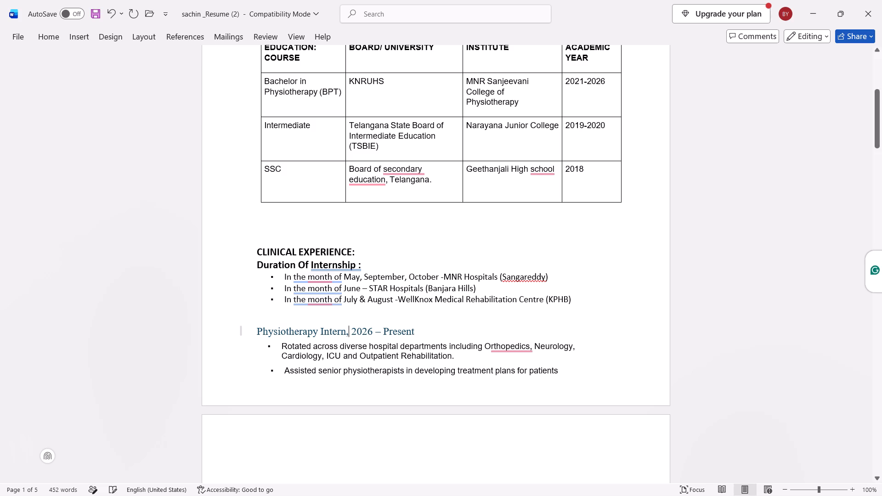
key(BackSpace)
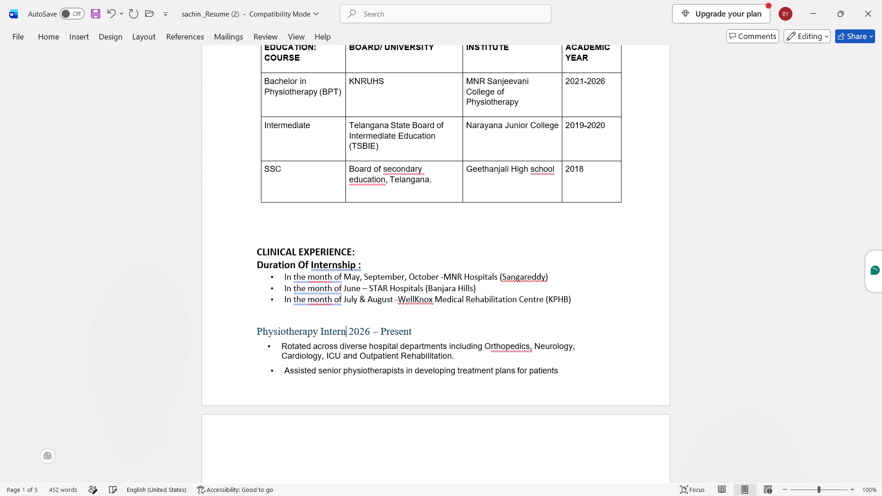
Review the clinical experience, workshops and skills sections, checking the layout around the page break in the internship bullets.
scroll(350, 333, down, 1)
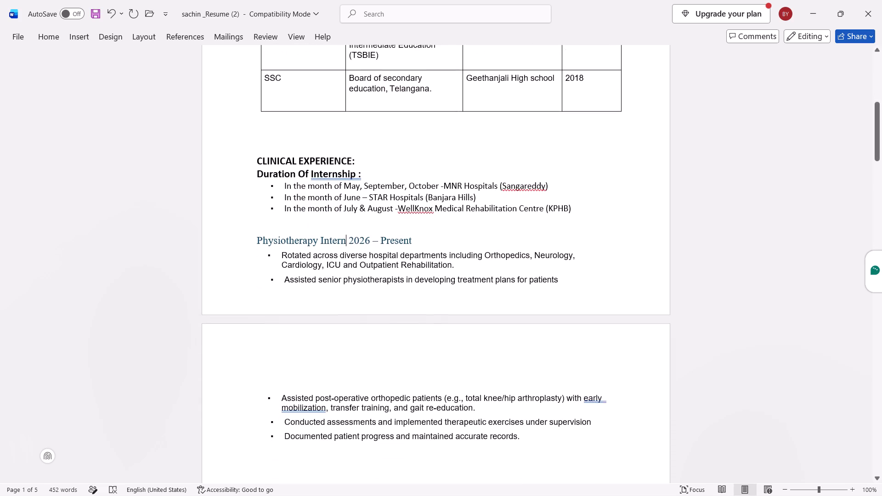
scroll(350, 333, down, 1)
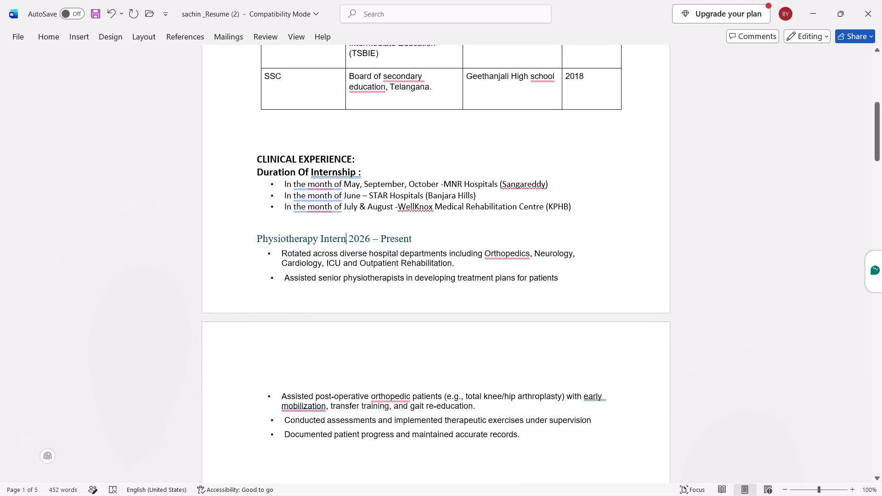
scroll(350, 333, down, 2)
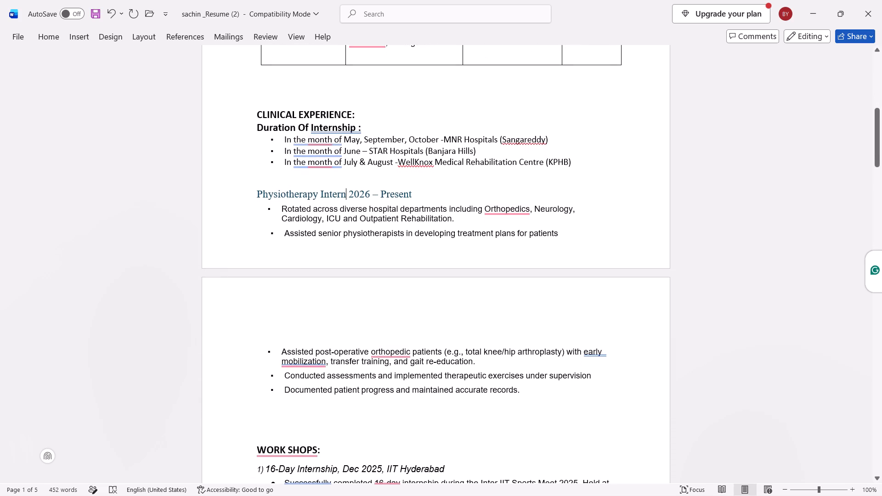
scroll(350, 333, down, 1)
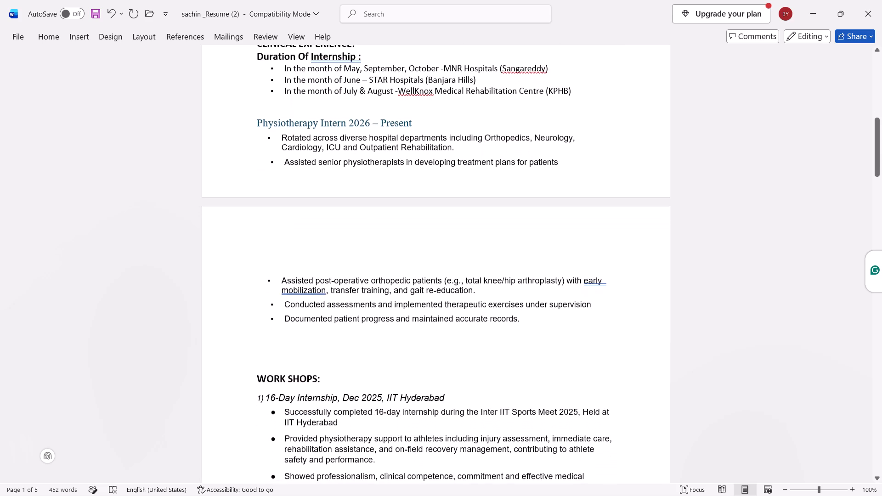
scroll(350, 333, down, 1)
click(282, 255)
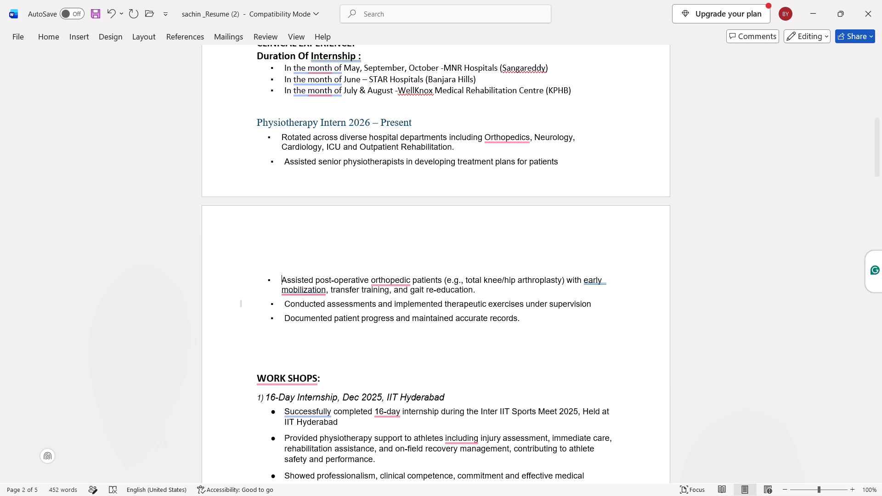
scroll(386, 305, down, 3)
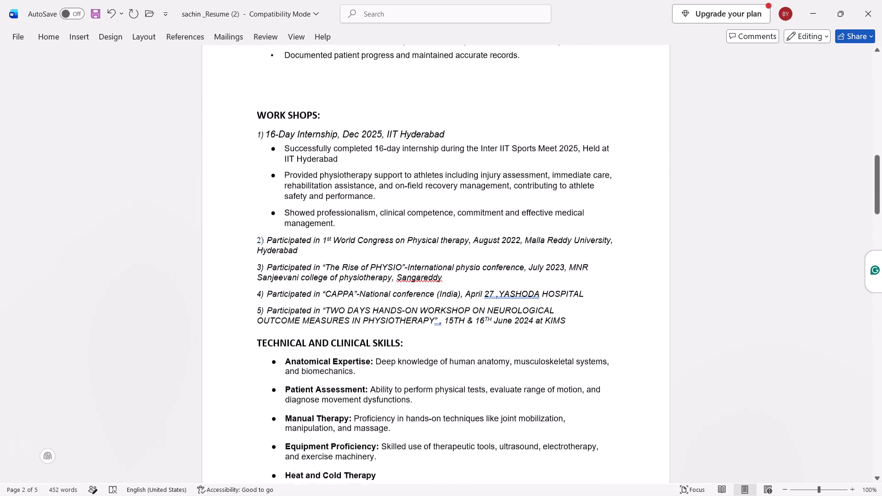
scroll(386, 305, down, 2)
scroll(386, 305, up, 7)
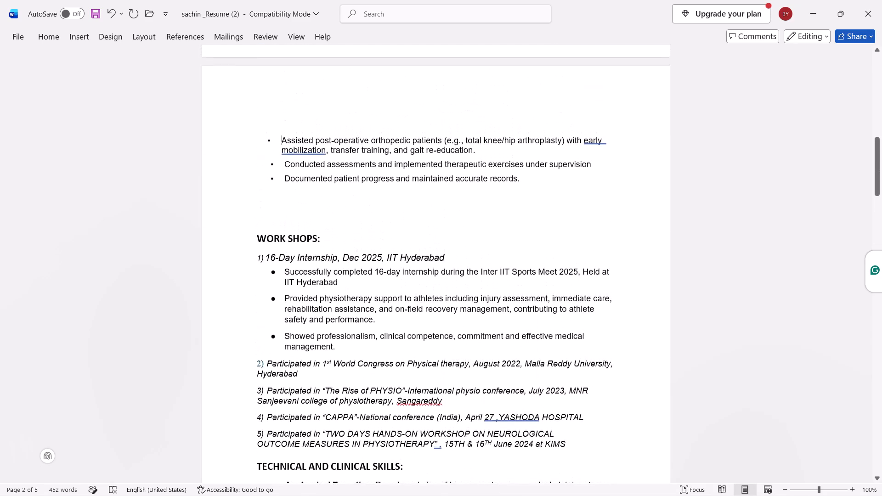
scroll(386, 305, up, 3)
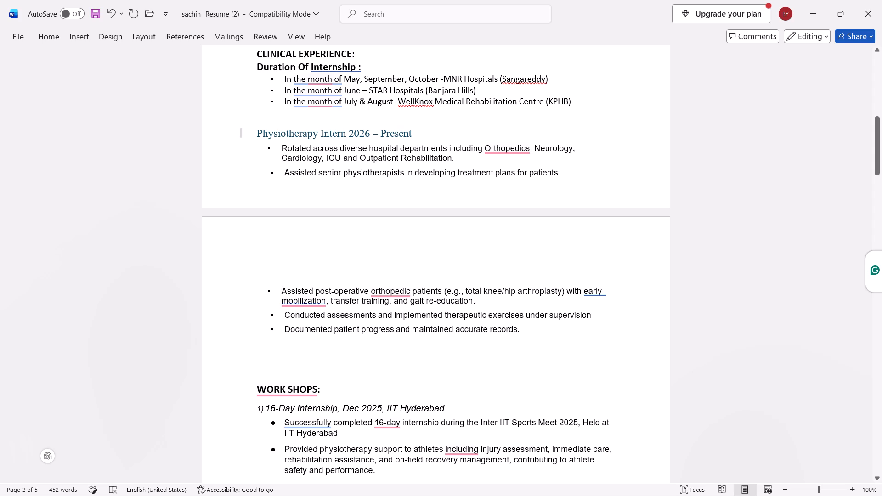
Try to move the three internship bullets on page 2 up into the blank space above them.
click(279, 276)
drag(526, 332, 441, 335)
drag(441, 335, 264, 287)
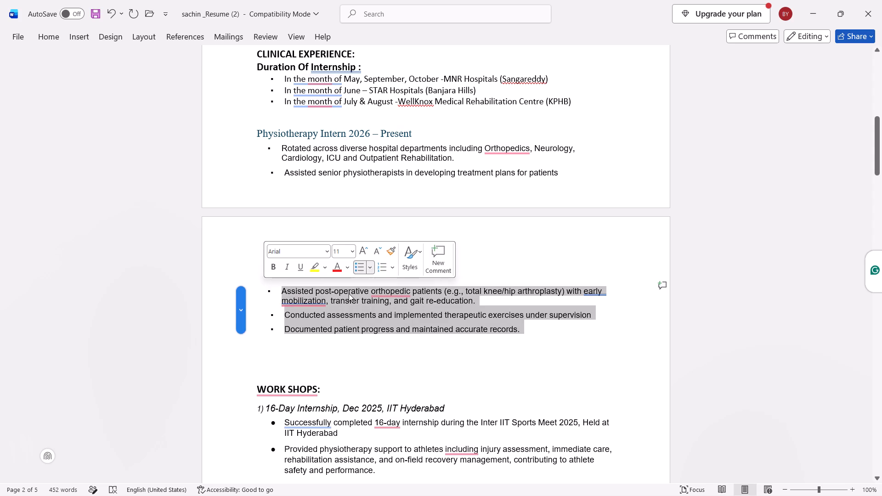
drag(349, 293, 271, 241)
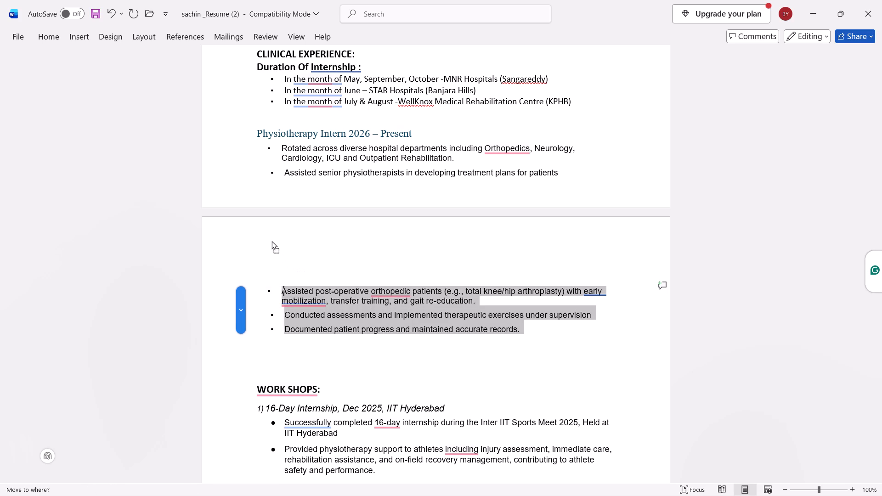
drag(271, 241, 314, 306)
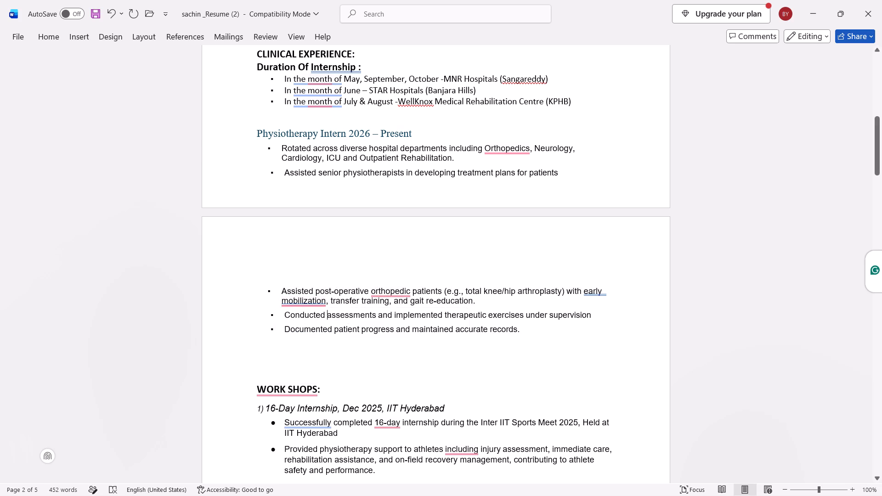
Review the résumé from the header to the declaration, checking page breaks, gaps and the placement of the skills bullets.
scroll(537, 355, up, 7)
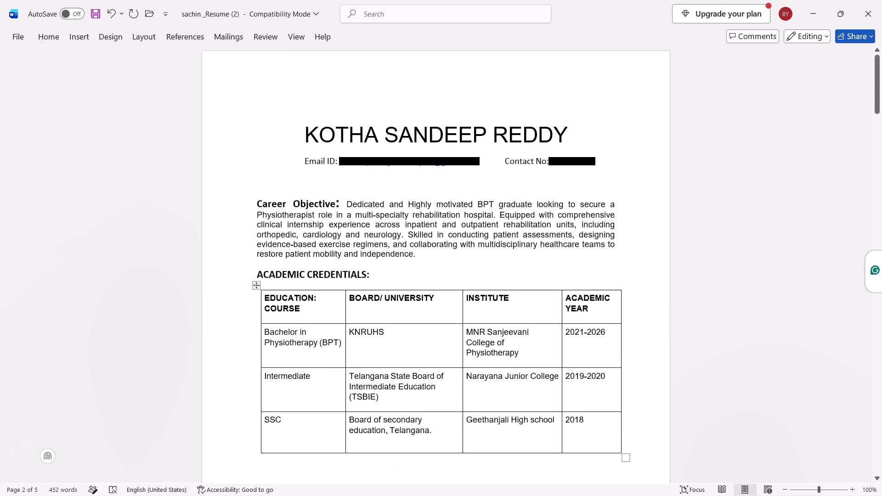
scroll(537, 355, down, 6)
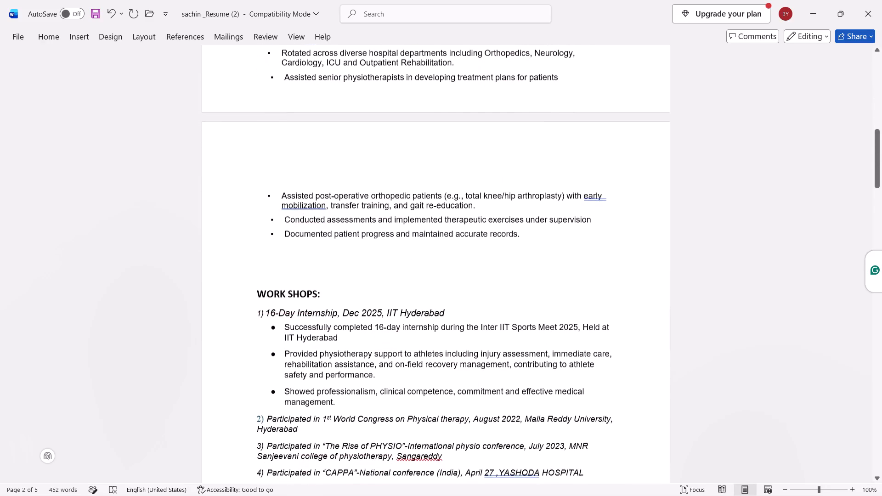
scroll(537, 355, down, 4)
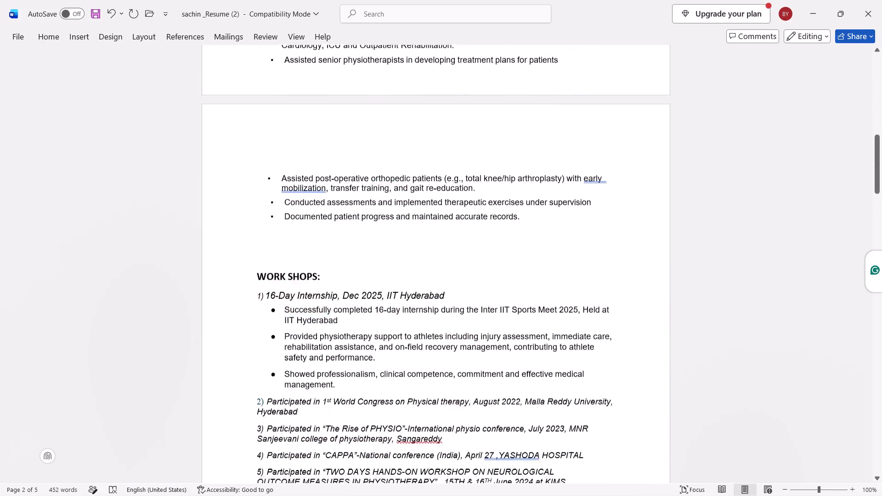
scroll(537, 355, down, 2)
scroll(537, 355, up, 2)
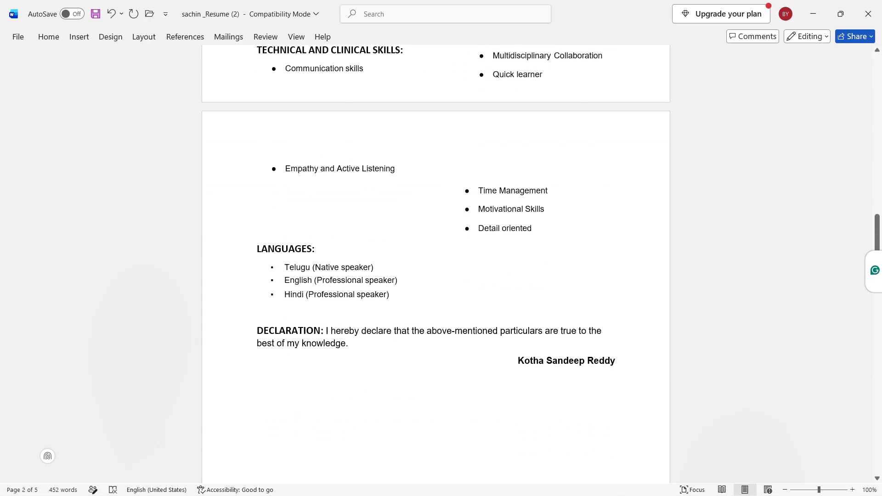
scroll(537, 355, up, 1)
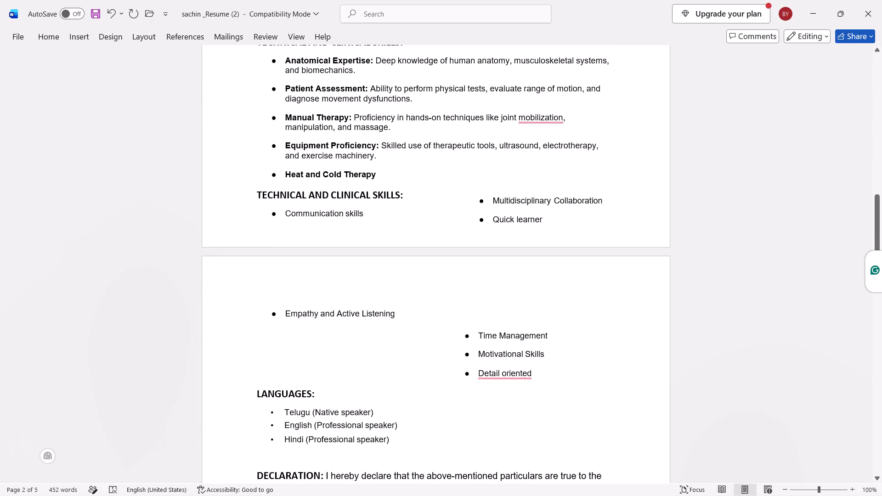
scroll(537, 355, up, 2)
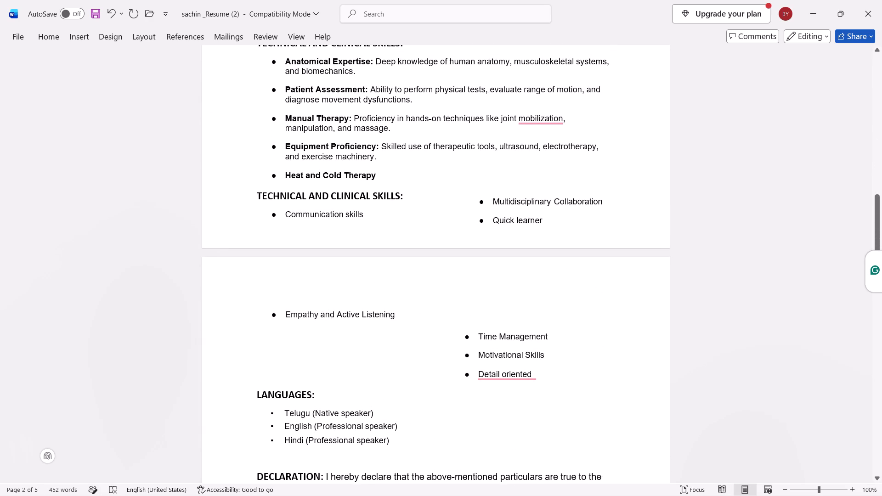
scroll(537, 355, up, 2)
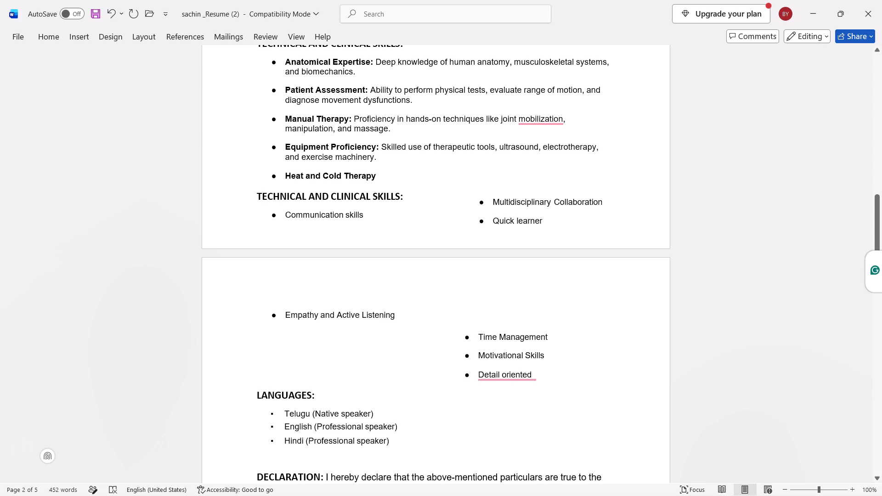
scroll(537, 355, up, 2)
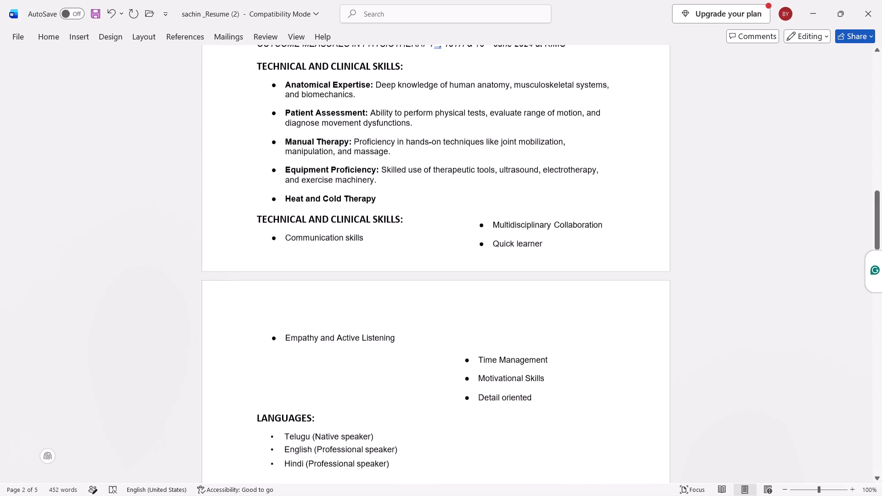
scroll(537, 355, up, 1)
scroll(537, 355, down, 1)
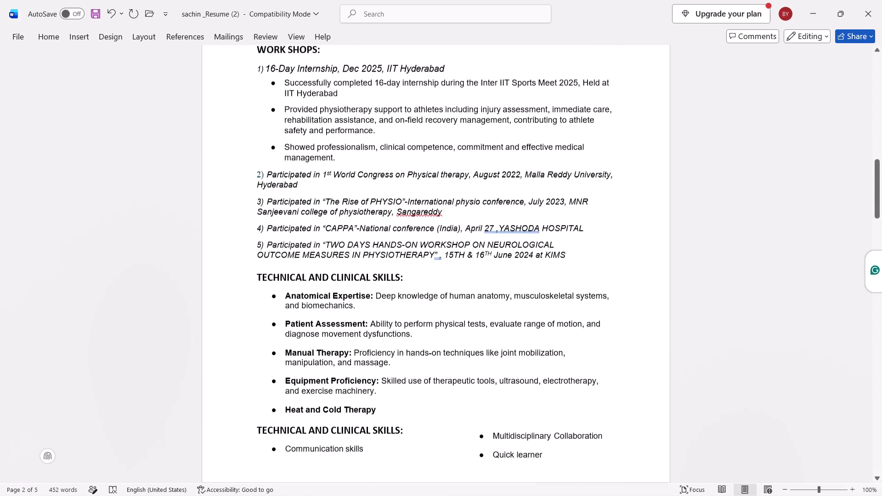
scroll(537, 355, down, 1)
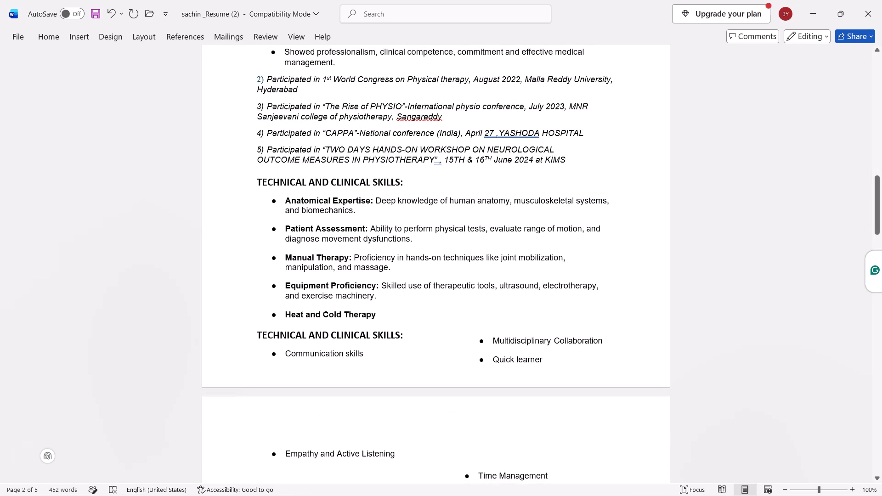
scroll(537, 355, down, 1)
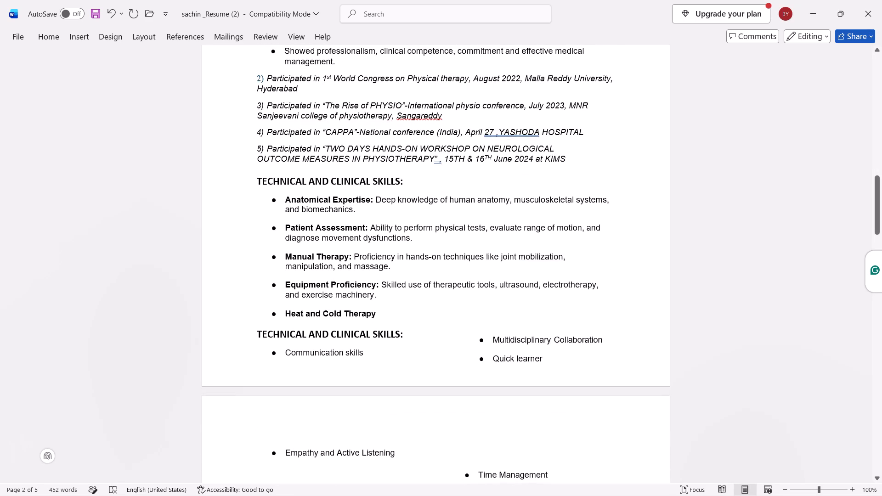
scroll(537, 355, down, 1)
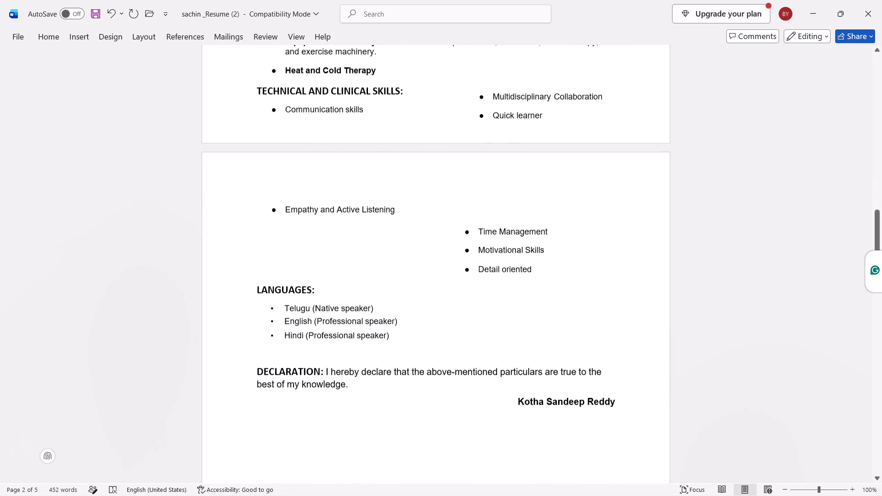
scroll(537, 355, down, 2)
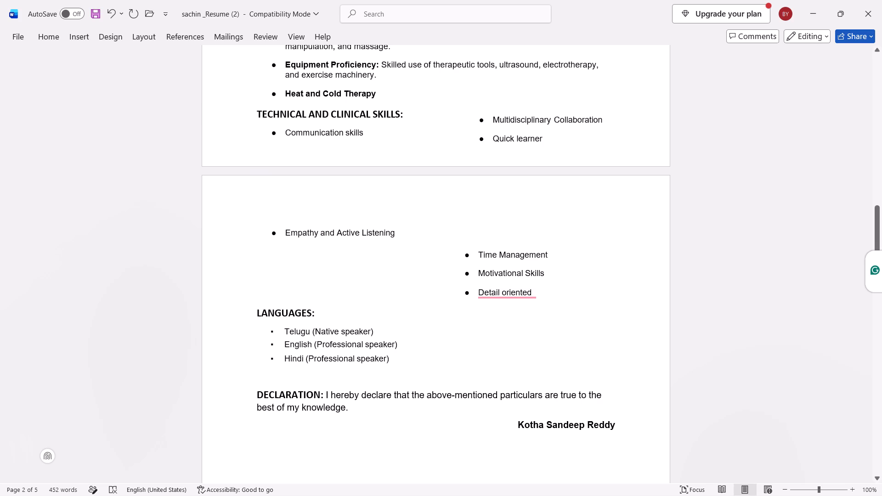
Change "HOSPITAL" to "HOSPITALS" in workshop entry 4, the "CAPPA" national conference line.
scroll(396, 186, up, 11)
scroll(396, 186, down, 1)
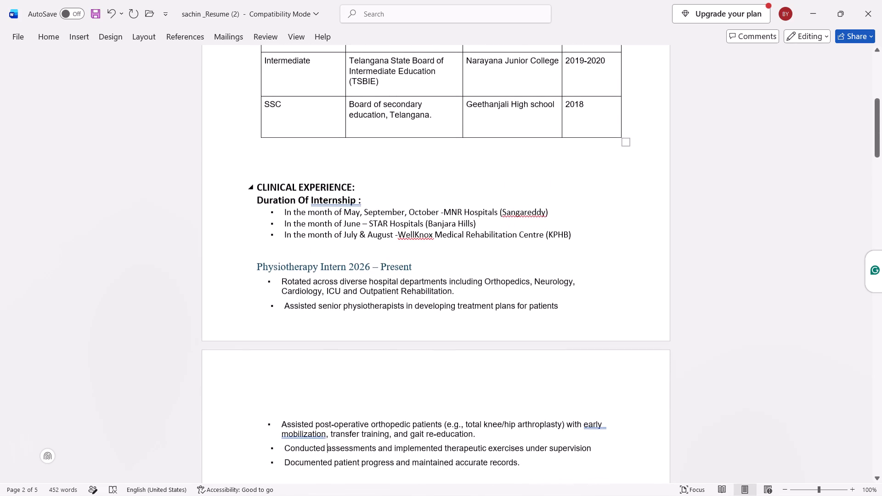
scroll(396, 186, down, 1)
scroll(475, 227, down, 6)
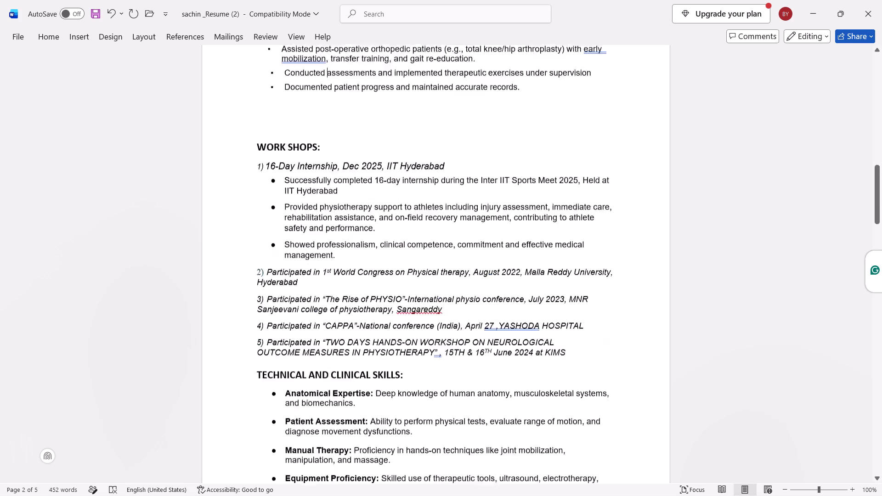
scroll(475, 227, down, 2)
scroll(475, 227, up, 3)
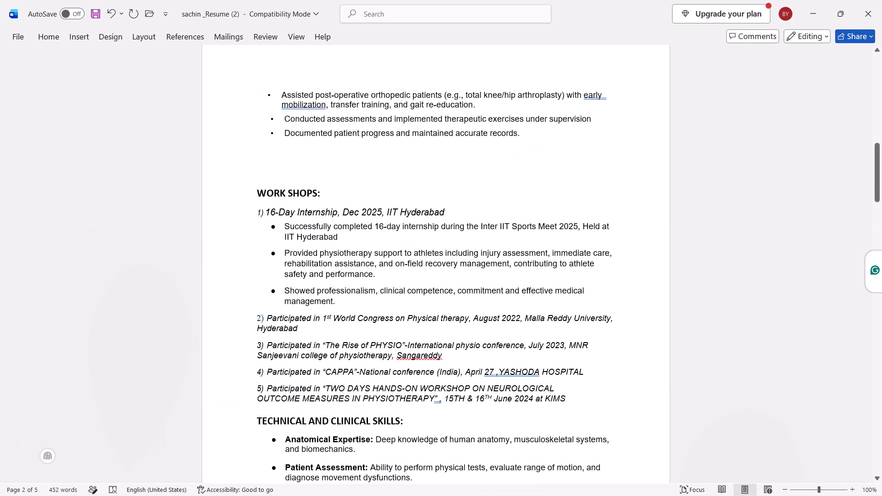
scroll(475, 227, down, 1)
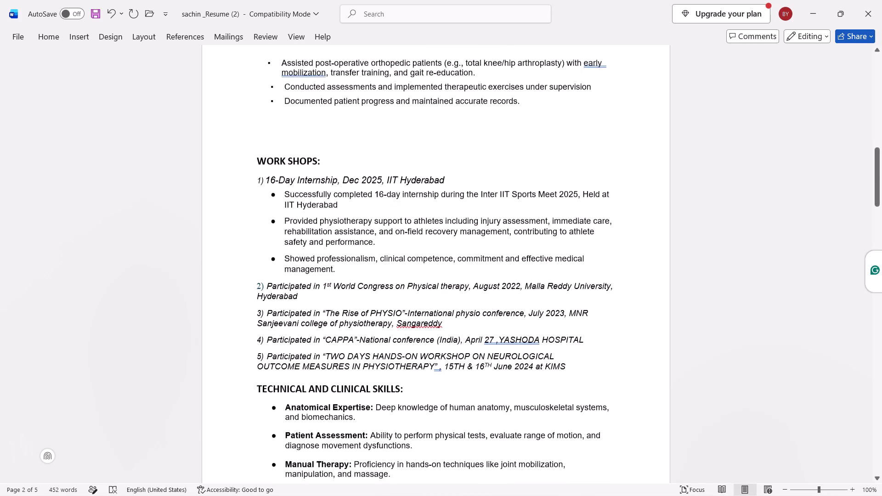
scroll(475, 227, down, 1)
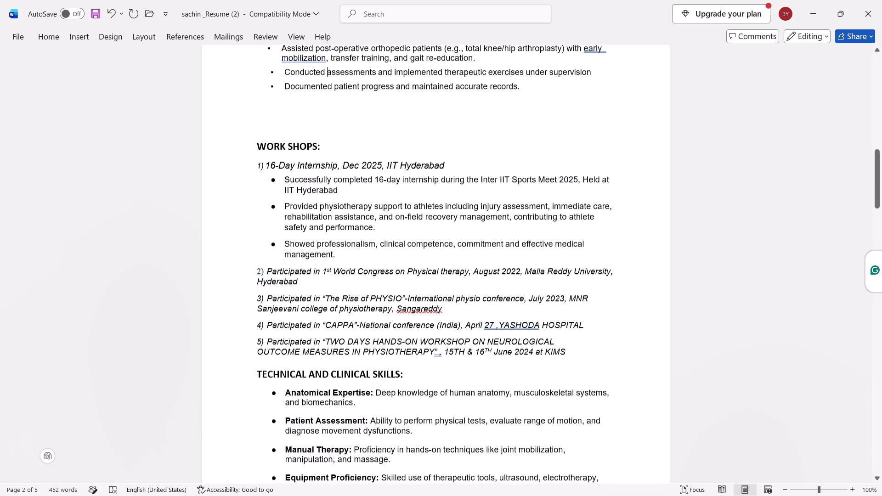
scroll(475, 227, down, 1)
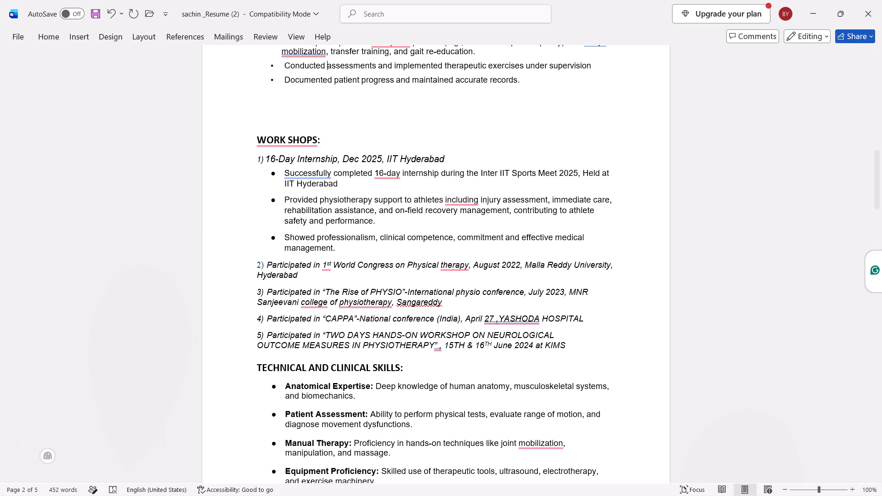
click(585, 322)
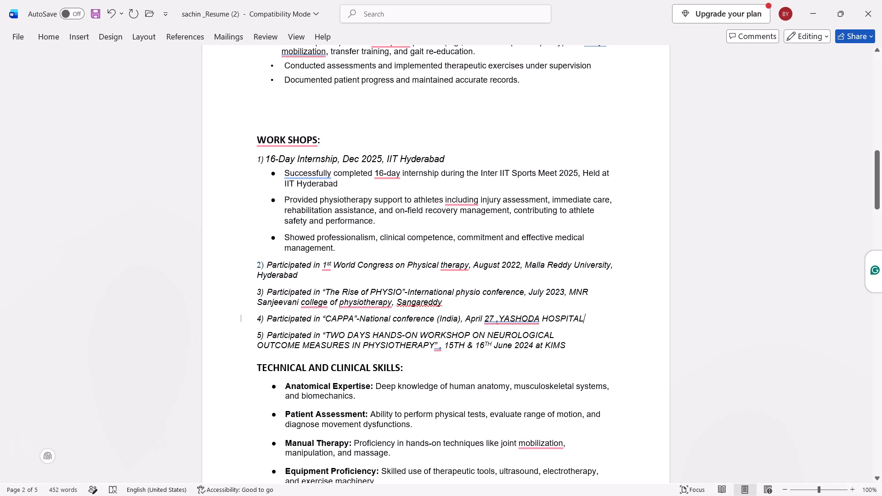
key(shift+s)
Reformat the date in workshop entry 5 so that "15TH" has a superscript "TH" matching the one in "16TH".
click(467, 344)
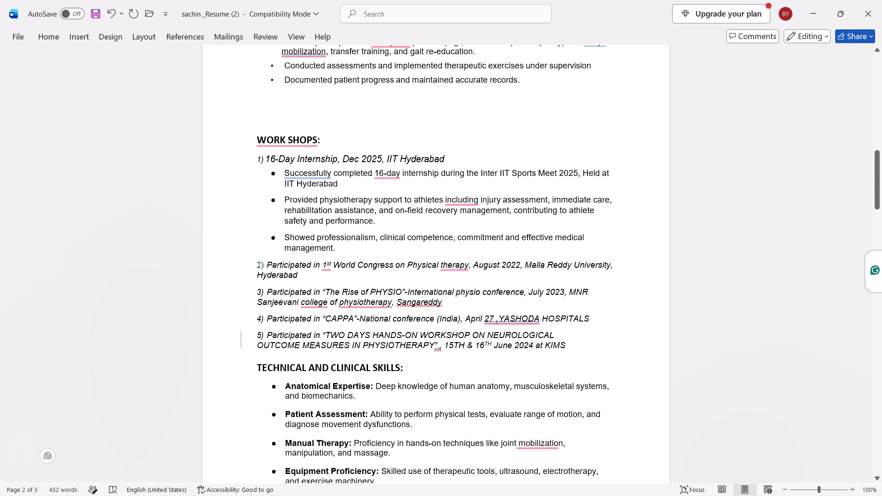
double_click(466, 345)
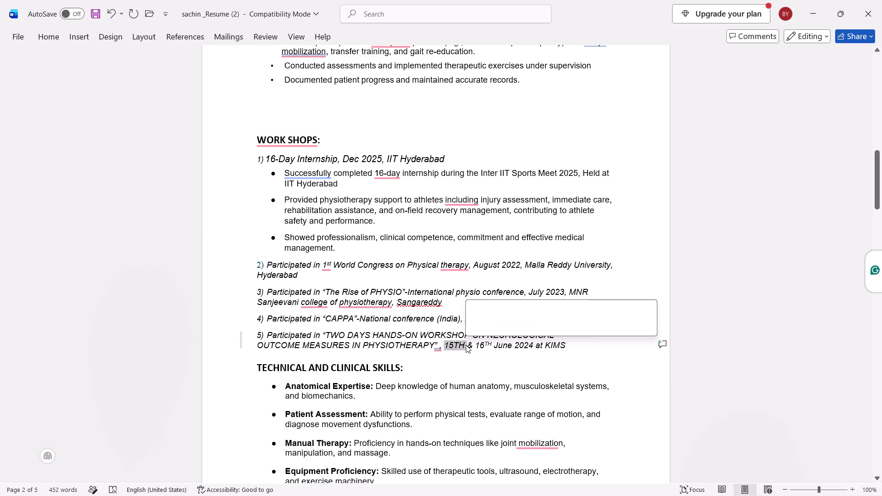
click(466, 345)
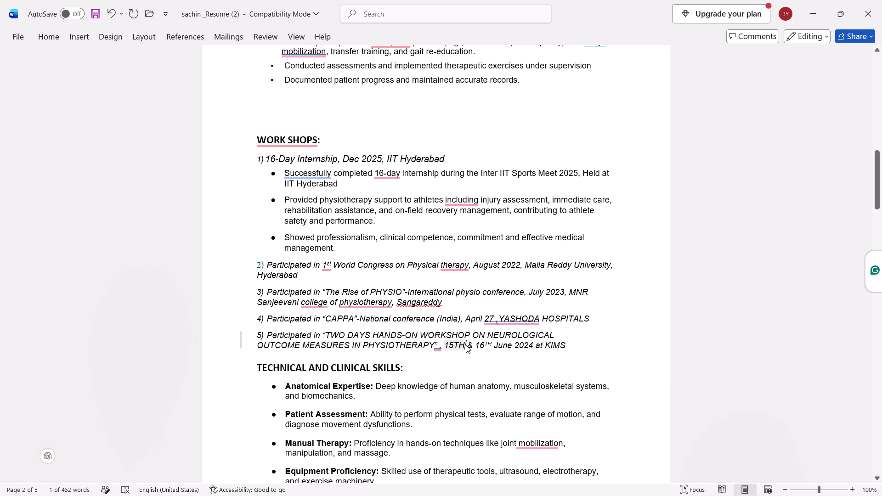
key(BackSpace)
key(BackSpace)
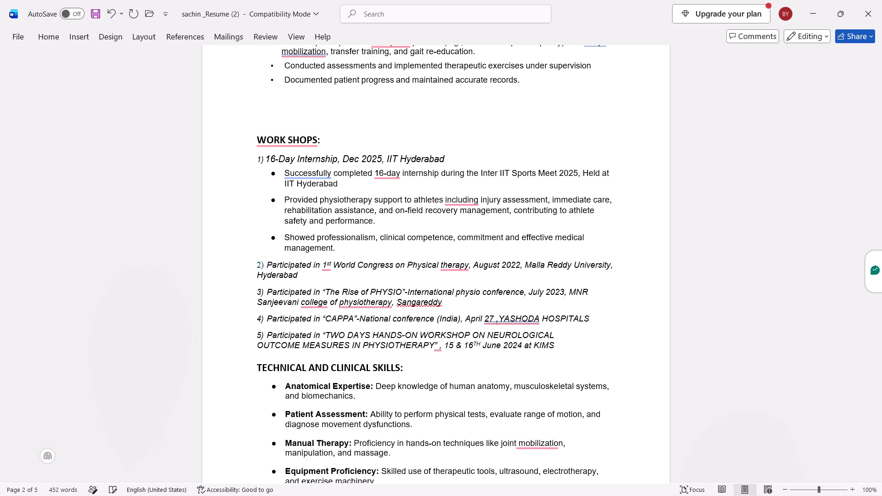
text(th)
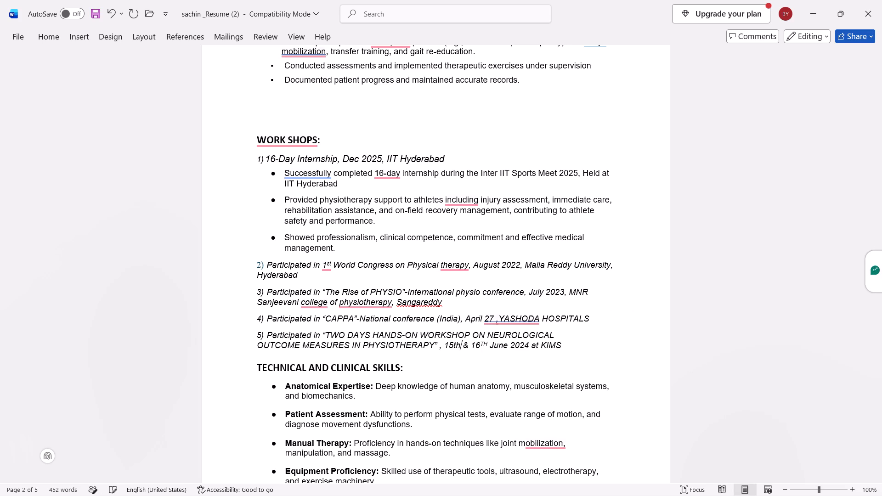
key(BackSpace)
key(BackSpace)
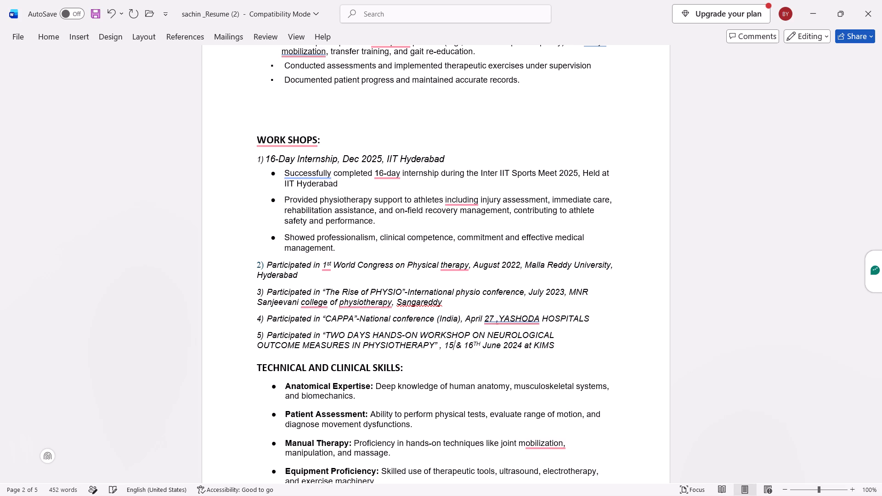
text(th)
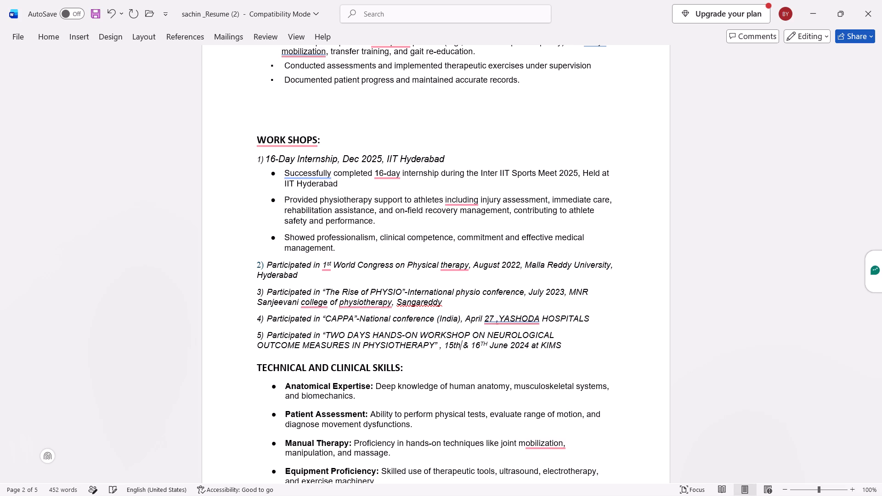
key(space)
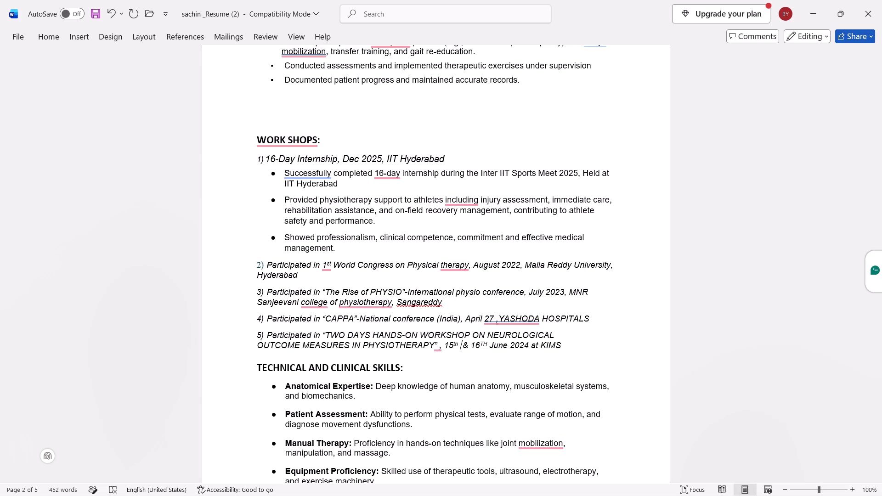
key(BackSpace)
key(BackSpace)
key(BackSpace)
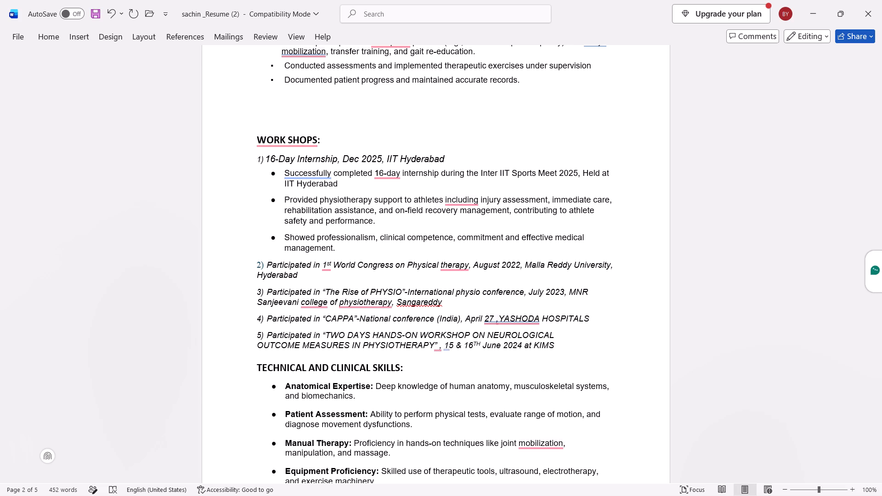
text(TH)
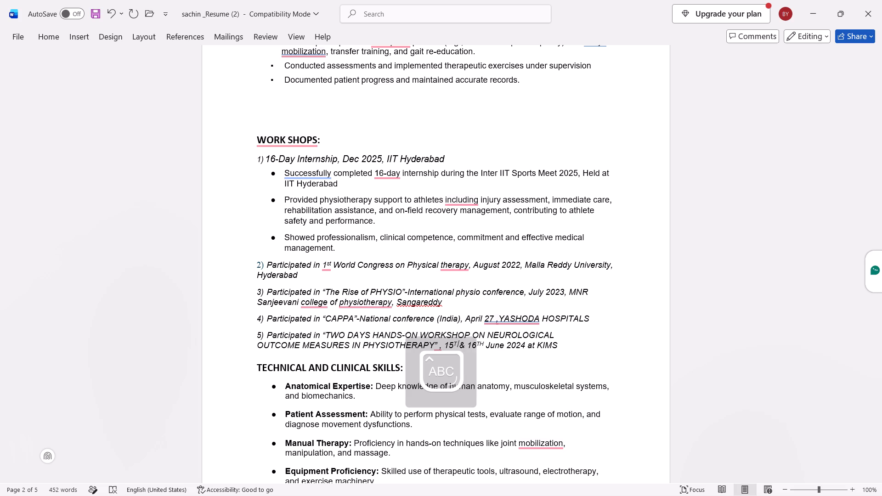
key(space)
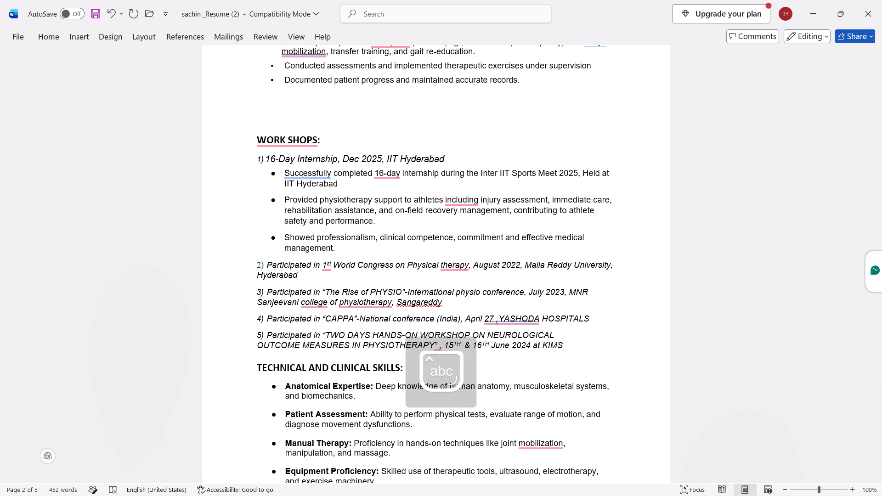
Review the résumé from the workshop entries through the skills and languages sections to the declaration.
scroll(466, 345, down, 1)
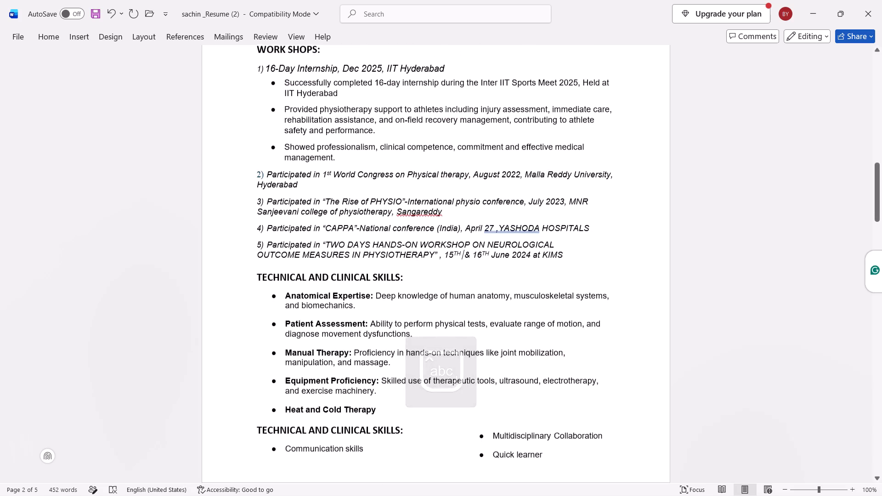
scroll(466, 345, down, 1)
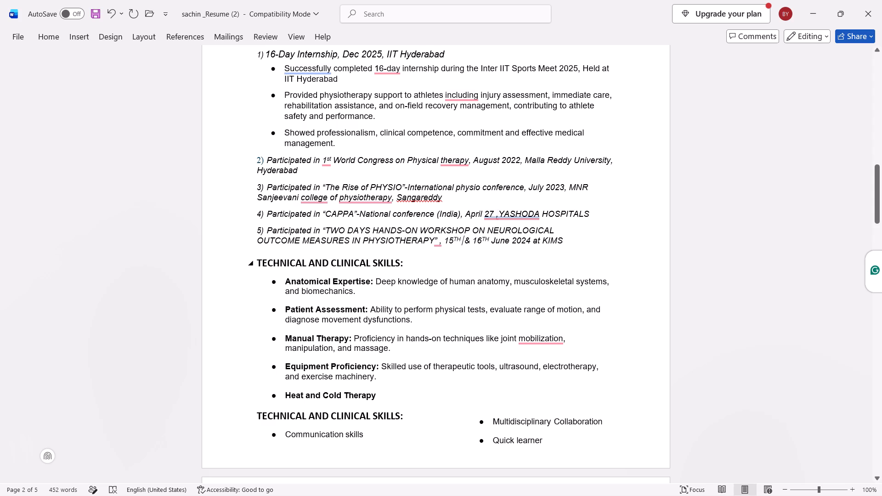
scroll(518, 265, right, 2)
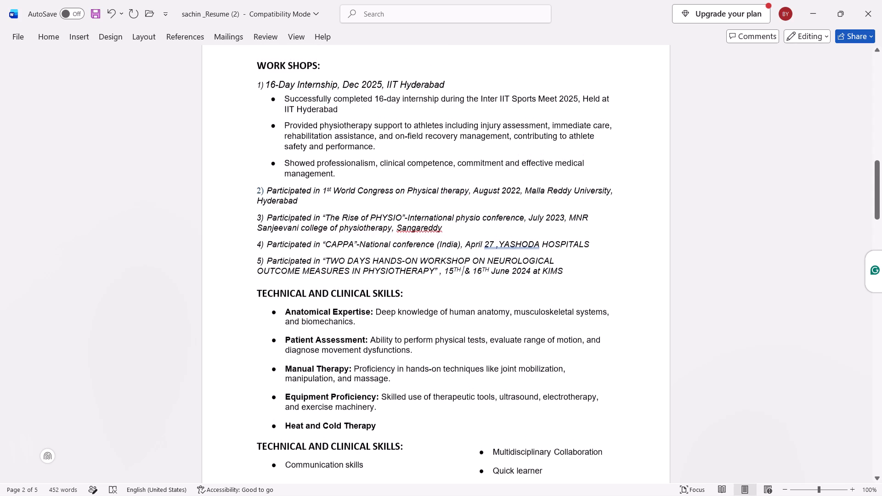
scroll(518, 265, right, 2)
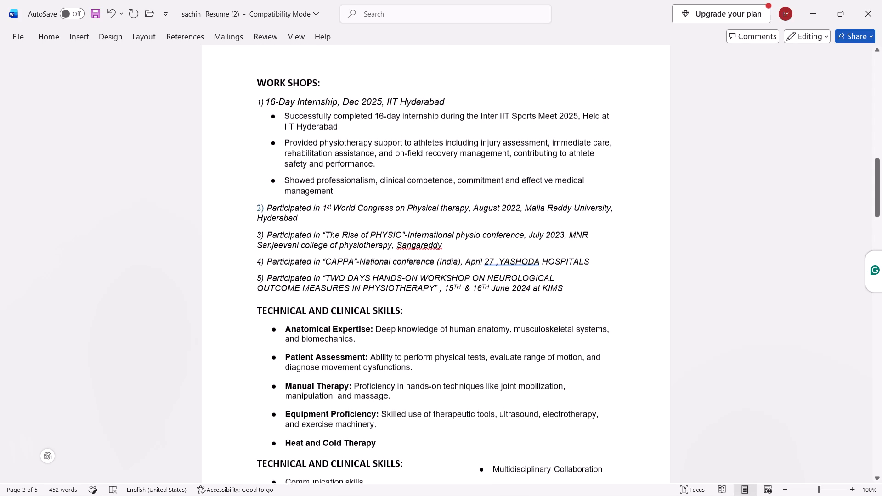
scroll(518, 265, right, 1)
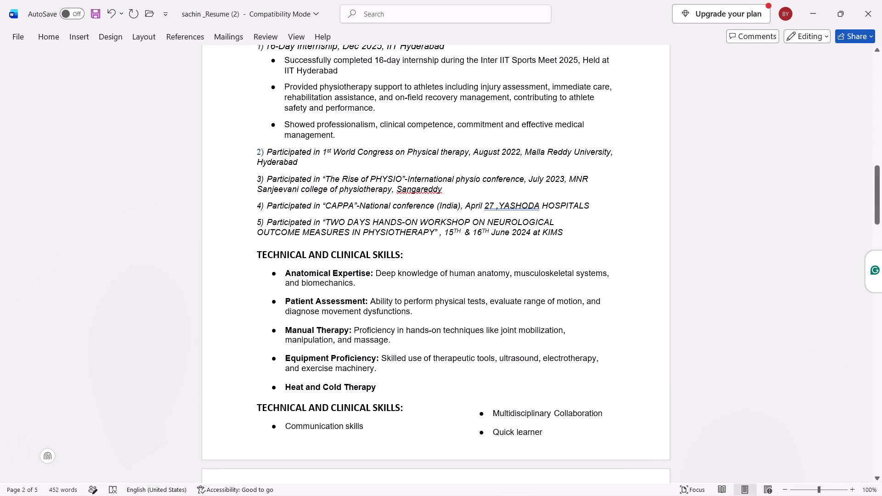
scroll(518, 265, down, 1)
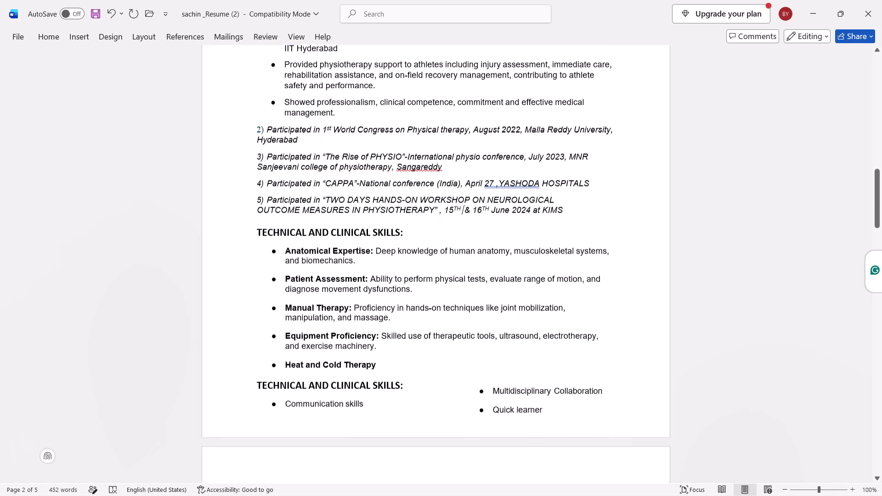
scroll(518, 265, down, 1)
click(518, 265)
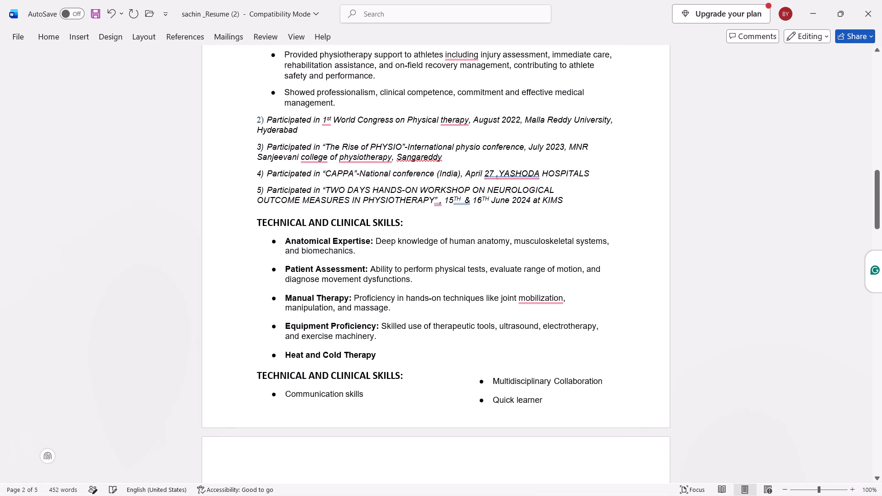
scroll(518, 265, down, 1)
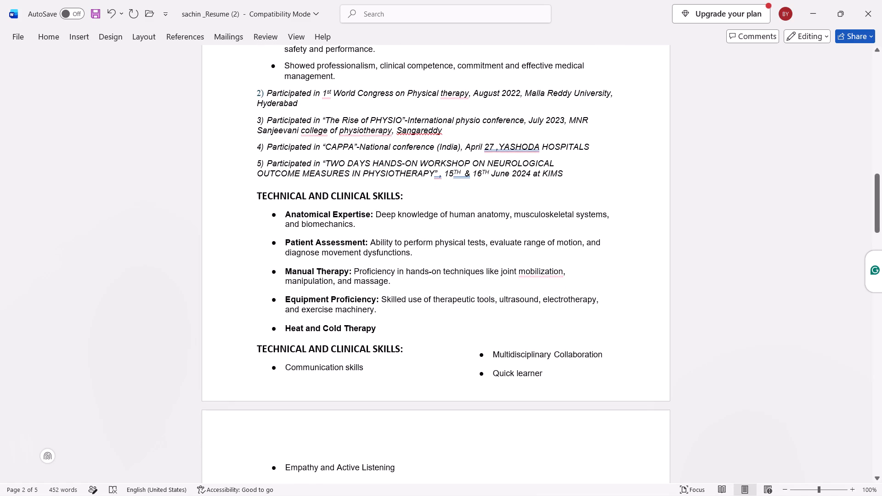
scroll(518, 265, down, 2)
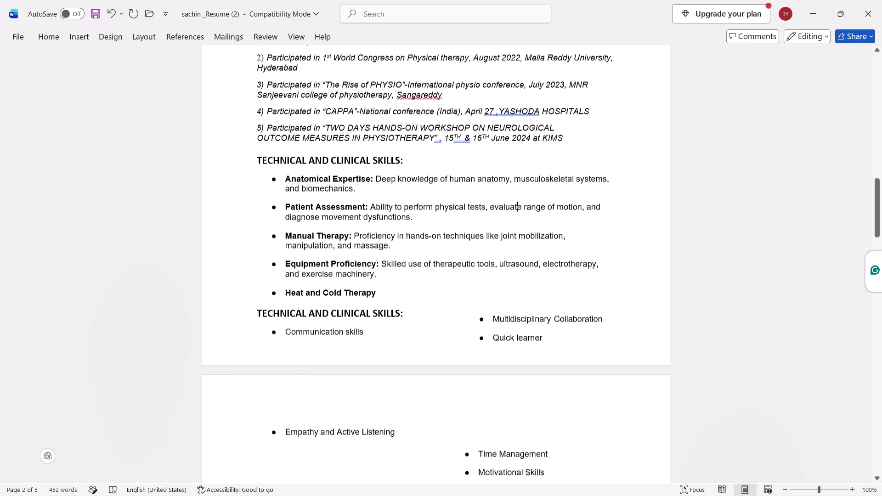
scroll(518, 265, down, 3)
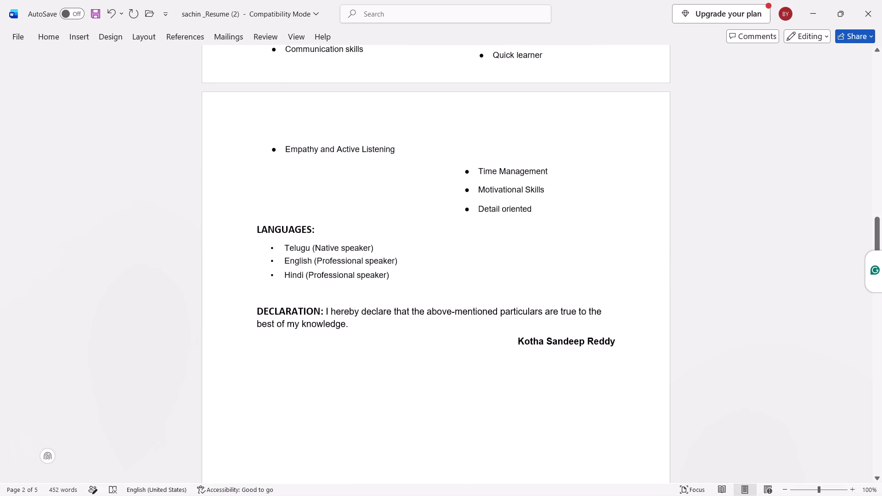
Recheck the page breaks in the internship bullets and the skills list, along with the blank gaps around them.
scroll(518, 265, up, 1)
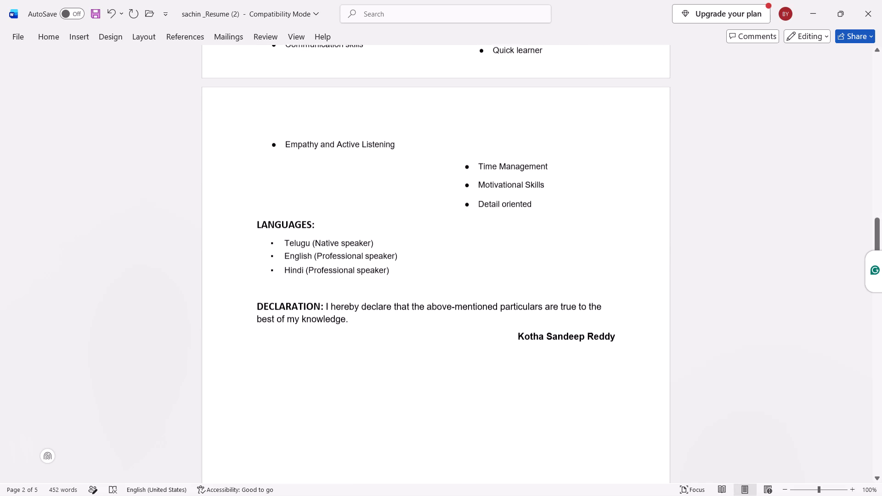
scroll(518, 265, up, 3)
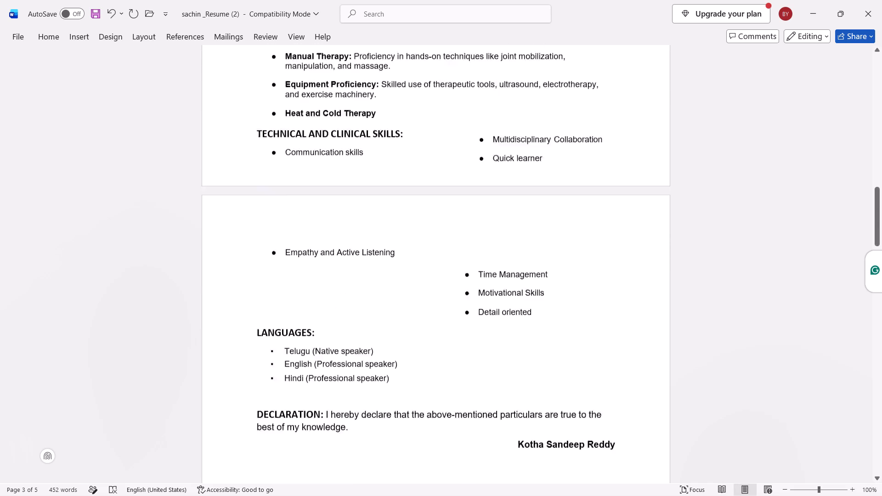
scroll(518, 265, up, 7)
scroll(518, 265, down, 1)
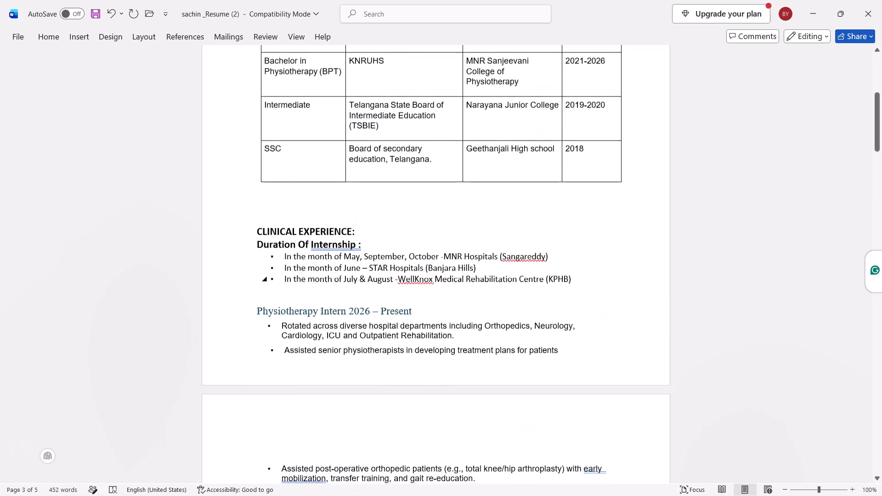
scroll(518, 265, down, 1)
click(518, 265)
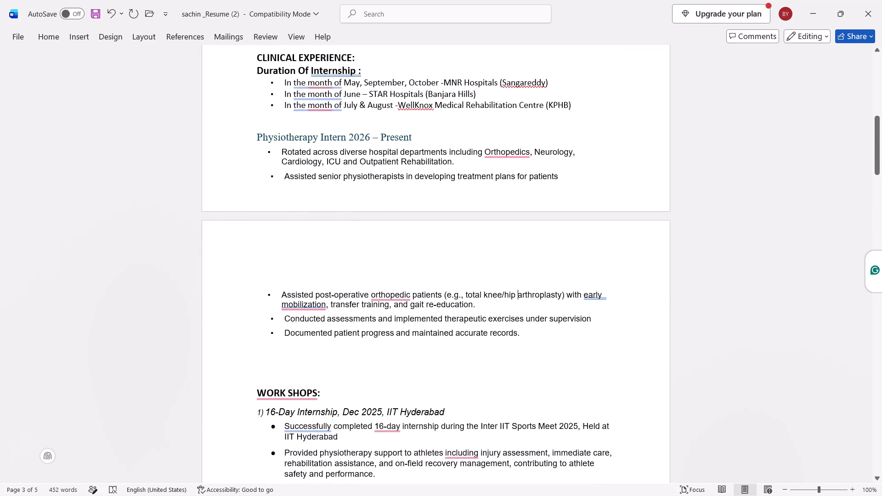
scroll(518, 265, down, 6)
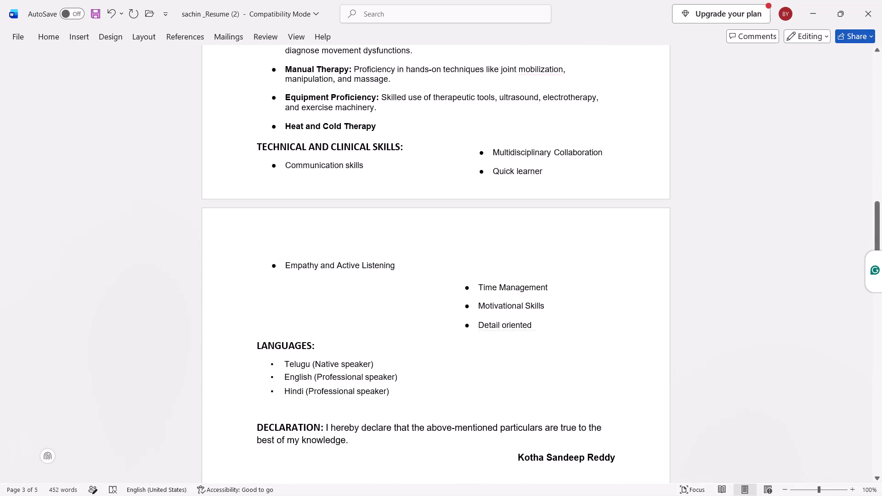
scroll(518, 265, up, 7)
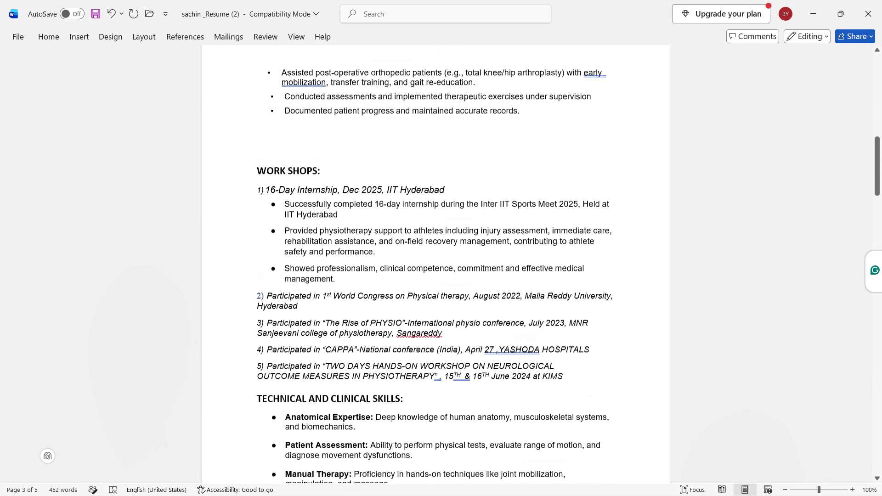
Delete the blank lines between the last internship bullet and the "WORK SHOPS" heading.
scroll(518, 265, up, 1)
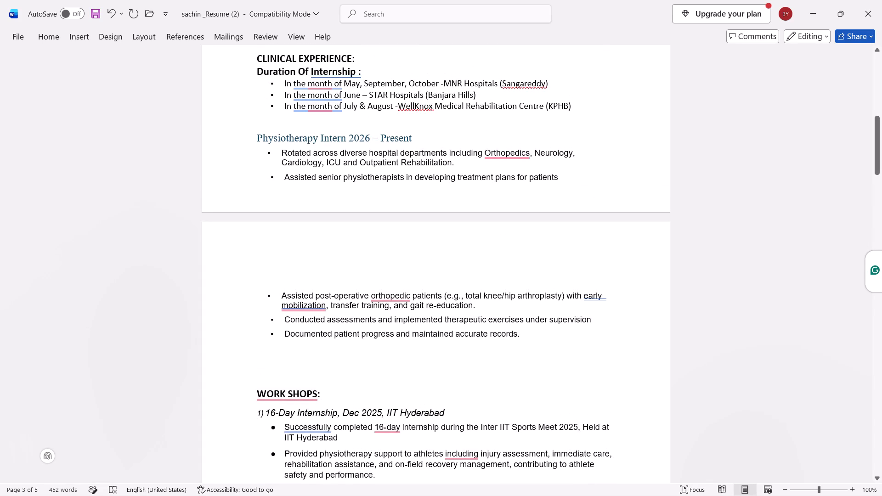
click(271, 373)
key(BackSpace)
key(BackSpace)
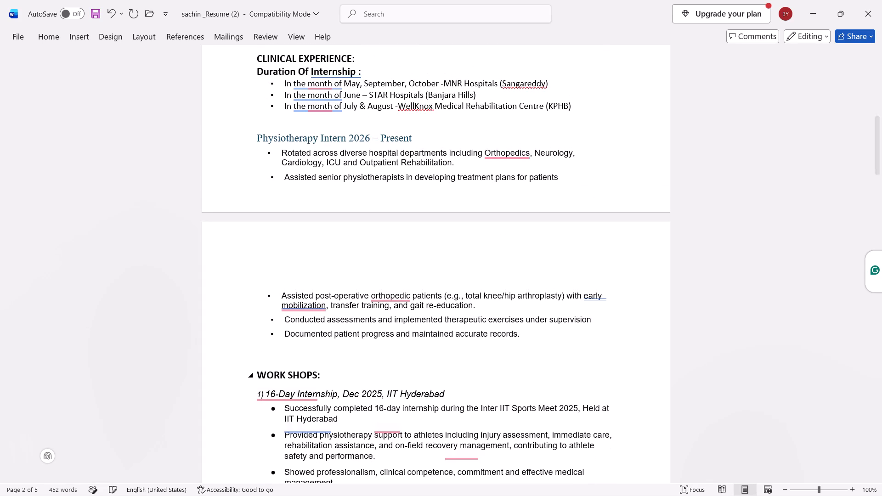
key(BackSpace)
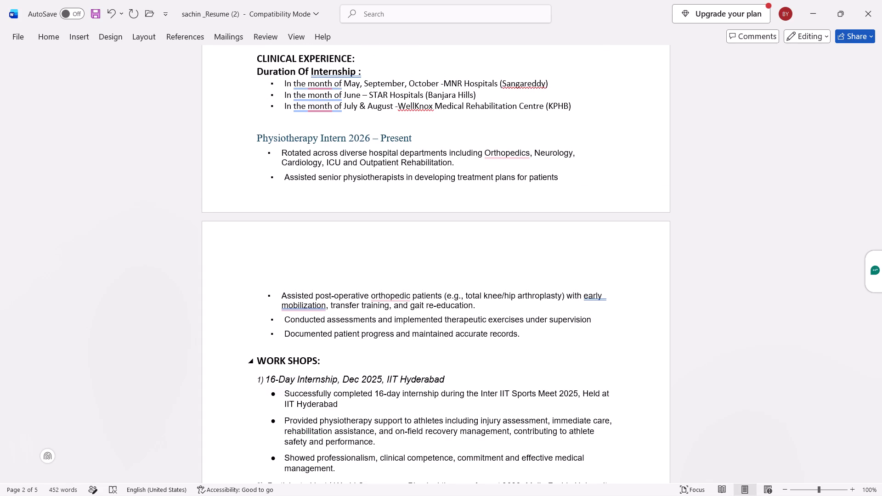
Remove the blank lines before "Time Management" to bring the split two-column skills list together on one page.
scroll(271, 371, up, 6)
scroll(271, 371, down, 3)
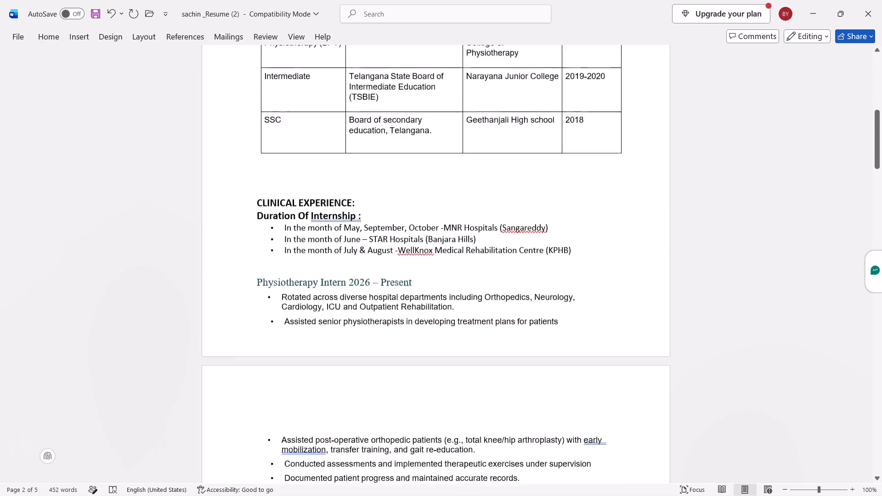
scroll(271, 371, down, 10)
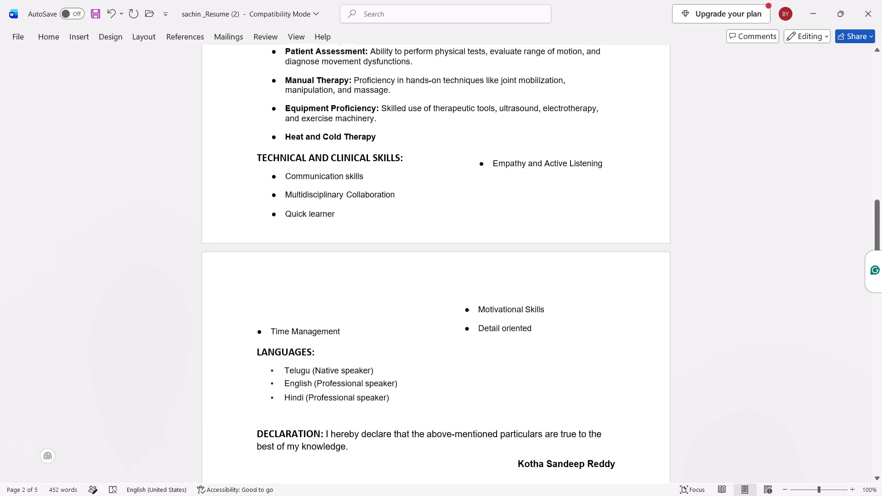
scroll(271, 371, up, 1)
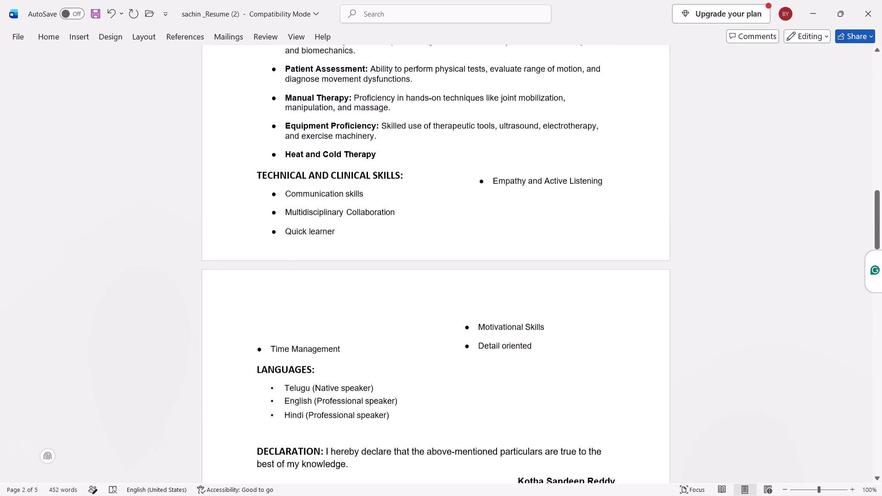
scroll(271, 371, up, 2)
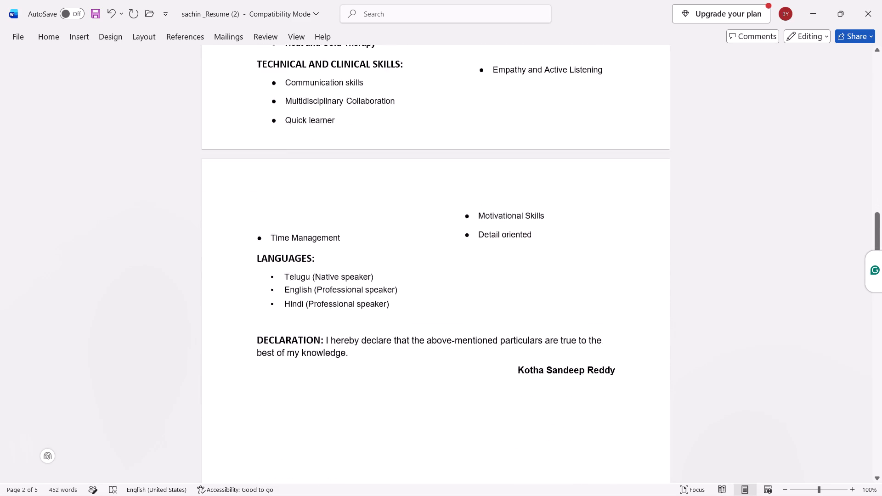
scroll(271, 371, up, 1)
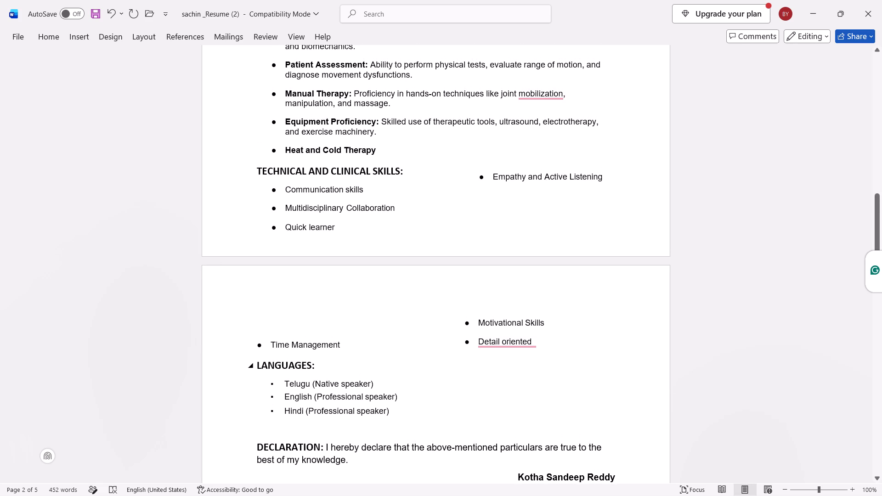
click(261, 328)
key(BackSpace)
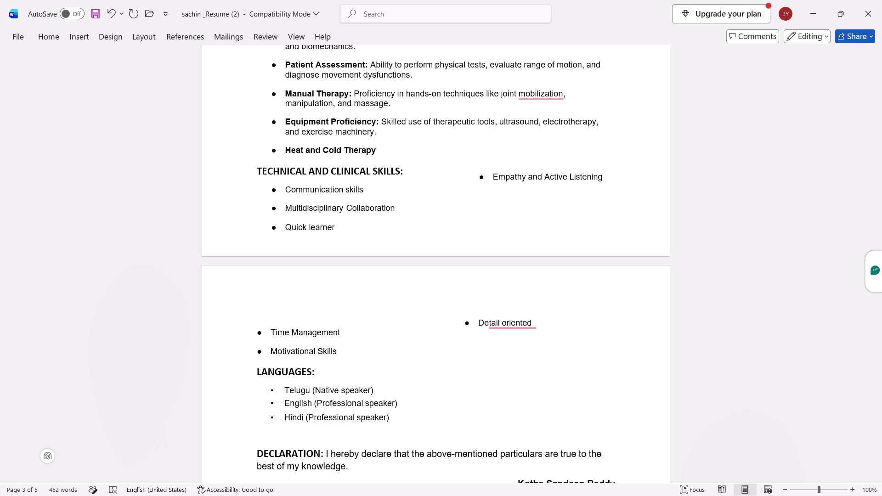
key(BackSpace)
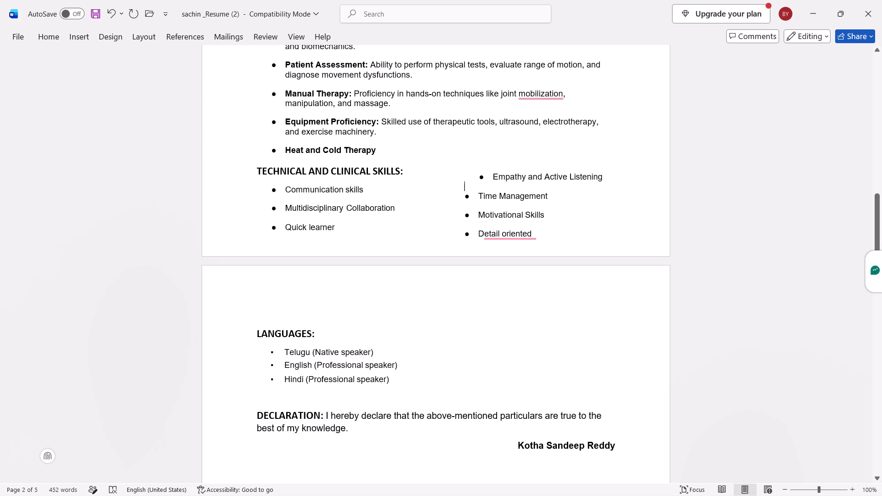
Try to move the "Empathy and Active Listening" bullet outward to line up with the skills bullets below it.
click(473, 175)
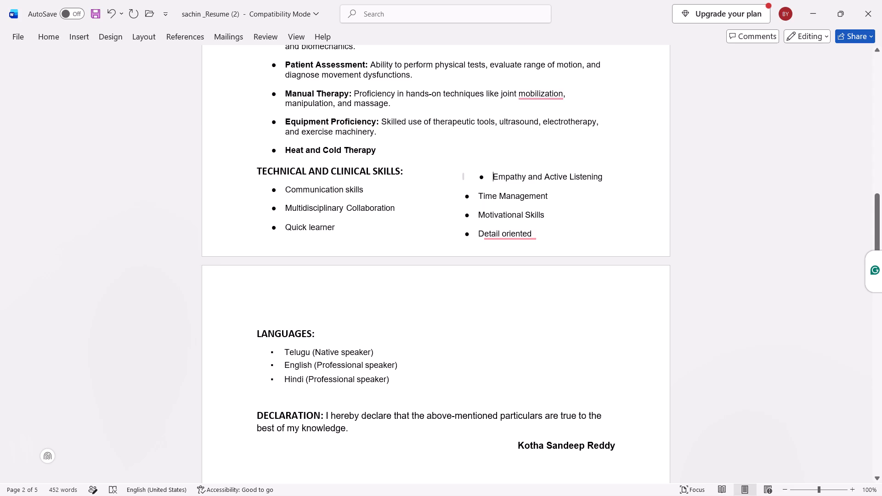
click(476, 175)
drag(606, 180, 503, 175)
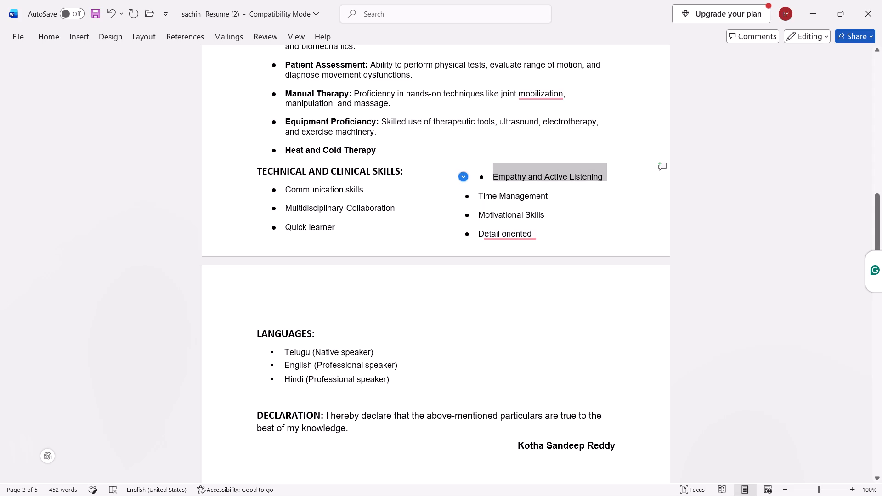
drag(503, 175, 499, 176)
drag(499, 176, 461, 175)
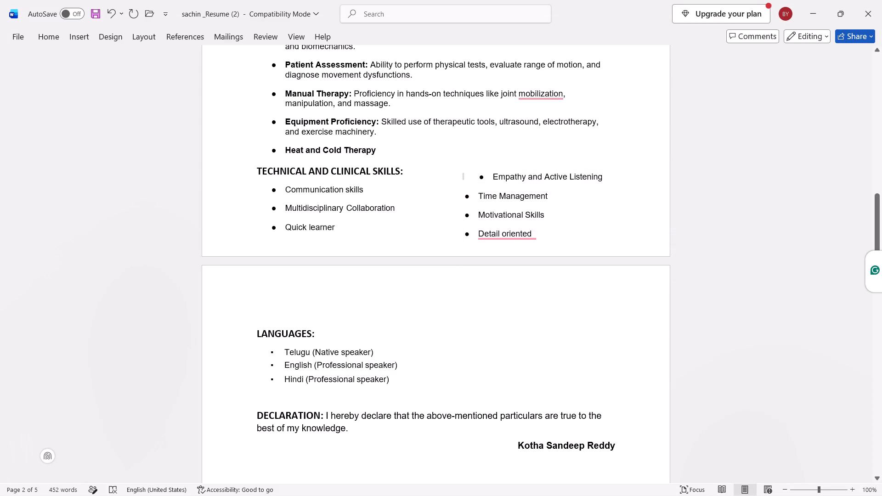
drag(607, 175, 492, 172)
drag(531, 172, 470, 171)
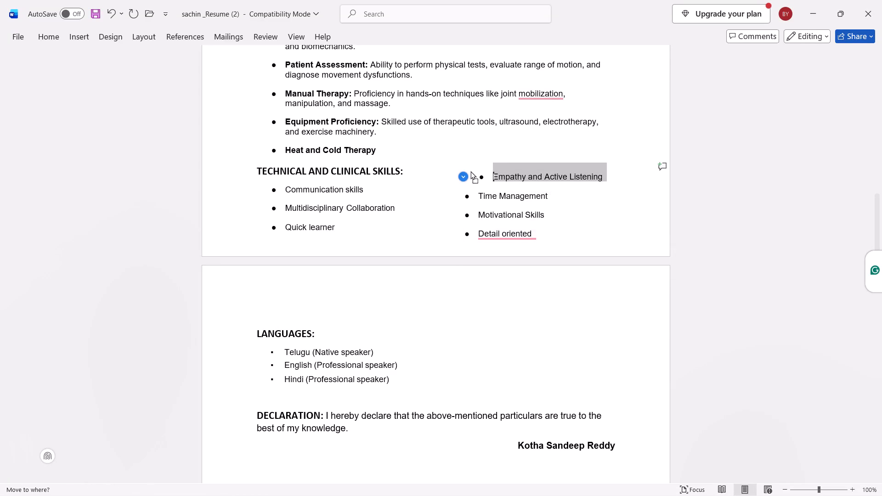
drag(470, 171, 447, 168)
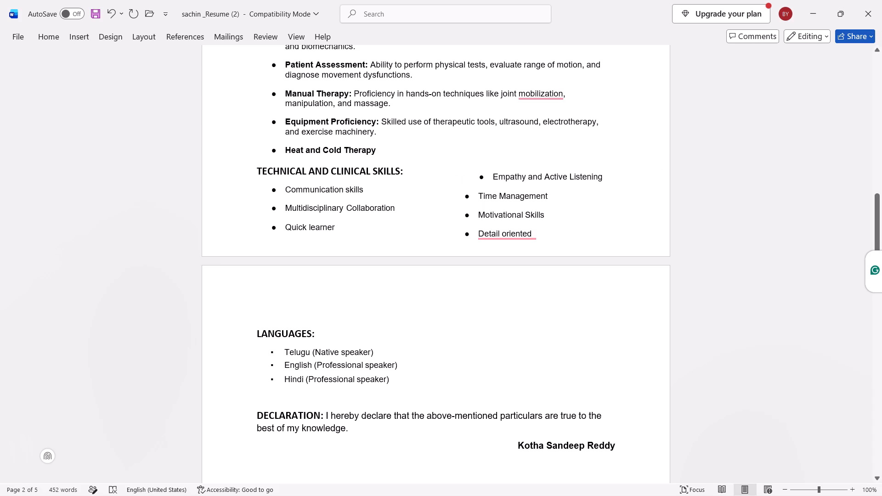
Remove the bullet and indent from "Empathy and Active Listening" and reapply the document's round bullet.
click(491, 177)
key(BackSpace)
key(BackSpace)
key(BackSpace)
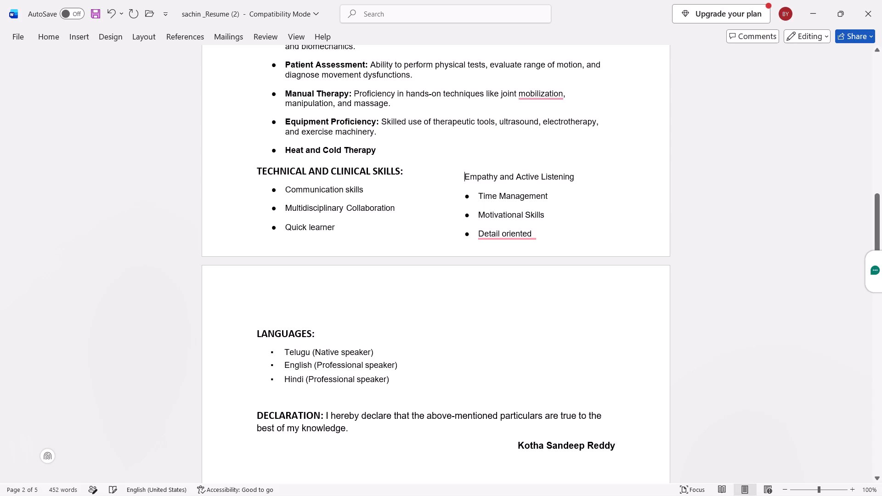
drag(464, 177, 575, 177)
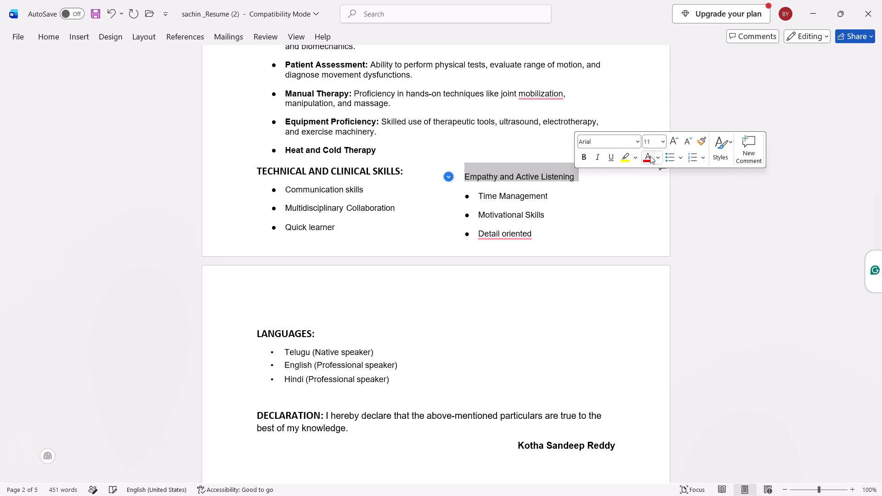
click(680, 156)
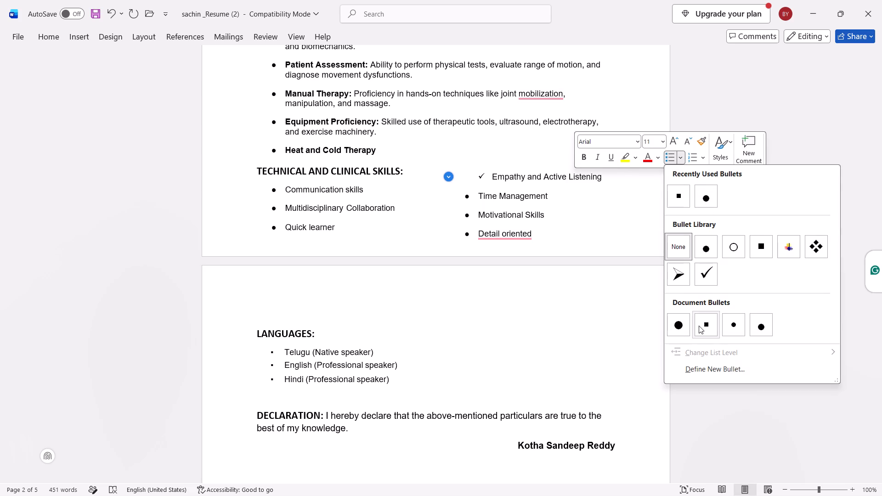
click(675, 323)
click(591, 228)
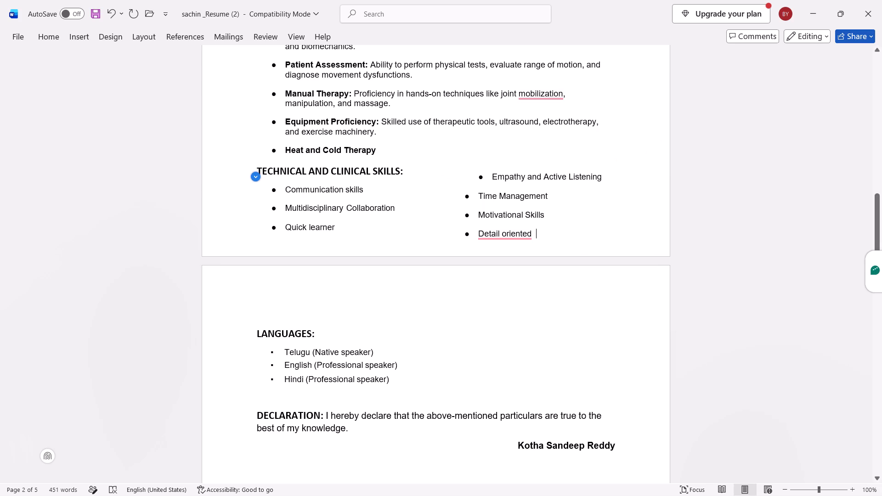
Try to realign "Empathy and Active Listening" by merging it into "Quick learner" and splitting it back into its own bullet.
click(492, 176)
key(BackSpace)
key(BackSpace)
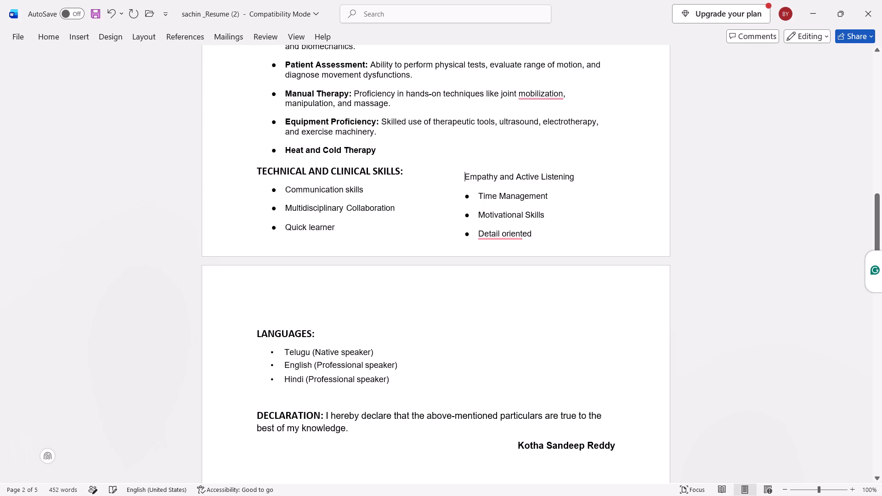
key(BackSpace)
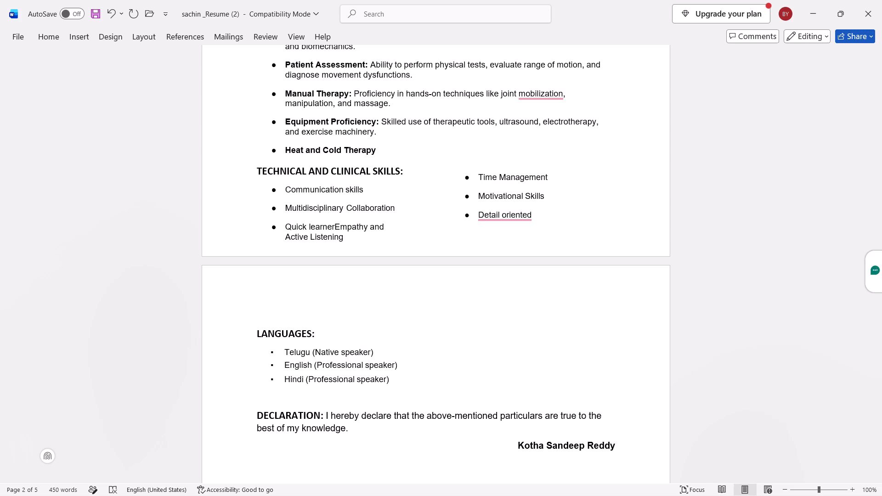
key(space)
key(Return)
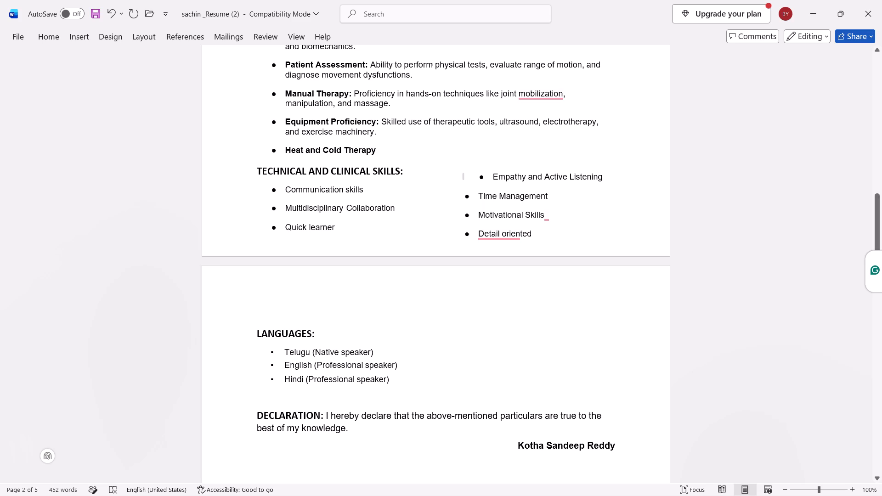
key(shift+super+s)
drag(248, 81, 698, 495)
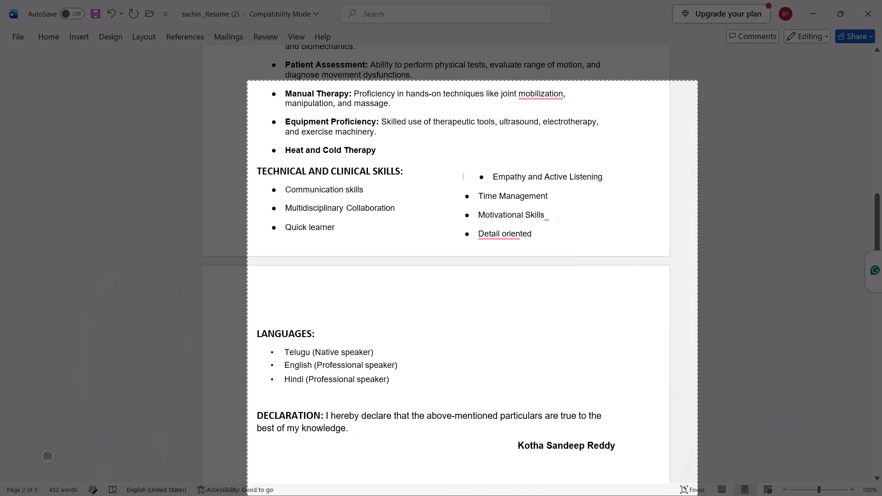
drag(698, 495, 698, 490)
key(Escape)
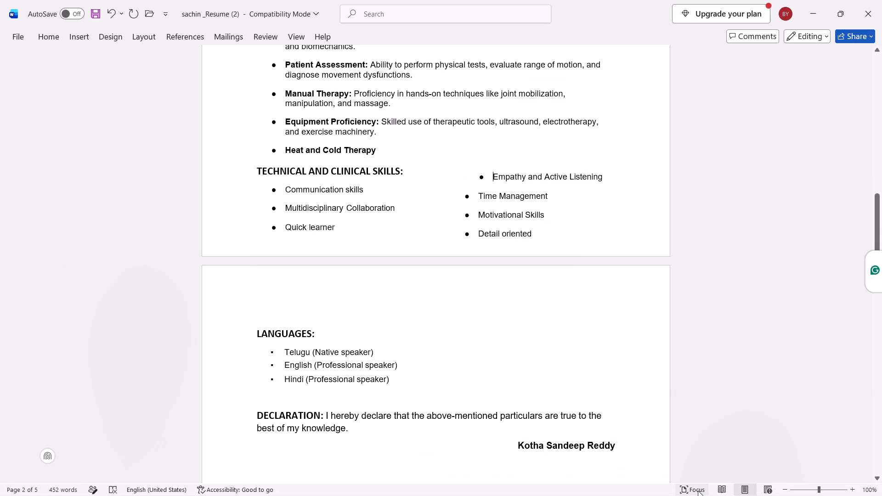
Start a screen snip of the résumé's skills, languages and declaration sections.
key(shift+super+s)
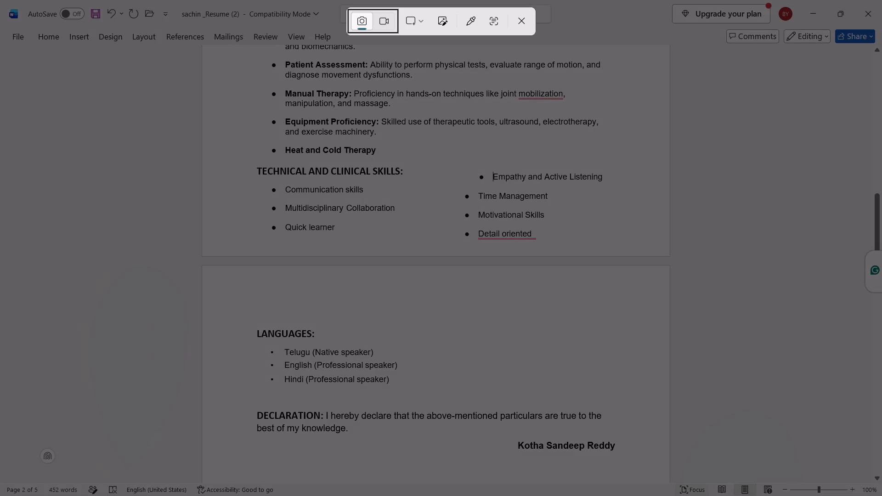
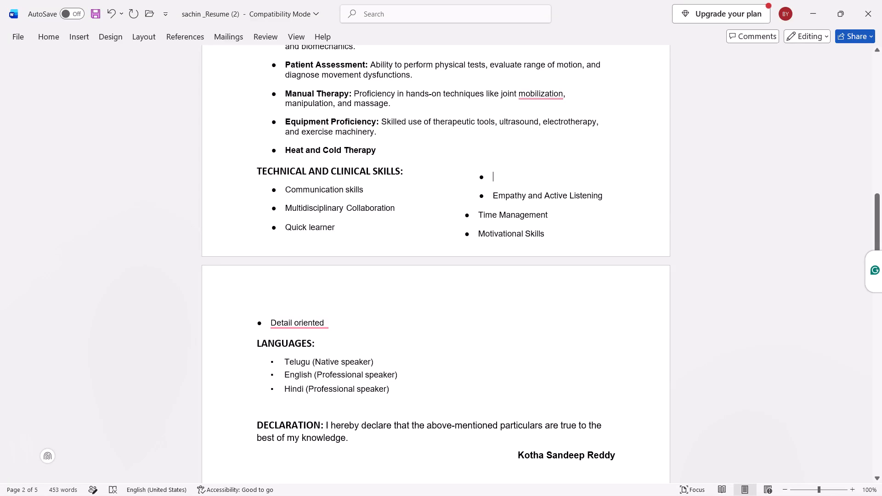
Strip the bullet and indent from "Empathy and Active Listening" and set it as its own plain paragraph at the column start.
click(475, 194)
click(475, 194)
key(BackSpace)
key(BackSpace)
key(BackSpace)
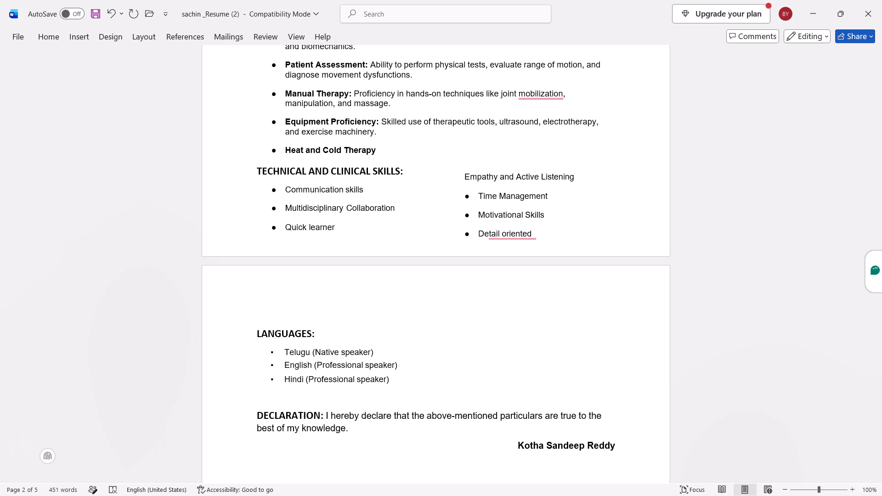
key(Return)
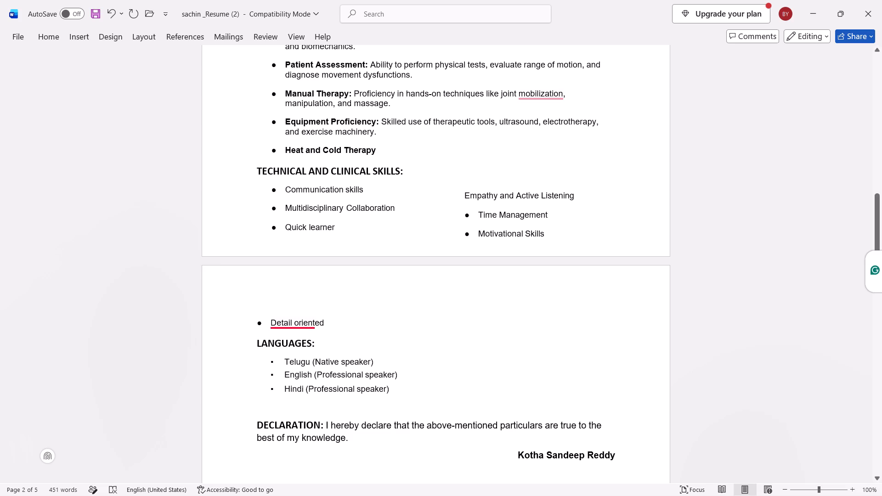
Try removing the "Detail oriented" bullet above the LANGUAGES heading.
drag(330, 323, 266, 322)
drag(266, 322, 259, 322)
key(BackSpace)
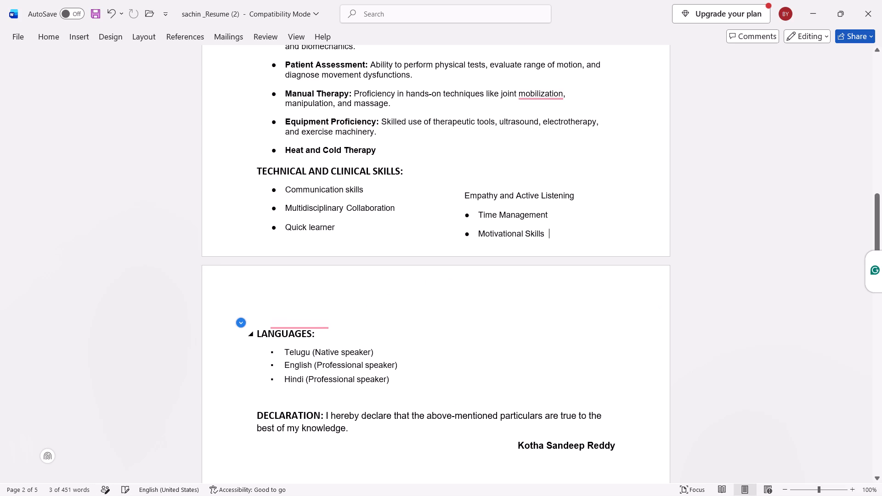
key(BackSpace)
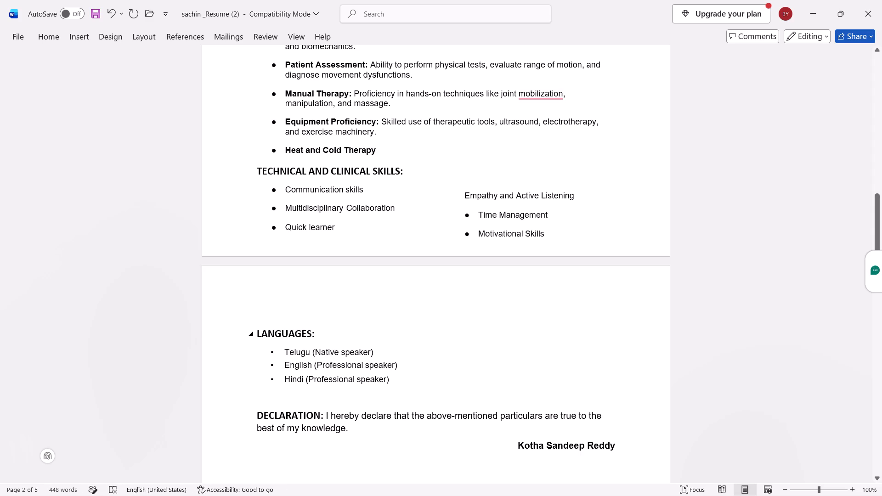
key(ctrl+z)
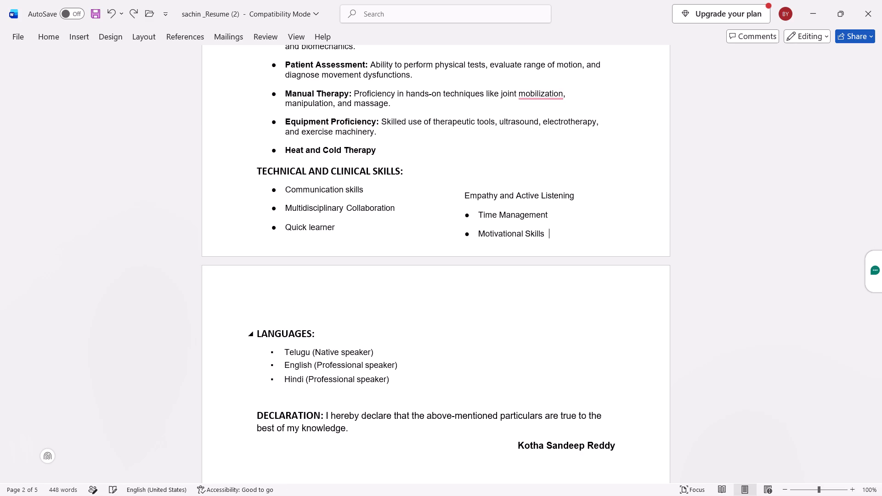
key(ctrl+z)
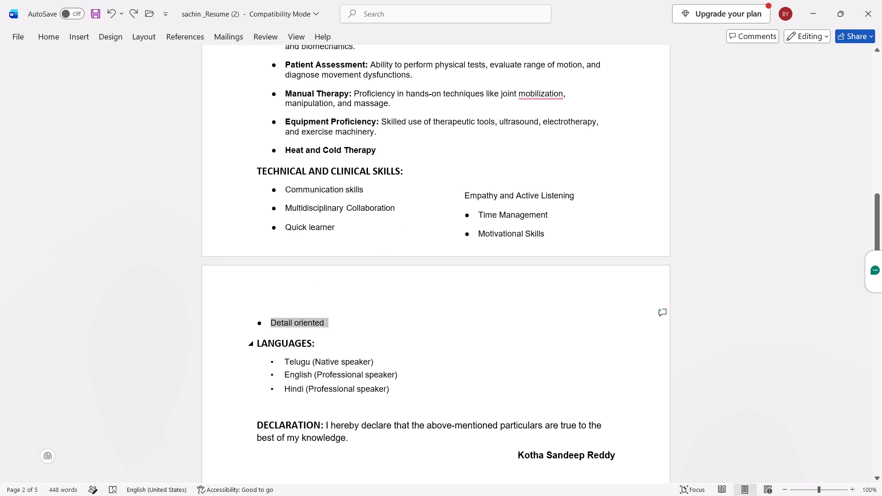
Apply the recently used large round bullet to "Empathy and Active Listening" in the technical and clinical skills list.
click(464, 190)
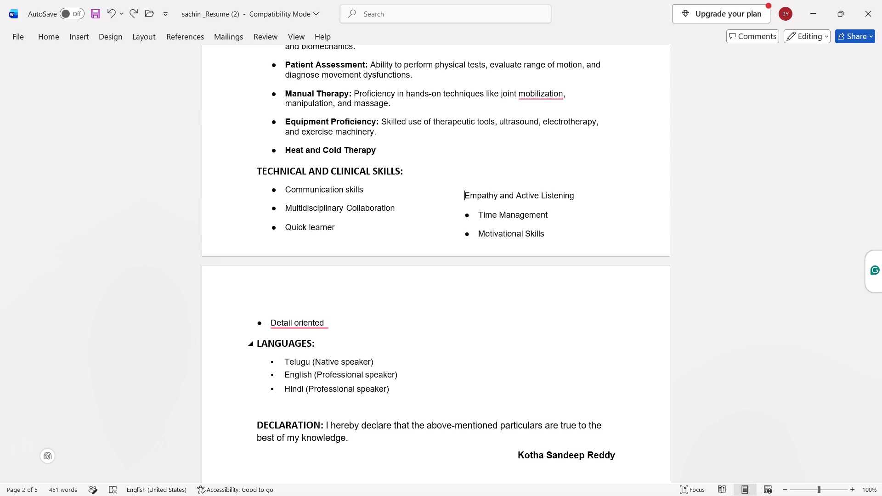
drag(584, 198, 458, 196)
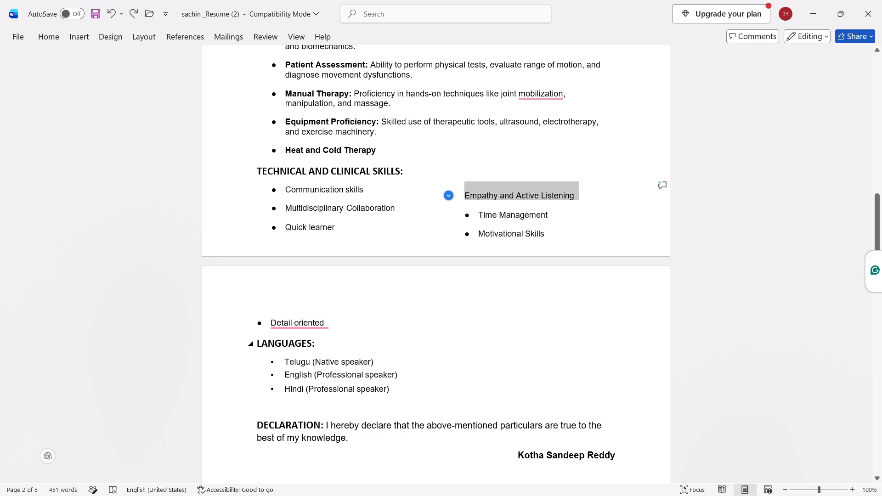
drag(458, 196, 457, 196)
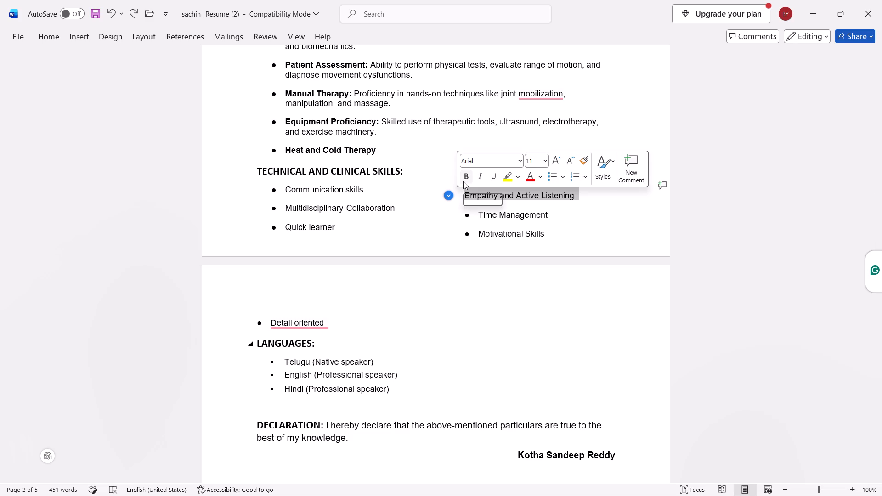
click(561, 177)
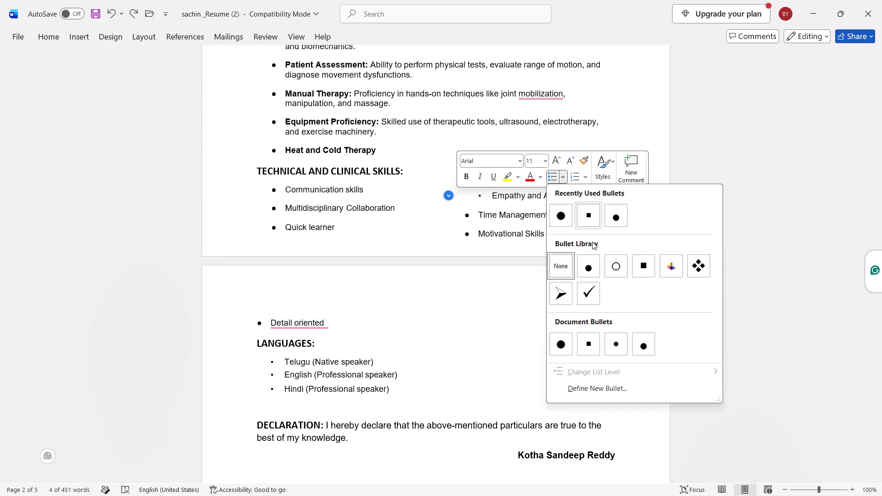
click(566, 218)
click(569, 232)
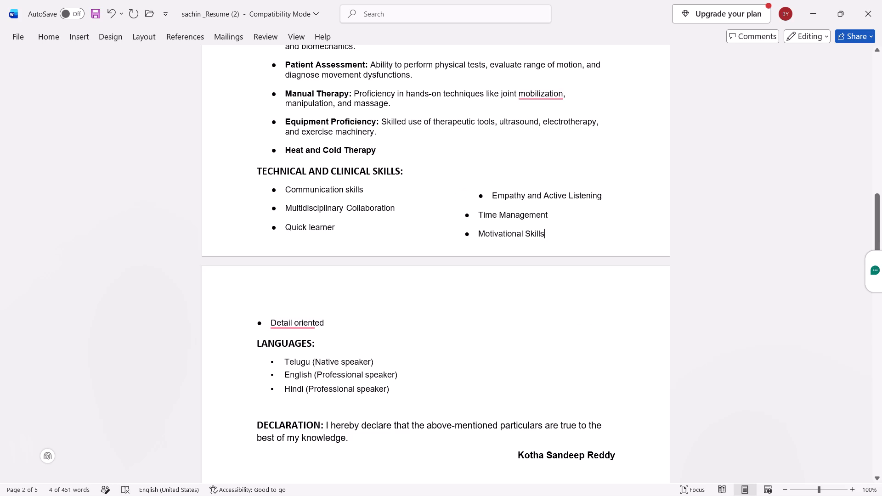
Start a screen snip of the résumé's skills, languages and declaration sections.
key(shift+super+s)
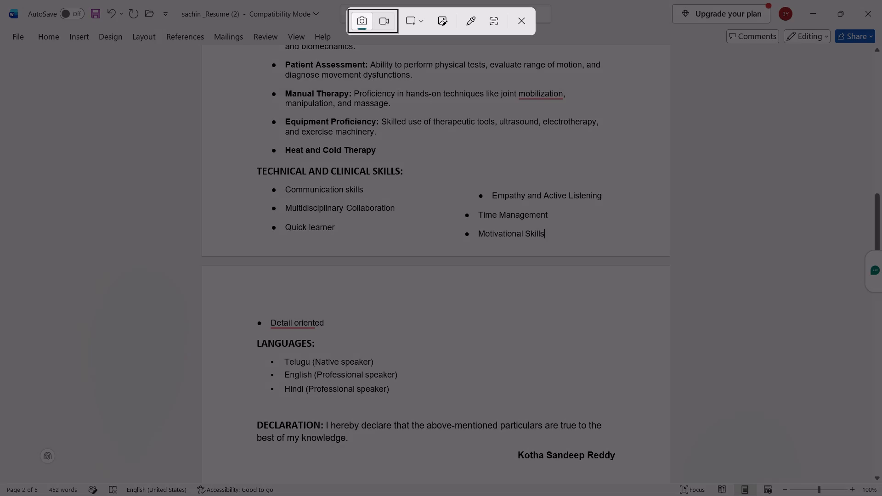
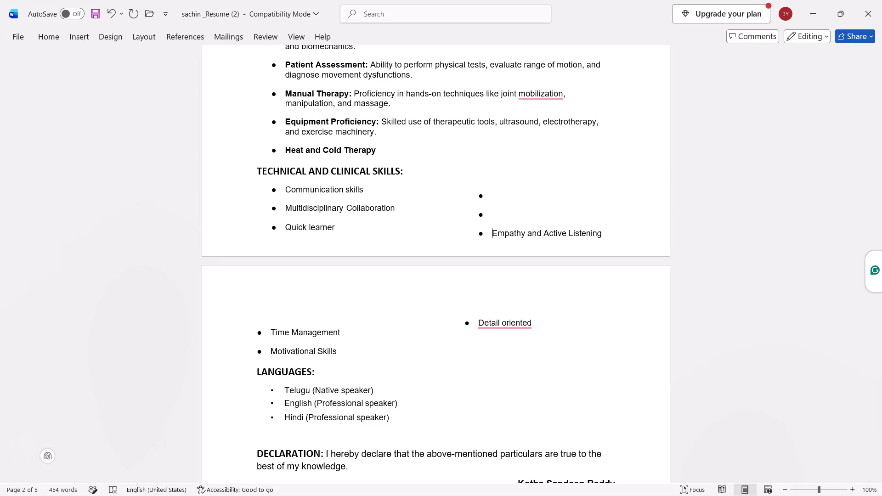
Push "Empathy and Active Listening" onto a new line on the next page and remove its bullet.
key(Return)
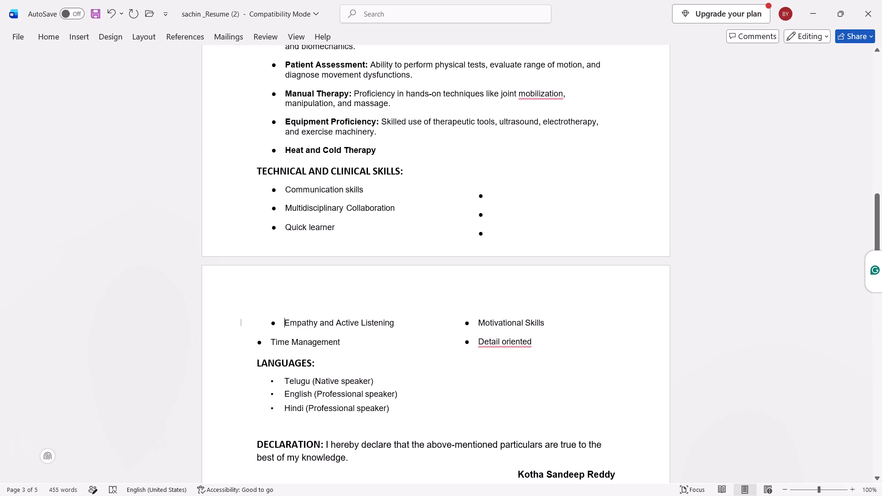
key(BackSpace)
Remove the empty third bullet left in the second column under TECHNICAL AND CLINICAL SKILLS.
drag(488, 237, 466, 143)
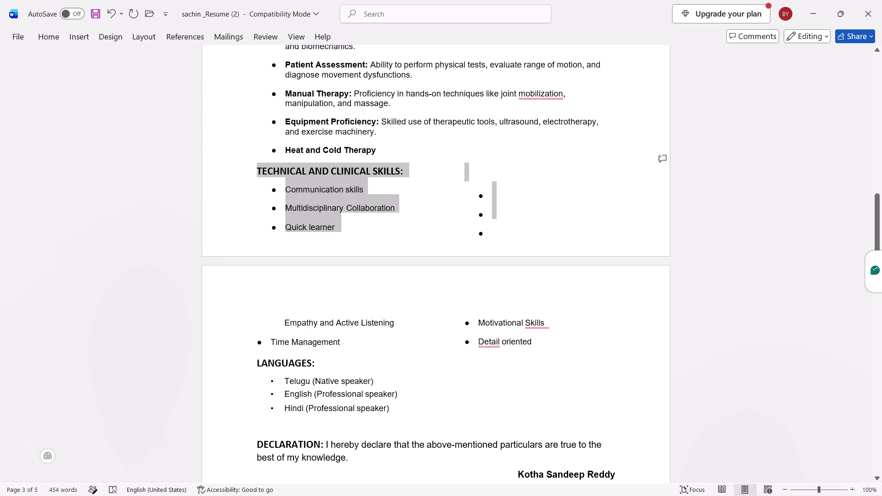
drag(466, 143, 481, 232)
key(BackSpace)
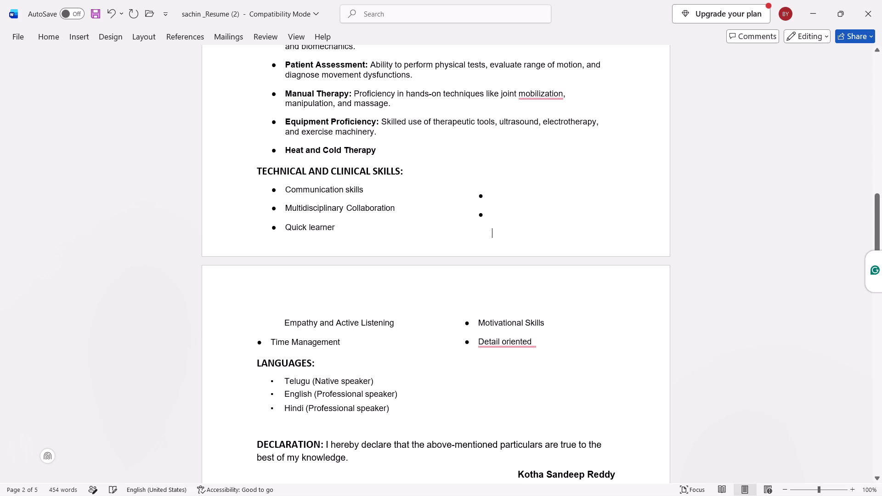
key(BackSpace)
click(490, 218)
Remove the indent from "Empathy and Active Listening" so it starts at the page margin.
click(278, 325)
key(BackSpace)
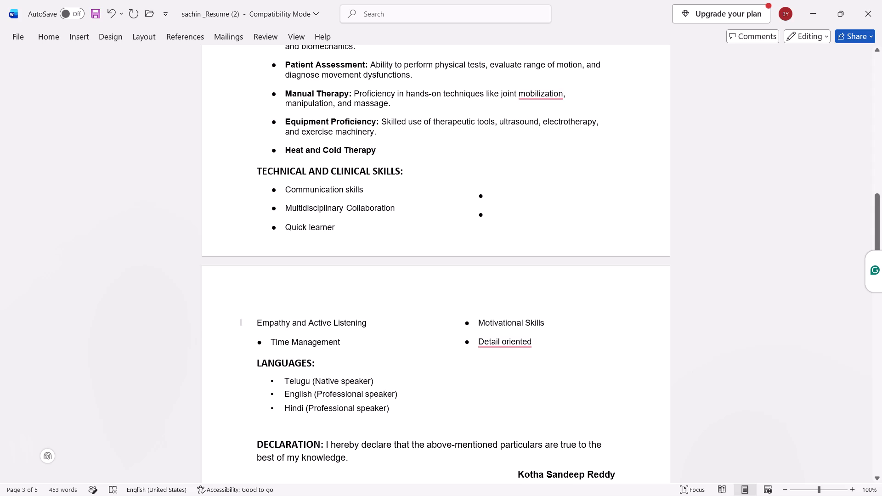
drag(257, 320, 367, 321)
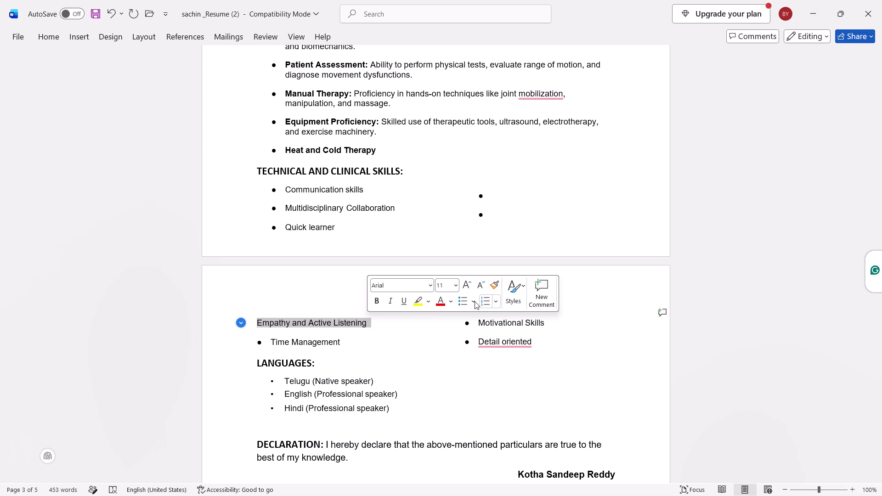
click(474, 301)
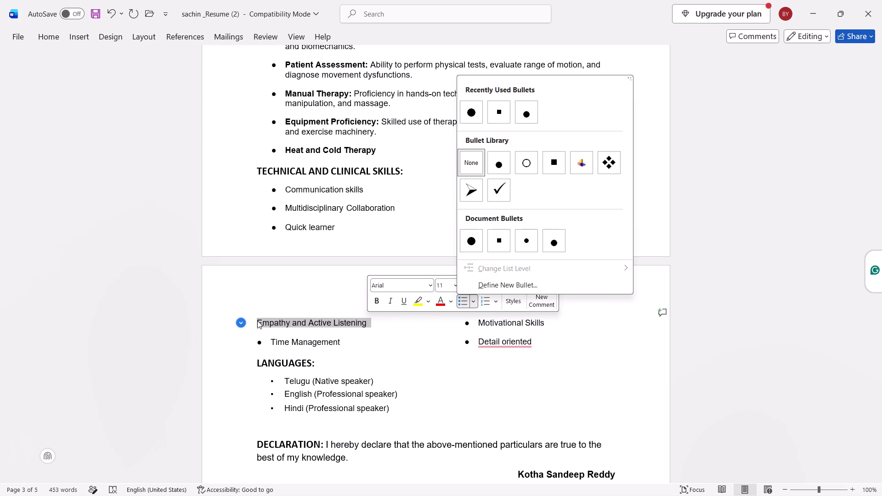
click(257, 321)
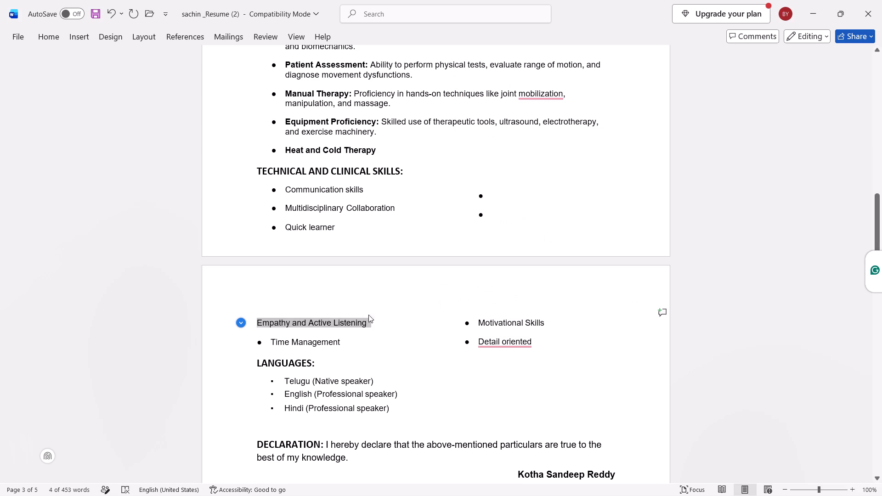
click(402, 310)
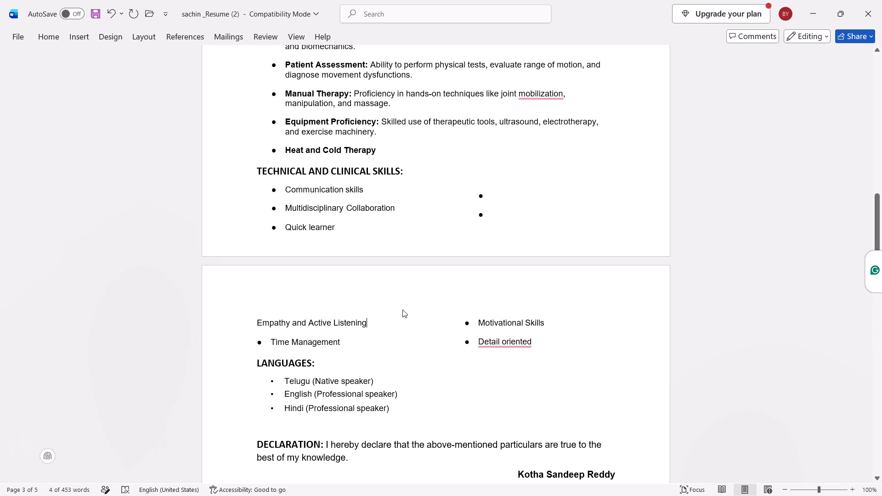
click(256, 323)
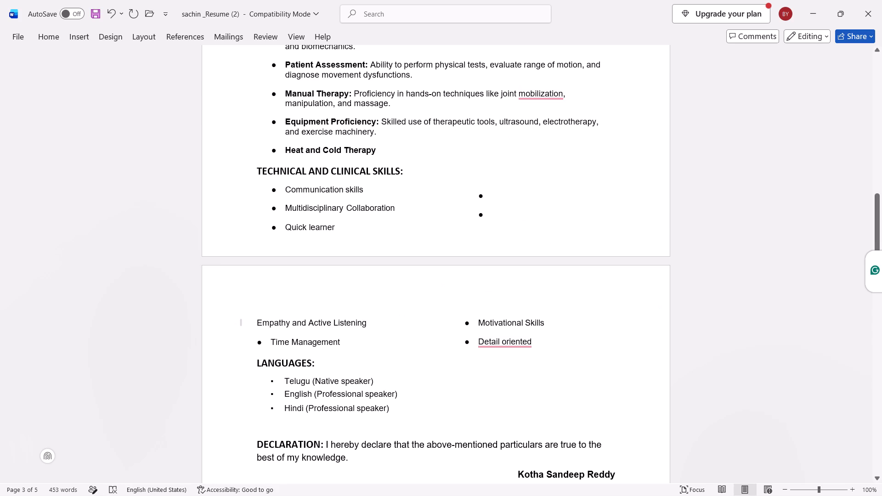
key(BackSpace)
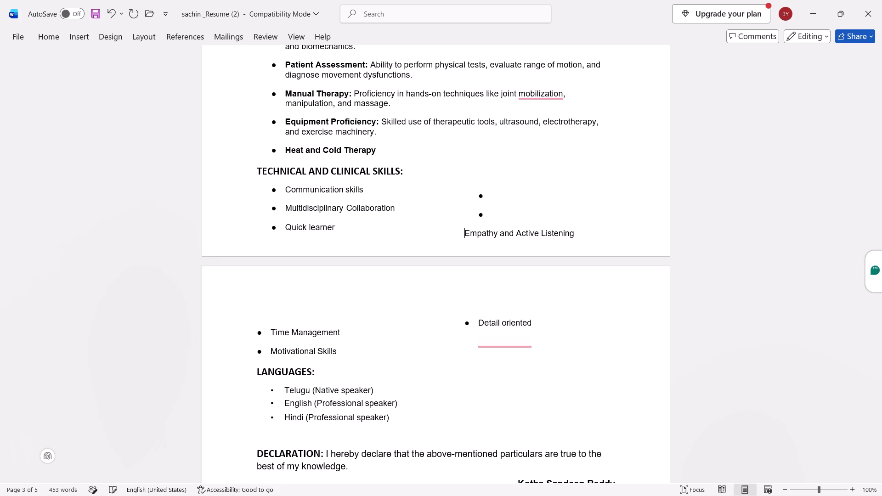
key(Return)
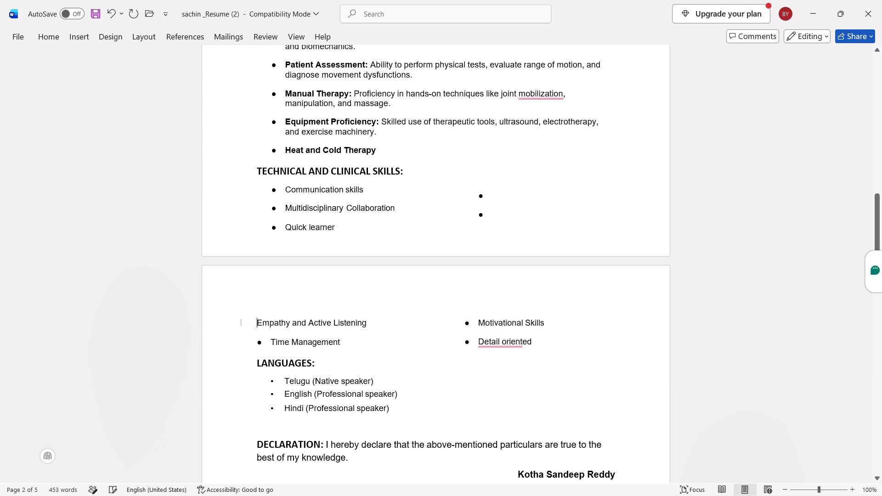
Apply the recently used large round bullet to "Empathy and Active Listening" at the top of the next page.
drag(256, 322, 371, 323)
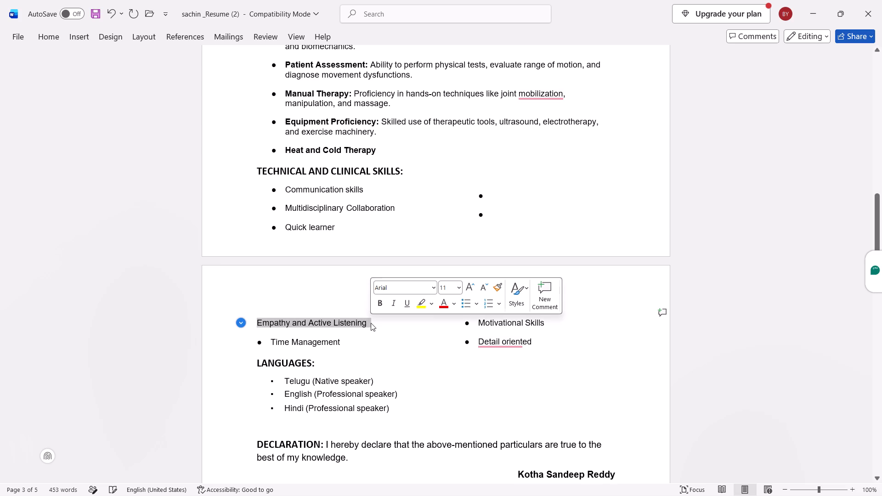
click(478, 301)
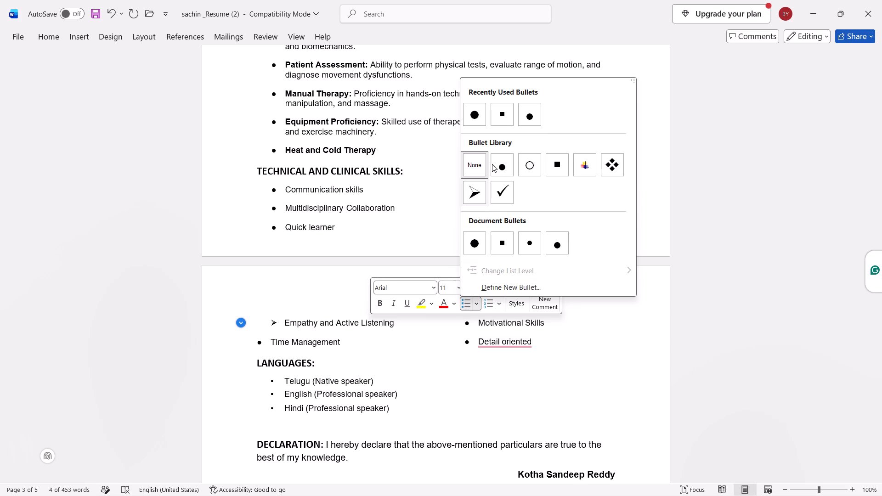
click(480, 120)
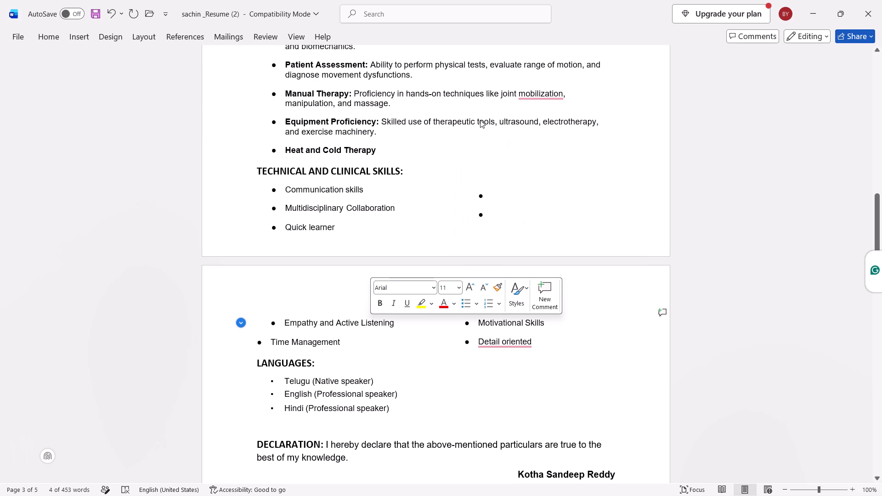
Remove the two remaining empty bullets in the second column beside the technical and clinical skills.
click(498, 214)
click(498, 214)
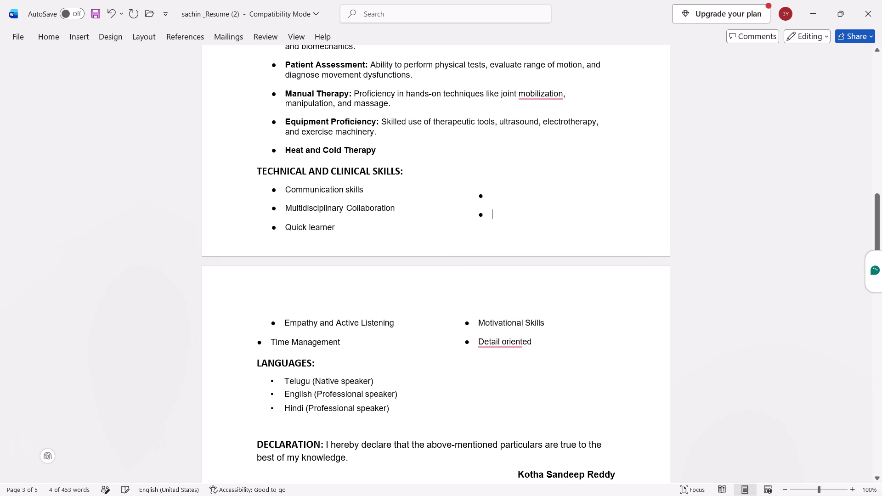
key(BackSpace)
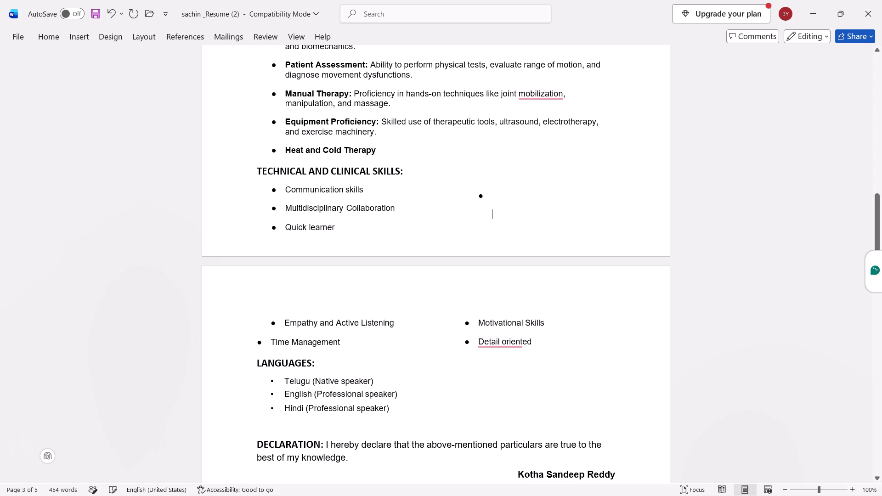
click(496, 198)
key(BackSpace)
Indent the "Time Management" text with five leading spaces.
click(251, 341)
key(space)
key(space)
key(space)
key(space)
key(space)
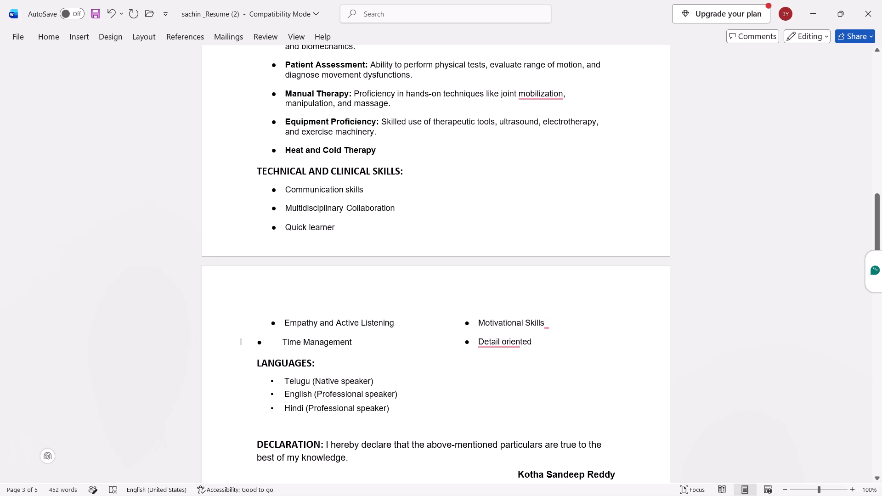
Delete the "Time Management" entry from the skills list and strip the bullet from "Motivational Skills" below it.
drag(353, 342, 283, 340)
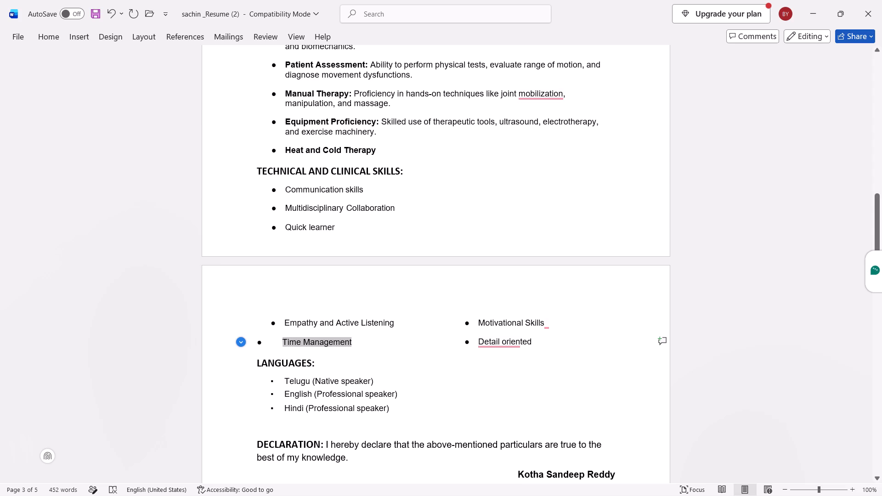
drag(283, 340, 281, 340)
click(391, 323)
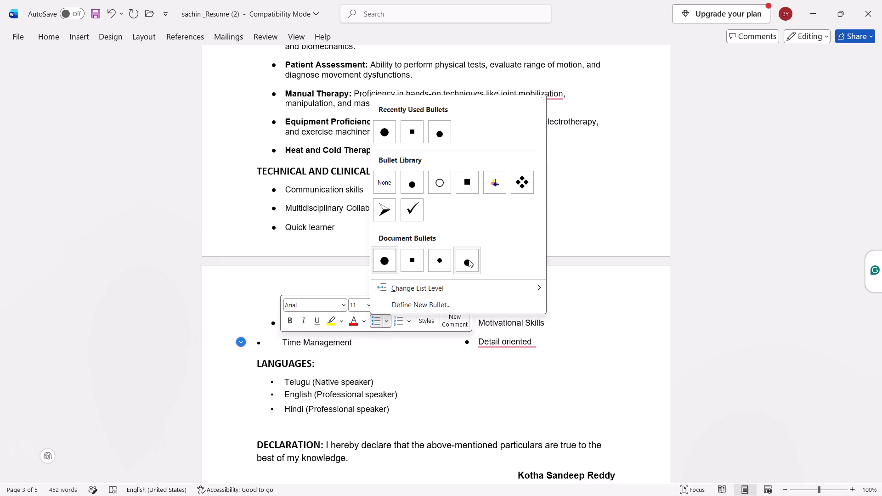
click(267, 341)
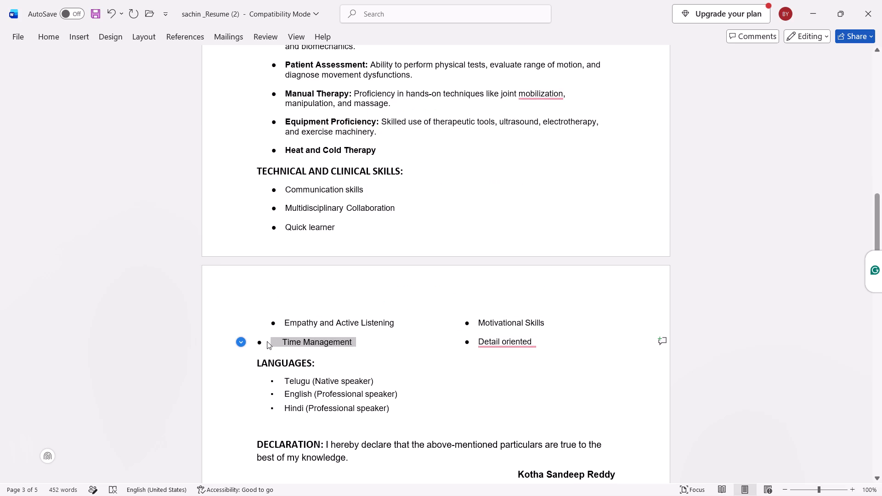
key(BackSpace)
key(BackSpace)
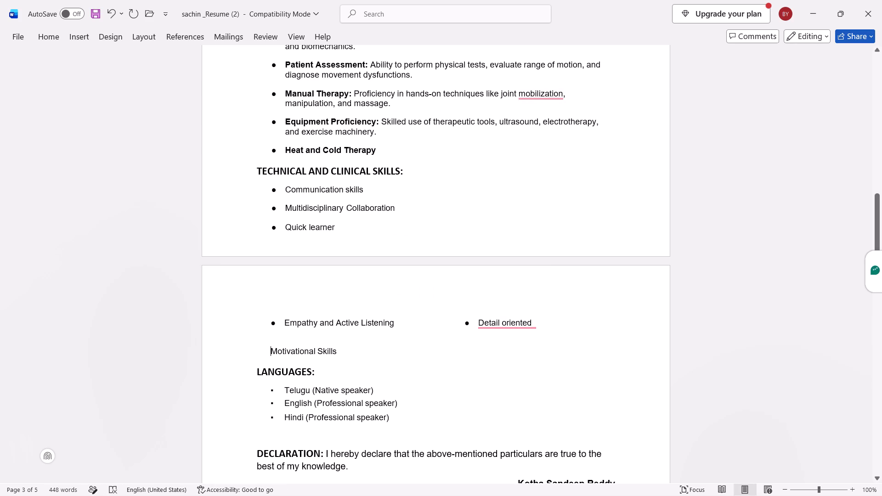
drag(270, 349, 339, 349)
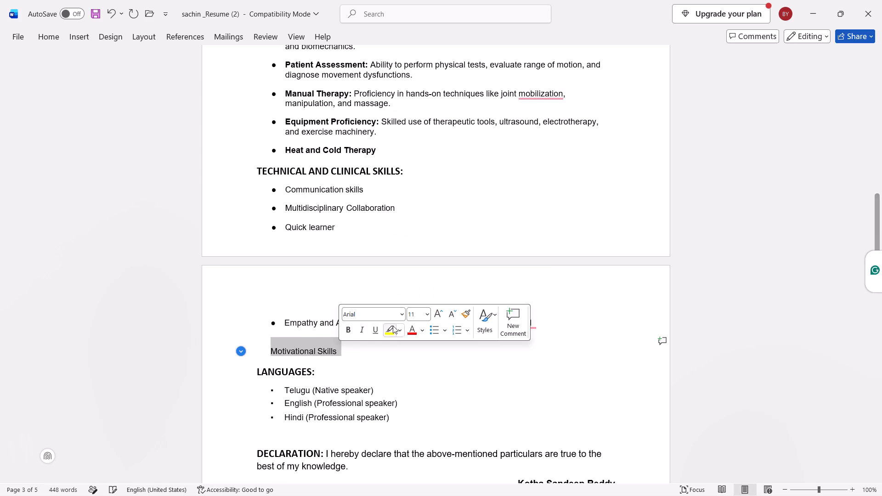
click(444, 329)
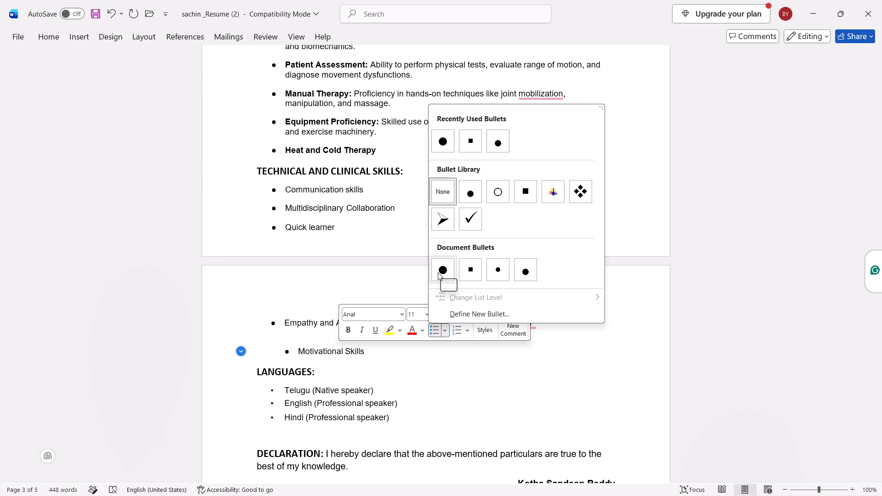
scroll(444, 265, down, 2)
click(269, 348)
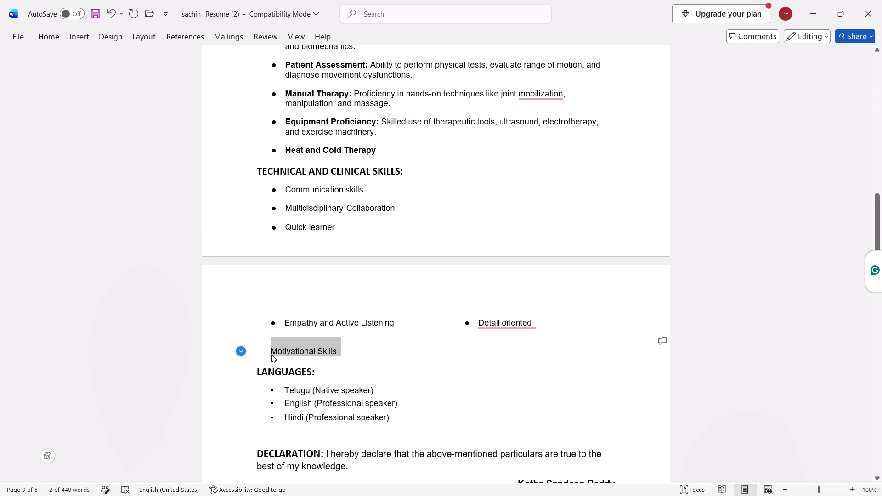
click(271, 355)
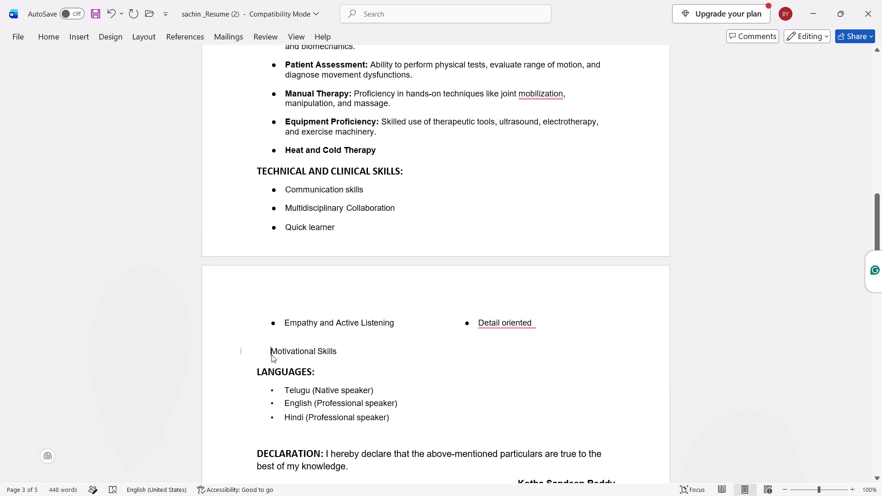
Remove the indent from "Motivational Skills" and give it the large round document bullet, matching "Empathy and Active Listening".
key(BackSpace)
drag(256, 352, 317, 360)
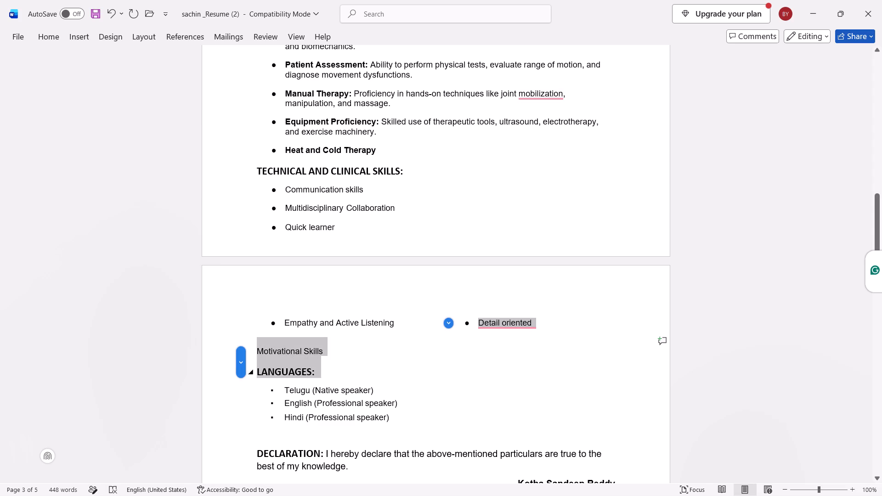
drag(317, 360, 321, 346)
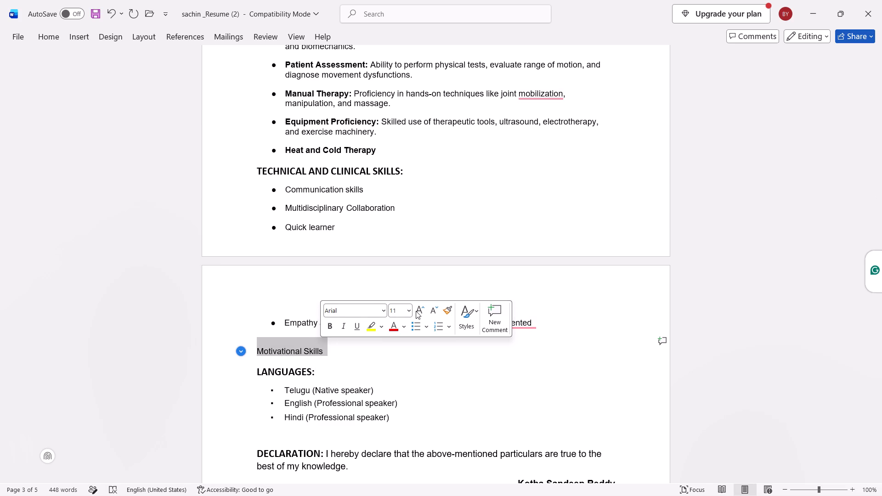
click(429, 326)
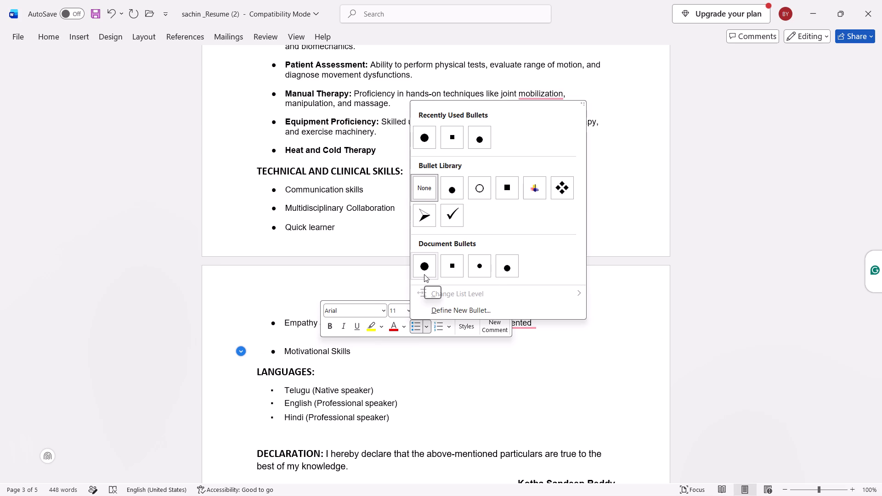
click(424, 274)
click(345, 273)
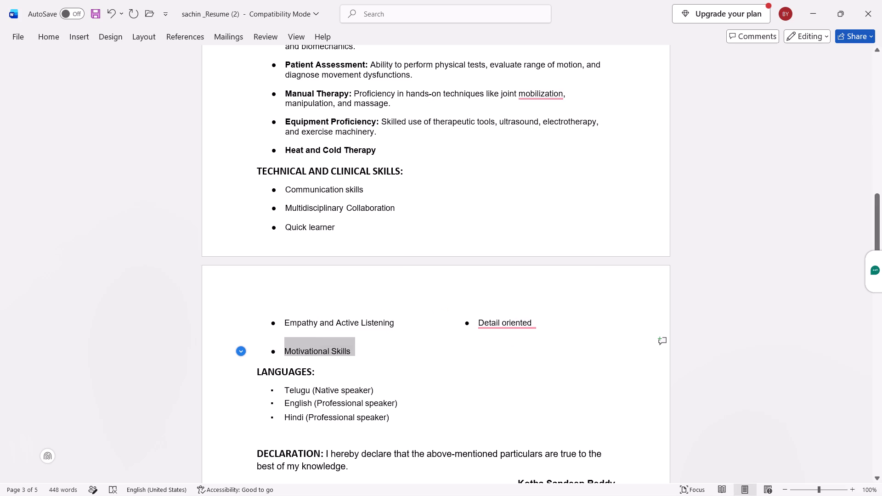
Start a screen snip of the résumé's skills and languages sections across the page break.
scroll(345, 273, up, 1)
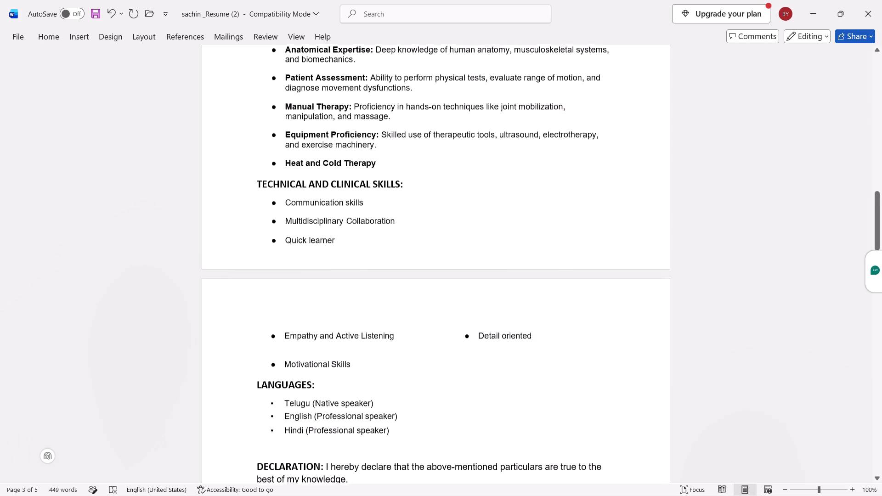
scroll(345, 273, up, 3)
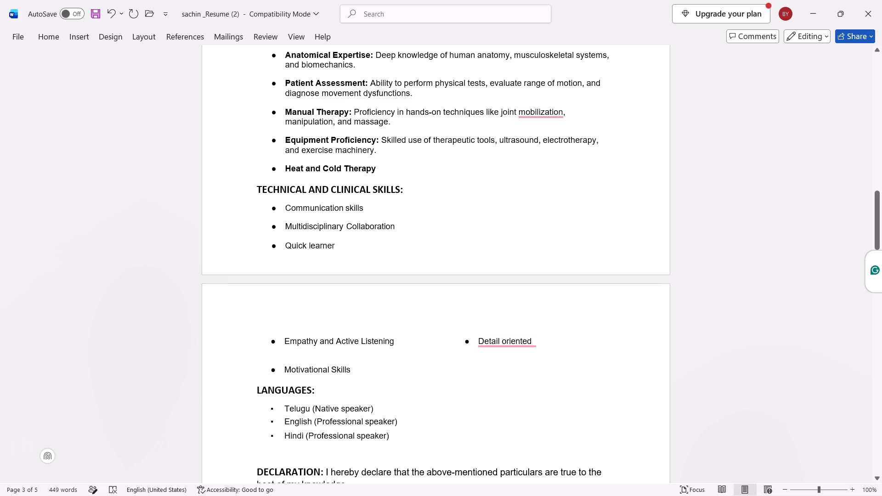
key(shift+super+s)
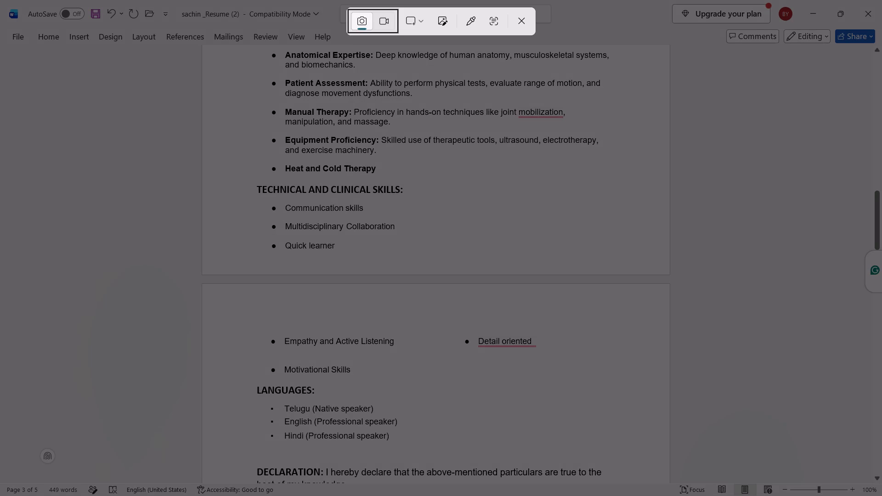
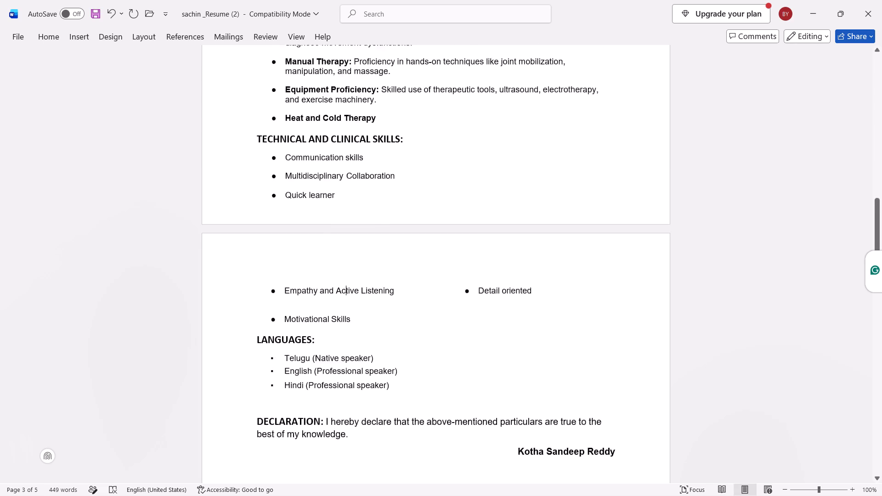
Review the résumé's page layout from the clinical experience section through skills, languages and declaration, checking gaps at the page breaks.
scroll(543, 214, down, 2)
scroll(543, 214, up, 1)
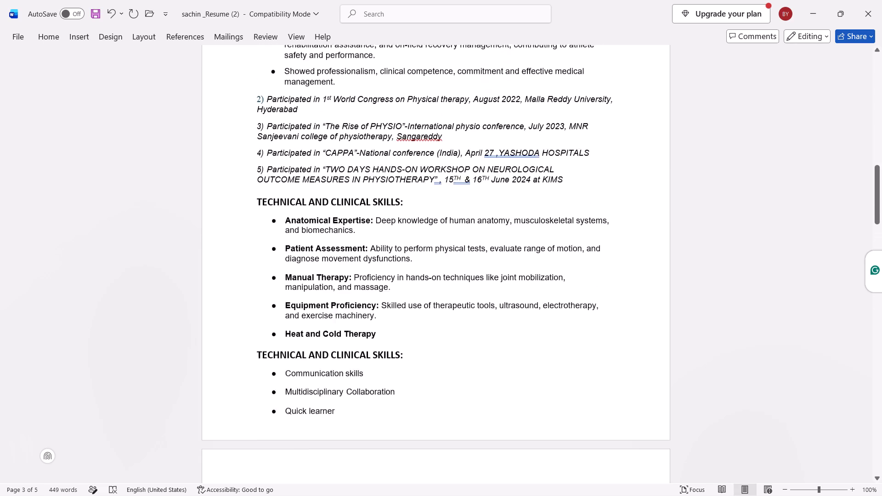
scroll(543, 214, up, 2)
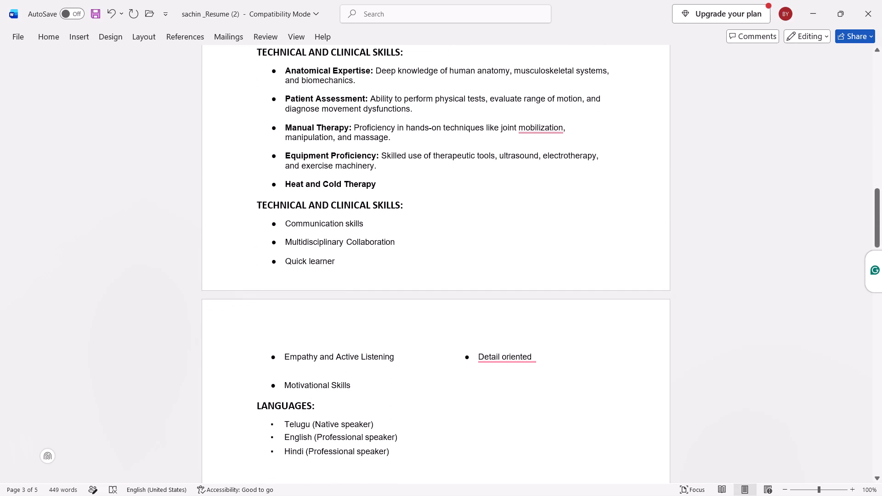
scroll(543, 214, up, 2)
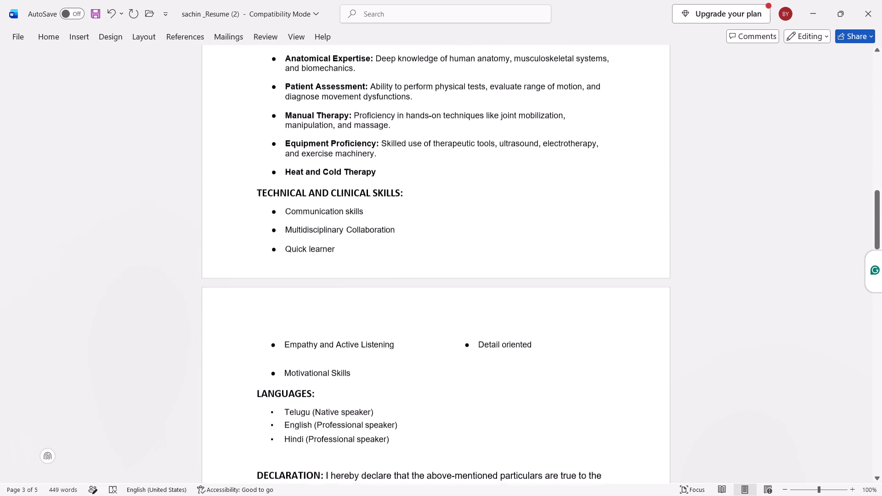
scroll(543, 214, up, 2)
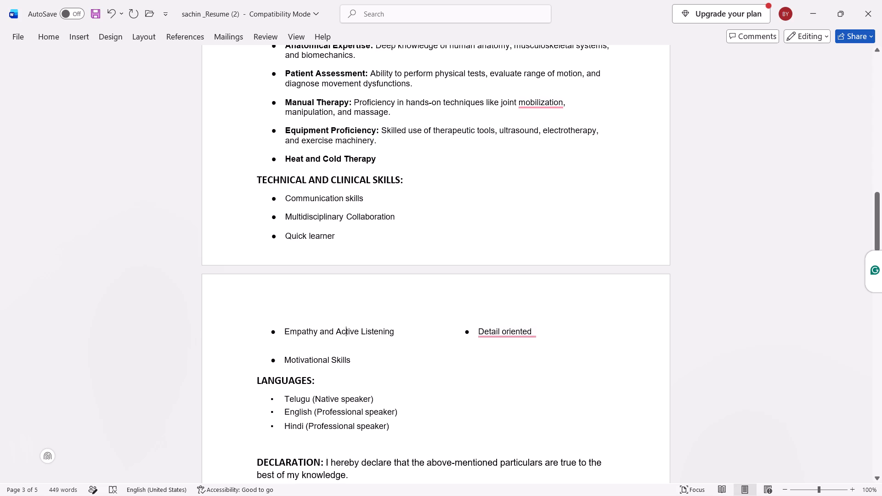
scroll(543, 214, up, 5)
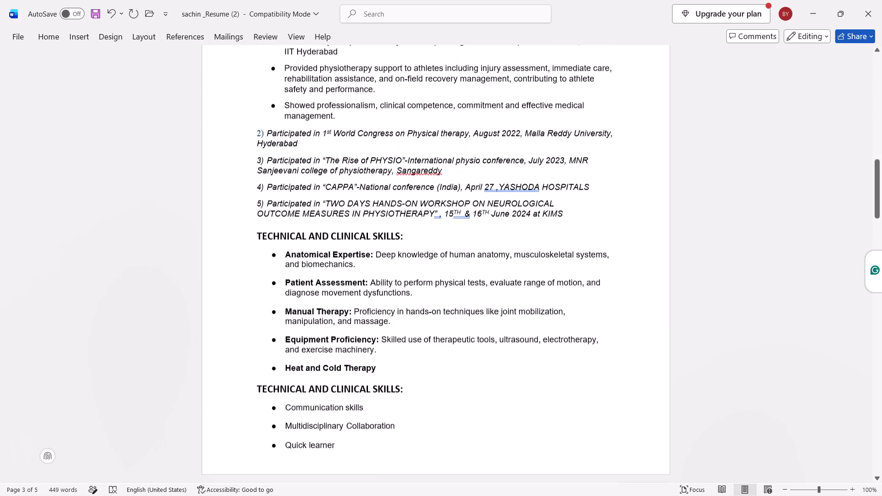
scroll(543, 214, up, 2)
scroll(543, 214, down, 1)
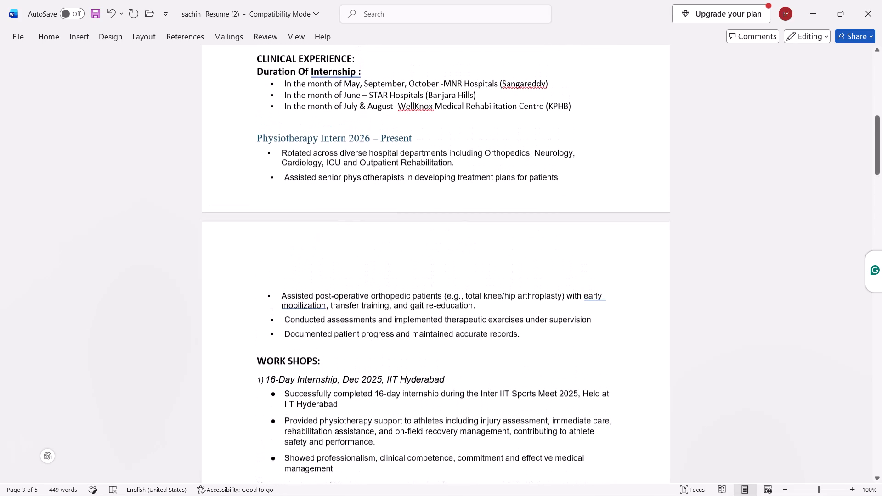
scroll(543, 214, down, 3)
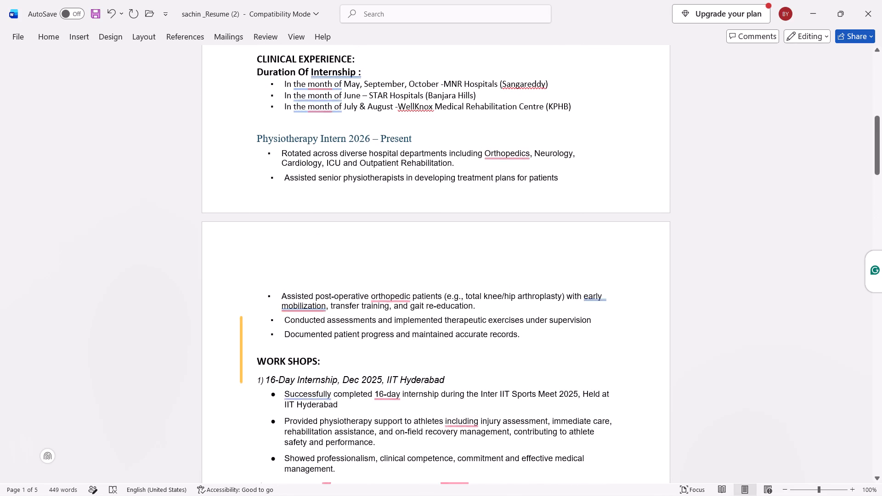
scroll(543, 214, down, 3)
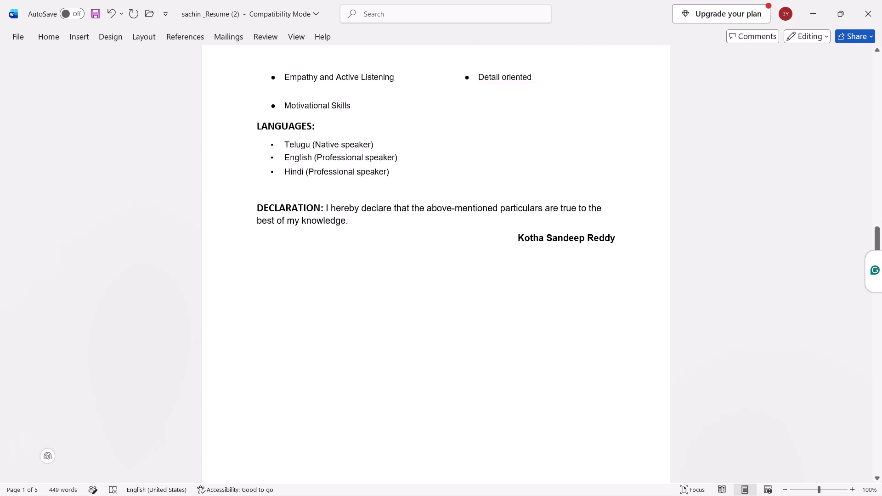
scroll(543, 214, up, 6)
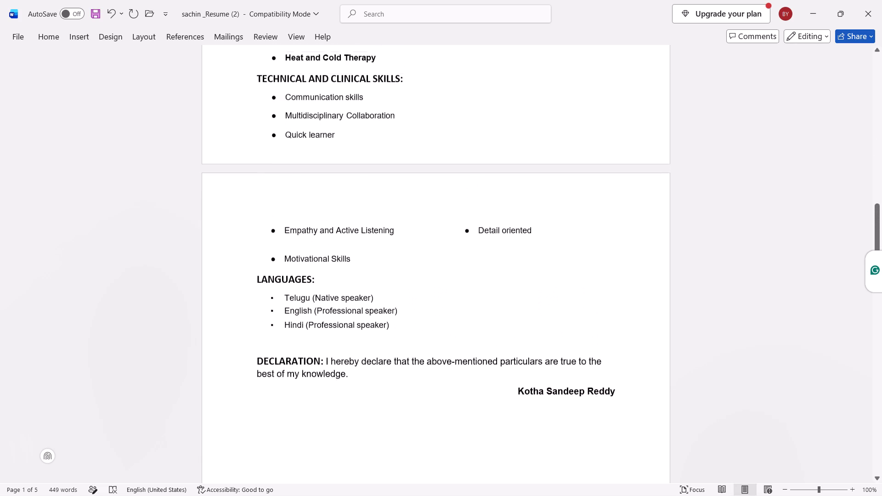
scroll(543, 214, up, 1)
scroll(543, 214, down, 2)
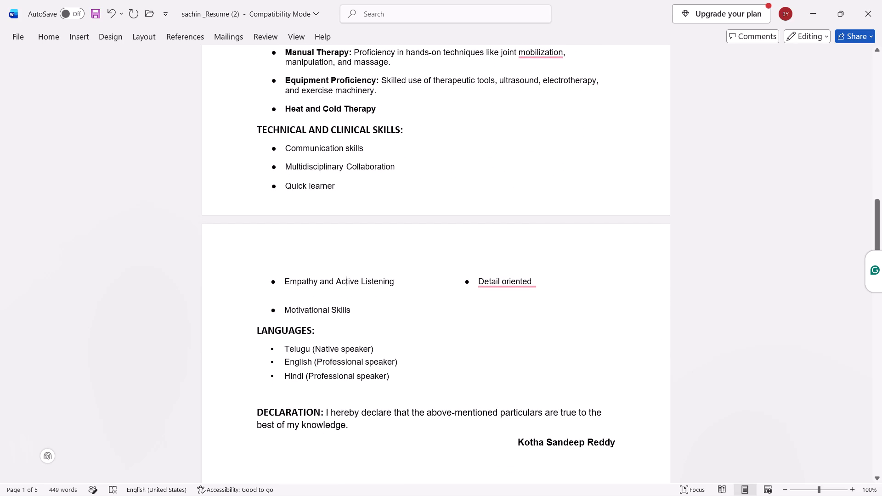
scroll(450, 250, up, 2)
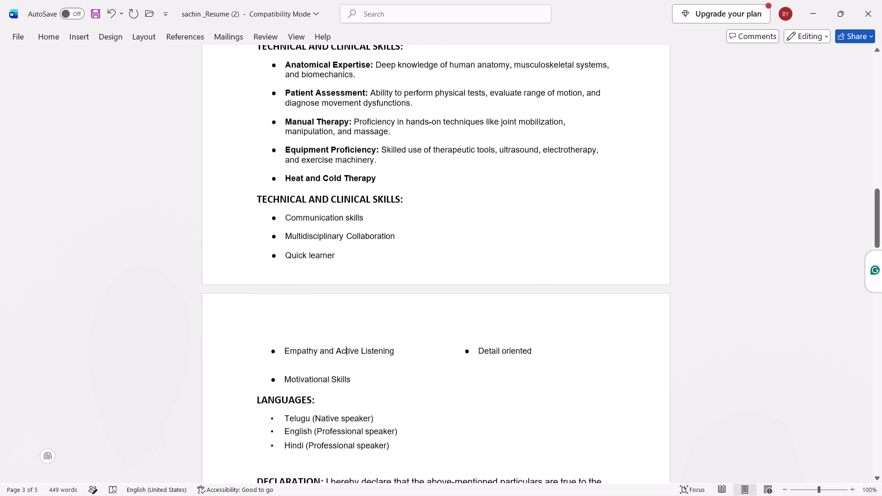
scroll(450, 250, up, 2)
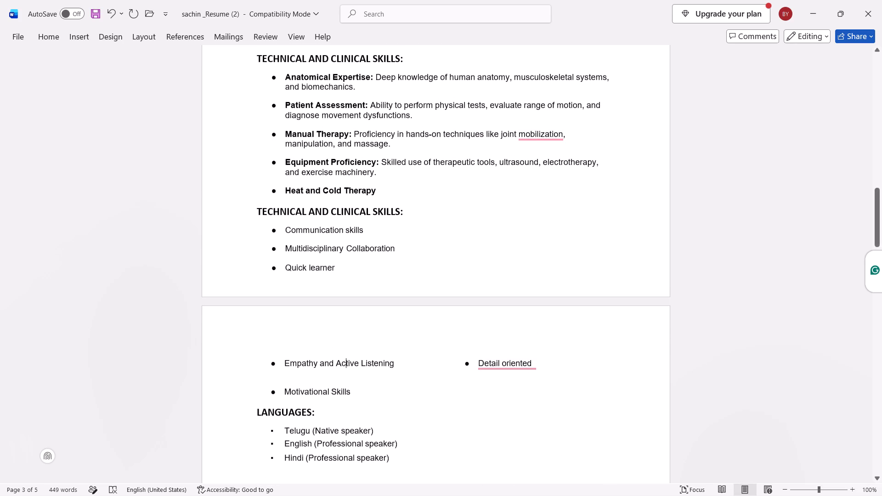
scroll(450, 250, up, 2)
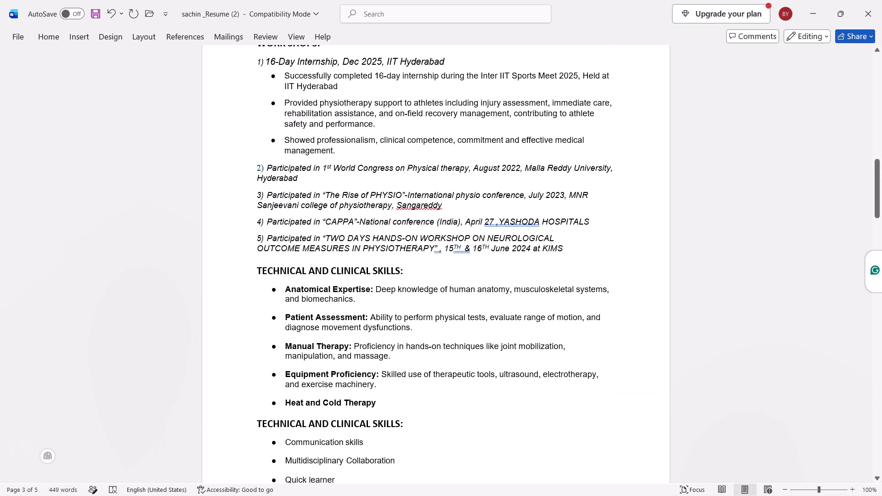
scroll(450, 250, up, 3)
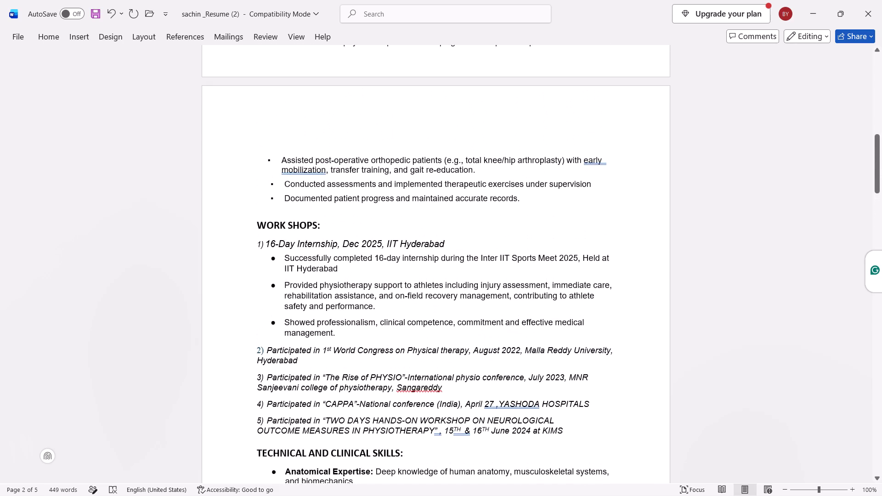
scroll(450, 250, up, 2)
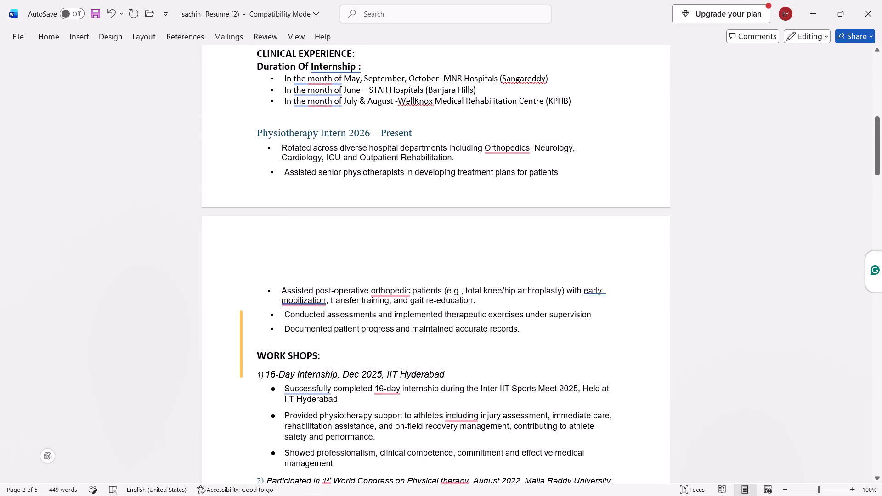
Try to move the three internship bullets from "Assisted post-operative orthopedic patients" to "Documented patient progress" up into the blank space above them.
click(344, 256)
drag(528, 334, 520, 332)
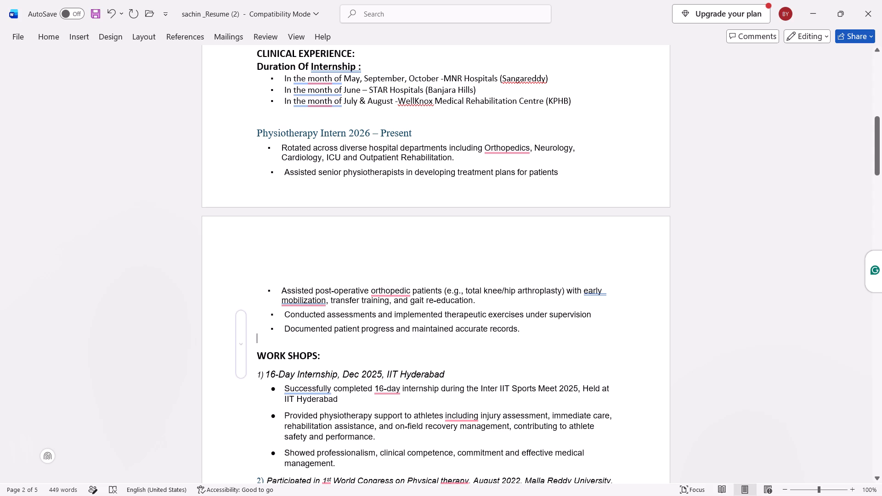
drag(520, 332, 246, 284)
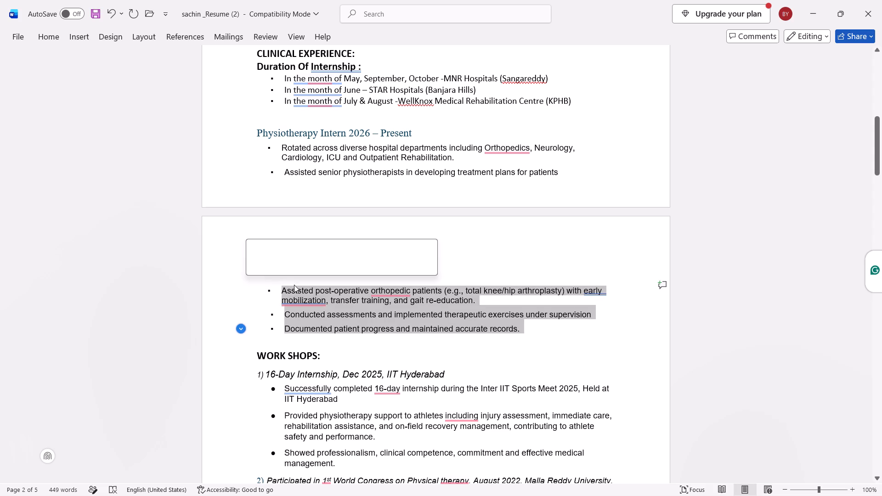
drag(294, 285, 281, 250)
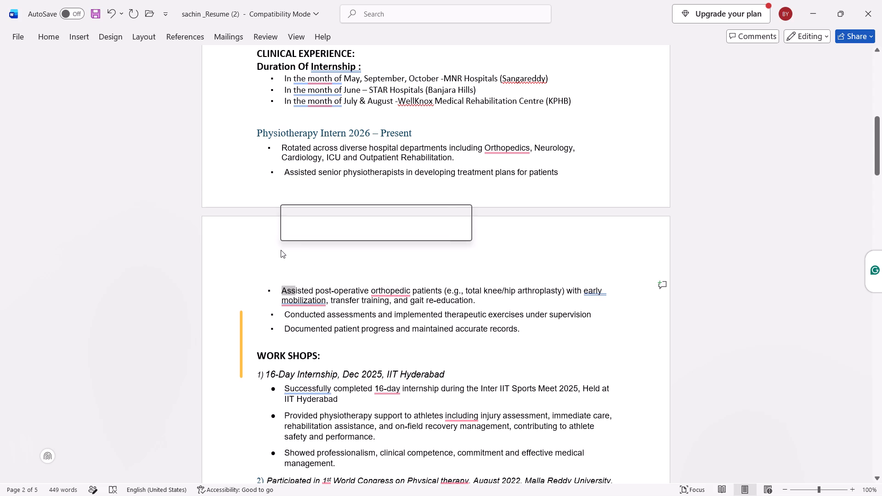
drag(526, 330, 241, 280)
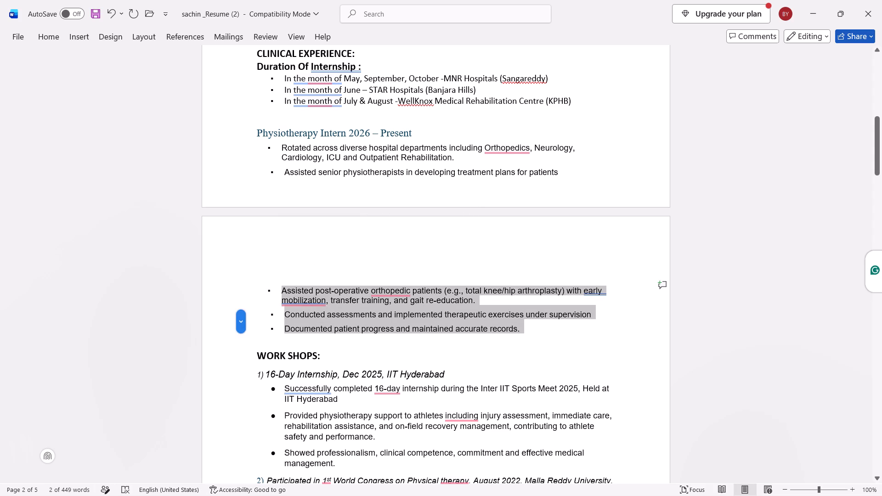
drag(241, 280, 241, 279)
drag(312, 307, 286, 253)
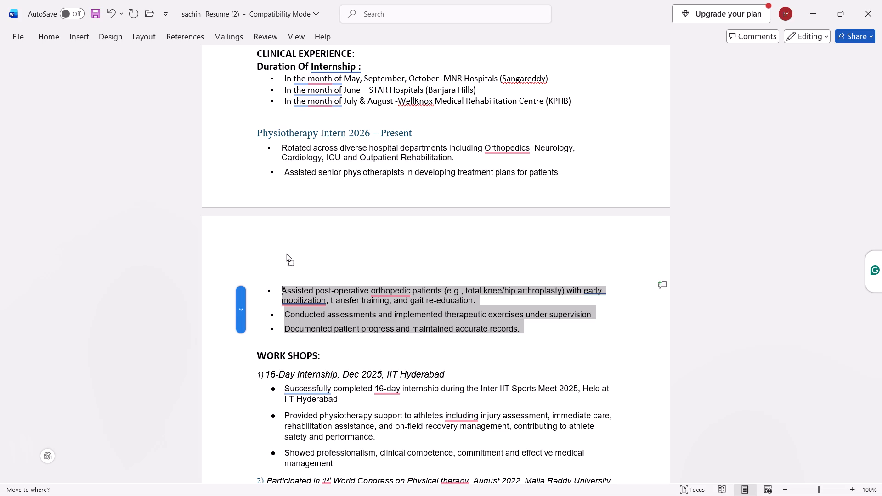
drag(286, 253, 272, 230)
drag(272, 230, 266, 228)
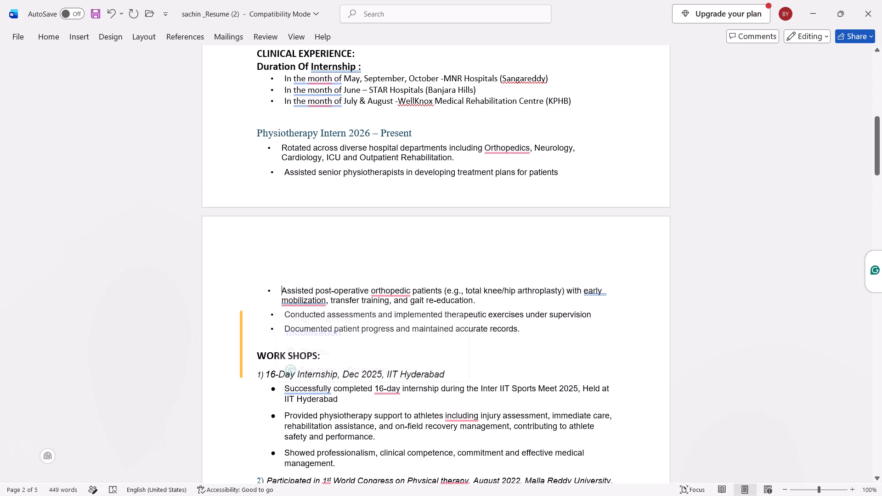
Capture a rectangular screen snip of the résumé from "CLINICAL EXPERIENCE" across the page break to the "WORK SHOPS" internship bullets.
key(shift+super+s)
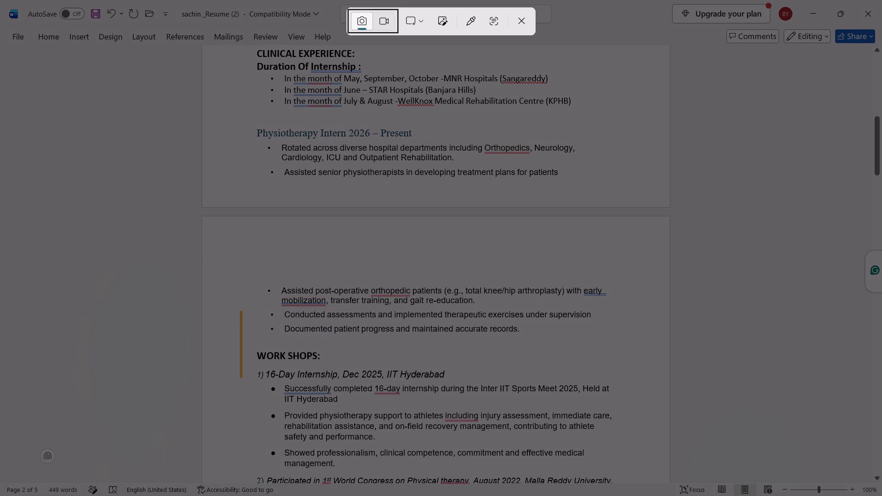
drag(105, 46, 688, 477)
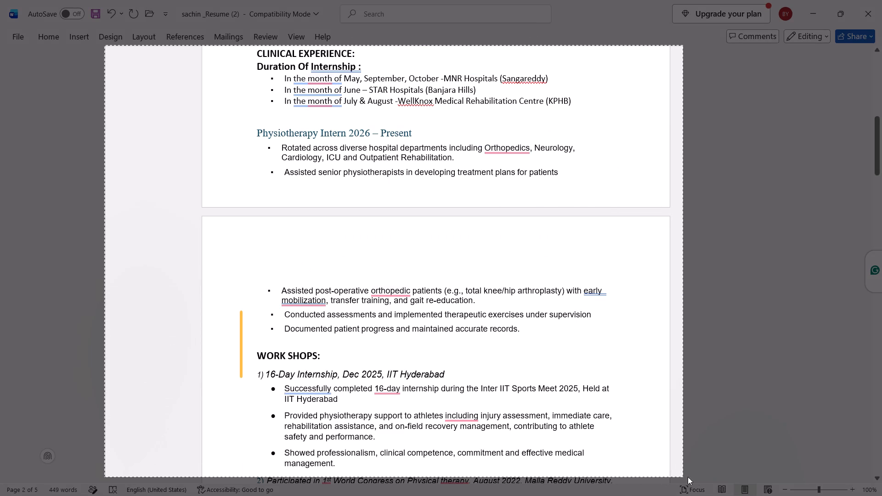
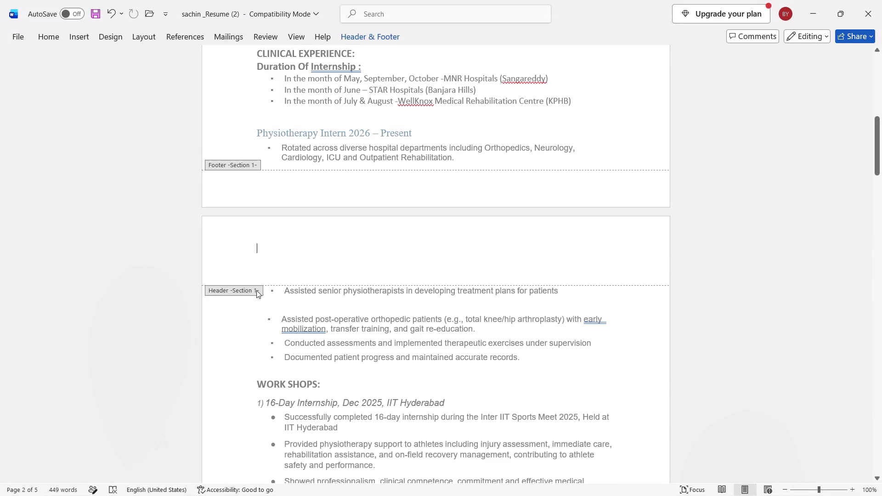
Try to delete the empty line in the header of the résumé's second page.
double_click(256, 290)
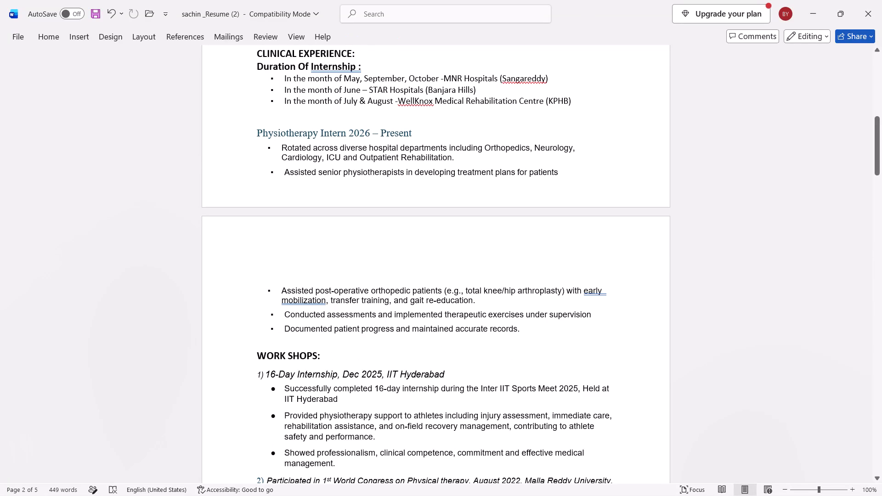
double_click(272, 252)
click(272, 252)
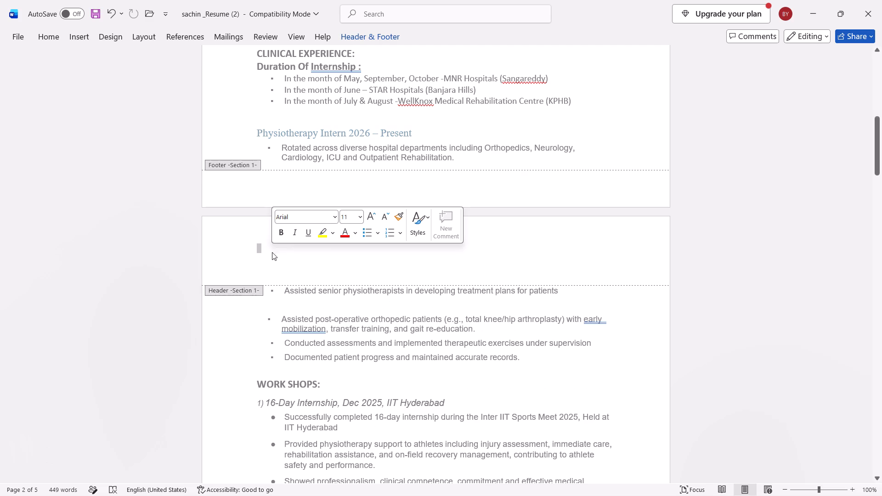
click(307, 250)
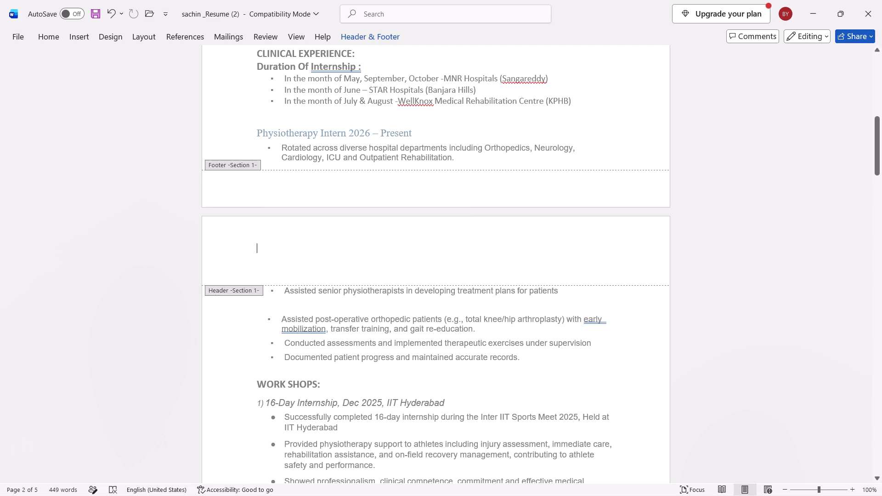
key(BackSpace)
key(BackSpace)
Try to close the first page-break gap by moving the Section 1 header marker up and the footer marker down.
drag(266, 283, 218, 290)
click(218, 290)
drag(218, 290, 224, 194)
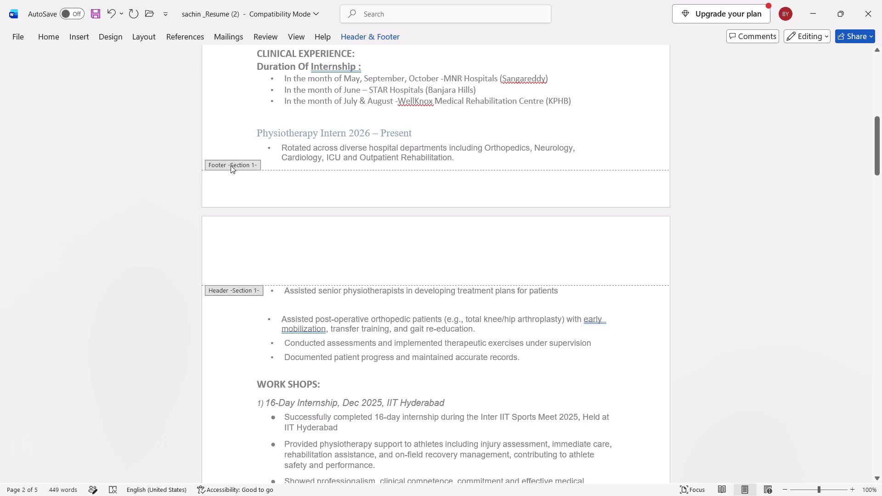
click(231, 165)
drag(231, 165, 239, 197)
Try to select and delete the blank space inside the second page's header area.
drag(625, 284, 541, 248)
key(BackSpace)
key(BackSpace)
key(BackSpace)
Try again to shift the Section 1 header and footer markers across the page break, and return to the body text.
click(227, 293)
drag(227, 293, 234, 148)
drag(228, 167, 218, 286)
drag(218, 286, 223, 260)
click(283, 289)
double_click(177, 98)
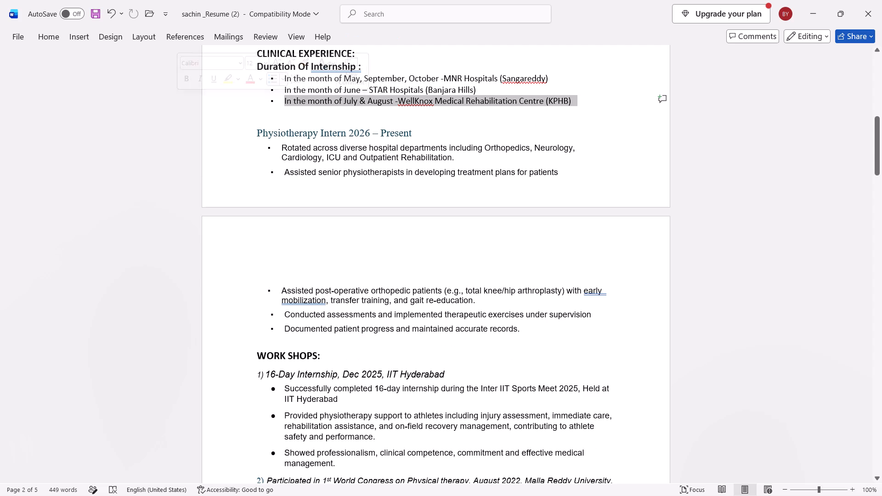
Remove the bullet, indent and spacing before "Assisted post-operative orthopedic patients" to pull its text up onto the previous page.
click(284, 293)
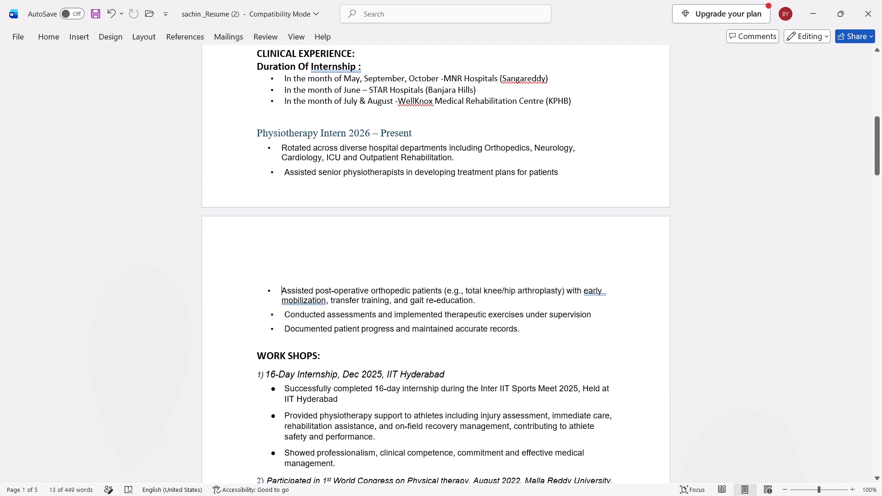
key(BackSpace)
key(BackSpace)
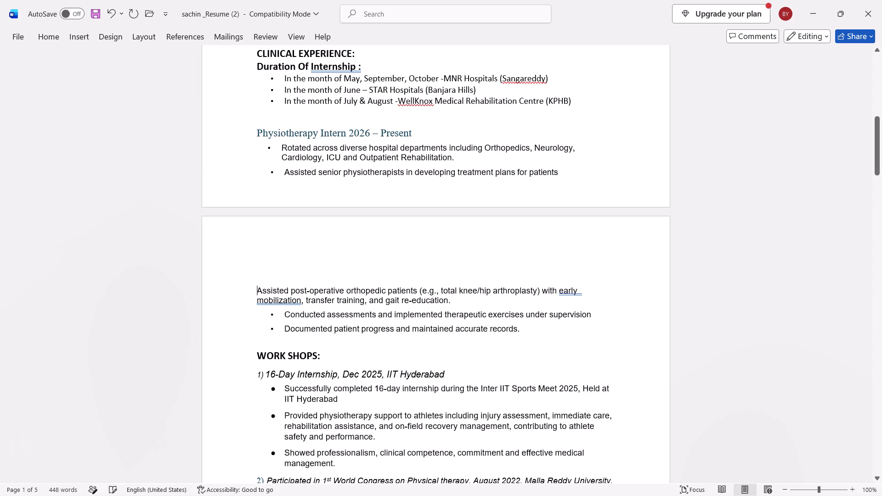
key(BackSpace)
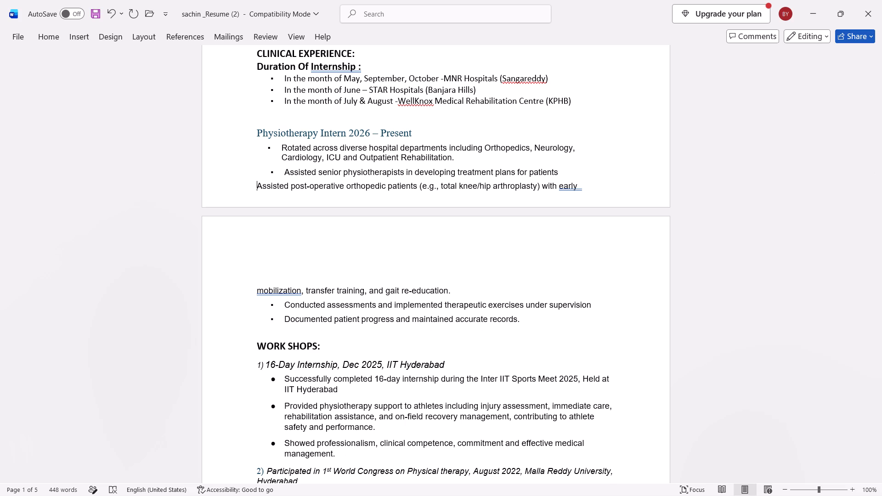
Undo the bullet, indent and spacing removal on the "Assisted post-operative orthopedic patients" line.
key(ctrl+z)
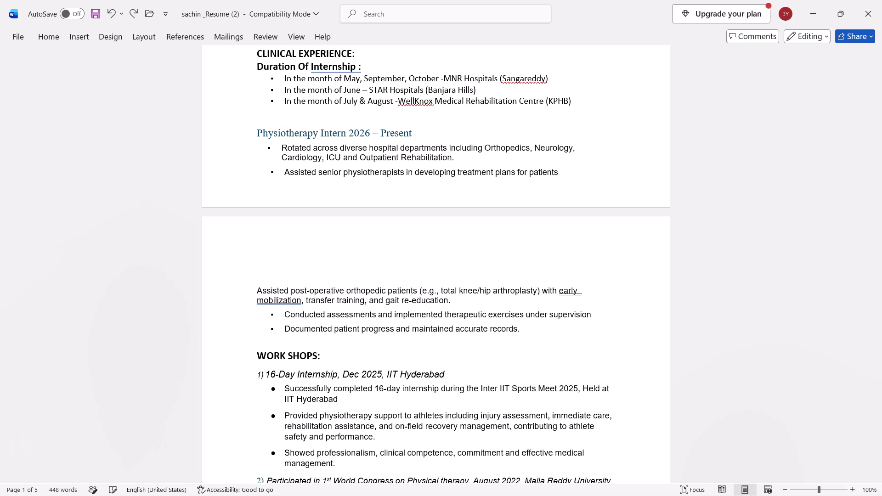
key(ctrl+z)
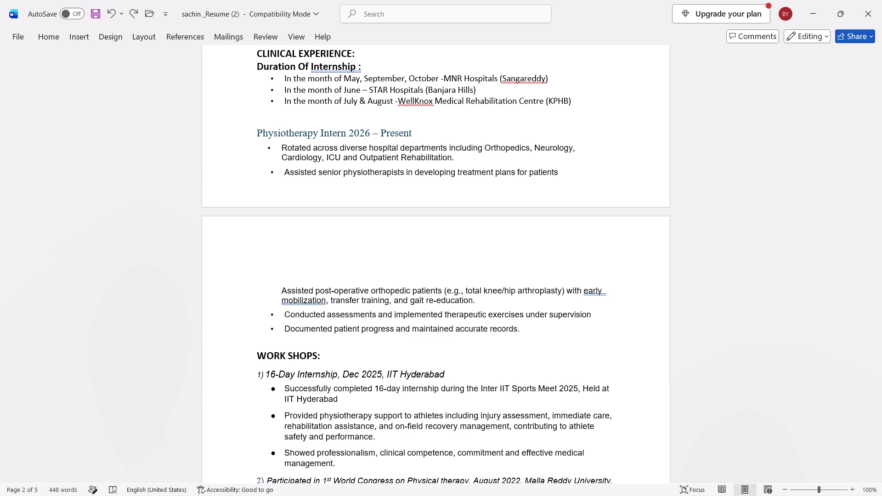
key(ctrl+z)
Review the résumé's layout from the internship bullets through skills, languages and declaration, checking the gaps at the page breaks.
scroll(284, 293, down, 6)
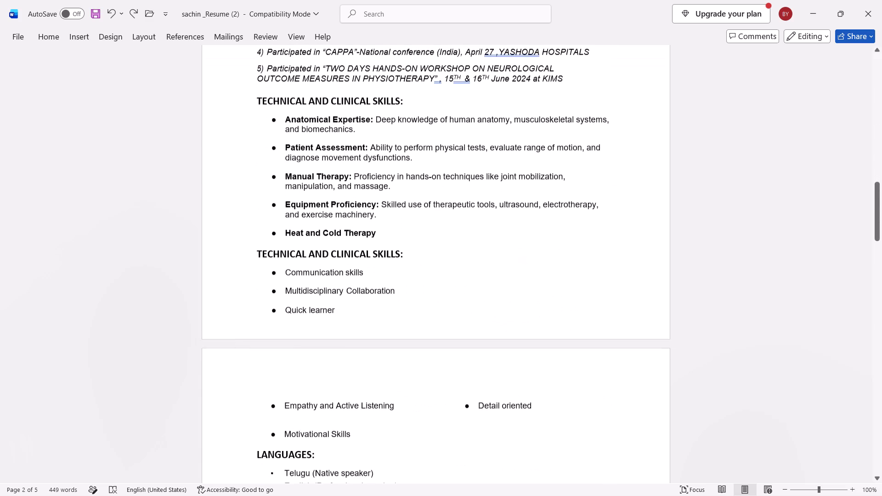
scroll(284, 293, up, 1)
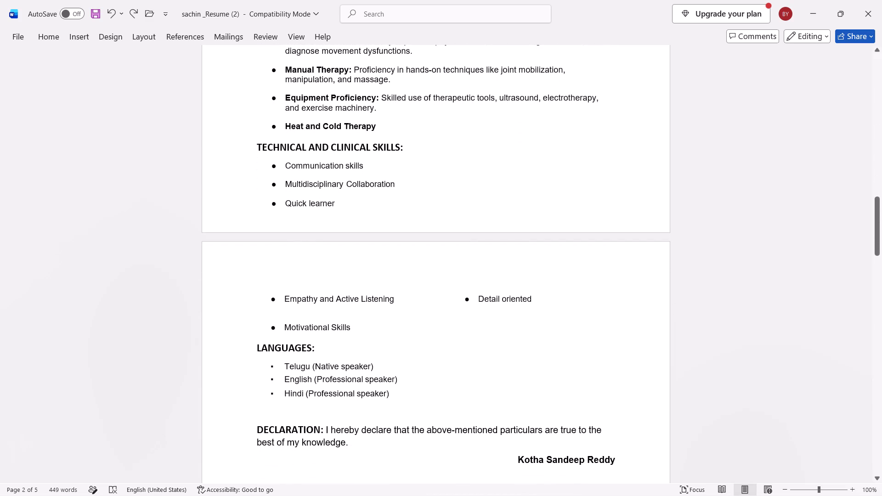
scroll(284, 293, up, 1)
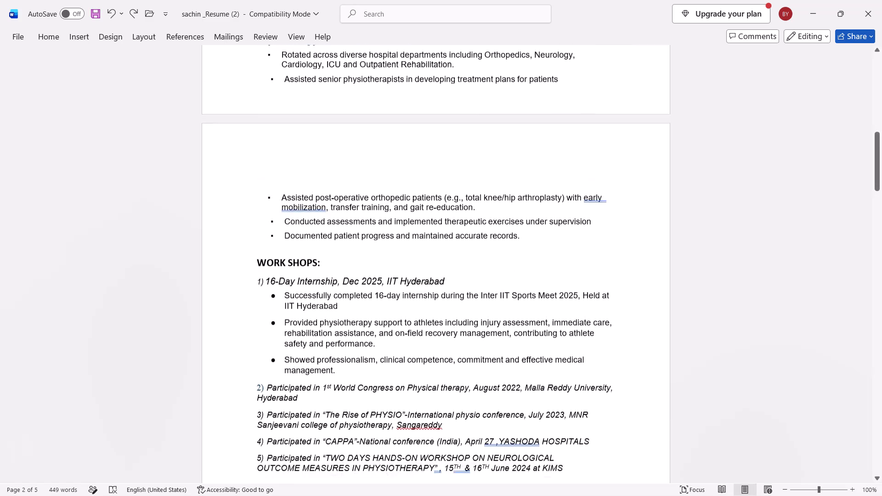
scroll(284, 293, up, 2)
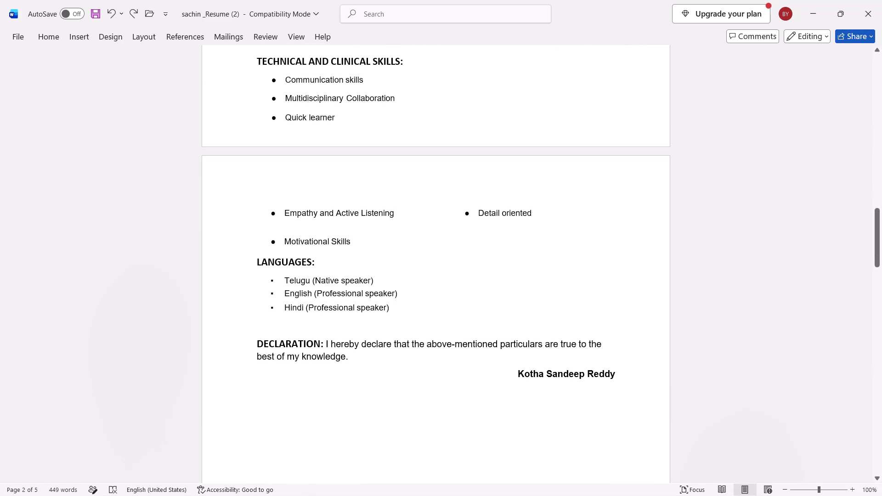
scroll(284, 293, up, 1)
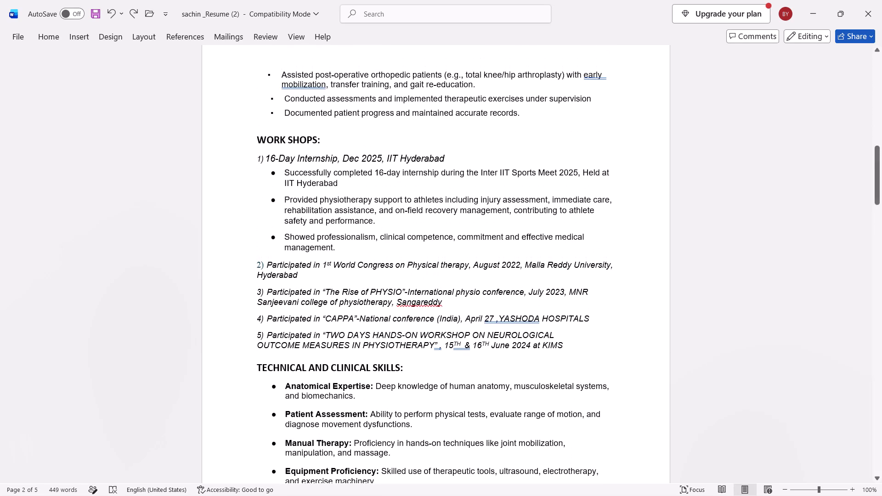
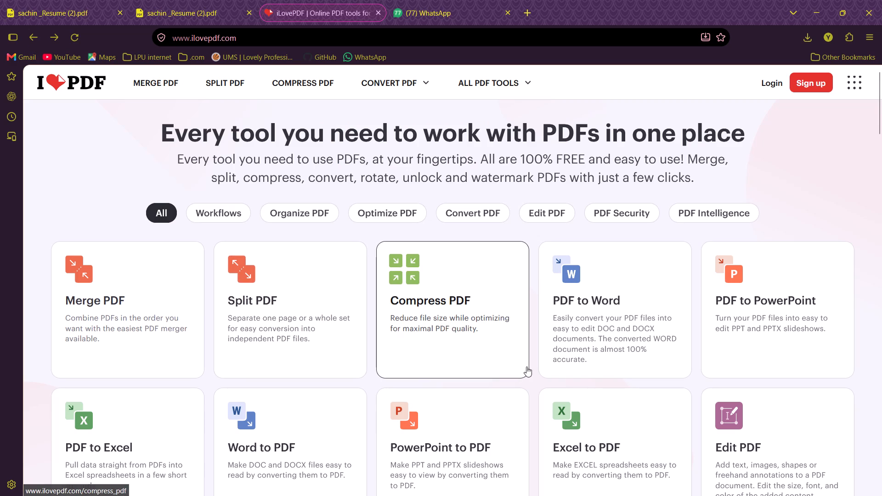
Load the recent Word document "sachin _Resume (2)" from Downloads into the Word to PDF converter.
click(345, 429)
click(456, 227)
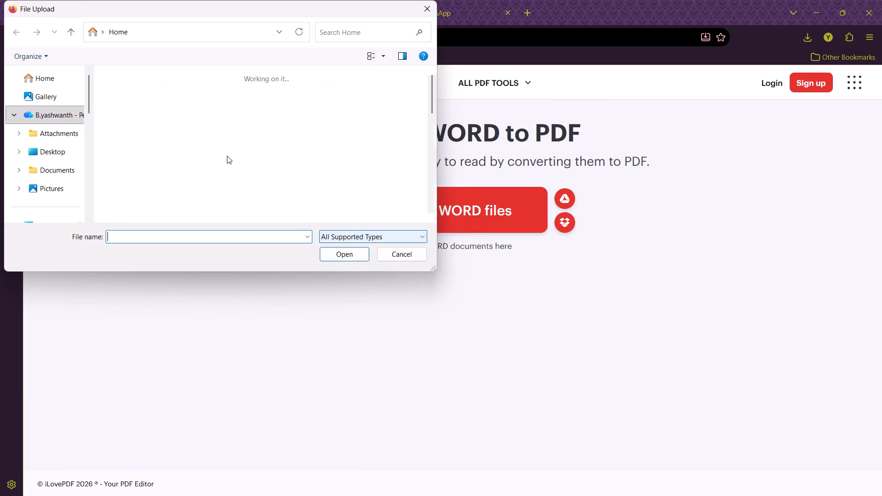
scroll(100, 132, down, 1)
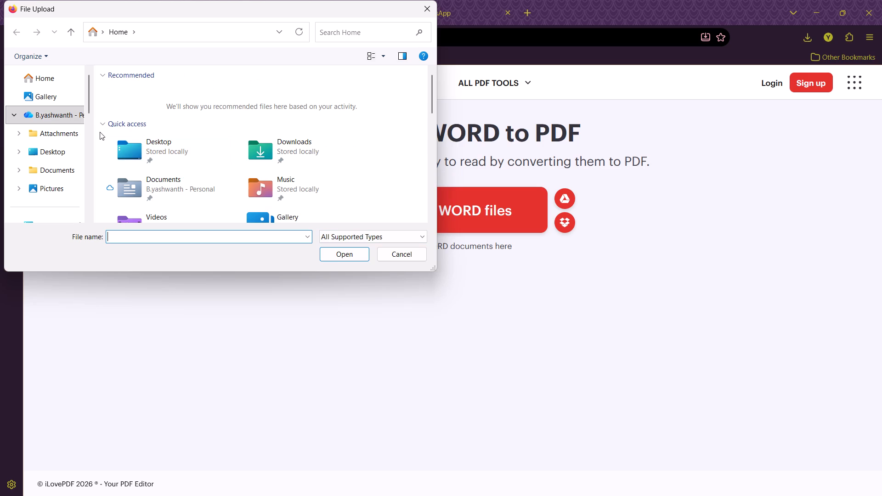
scroll(100, 132, down, 1)
scroll(100, 132, up, 1)
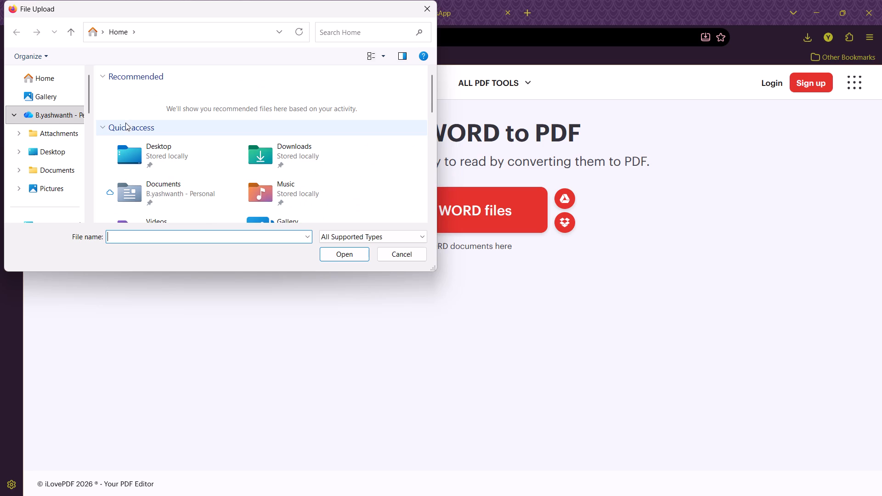
scroll(153, 152, down, 2)
scroll(153, 152, up, 1)
scroll(153, 152, down, 1)
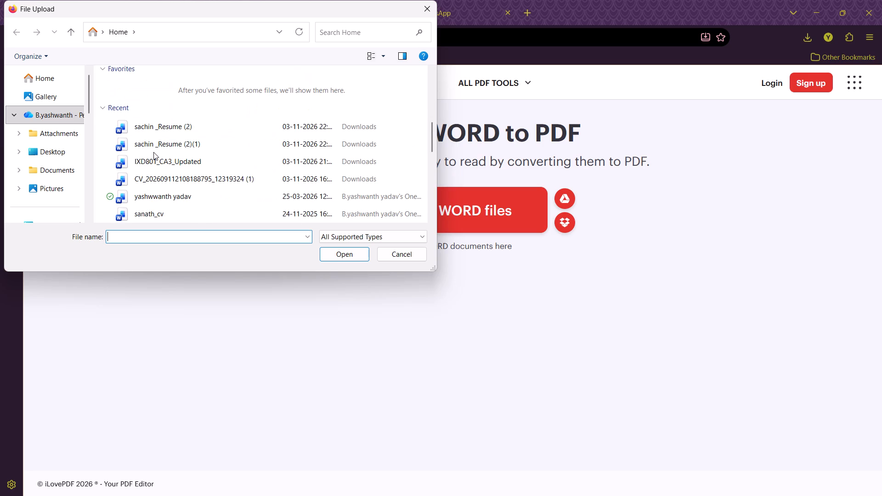
scroll(153, 152, down, 1)
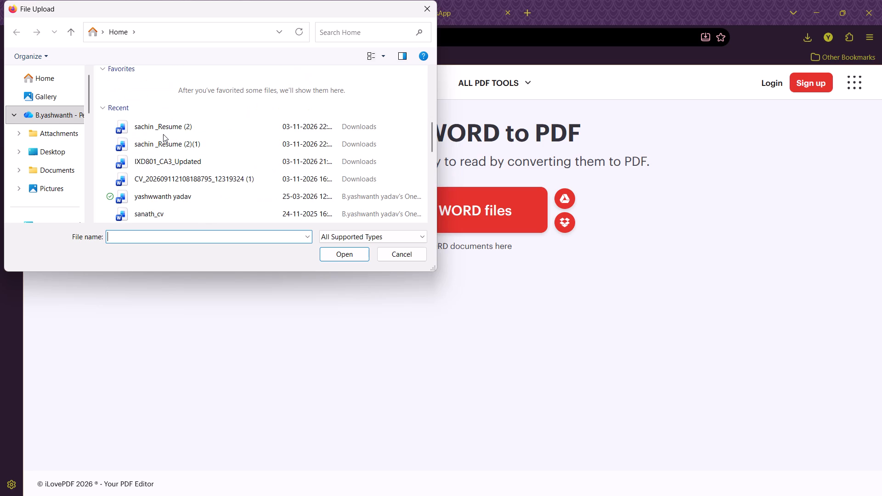
click(163, 134)
click(164, 126)
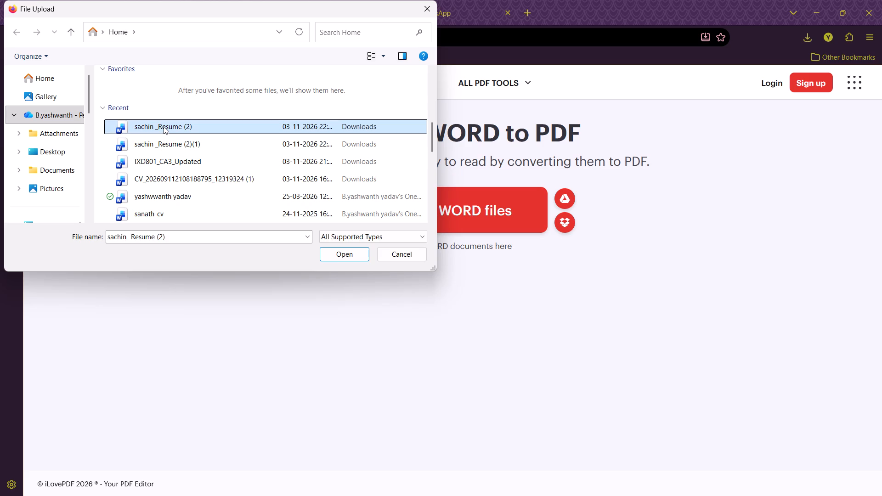
click(328, 248)
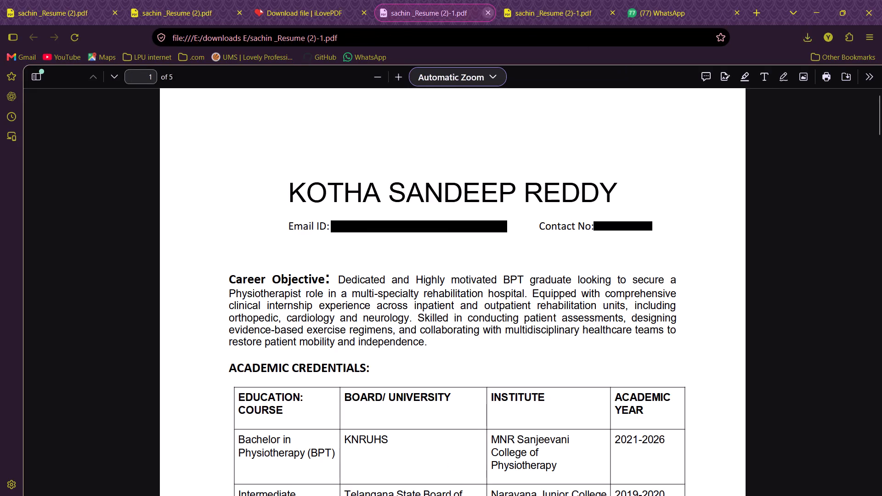
click(530, 0)
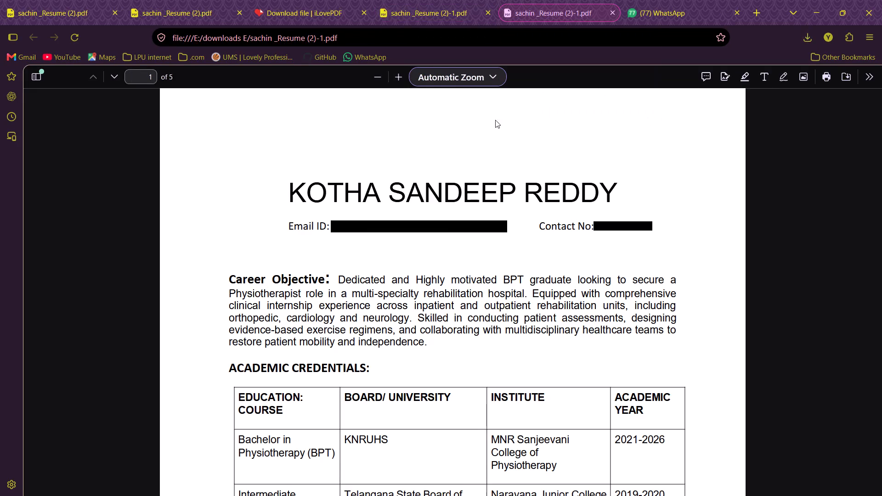
scroll(470, 304, down, 7)
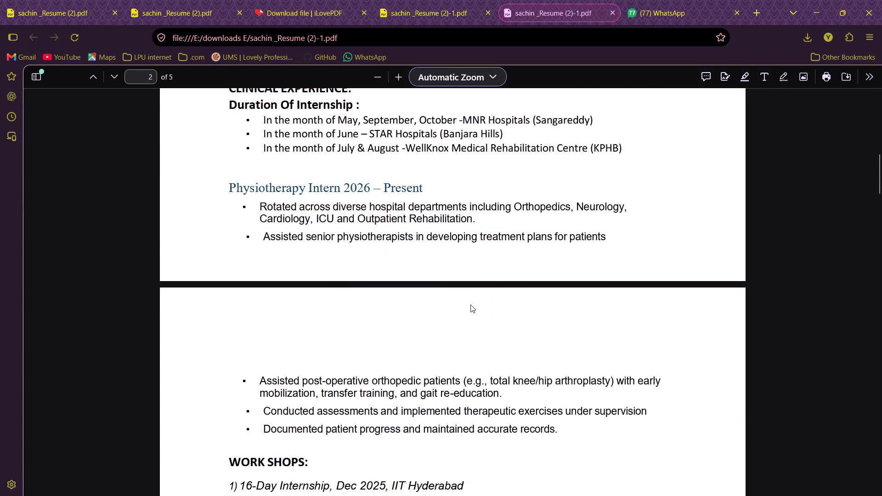
scroll(470, 304, down, 10)
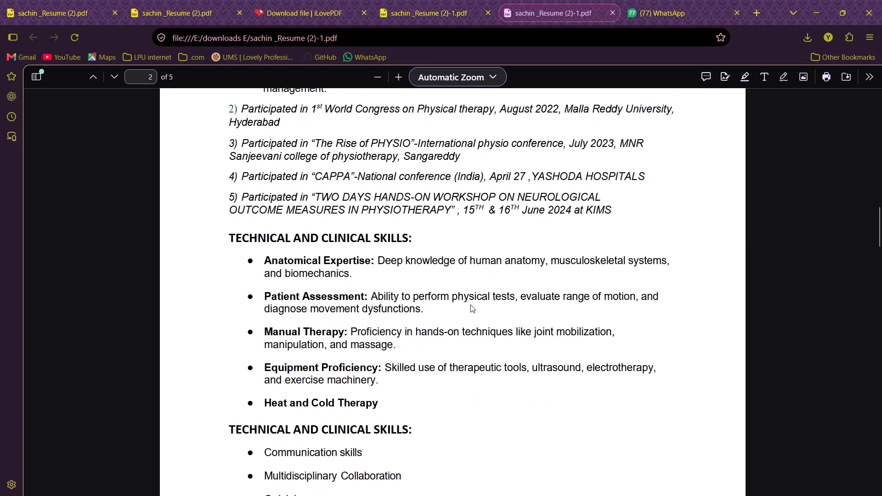
scroll(470, 304, down, 2)
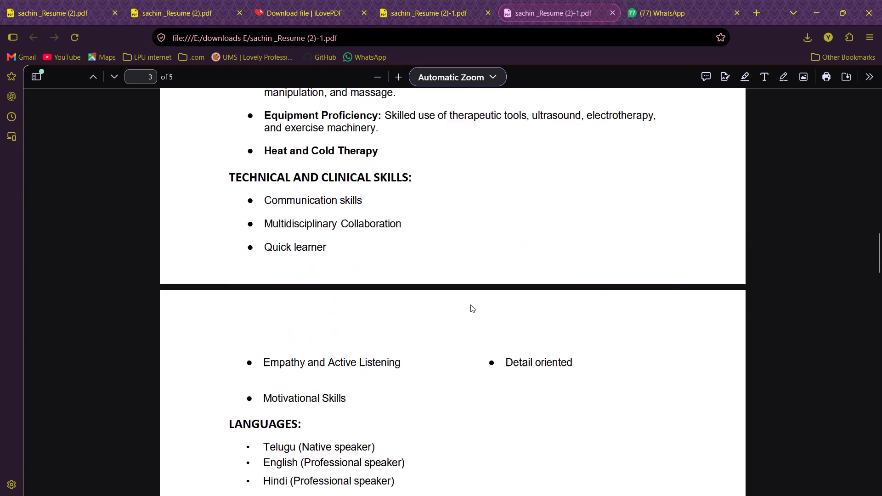
scroll(470, 304, down, 3)
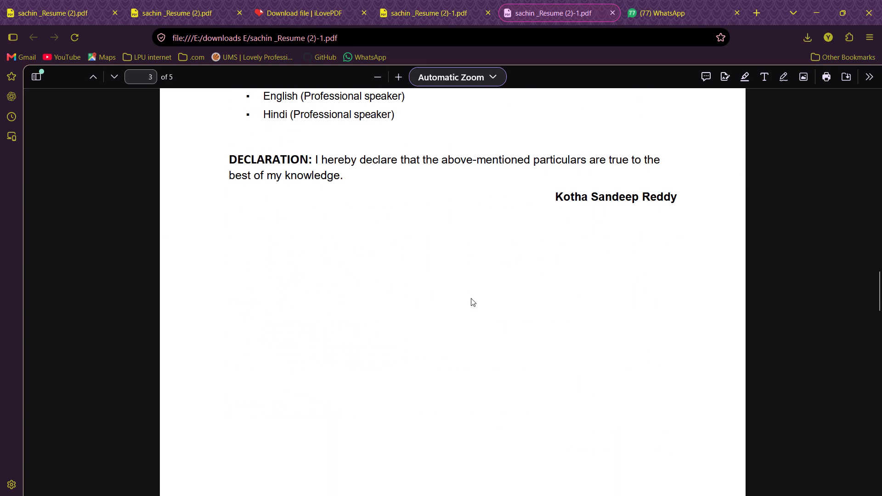
scroll(471, 298, up, 11)
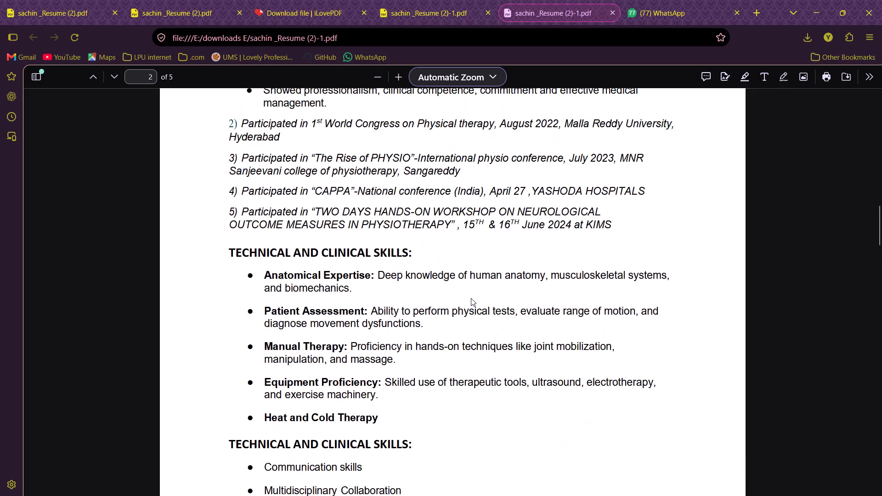
scroll(471, 298, up, 5)
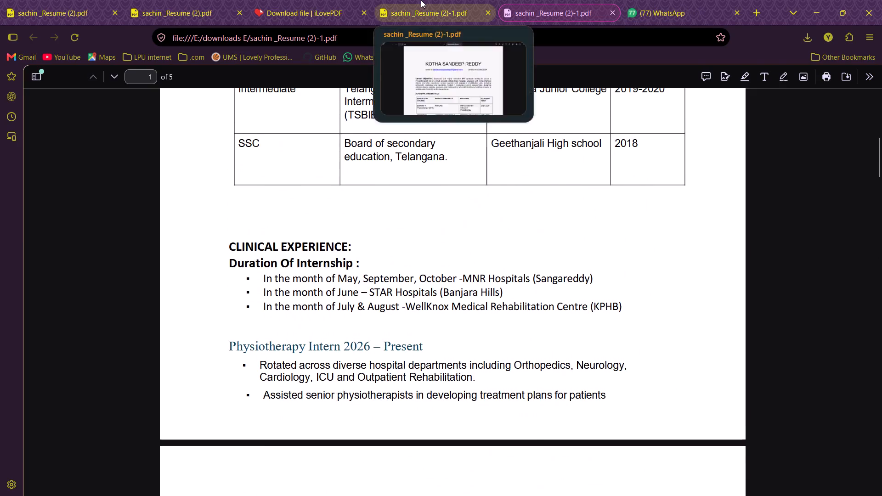
Switch to the other open copy of the converted résumé and read it from the career objective to the declaration.
click(421, 0)
scroll(390, 170, down, 2)
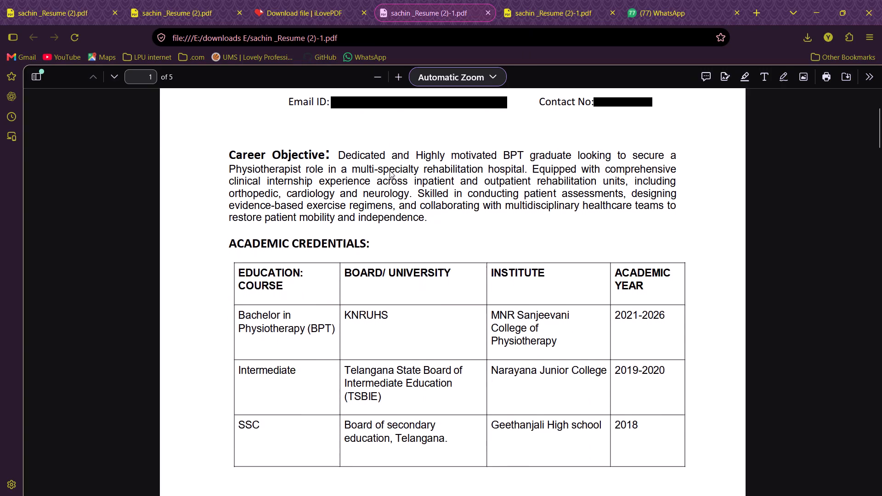
scroll(390, 170, down, 9)
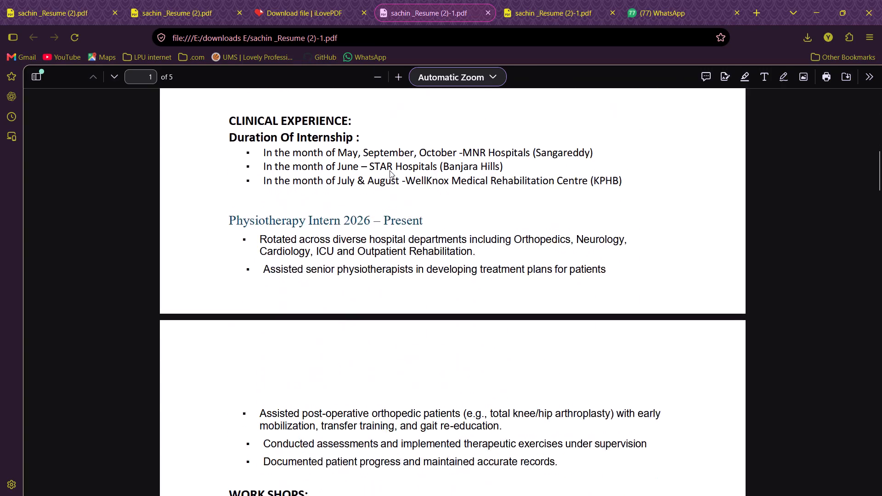
scroll(390, 170, down, 6)
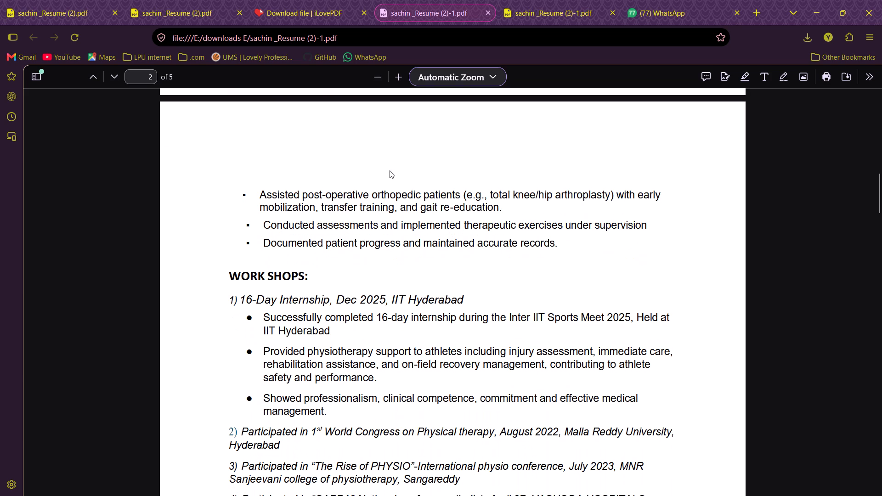
scroll(390, 170, down, 7)
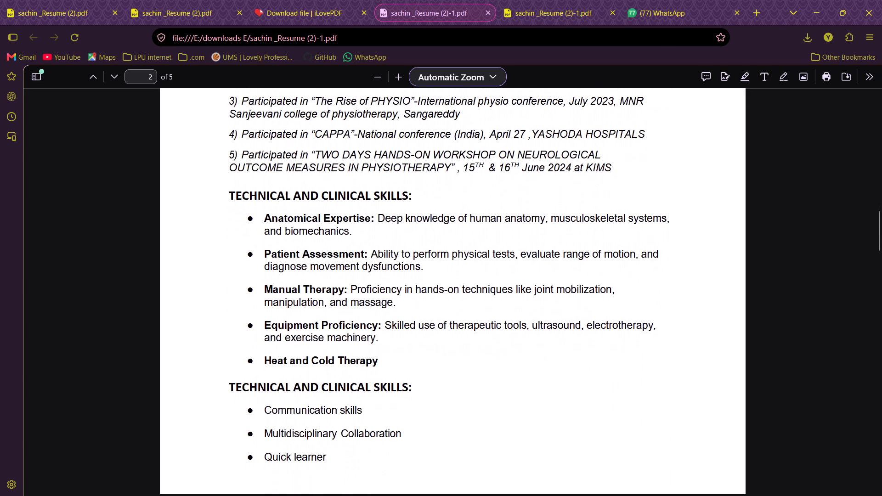
scroll(390, 170, down, 1)
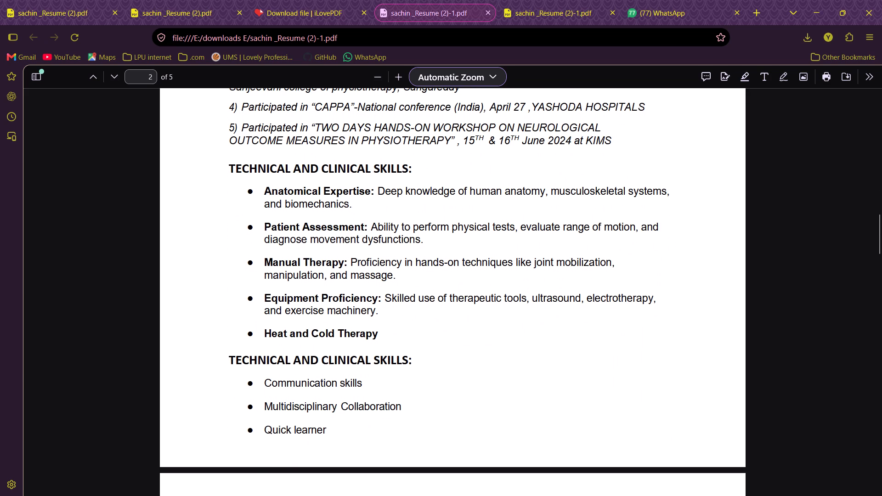
scroll(390, 170, down, 2)
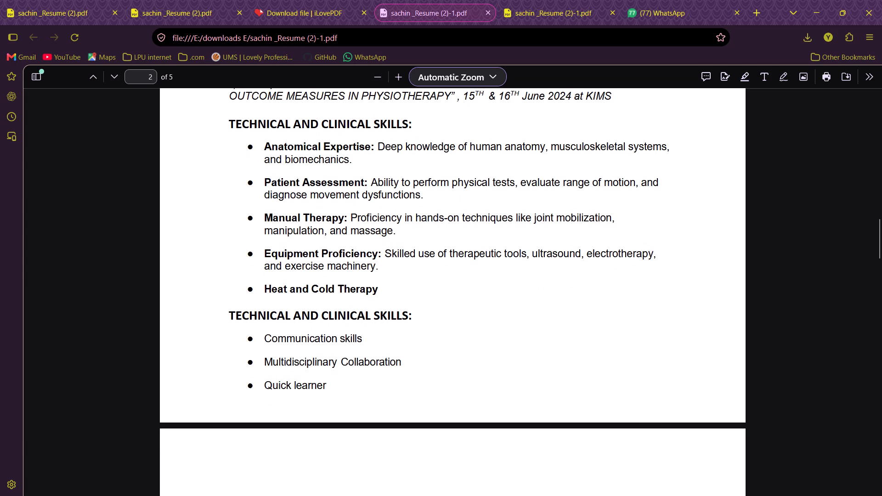
scroll(390, 170, down, 5)
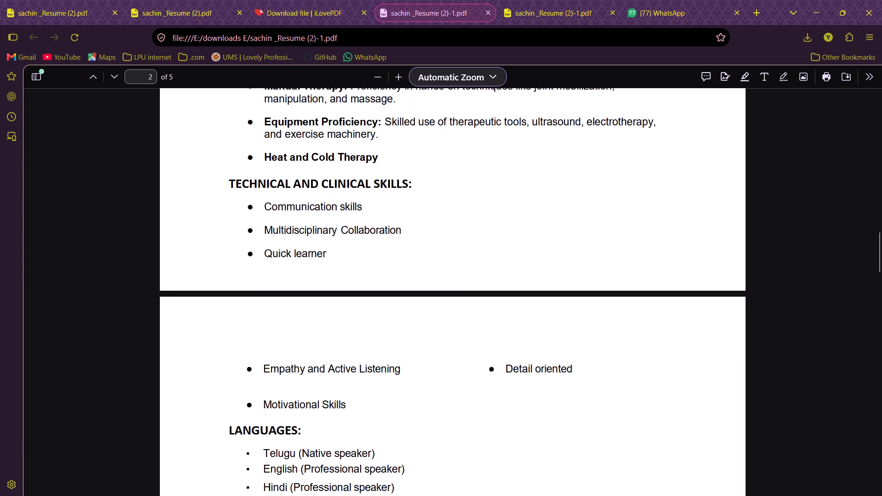
scroll(390, 170, down, 1)
Recheck the converted résumé's layout across pages 1 to 3, especially the split skills list, languages and declaration.
scroll(390, 170, up, 4)
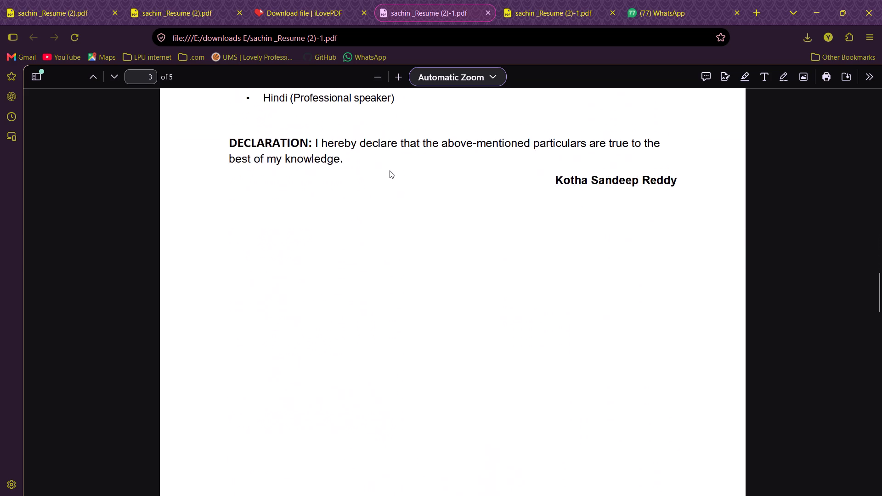
scroll(390, 170, up, 6)
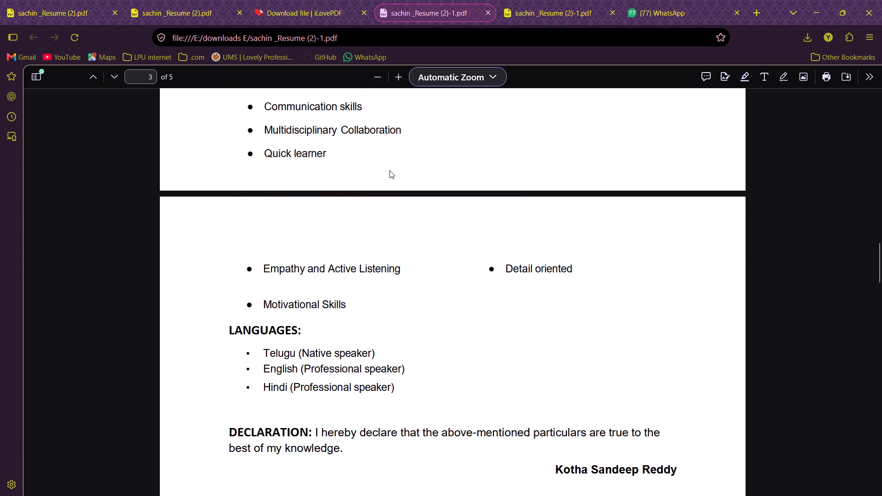
scroll(390, 170, down, 1)
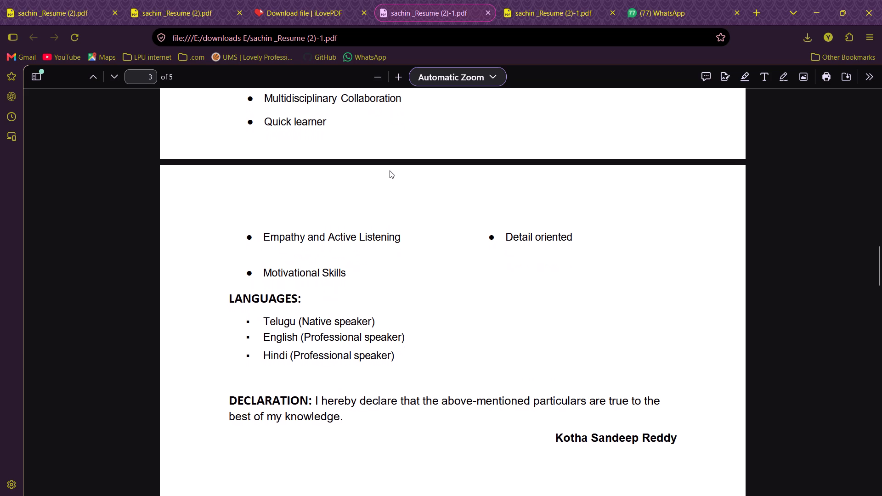
scroll(390, 170, down, 1)
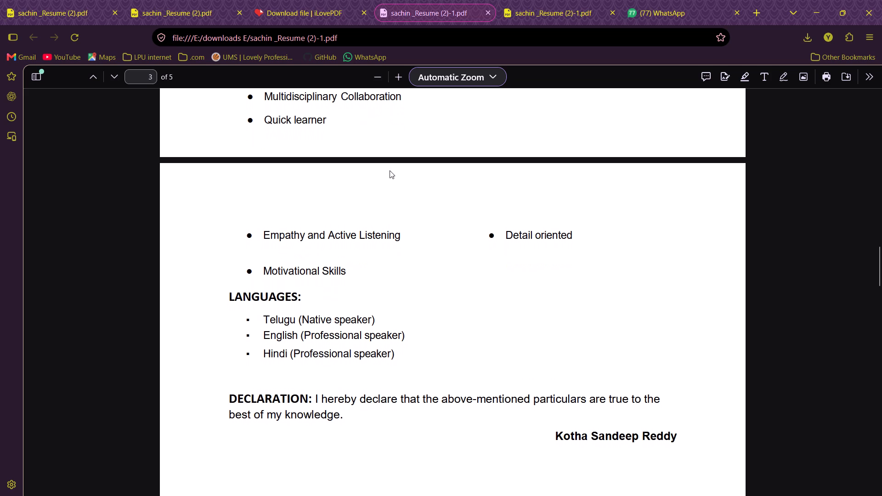
scroll(390, 170, up, 3)
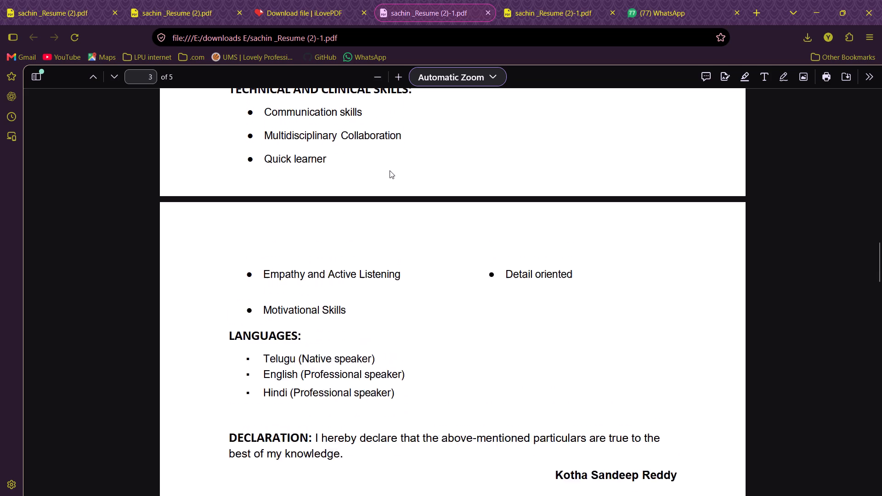
scroll(390, 170, up, 11)
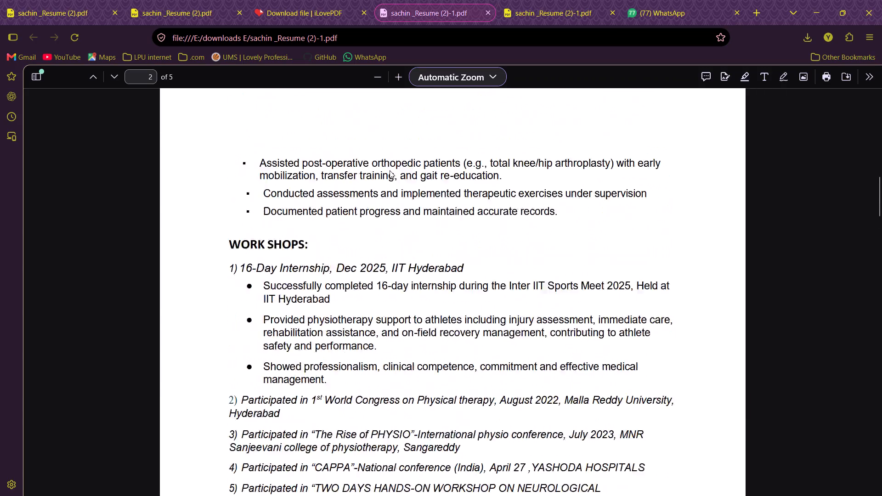
scroll(390, 170, up, 4)
scroll(390, 170, down, 1)
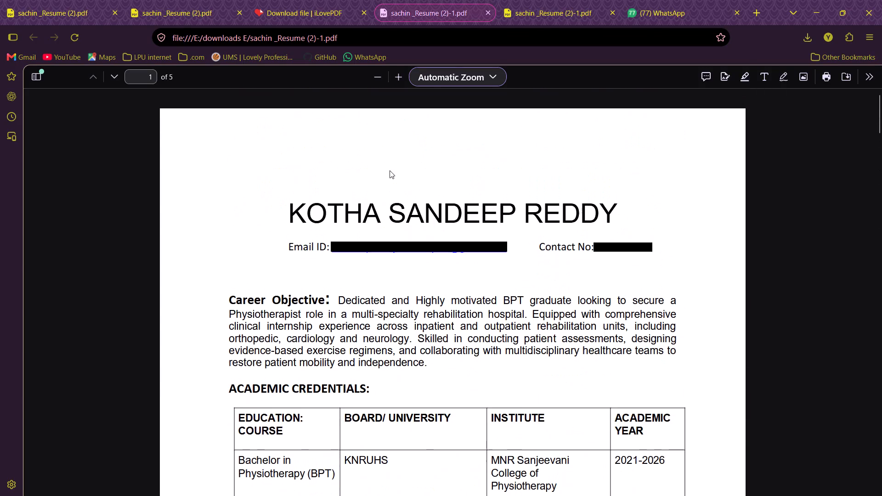
scroll(390, 170, down, 1)
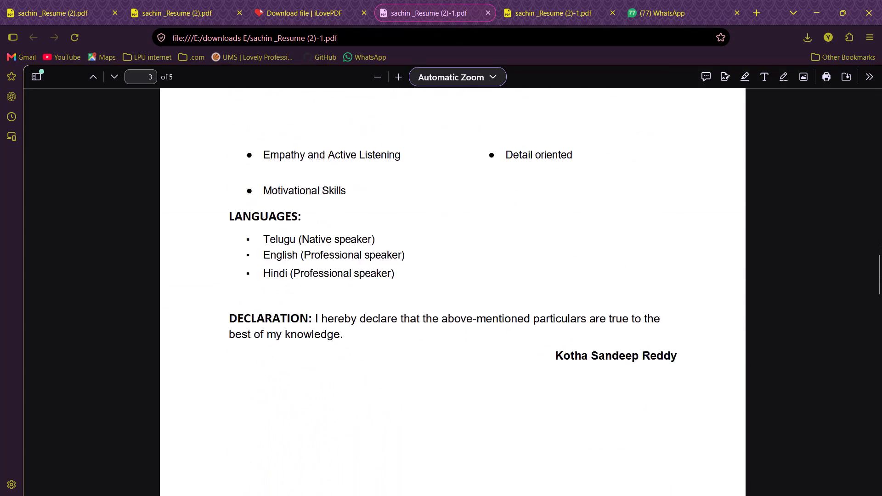
scroll(390, 170, down, 1)
scroll(390, 170, up, 9)
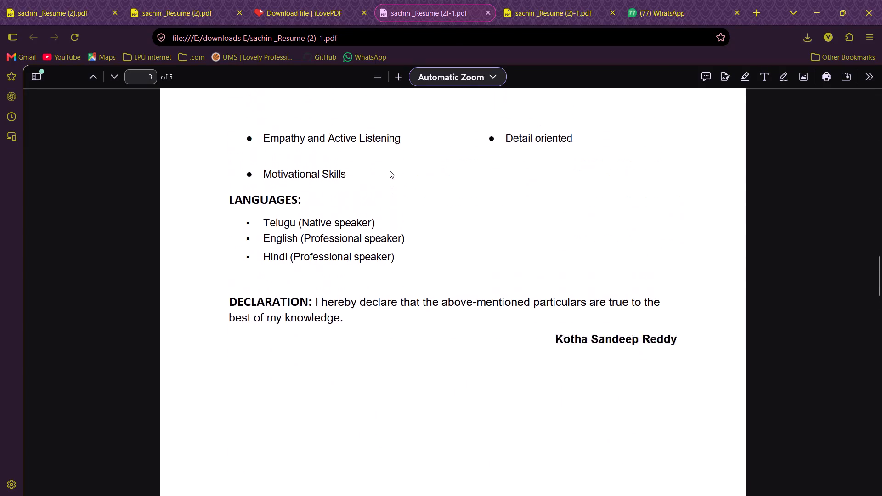
Review the converted résumé backwards from the skills list split across pages 2 and 3 to the heading on page 1.
scroll(390, 170, up, 2)
scroll(390, 170, down, 1)
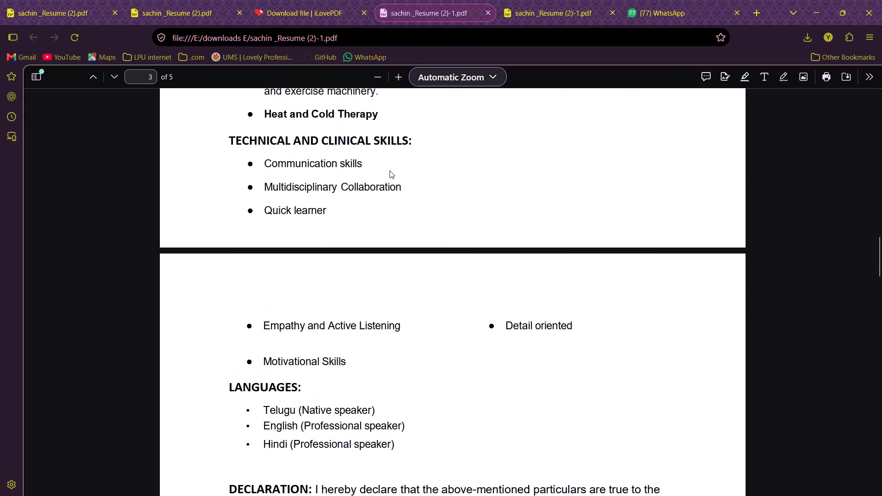
click(280, 293)
scroll(280, 293, up, 5)
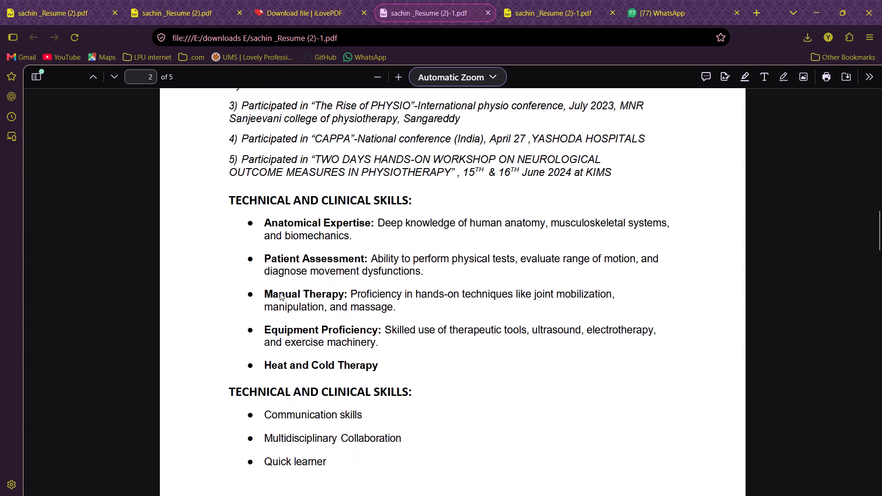
scroll(280, 293, up, 6)
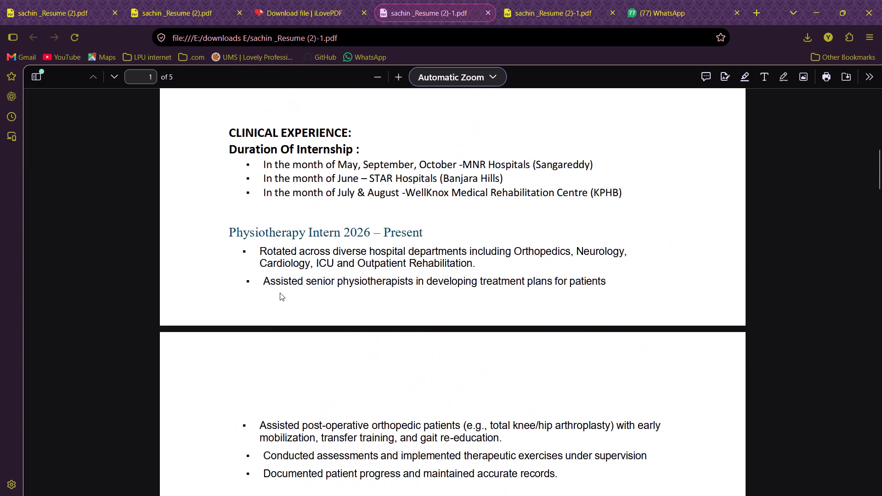
scroll(280, 293, up, 9)
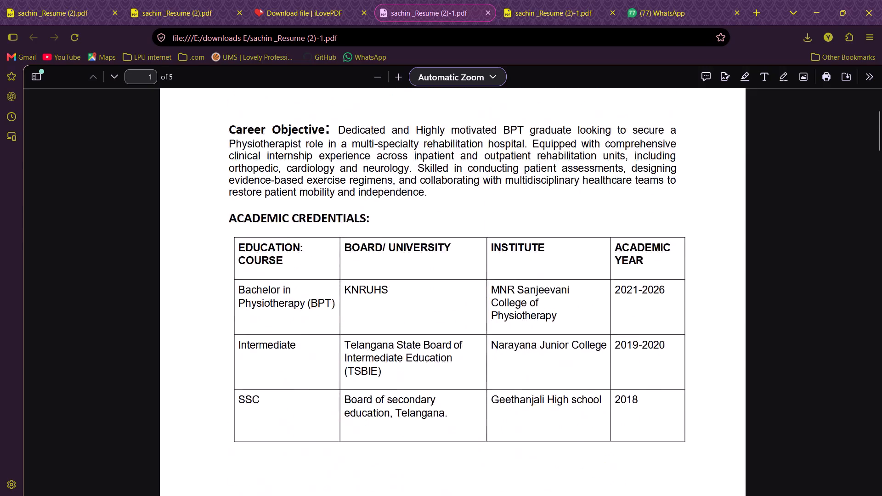
scroll(280, 293, up, 4)
Examine the converted résumé's page layout from page 1 through page 5, including the pages after the declaration.
scroll(280, 293, down, 2)
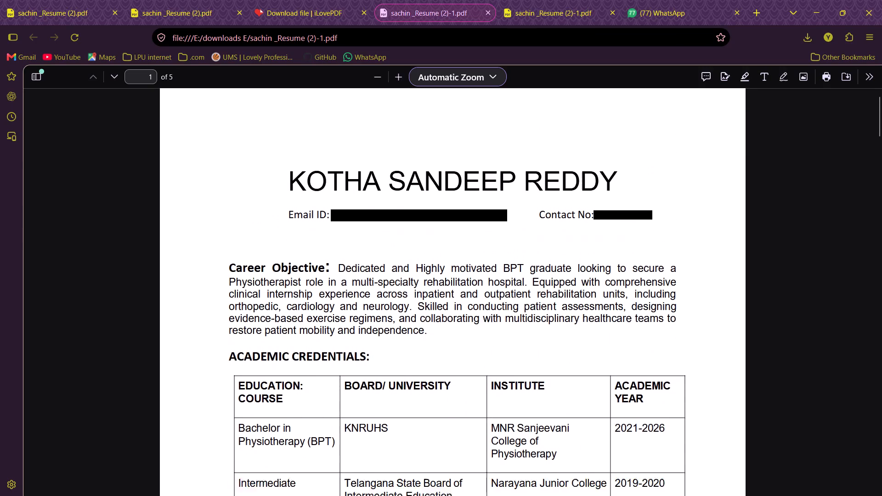
scroll(280, 293, down, 11)
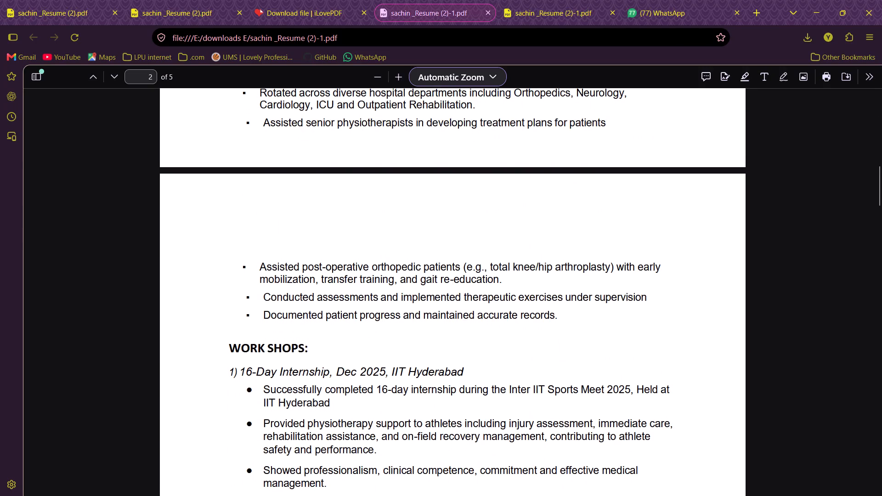
double_click(274, 239)
scroll(274, 239, down, 2)
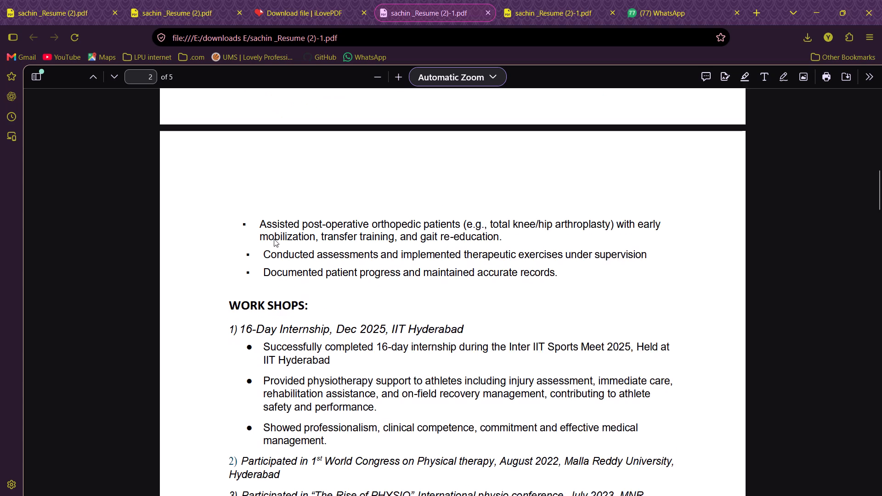
scroll(274, 239, down, 9)
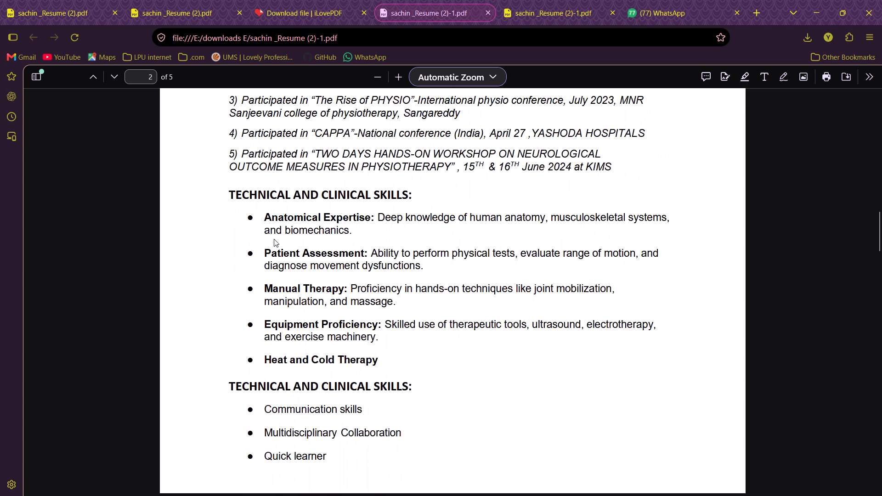
scroll(274, 239, down, 14)
scroll(274, 239, down, 8)
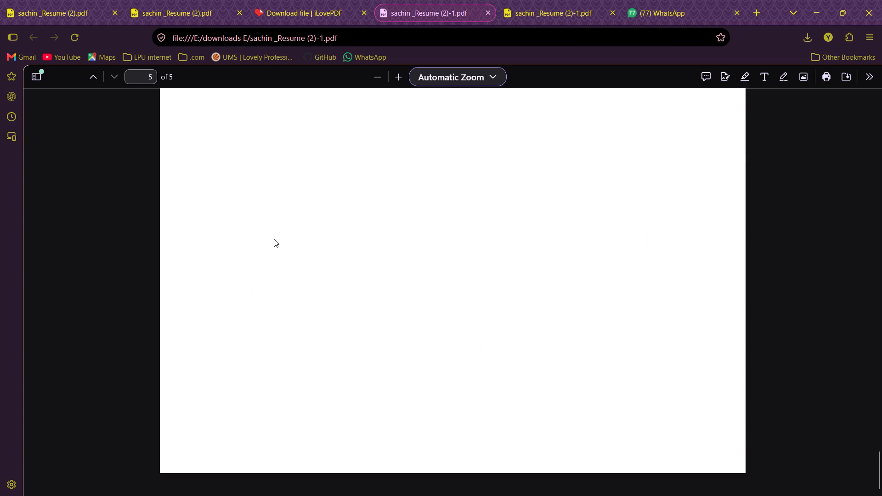
scroll(274, 239, up, 14)
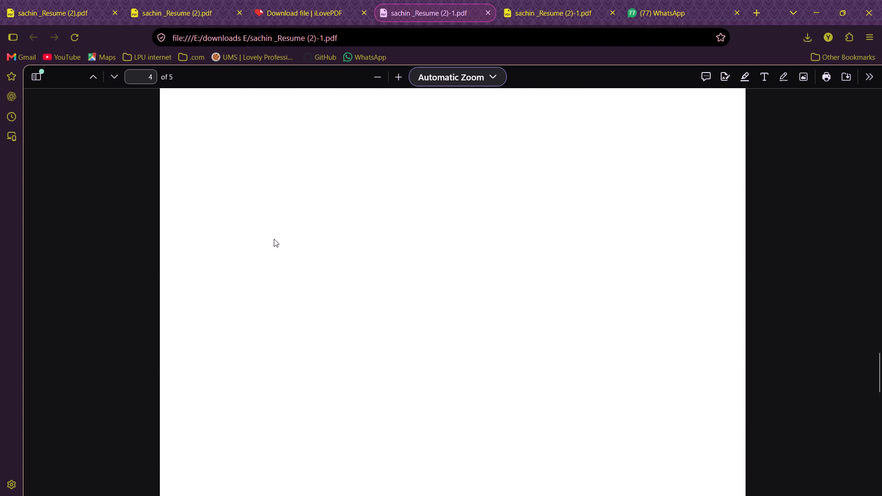
scroll(274, 239, up, 3)
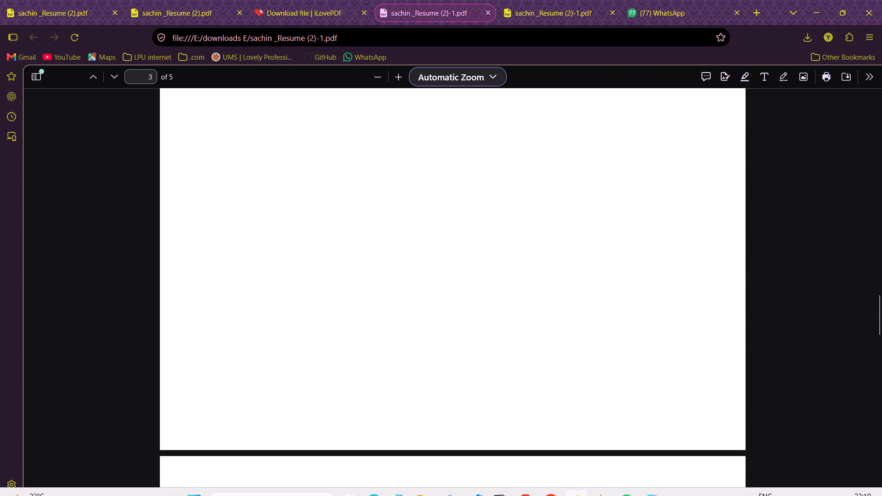
Switch to the résumé in Word and examine its closing pages, from page 3 onwards, against the converted PDF.
click(656, 490)
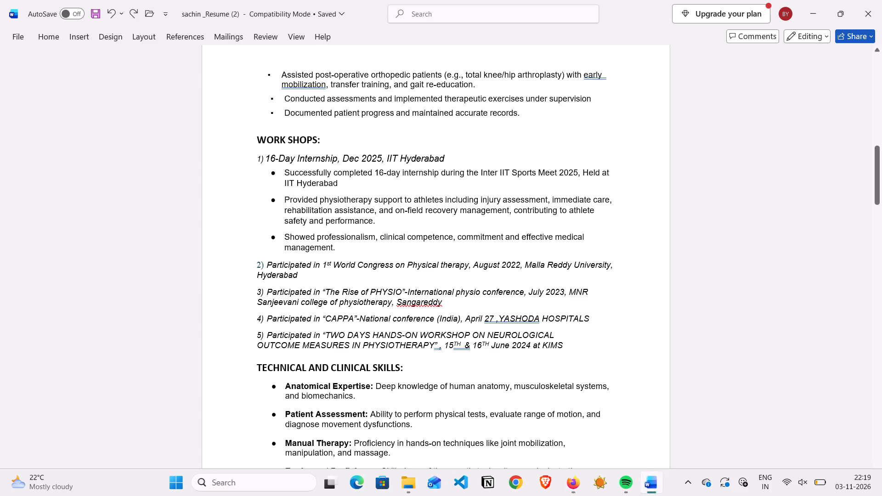
scroll(390, 349, down, 11)
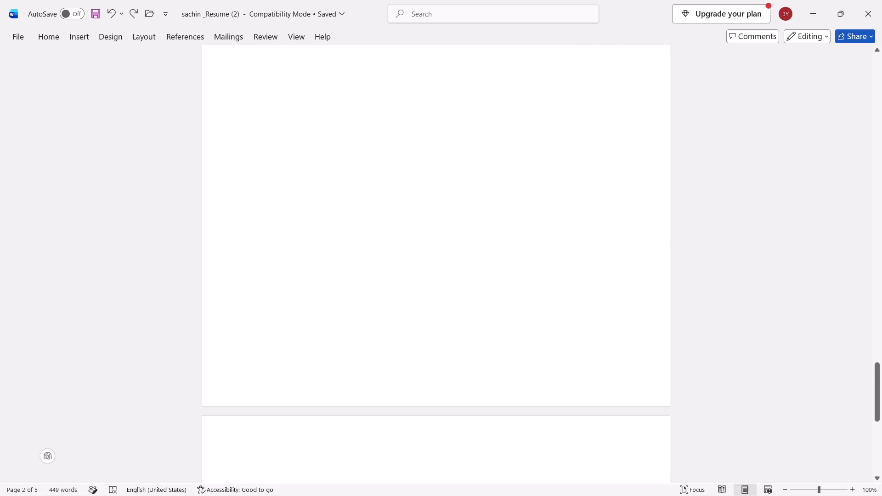
scroll(390, 349, down, 2)
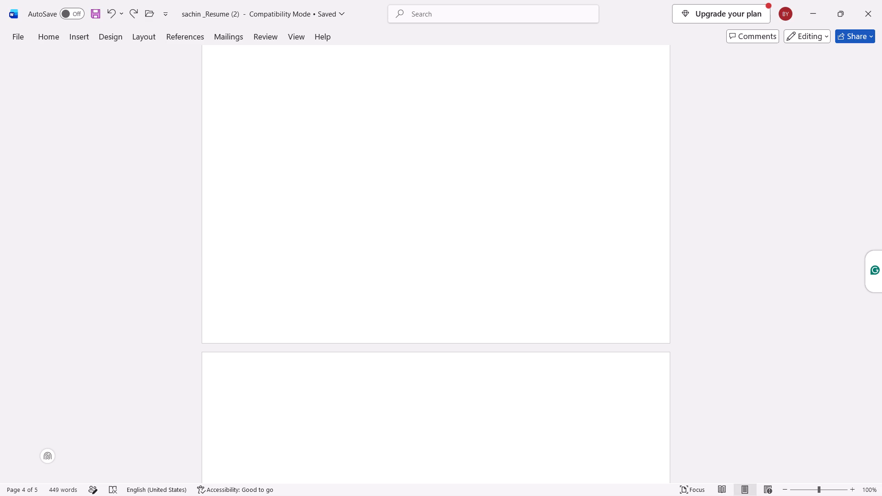
scroll(390, 349, up, 7)
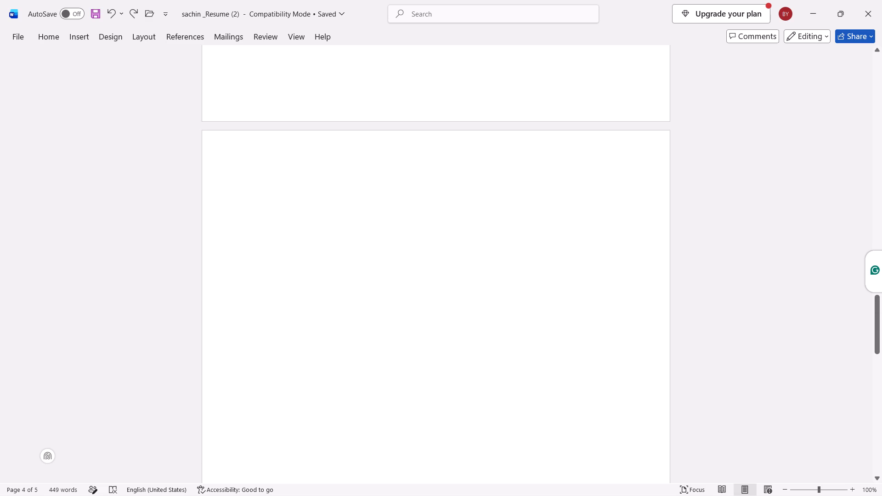
scroll(390, 349, up, 3)
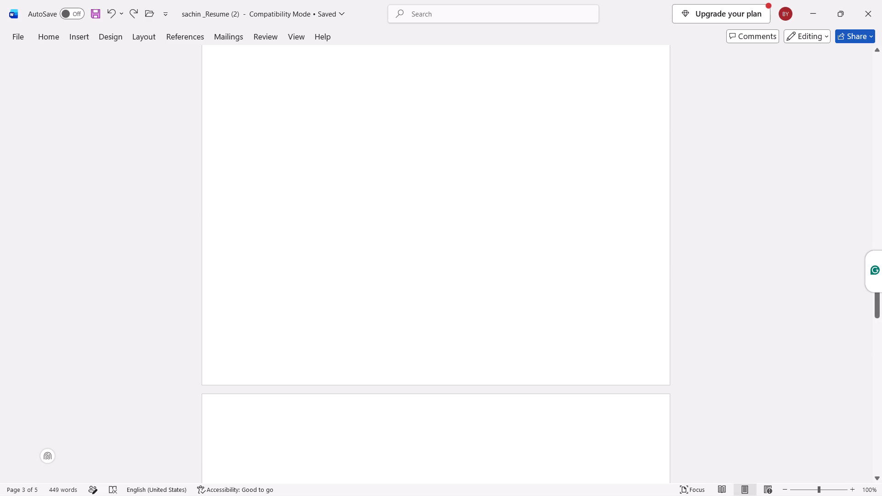
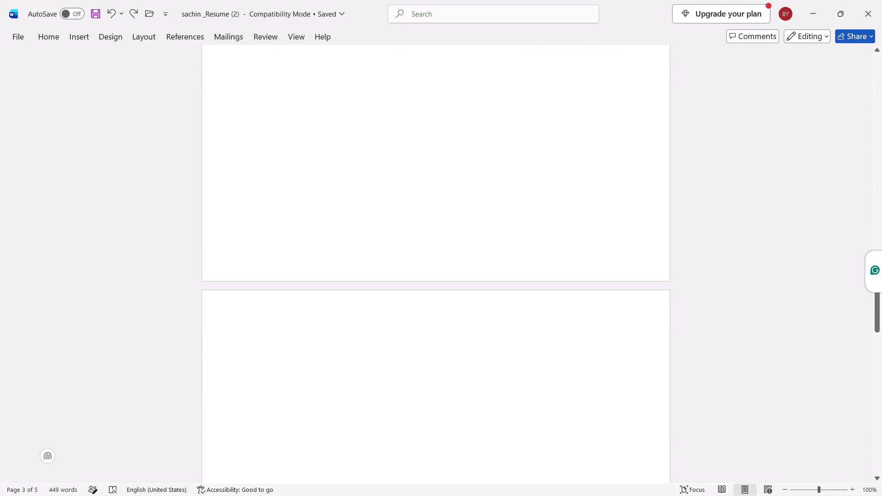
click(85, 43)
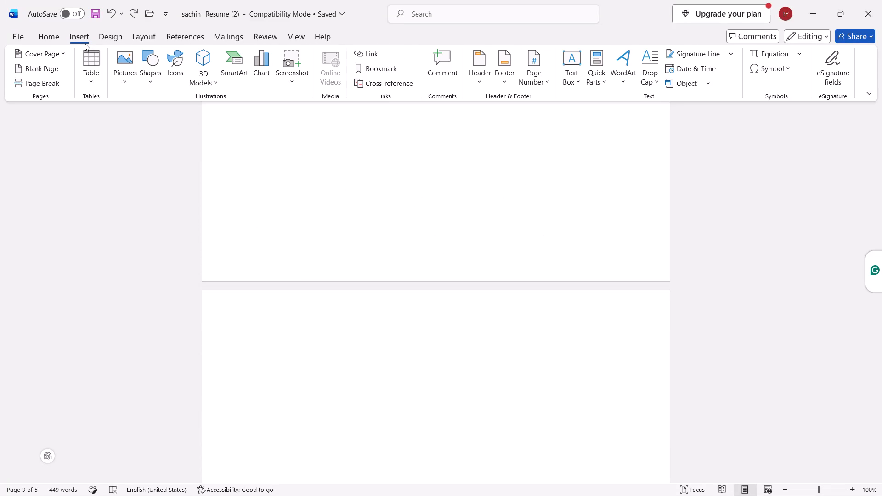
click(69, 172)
Review the Word résumé from the heading on page 1 through the clinical experience, workshops, skills, languages and declaration on page 3.
scroll(69, 172, up, 3)
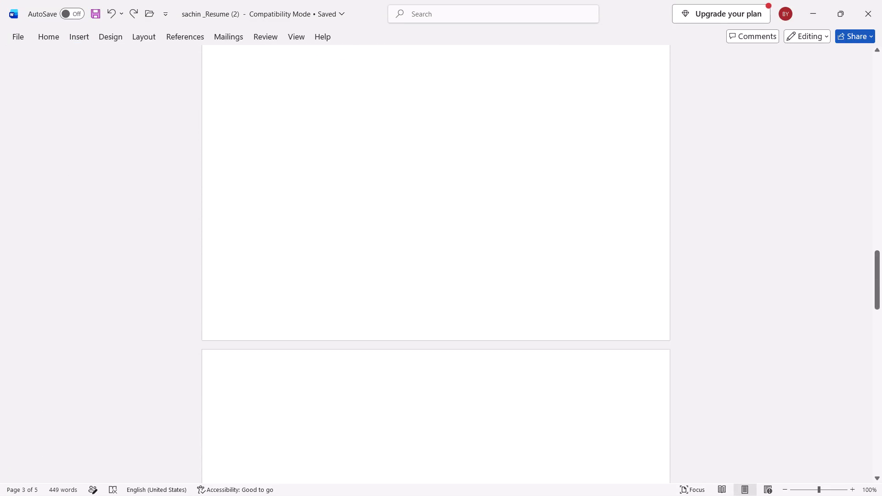
scroll(69, 172, up, 14)
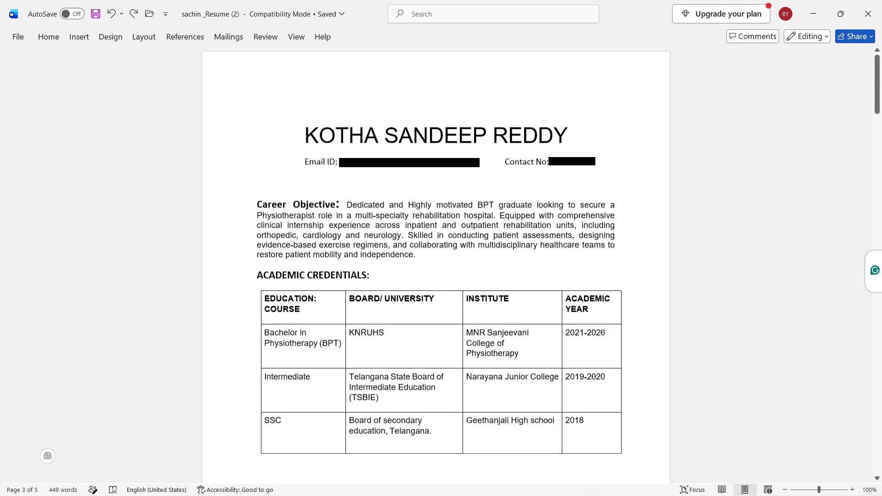
scroll(69, 172, up, 2)
scroll(69, 172, down, 5)
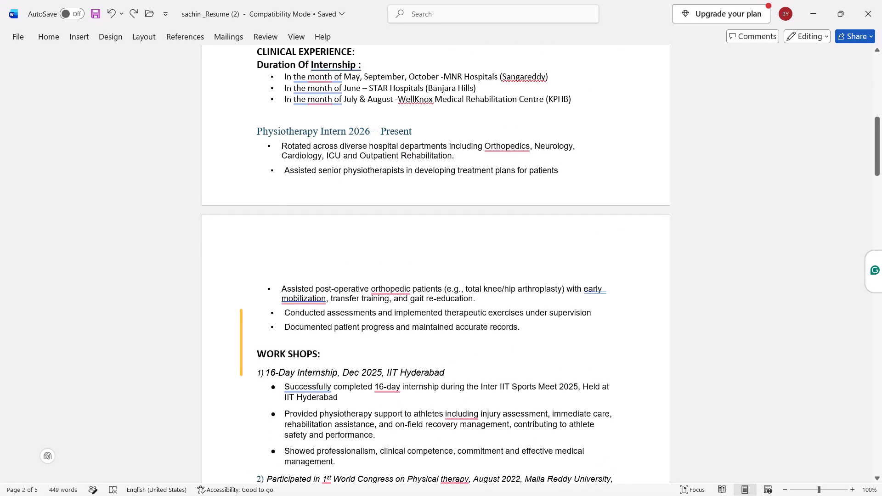
scroll(69, 172, down, 2)
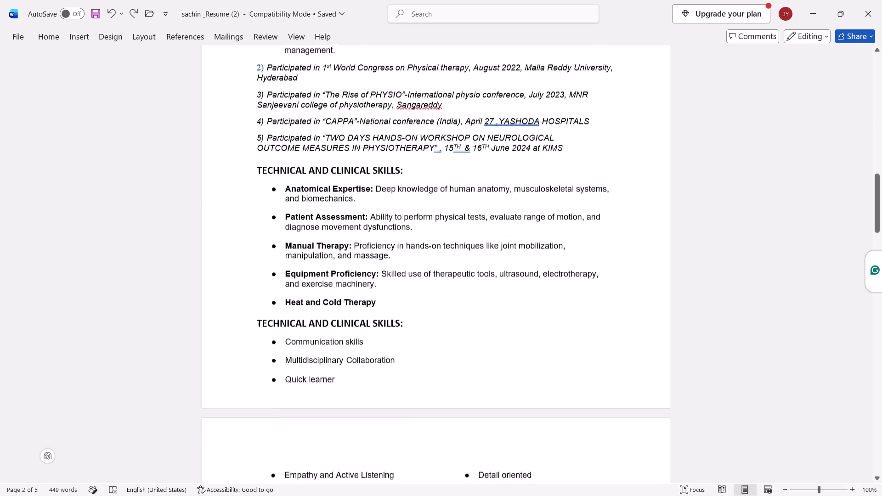
scroll(69, 172, down, 2)
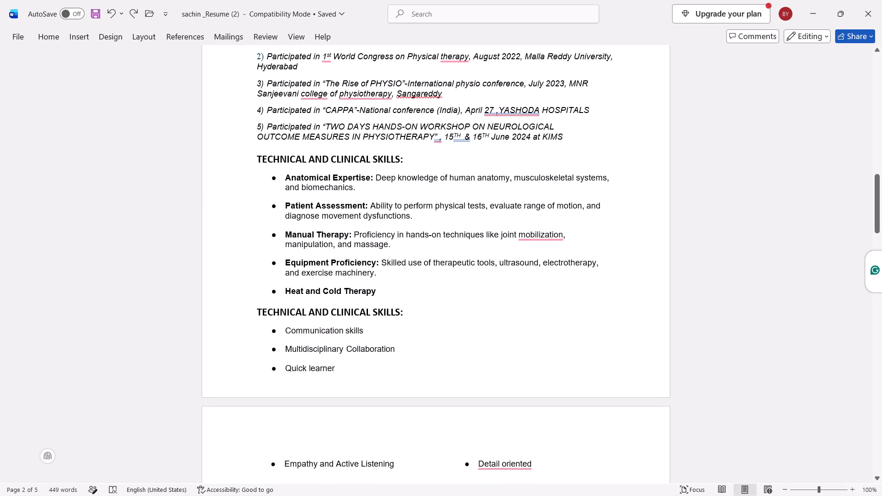
scroll(69, 172, down, 2)
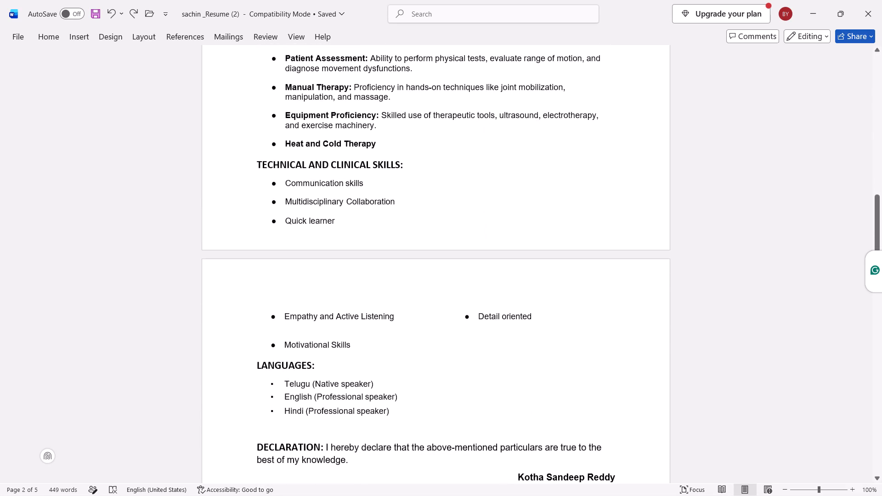
scroll(69, 172, down, 1)
scroll(69, 172, up, 1)
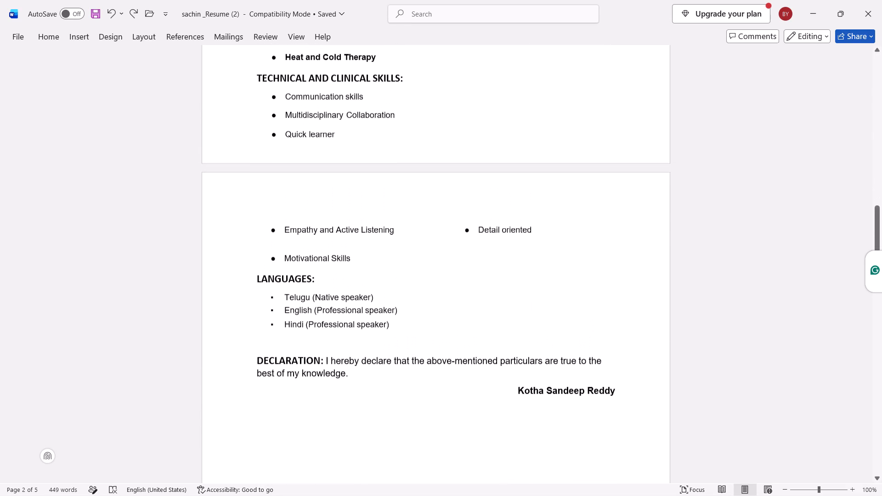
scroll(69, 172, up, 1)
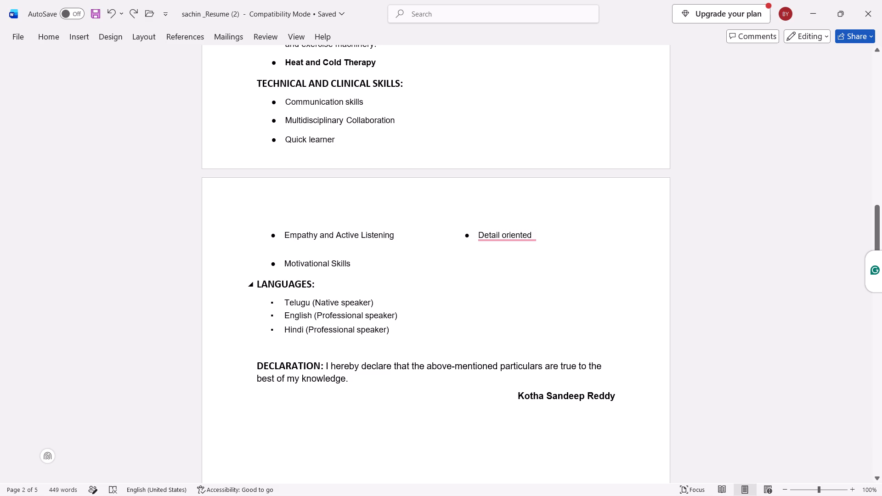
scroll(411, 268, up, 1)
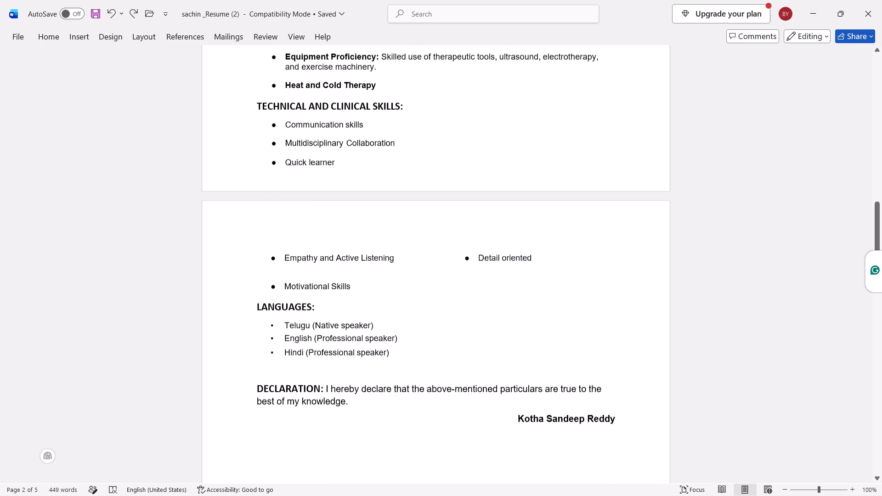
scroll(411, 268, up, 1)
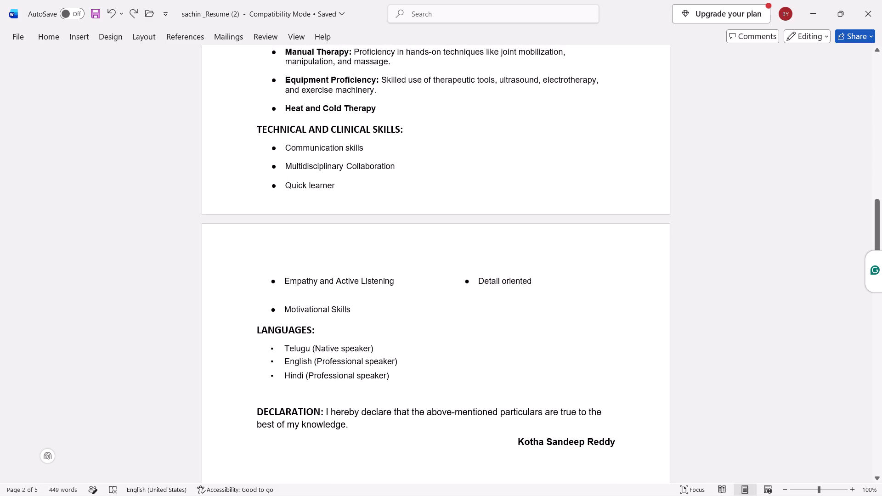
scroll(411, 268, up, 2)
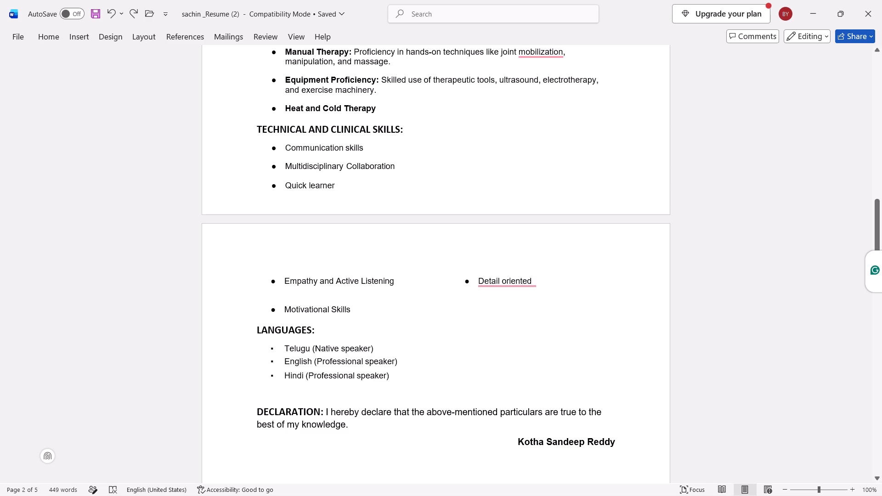
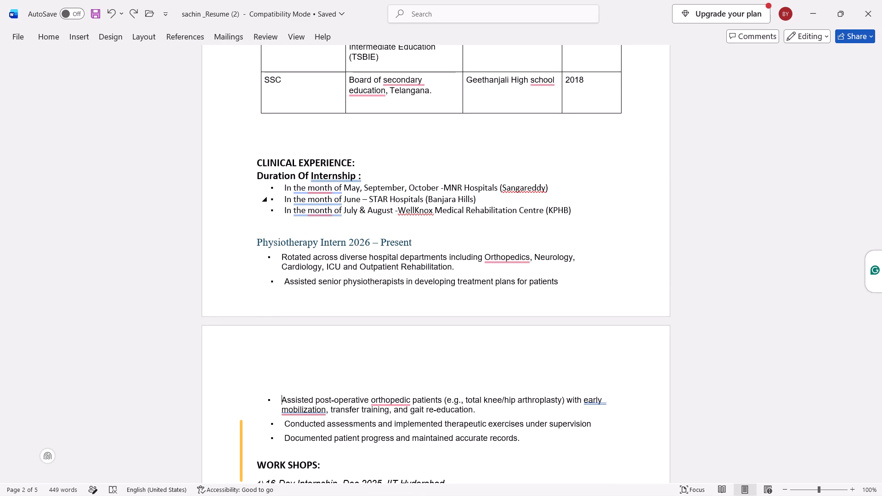
Examine the Word résumé from the education table and clinical experience on page 2 through to page 4.
scroll(277, 204, up, 1)
scroll(277, 204, down, 5)
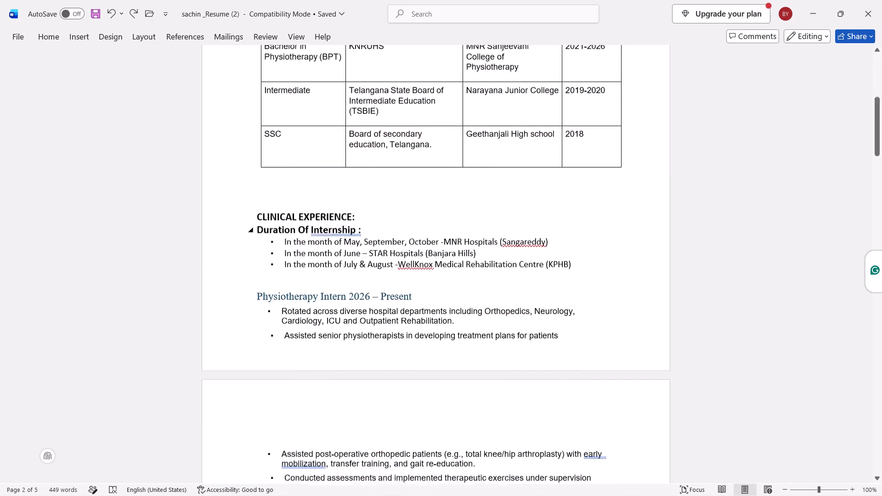
scroll(277, 204, down, 13)
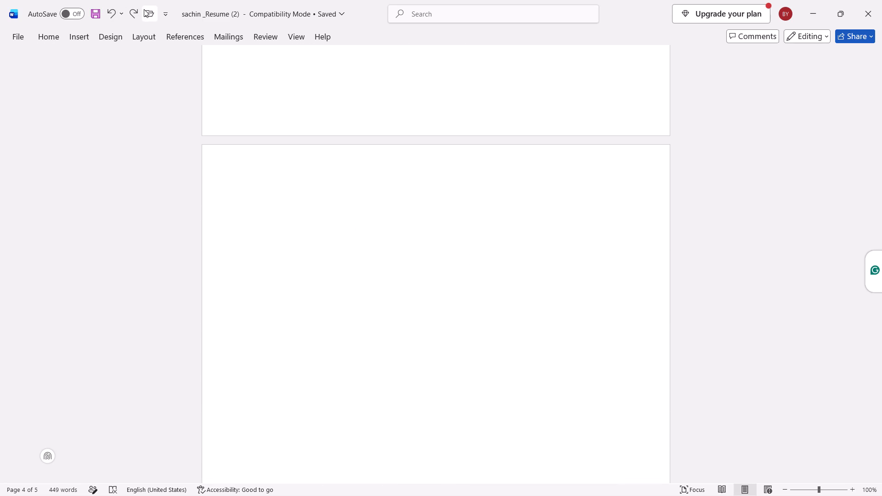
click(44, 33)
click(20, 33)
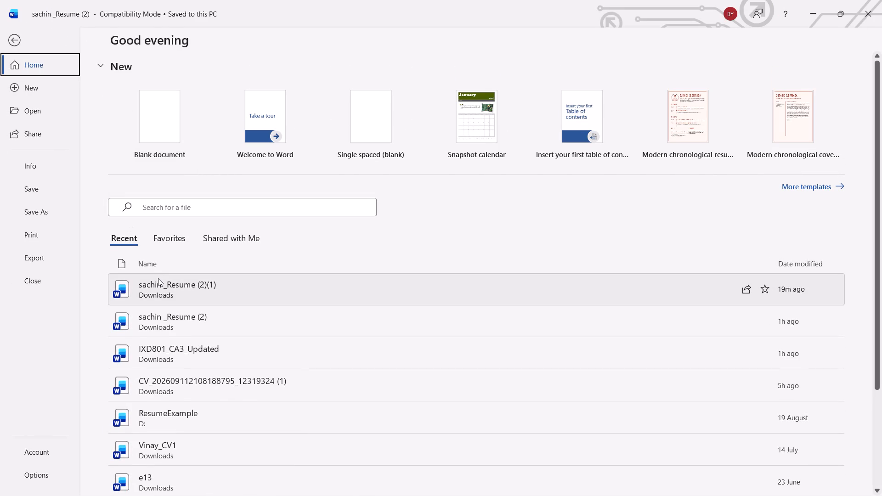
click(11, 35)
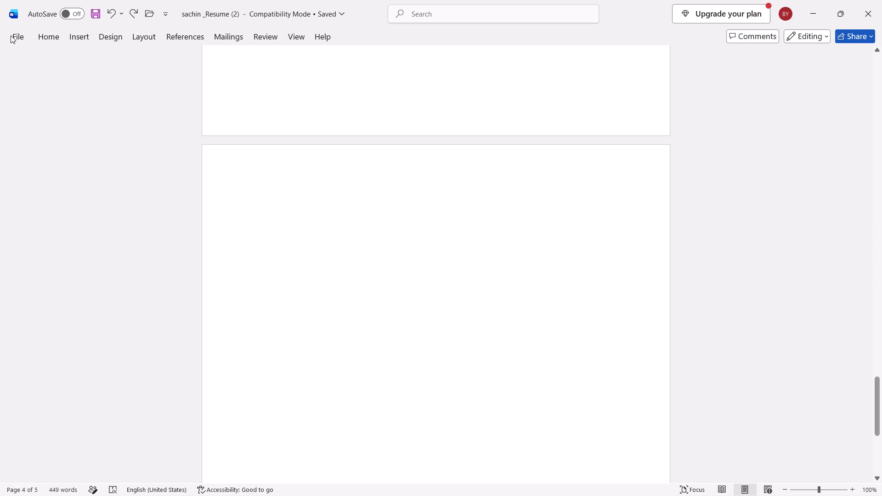
Insert a page break at a point partway down the blank page 5, the document's last page.
double_click(301, 275)
scroll(301, 275, down, 1)
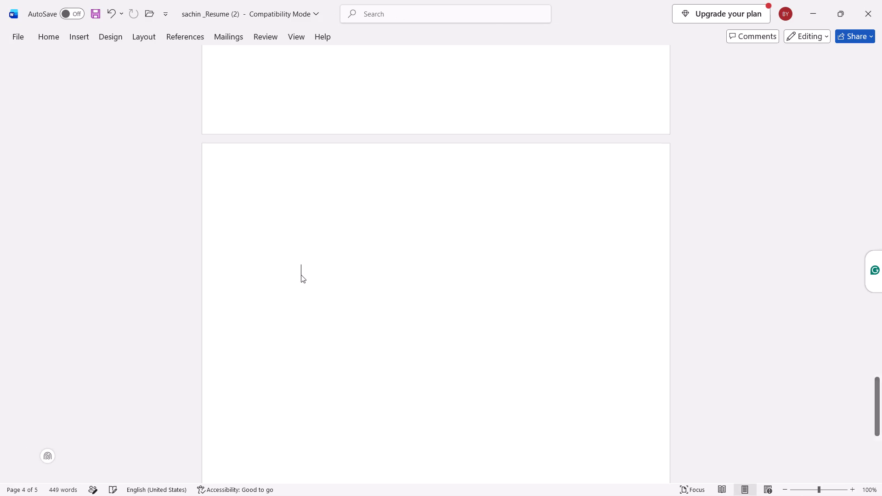
scroll(301, 275, down, 1)
click(260, 39)
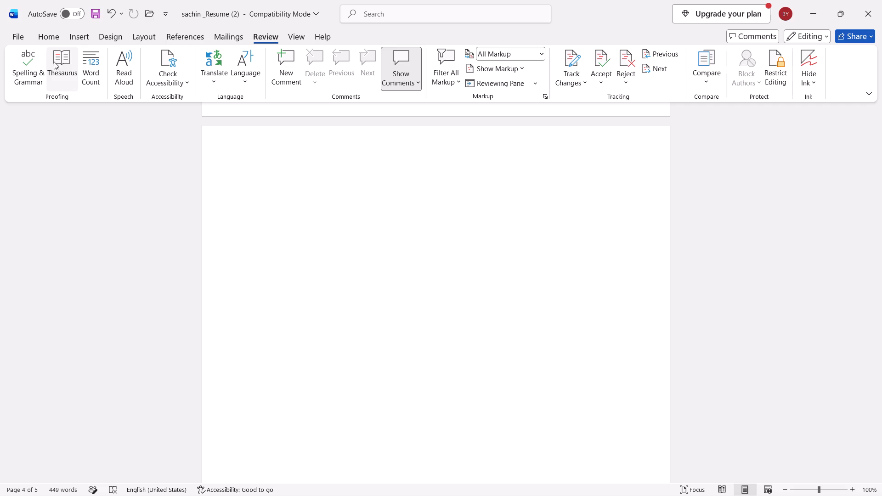
click(46, 42)
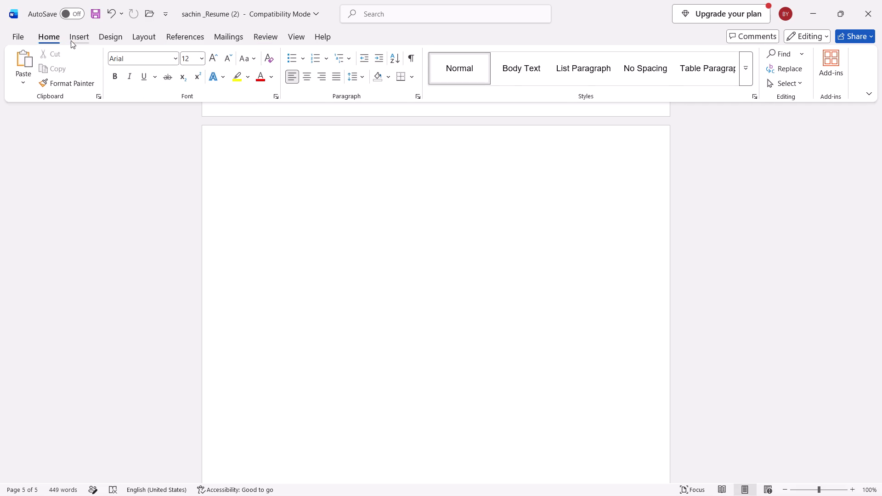
click(71, 40)
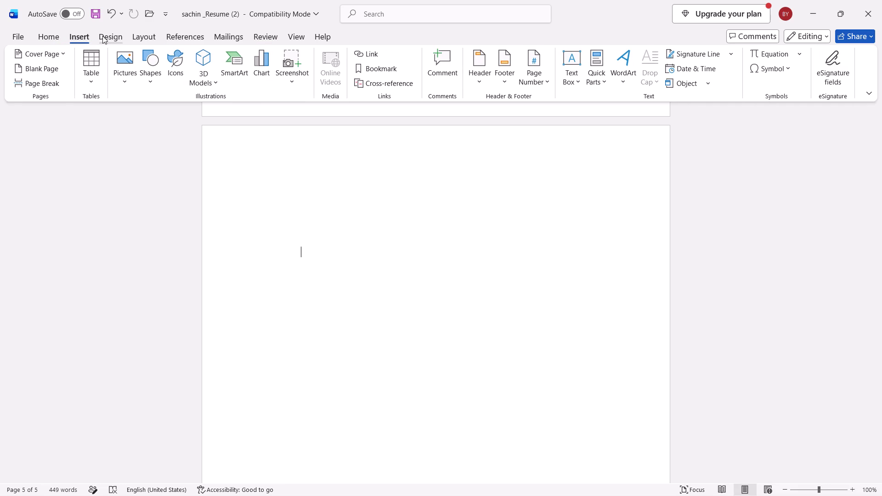
click(50, 89)
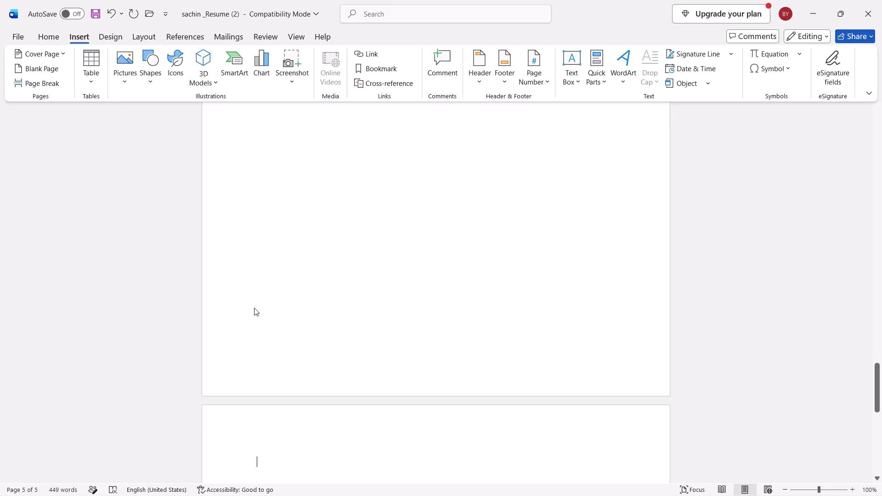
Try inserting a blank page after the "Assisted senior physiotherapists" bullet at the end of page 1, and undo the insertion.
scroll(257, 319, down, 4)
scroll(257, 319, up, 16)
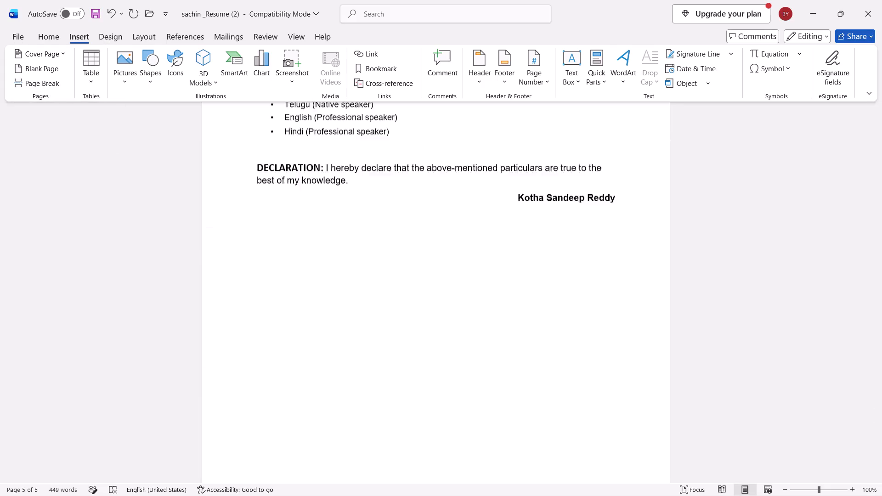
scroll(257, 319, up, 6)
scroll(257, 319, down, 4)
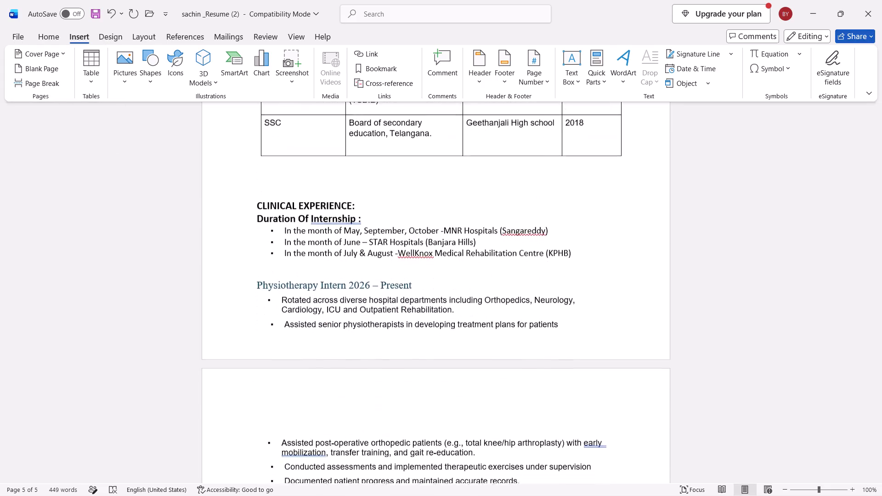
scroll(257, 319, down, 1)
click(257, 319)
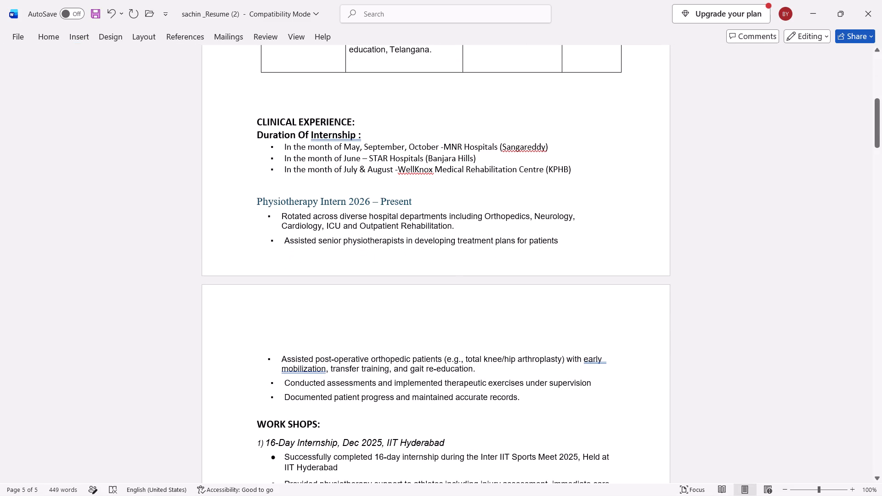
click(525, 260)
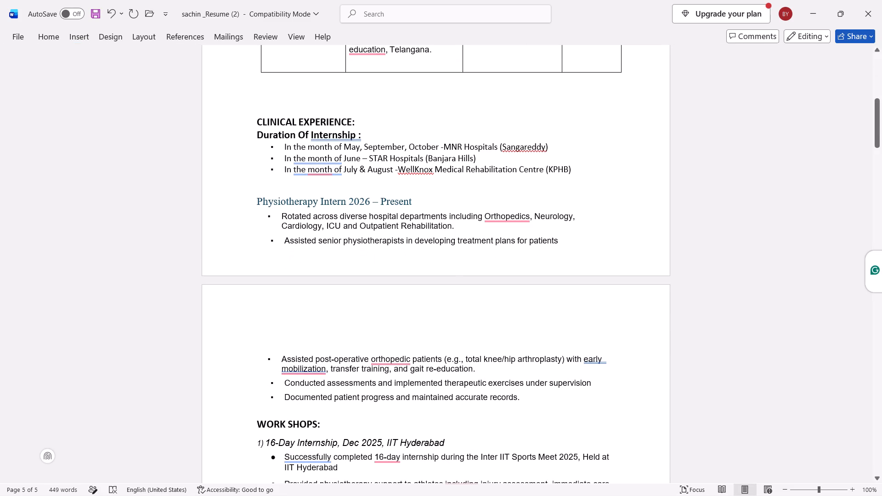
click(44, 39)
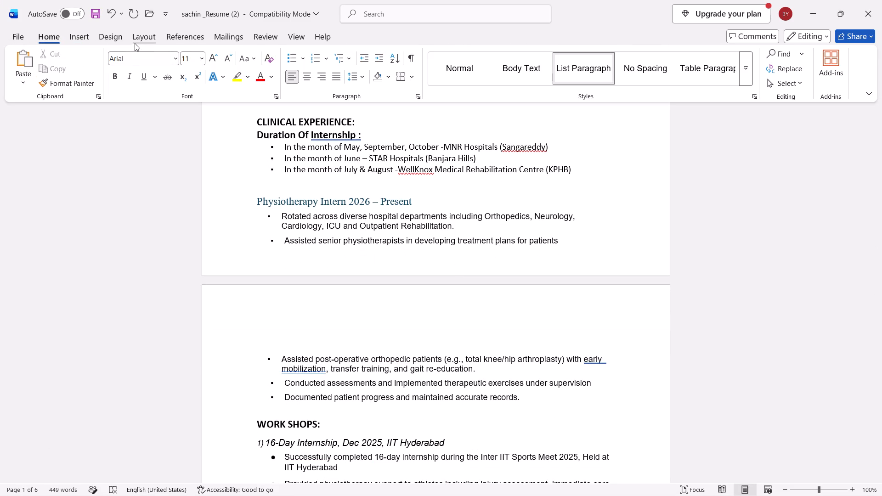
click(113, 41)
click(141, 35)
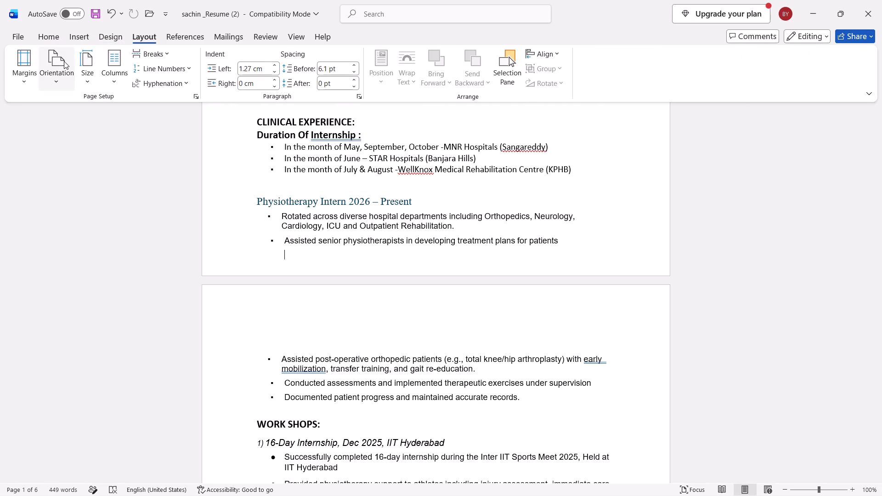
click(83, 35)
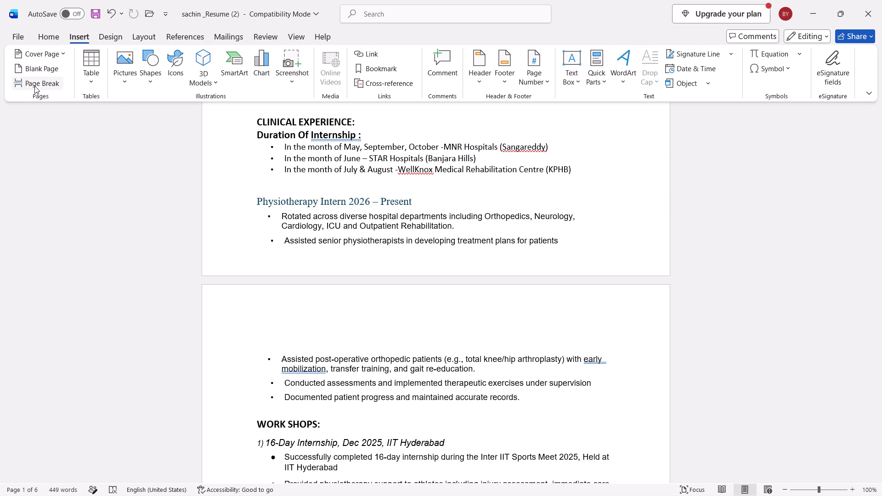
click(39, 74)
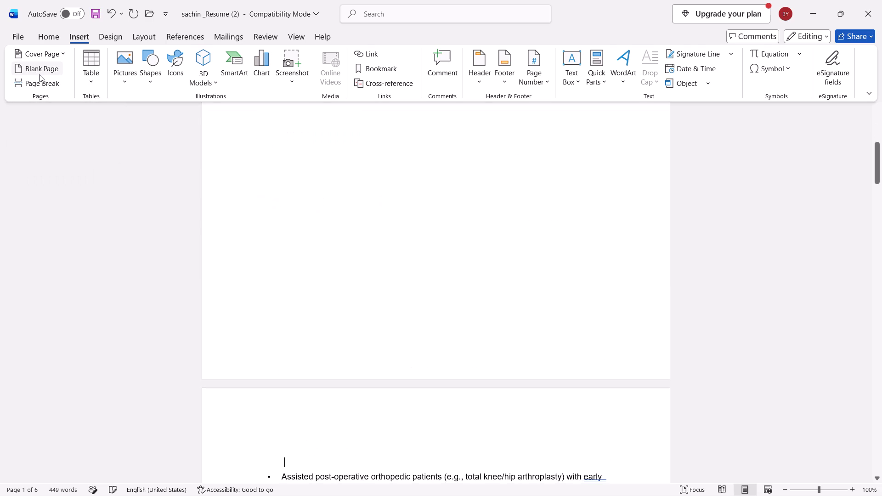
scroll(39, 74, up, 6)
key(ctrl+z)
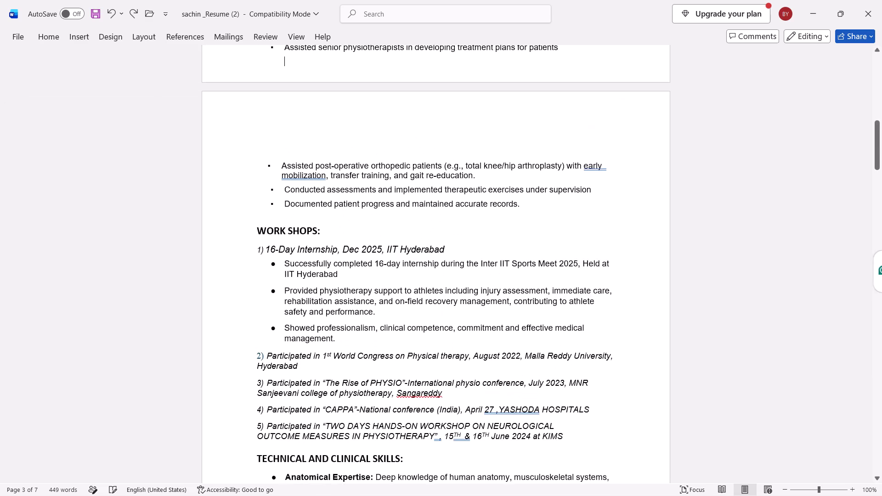
Review the résumé's page layout from the academic credentials through the workshops, skills, languages and declaration, returning to the clinical experience section.
scroll(239, 154, up, 5)
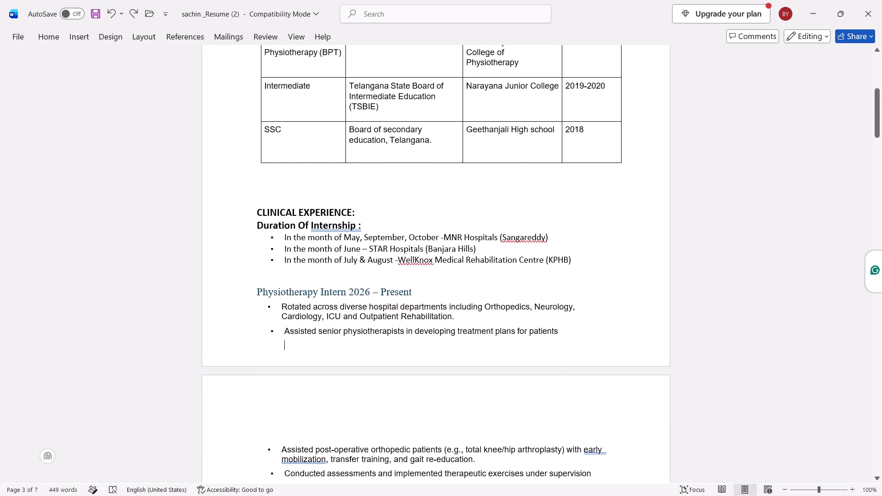
scroll(239, 154, down, 6)
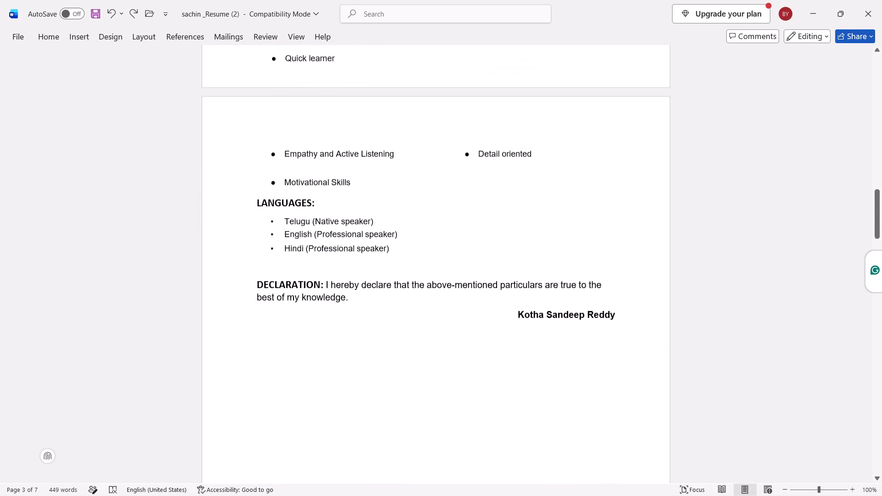
scroll(239, 154, down, 1)
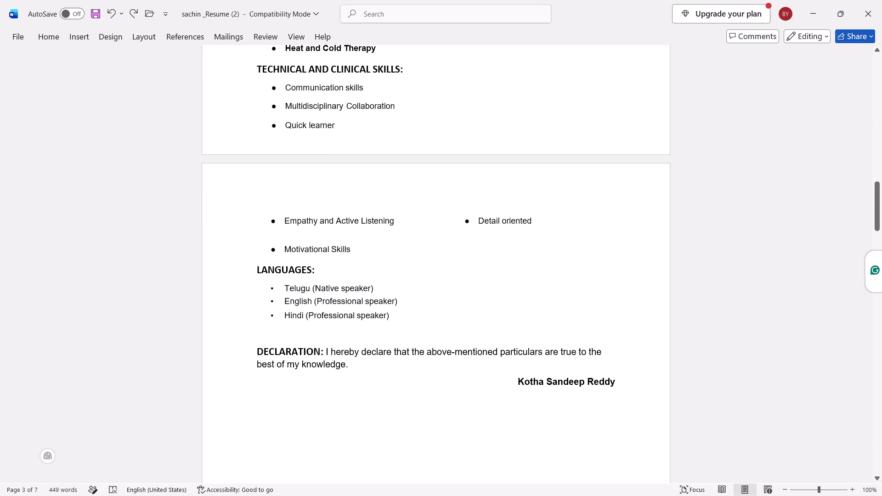
scroll(239, 154, down, 1)
scroll(239, 154, up, 2)
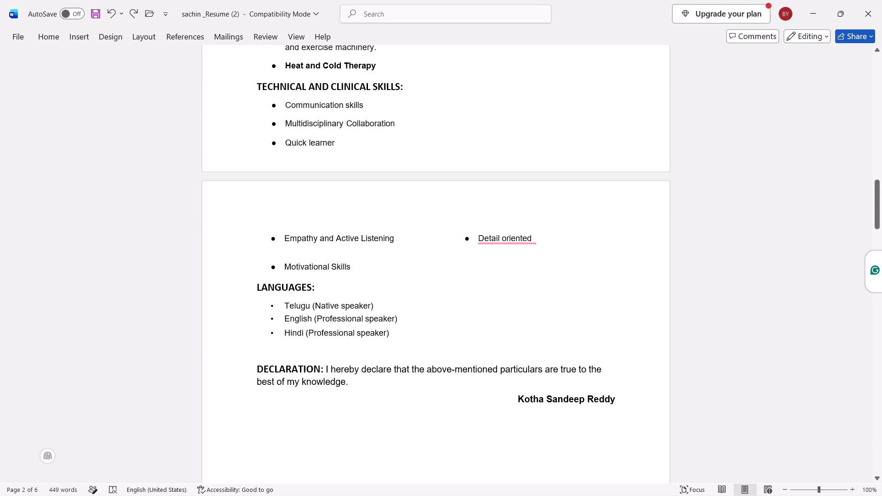
scroll(239, 154, up, 2)
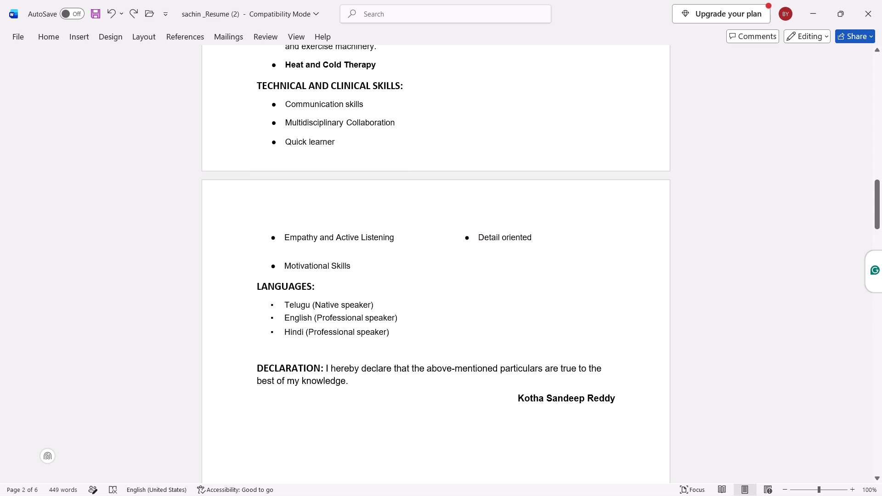
scroll(239, 154, up, 1)
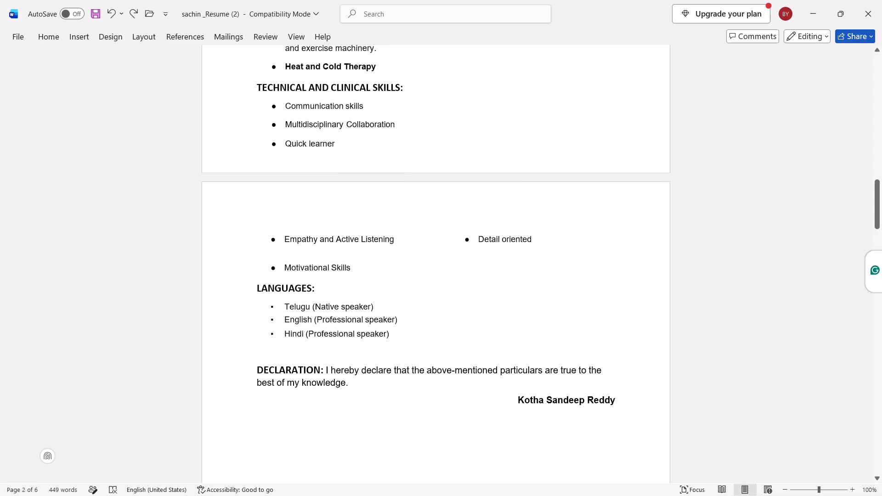
scroll(239, 154, up, 2)
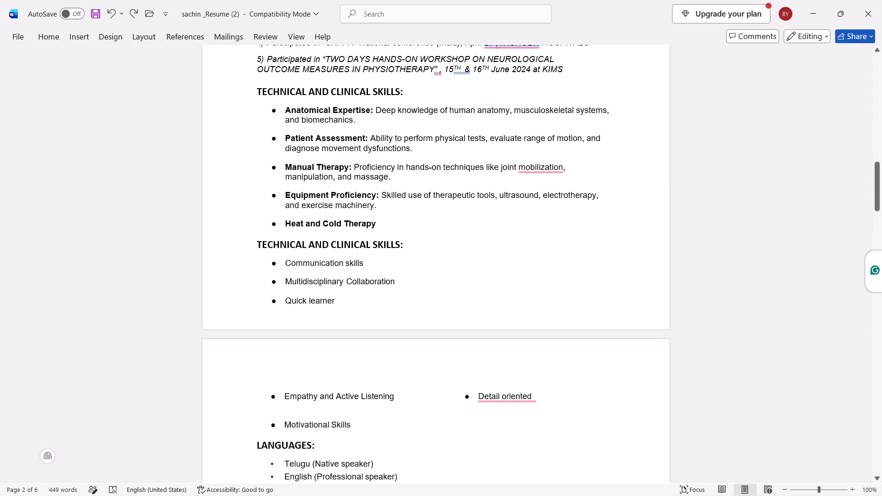
scroll(239, 154, up, 2)
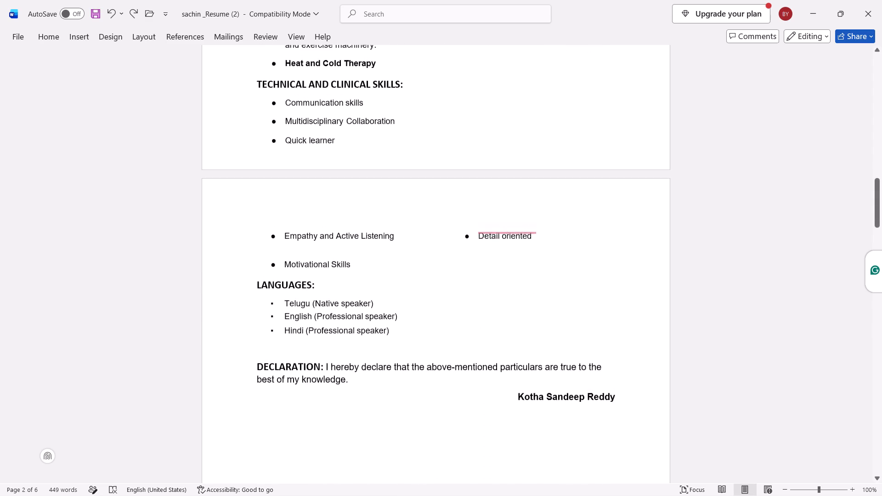
scroll(239, 154, up, 3)
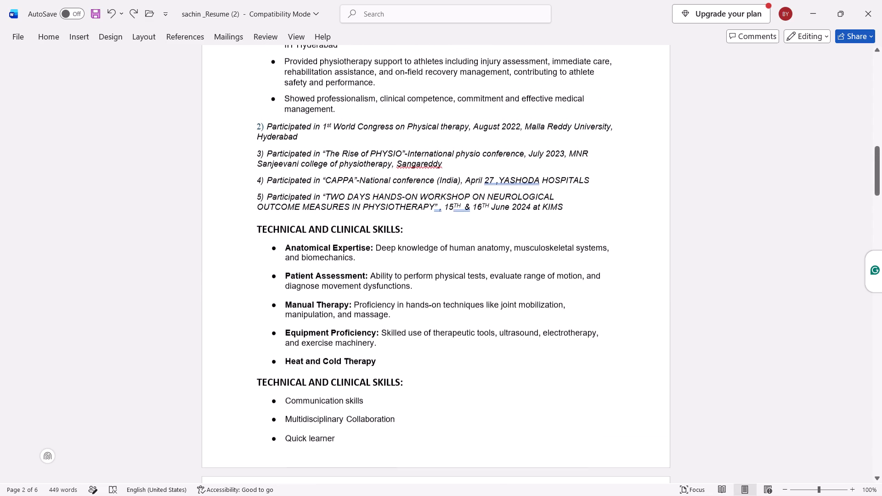
scroll(239, 154, up, 6)
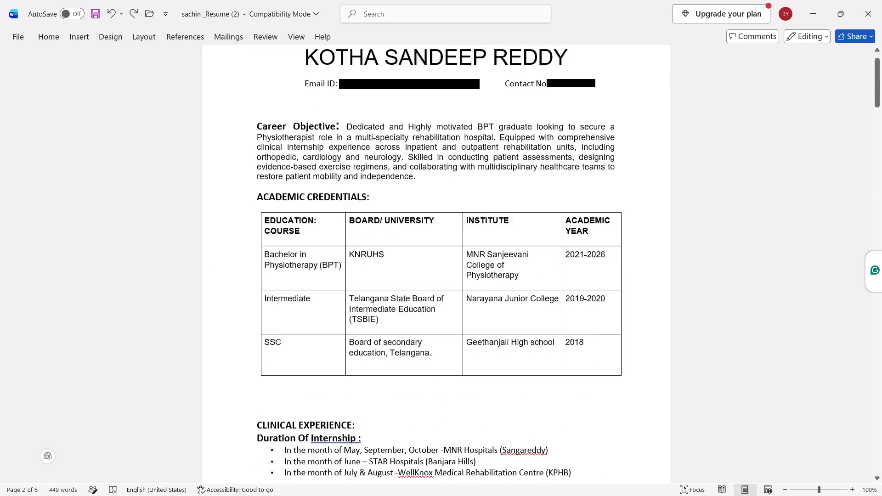
scroll(239, 154, down, 3)
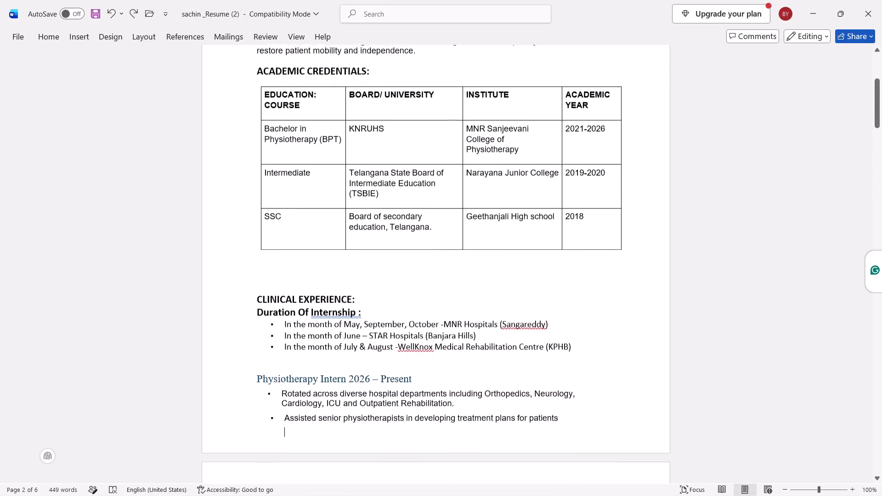
scroll(239, 154, down, 2)
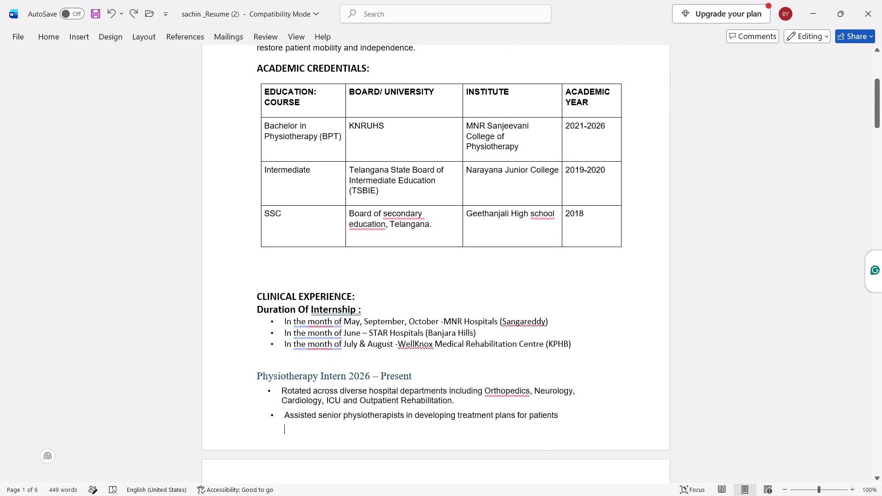
Add an empty line between the "CLINICAL EXPERIENCE:" heading and the "Duration Of Internship" subheading.
click(354, 309)
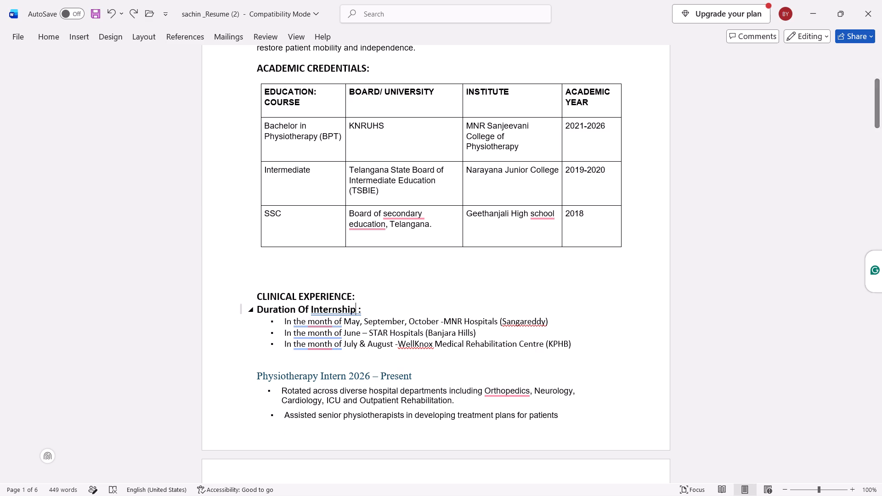
click(356, 298)
key(Return)
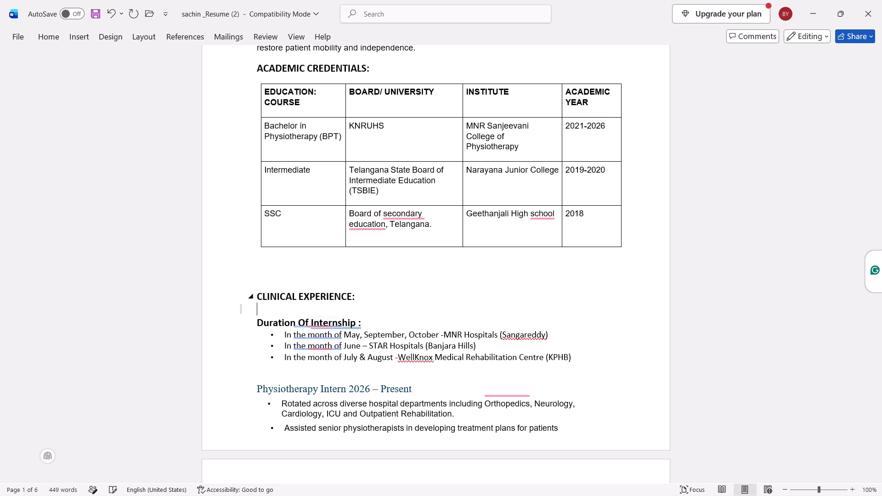
scroll(356, 298, down, 3)
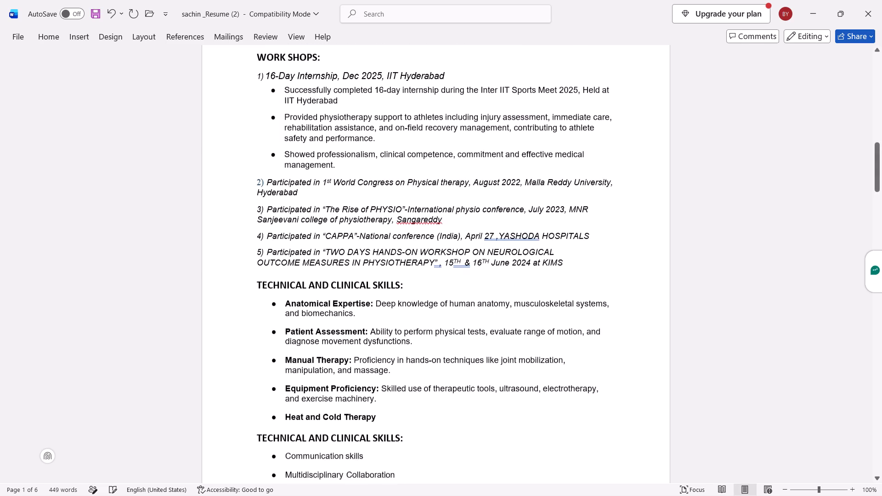
Examine how the content breaks across pages, from the clinical experience section to the split skills bullets, languages and declaration.
scroll(356, 298, up, 6)
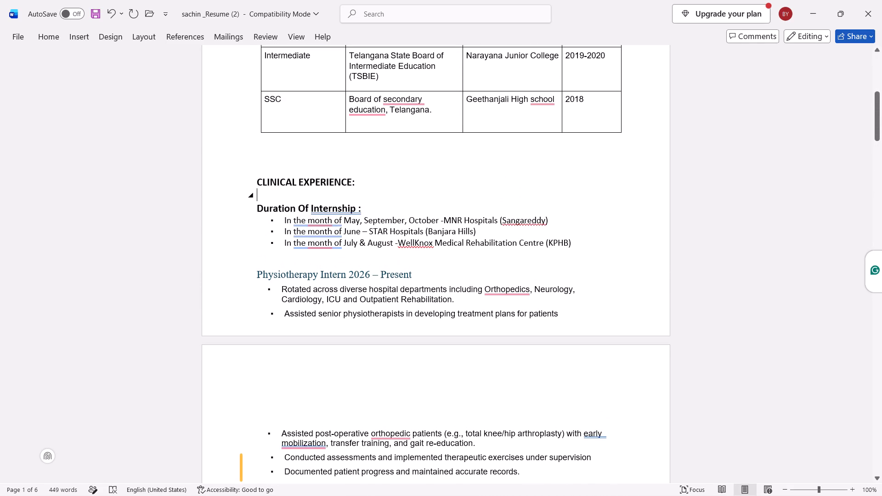
scroll(258, 200, down, 9)
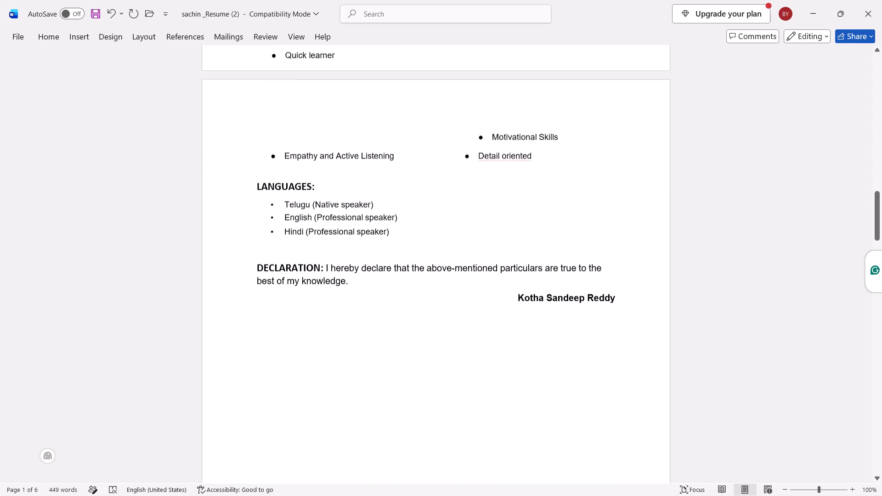
scroll(258, 200, up, 3)
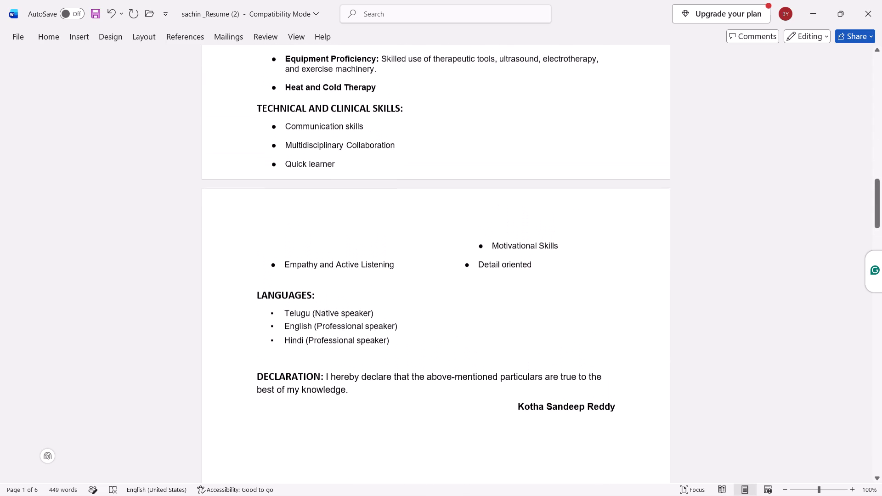
scroll(258, 200, up, 3)
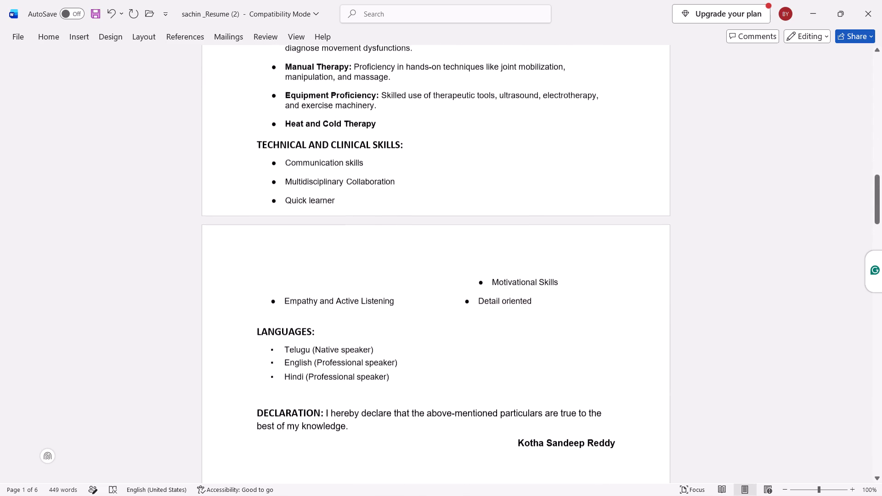
scroll(258, 200, up, 1)
scroll(258, 200, right, 1)
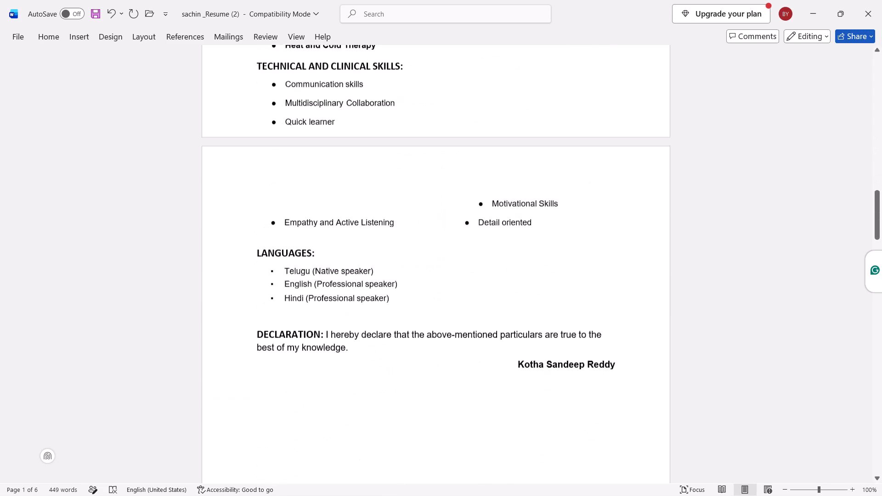
scroll(258, 200, right, 2)
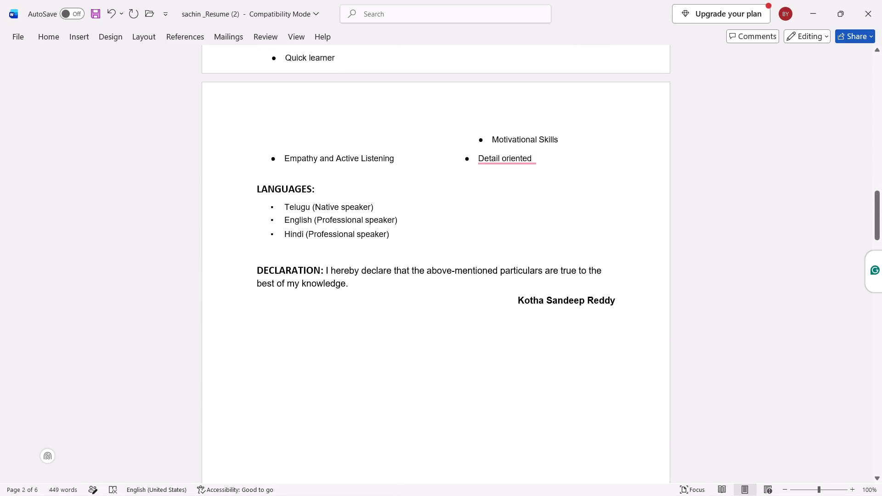
scroll(258, 200, up, 3)
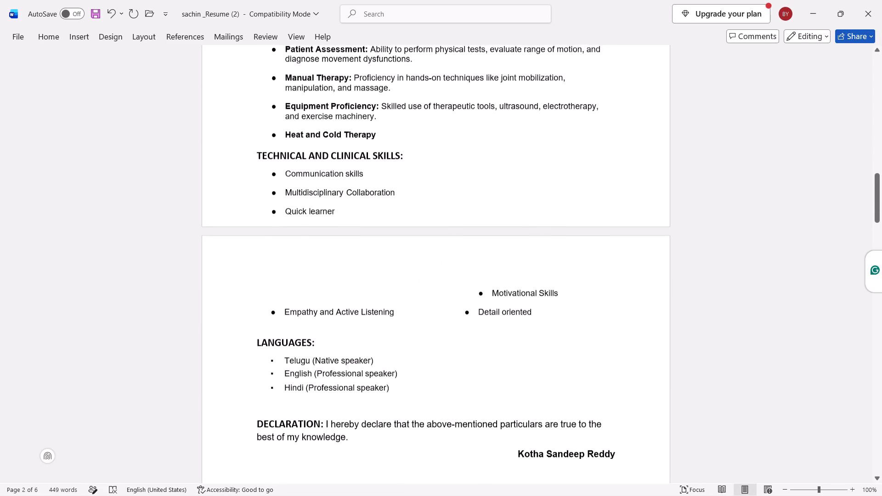
scroll(258, 200, up, 1)
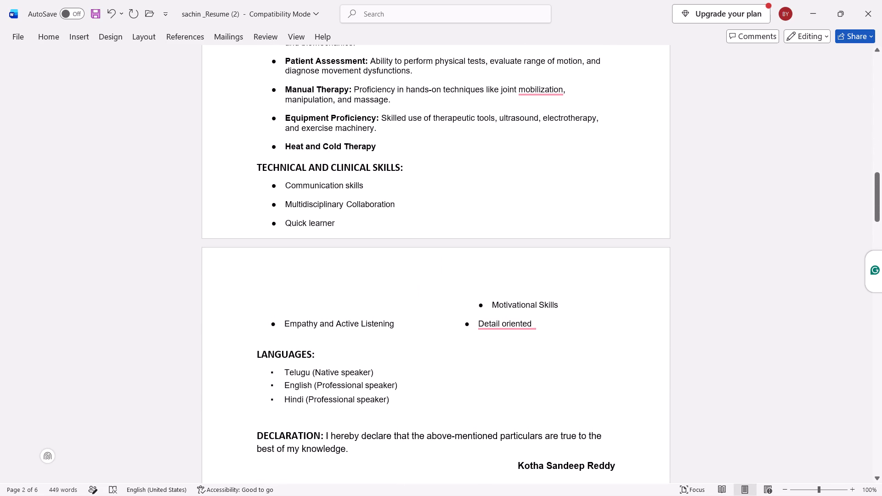
click(492, 306)
Remove the empty line above the "Physiotherapy Intern 2026 – Present" heading in the clinical experience section.
scroll(492, 306, up, 6)
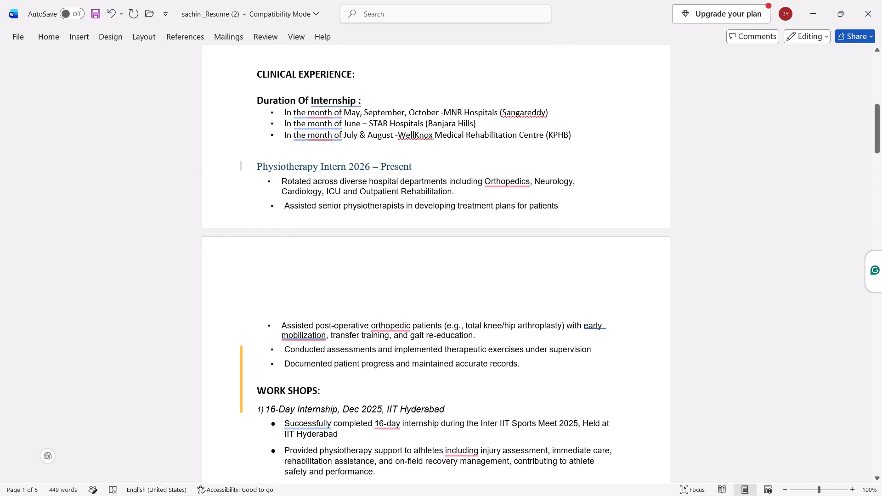
click(255, 166)
key(BackSpace)
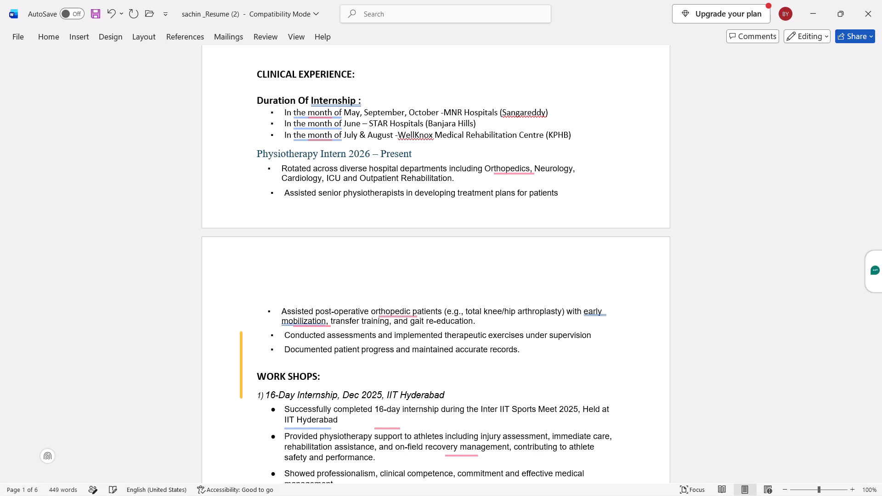
Review the page layout around the clinical experience section and the blank pages following the declaration.
scroll(255, 166, down, 5)
scroll(255, 166, up, 4)
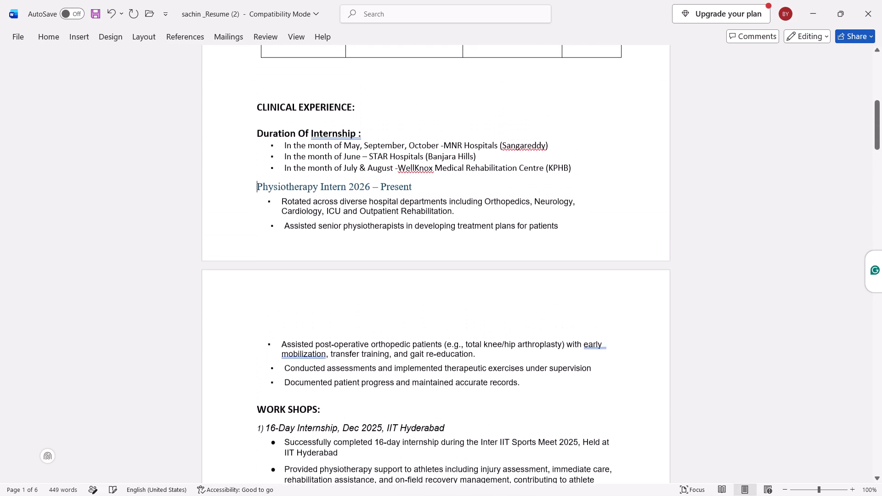
scroll(255, 166, up, 1)
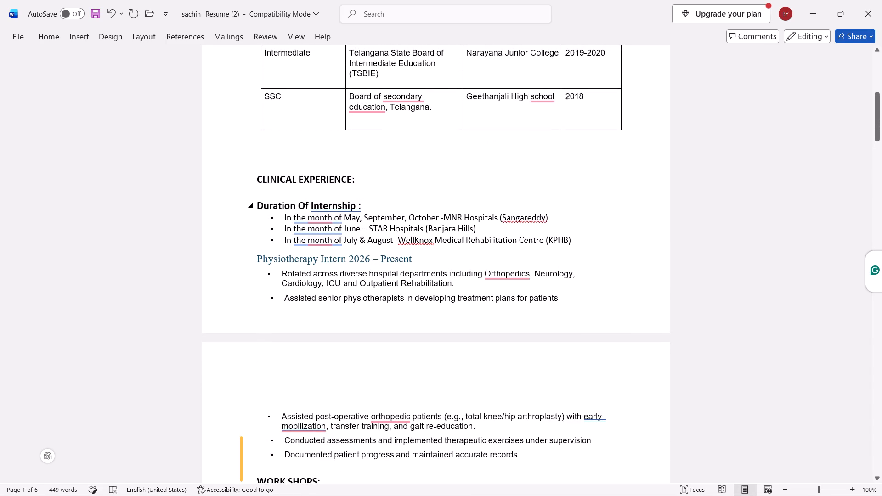
scroll(435, 203, down, 12)
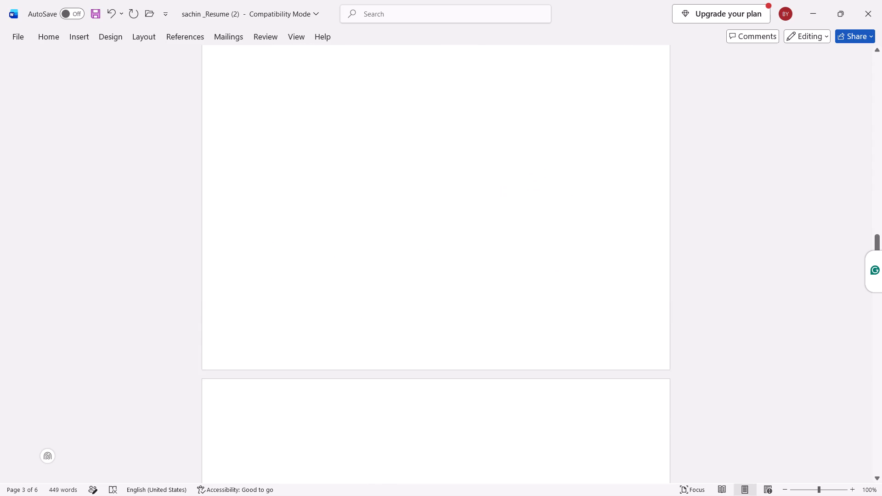
scroll(435, 203, down, 2)
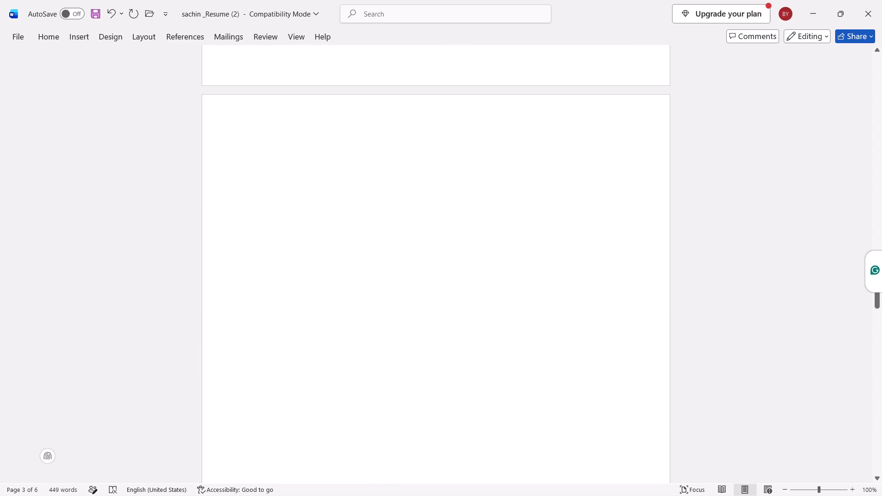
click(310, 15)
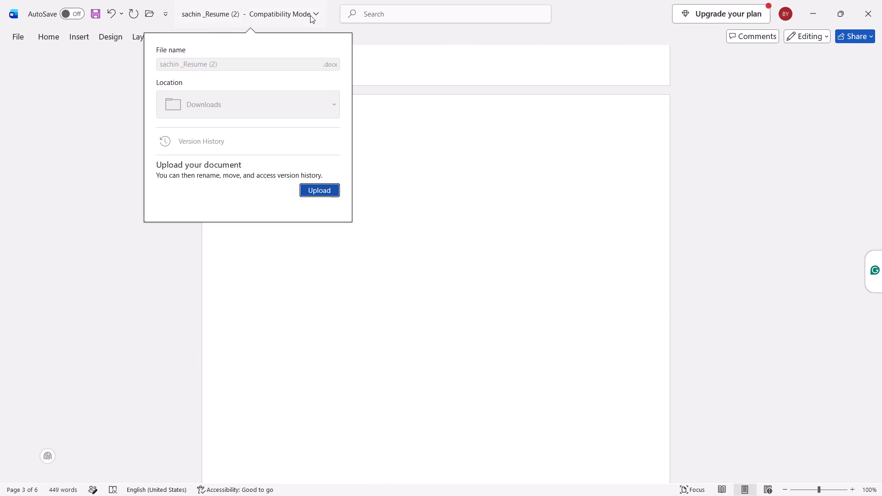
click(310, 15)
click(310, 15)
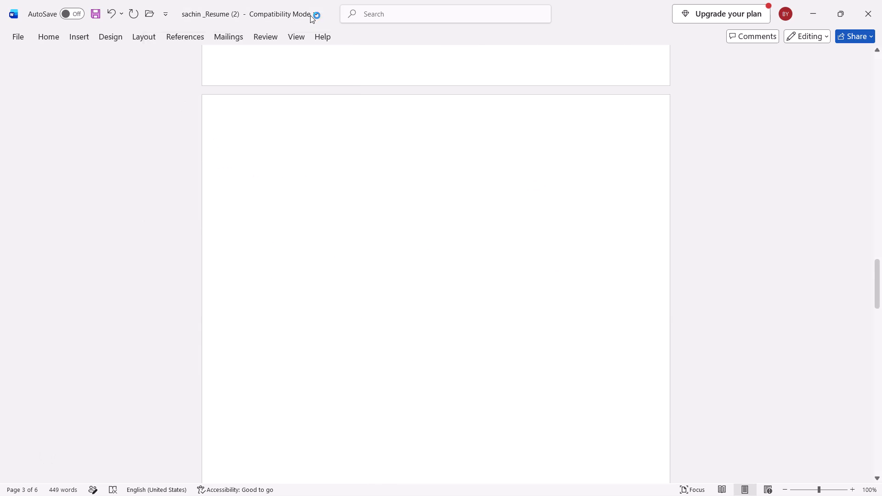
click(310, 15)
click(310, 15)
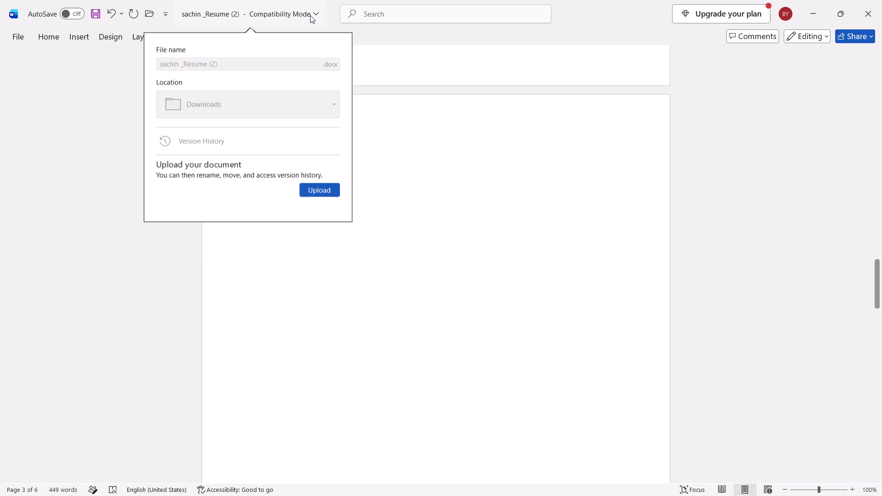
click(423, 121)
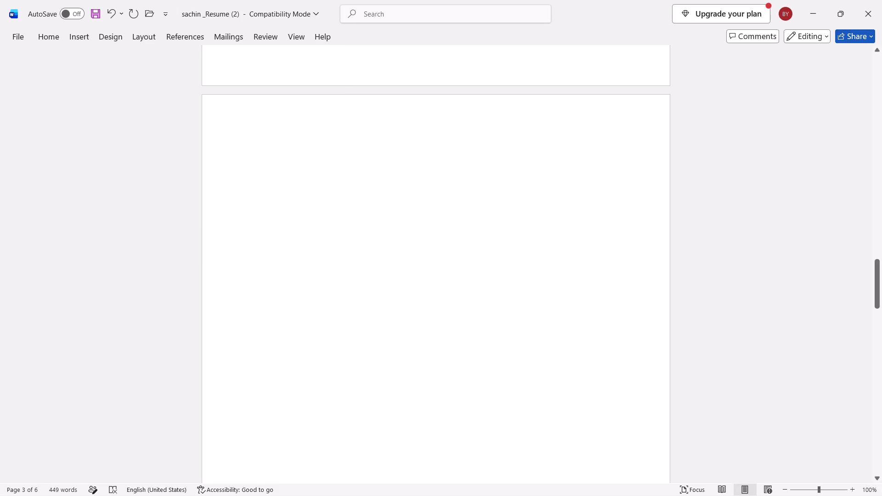
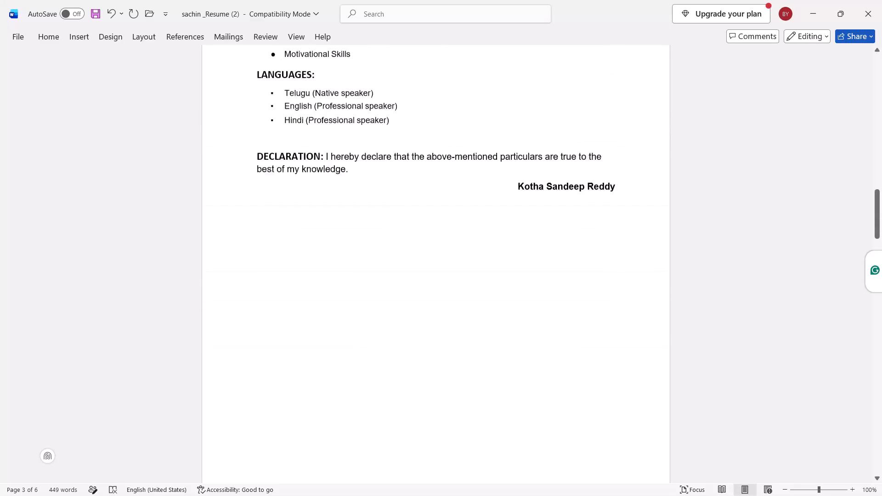
Examine the page layout from the academic table and clinical experience section to the declaration and the blank pages after it.
scroll(420, 125, down, 1)
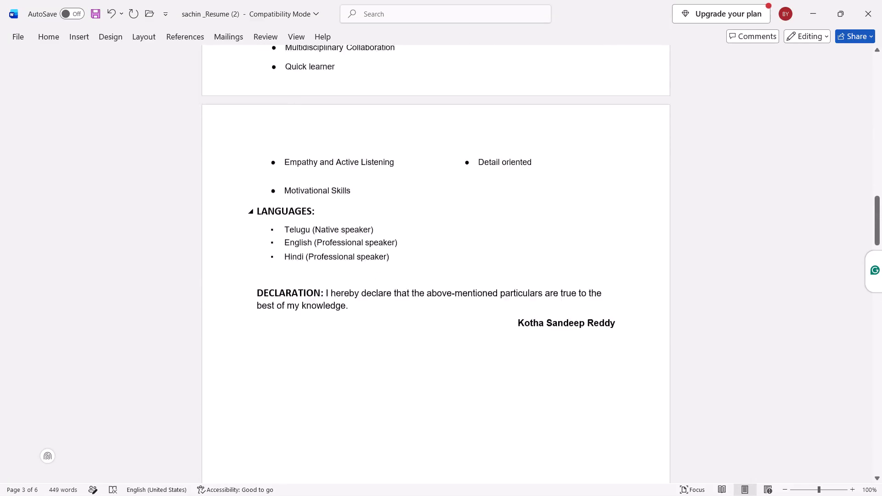
scroll(420, 125, down, 3)
click(414, 218)
right_click(414, 218)
scroll(414, 218, up, 20)
scroll(414, 218, up, 9)
scroll(265, 173, down, 1)
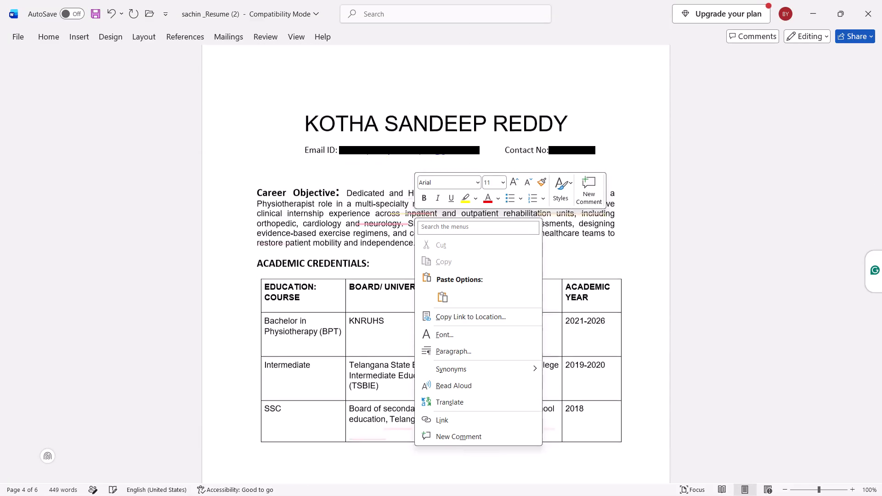
scroll(265, 173, down, 1)
click(232, 291)
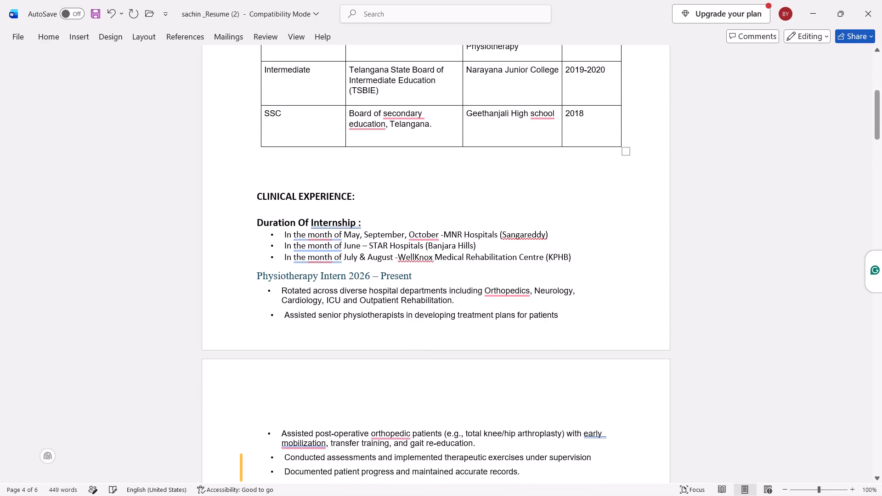
scroll(232, 291, down, 12)
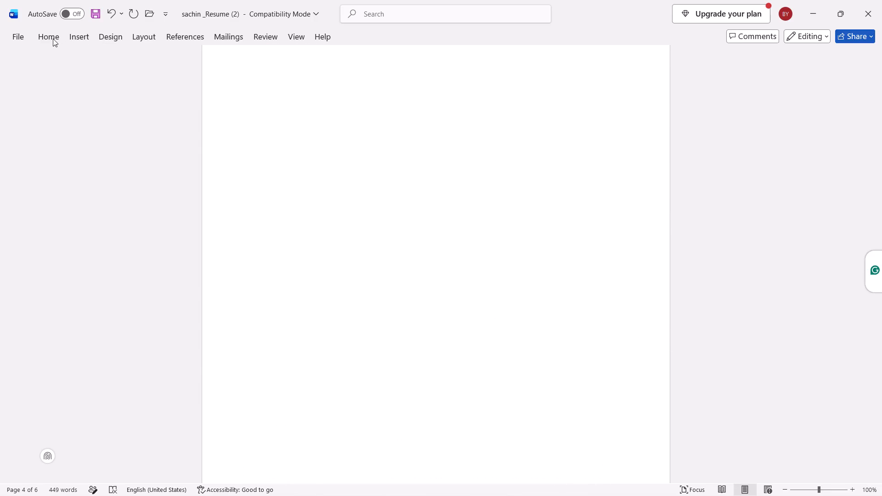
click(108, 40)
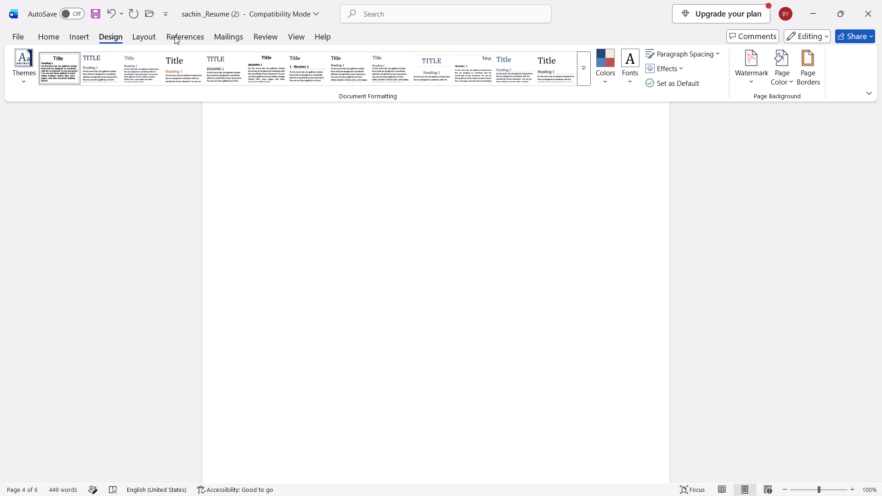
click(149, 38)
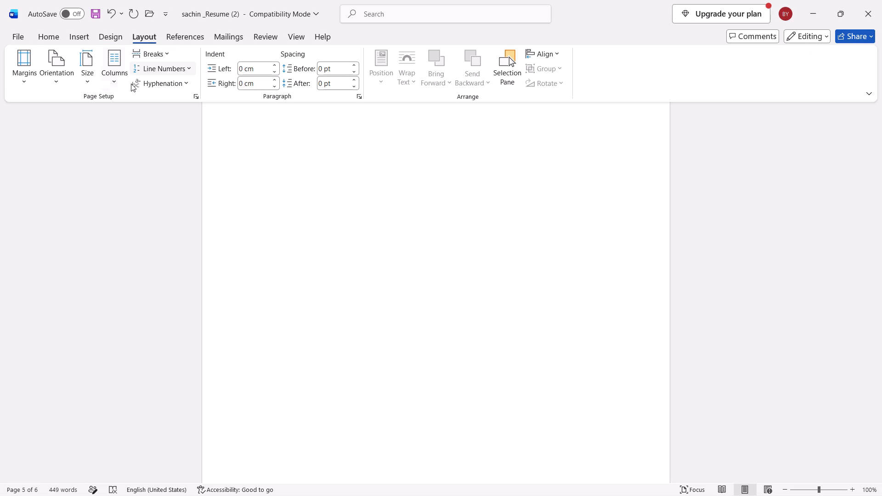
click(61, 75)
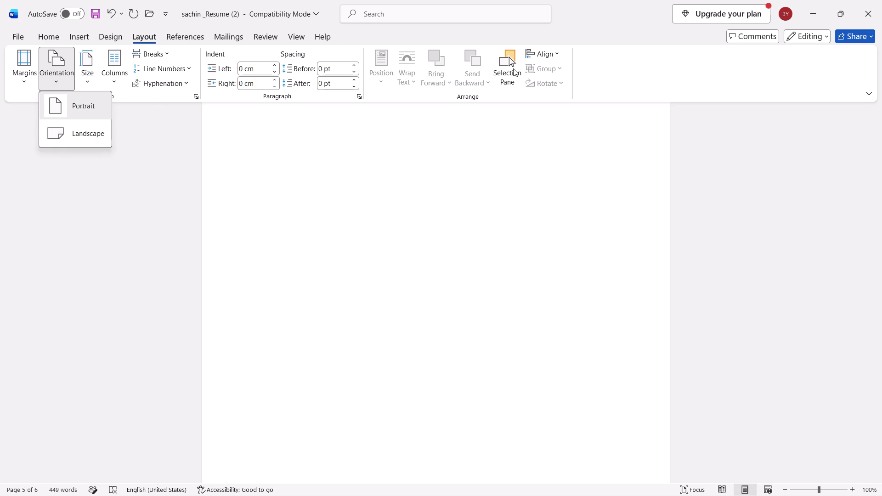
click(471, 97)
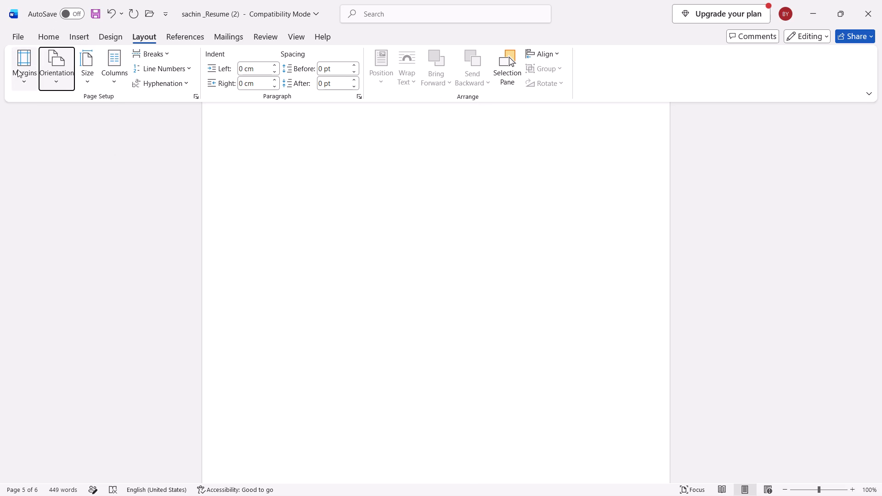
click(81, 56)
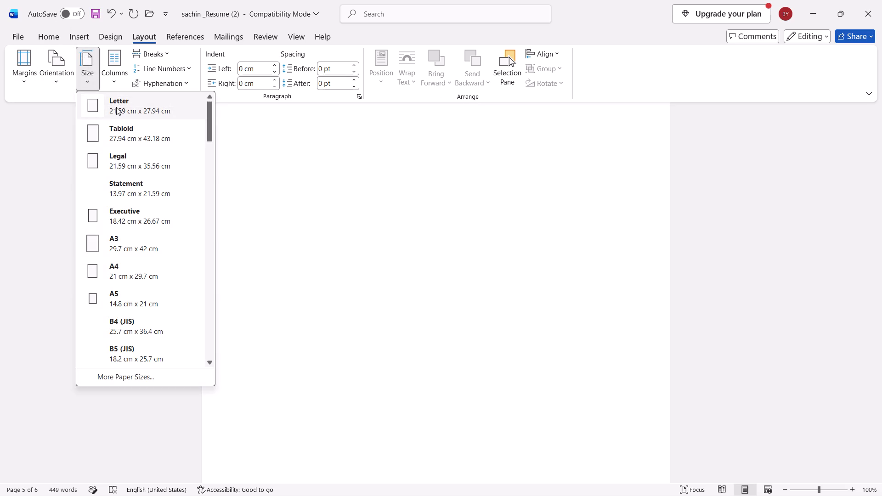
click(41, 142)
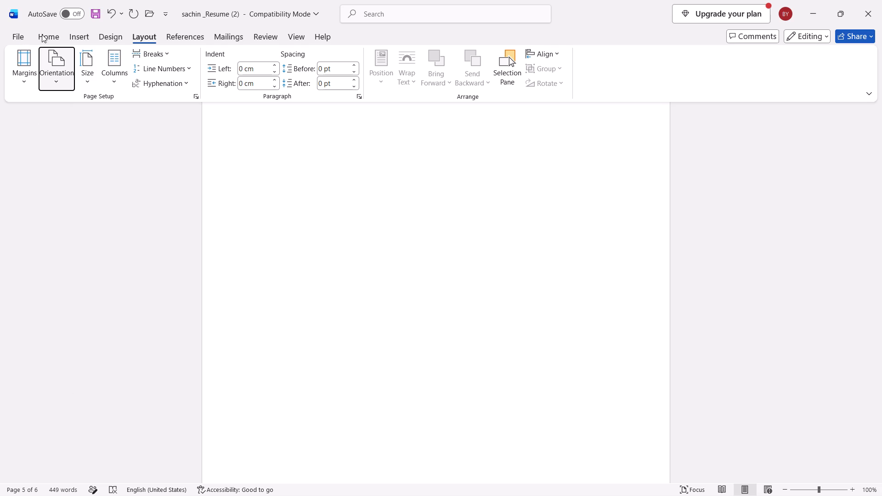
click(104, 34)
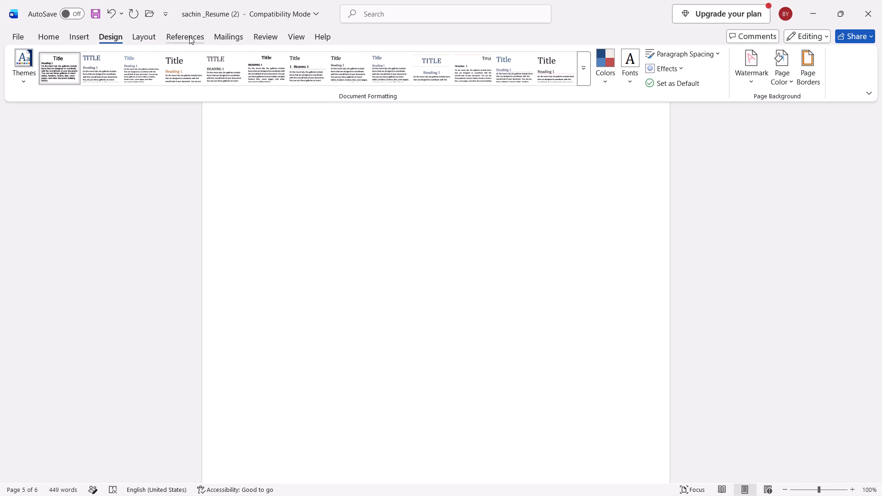
Try to remove the blank page following the declaration page by deleting the empty line at the top of page 4.
scroll(189, 36, up, 7)
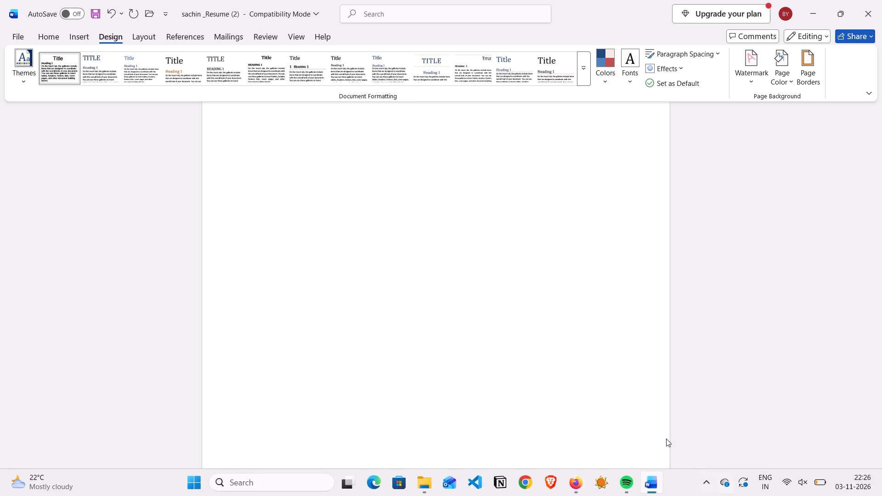
scroll(600, 384, up, 12)
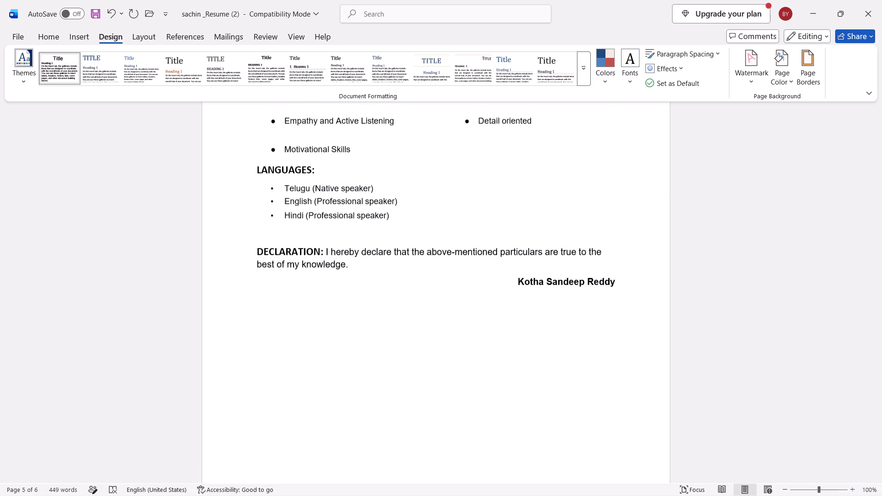
scroll(600, 384, down, 1)
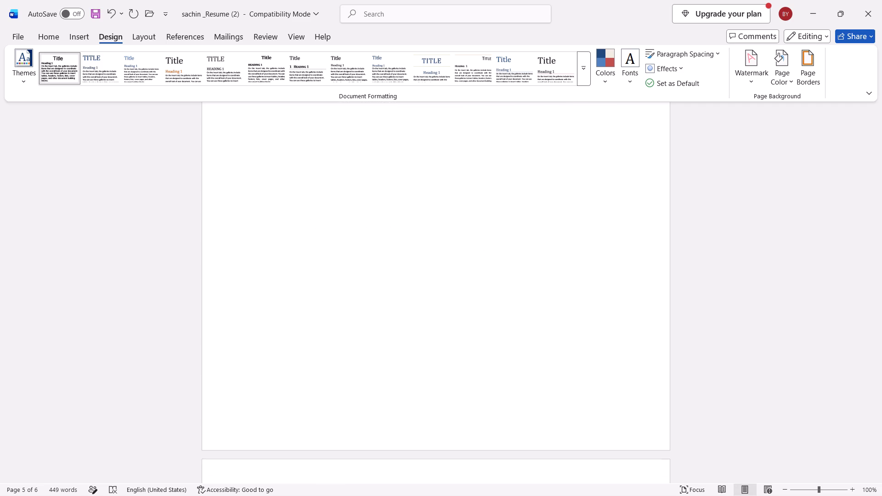
scroll(600, 384, down, 1)
double_click(531, 425)
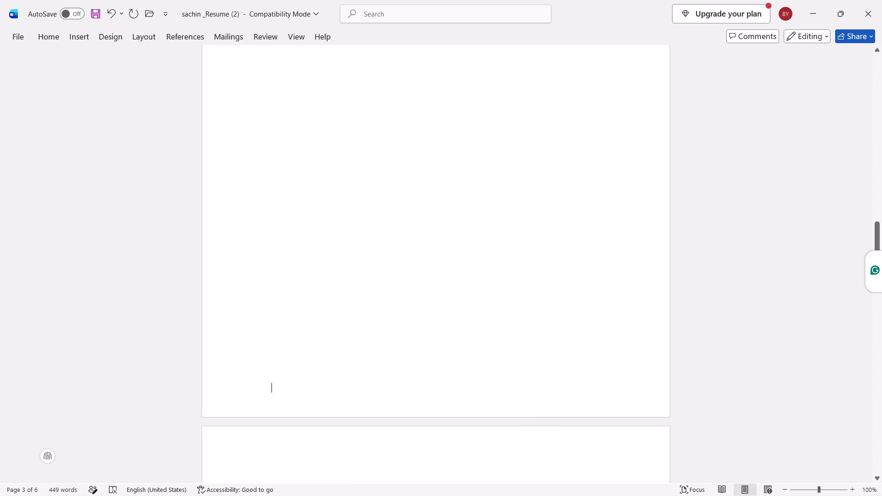
drag(516, 428, 419, 440)
drag(419, 440, 358, 445)
scroll(358, 445, down, 1)
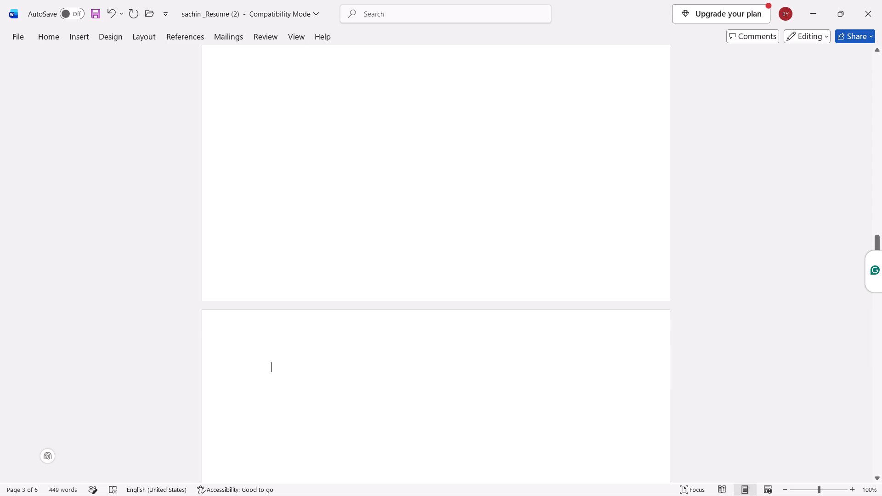
key(BackSpace)
Search the context commands for "de" on the blank last page to find a way of deleting it.
scroll(348, 423, down, 2)
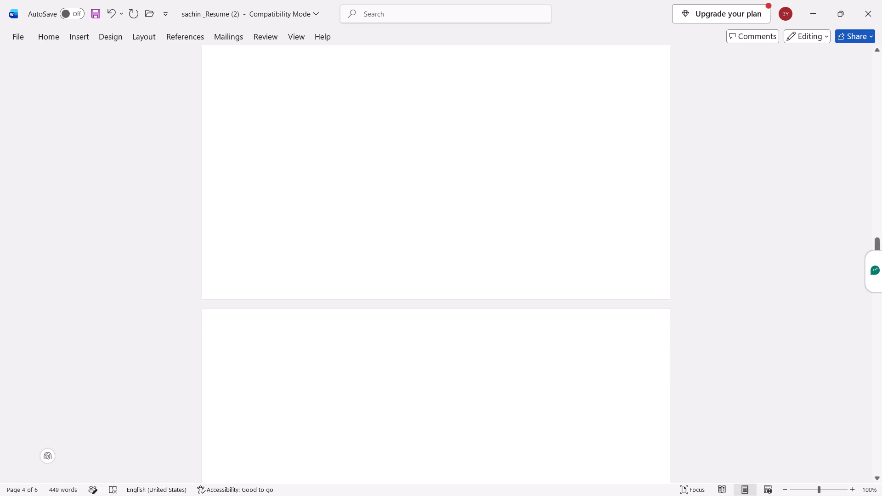
scroll(348, 423, down, 6)
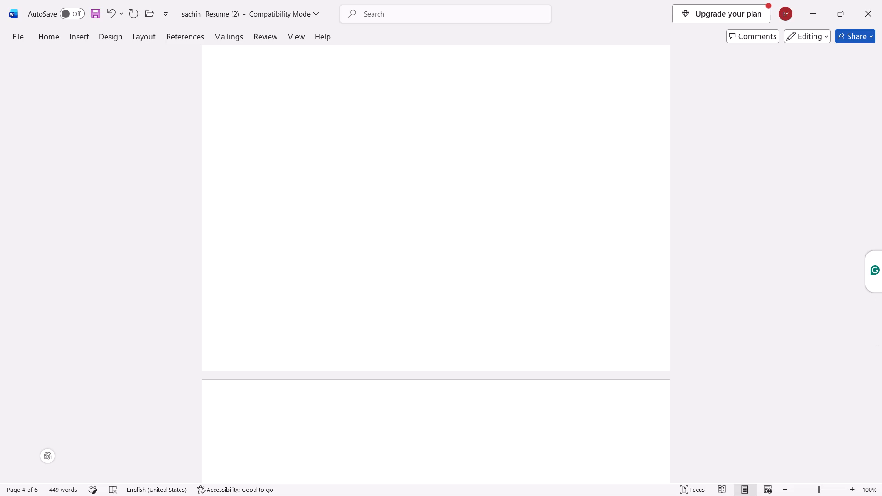
scroll(348, 423, down, 15)
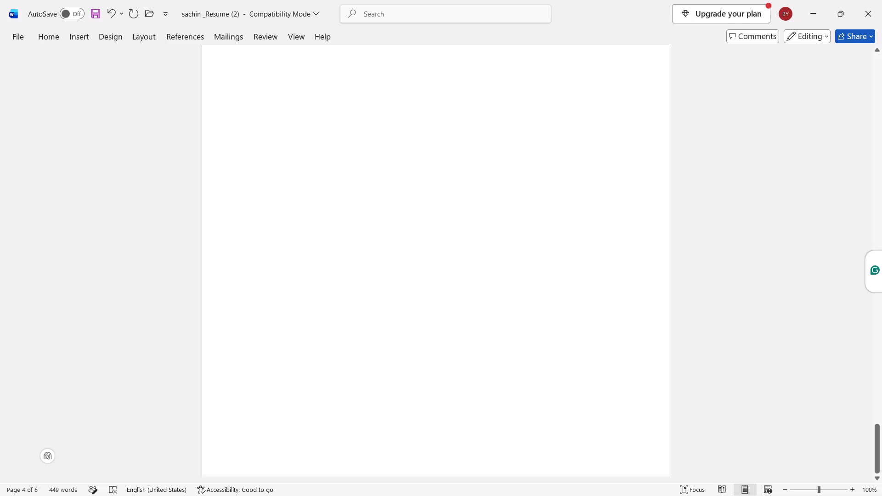
scroll(348, 423, down, 2)
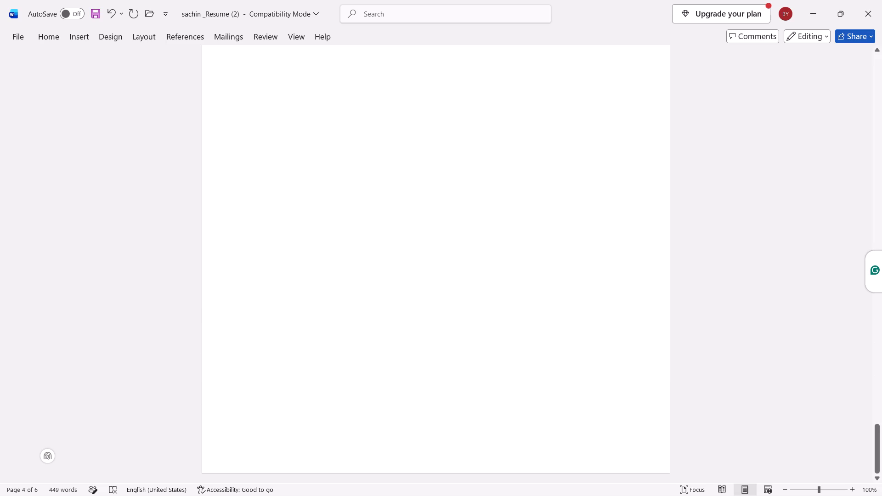
drag(264, 475, 249, 473)
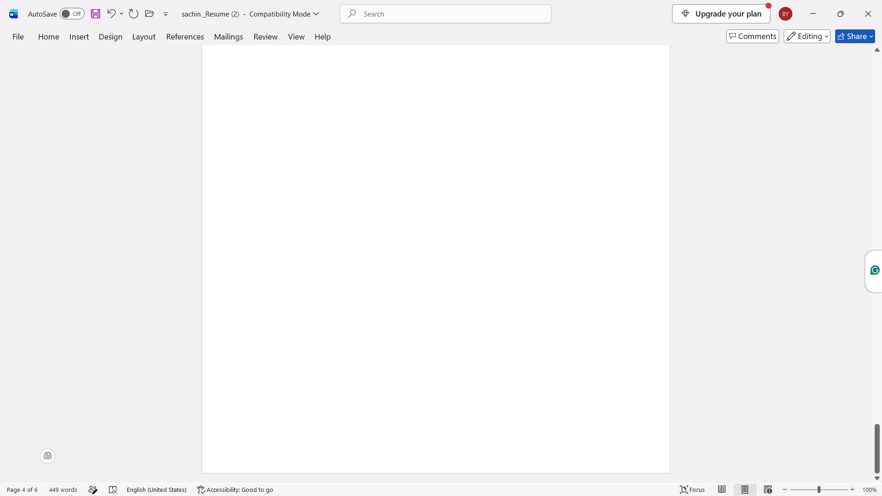
drag(249, 473, 249, 473)
right_click(249, 473)
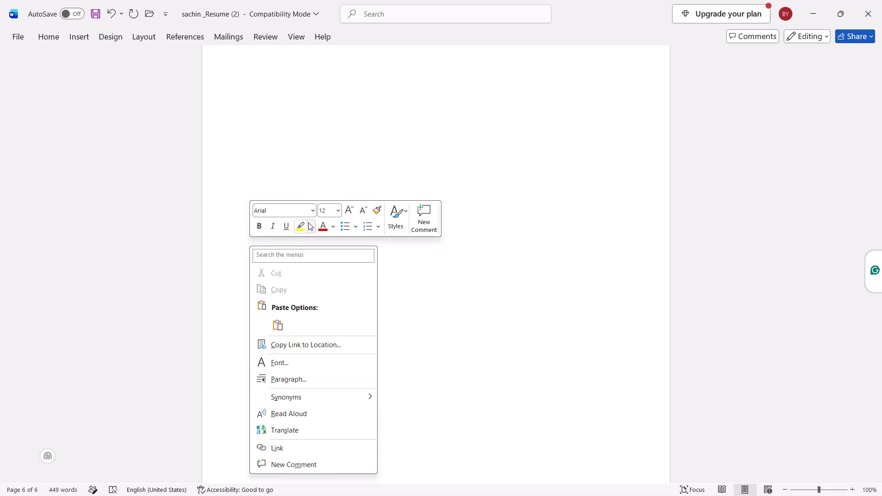
click(280, 254)
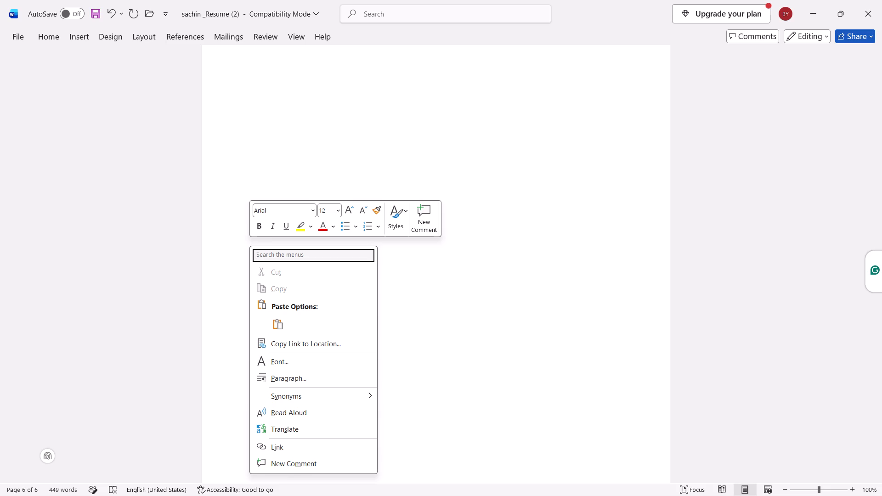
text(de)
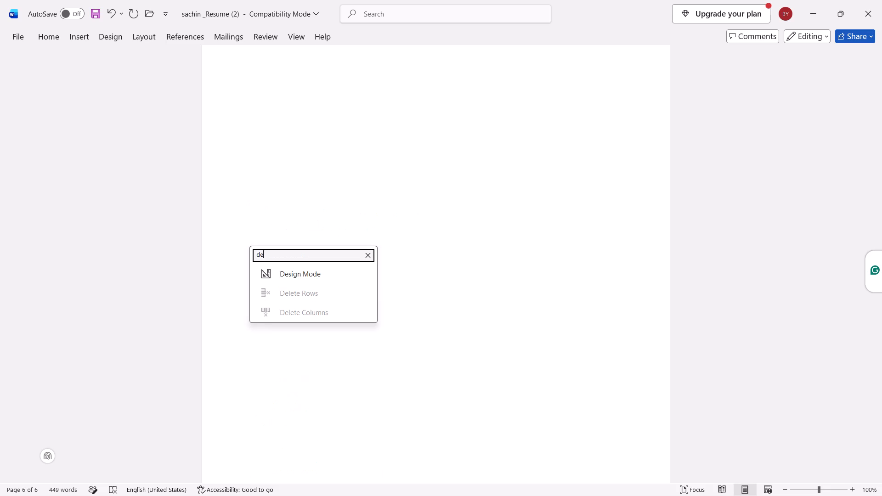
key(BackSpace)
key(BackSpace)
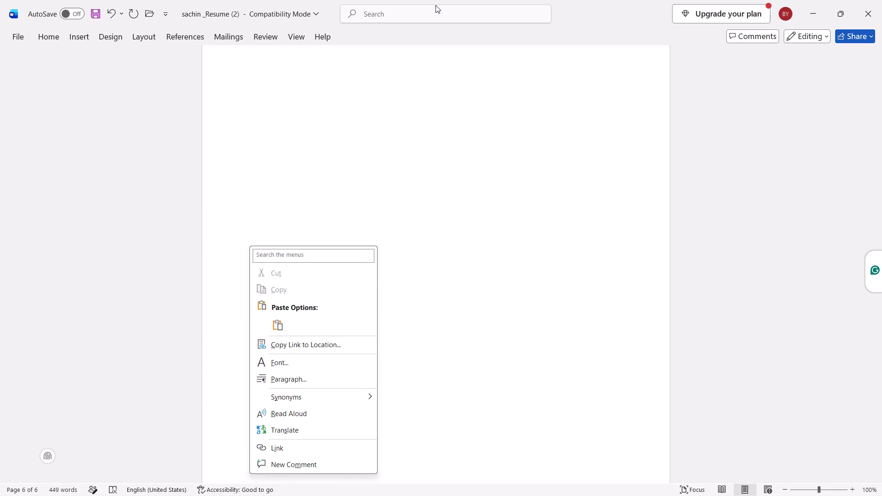
Search all Word commands for "dele" to find a way of deleting the blank page, and clear the search.
click(429, 11)
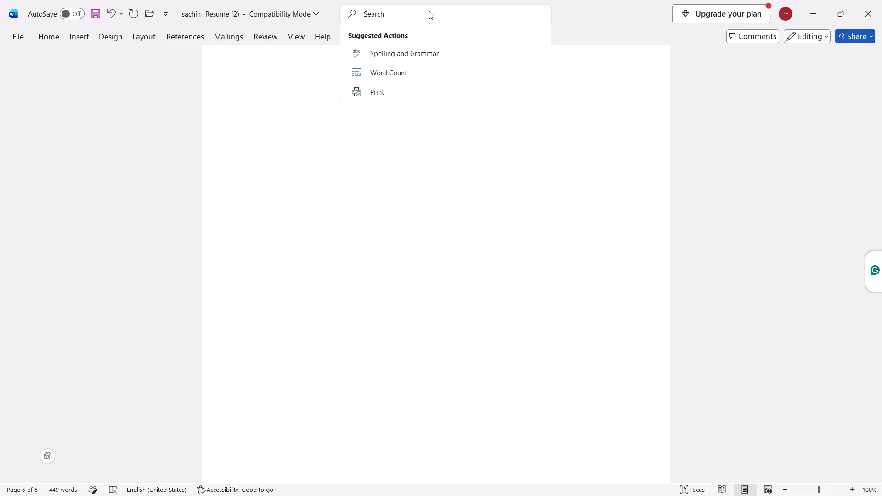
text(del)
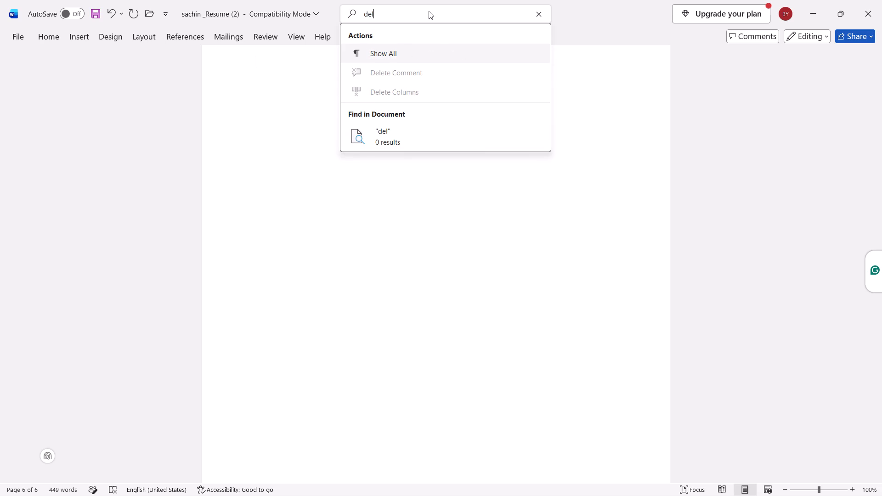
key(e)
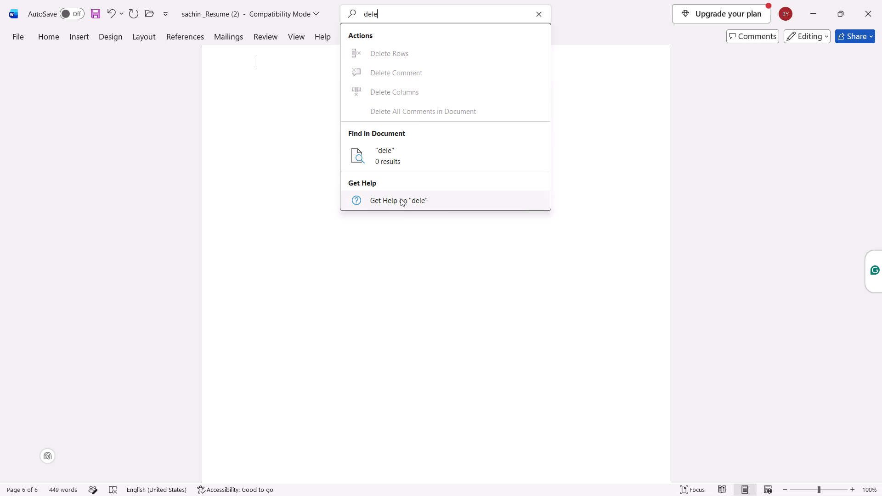
scroll(401, 198, up, 5)
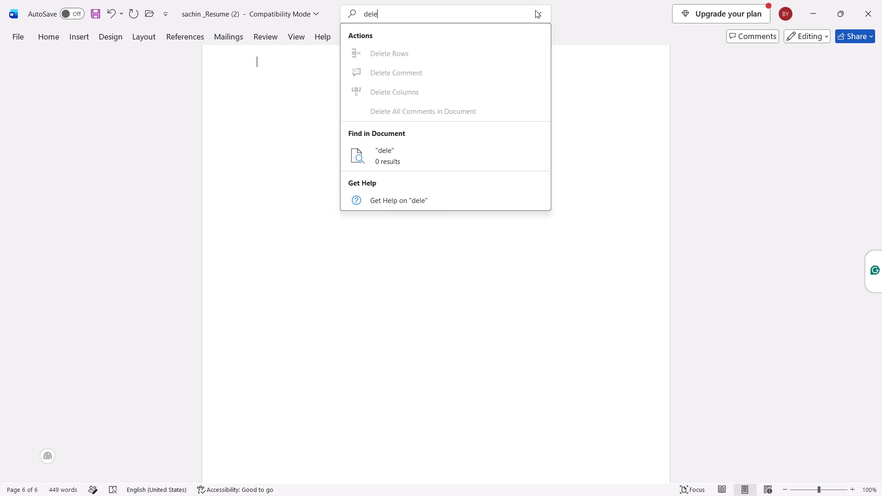
click(535, 10)
Review the pages from the technical and clinical skills section through the declaration to the blank page 4.
scroll(459, 73, up, 7)
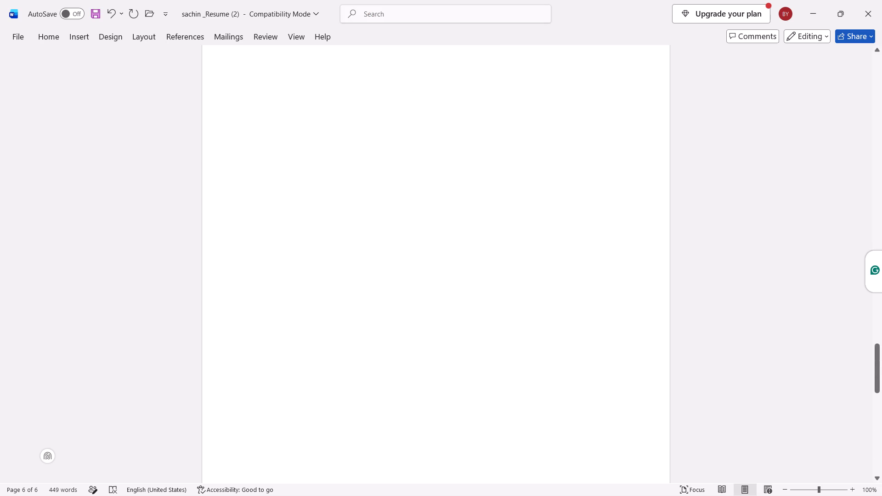
scroll(459, 73, up, 5)
scroll(459, 73, right, 1)
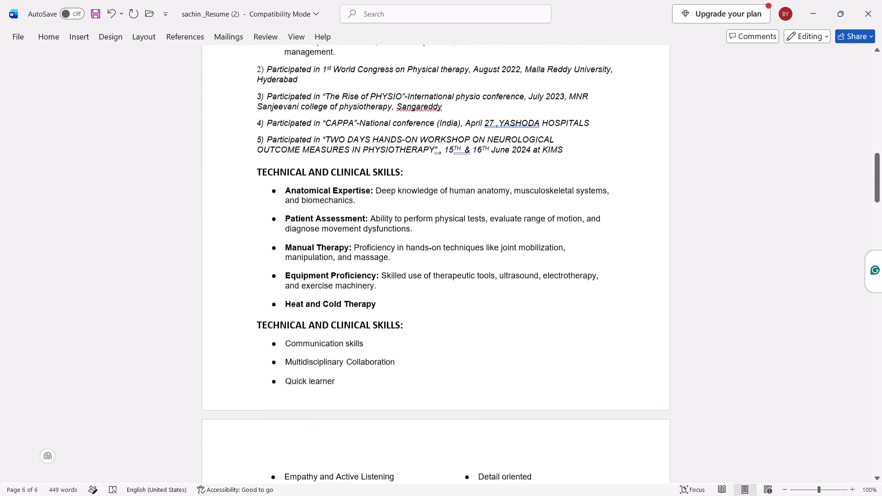
scroll(459, 73, right, 1)
scroll(443, 191, down, 1)
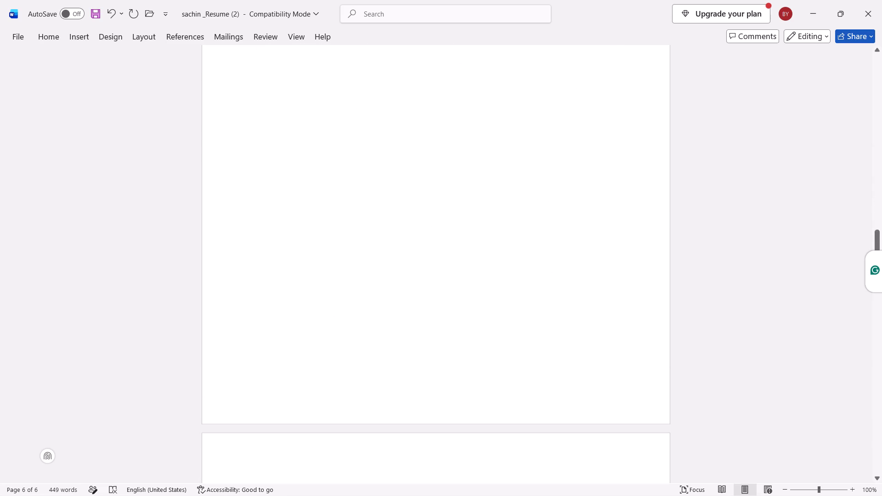
scroll(443, 191, down, 2)
click(367, 200)
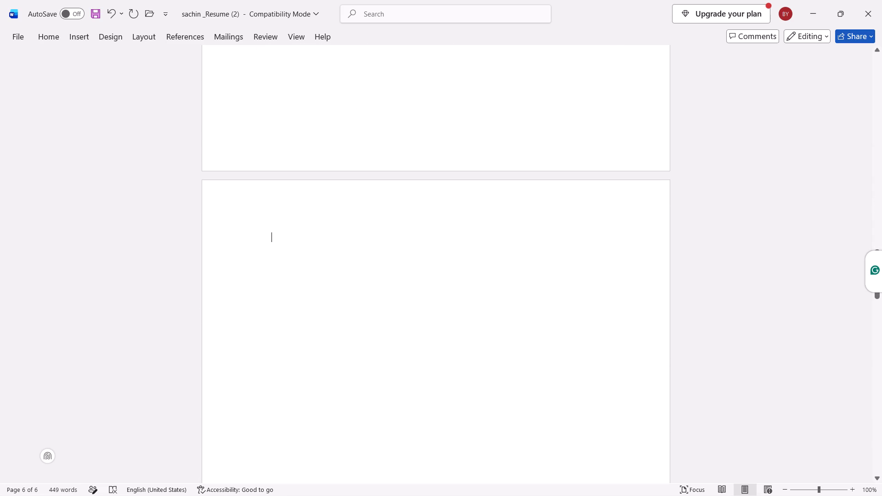
scroll(367, 200, up, 7)
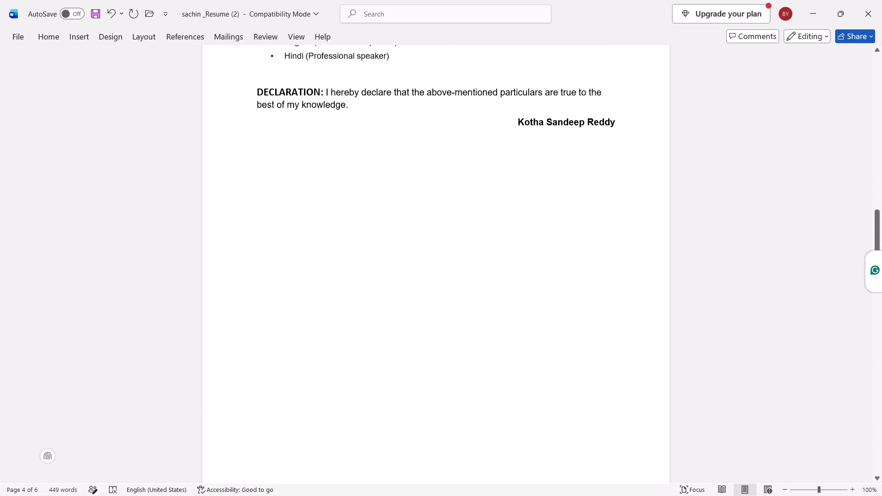
Review the pages from the workshops section through the skills and declaration to blank page 4.
scroll(367, 200, up, 4)
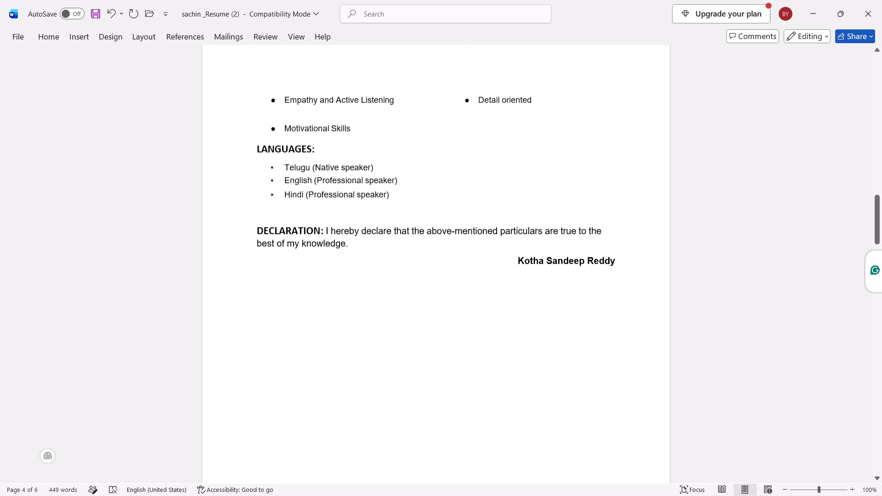
scroll(367, 200, up, 2)
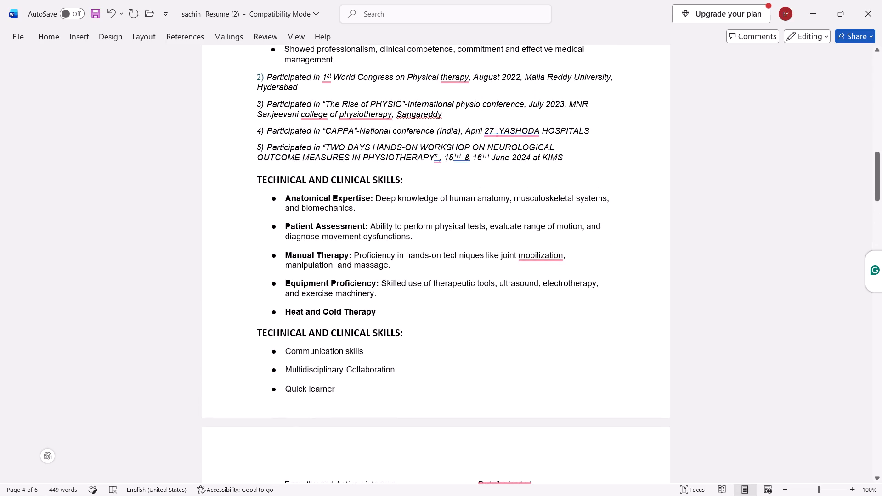
scroll(367, 204, up, 4)
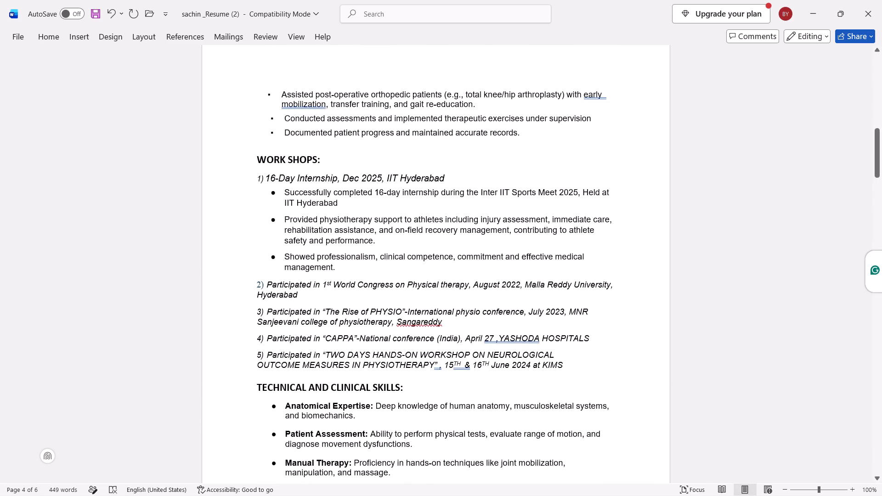
scroll(367, 204, down, 3)
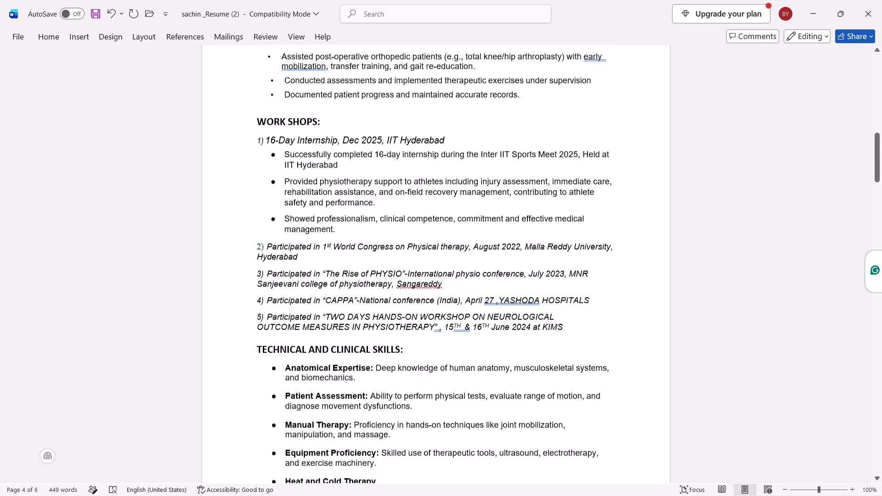
scroll(367, 204, down, 3)
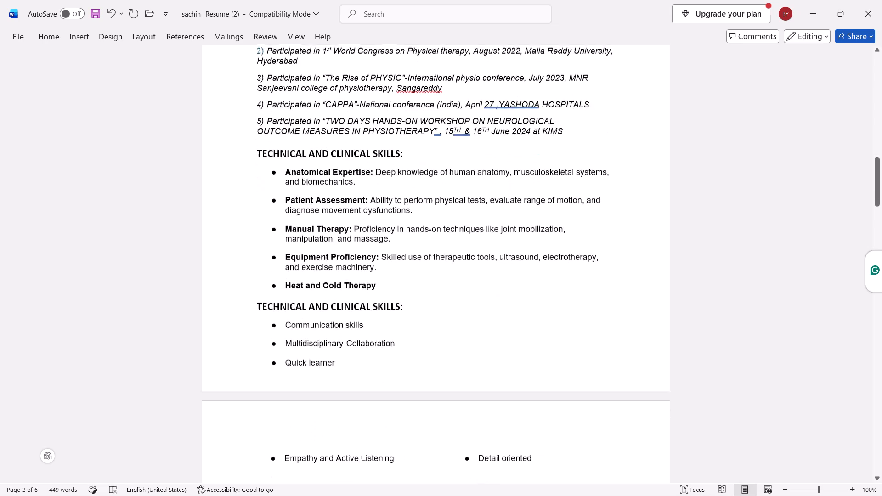
scroll(367, 204, down, 2)
scroll(348, 262, down, 3)
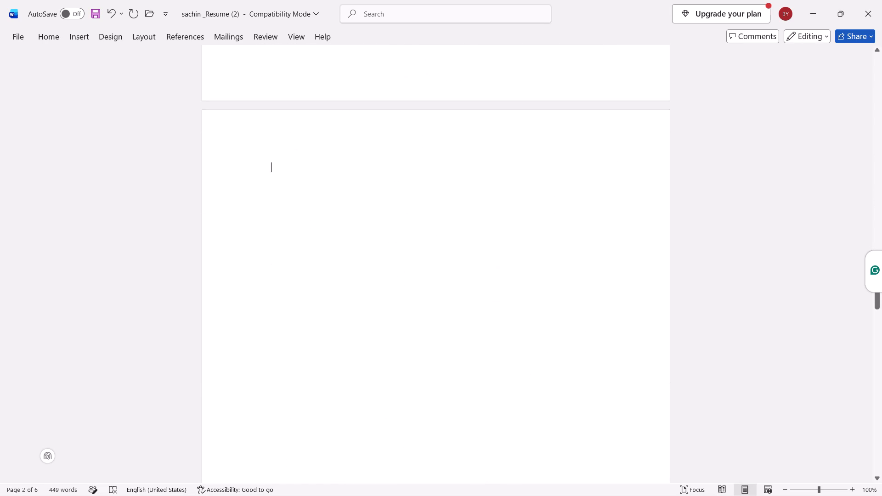
Open the header of blank page 4 and look through the layout, design and cover page commands for a way to remove the page.
triple_click(277, 89)
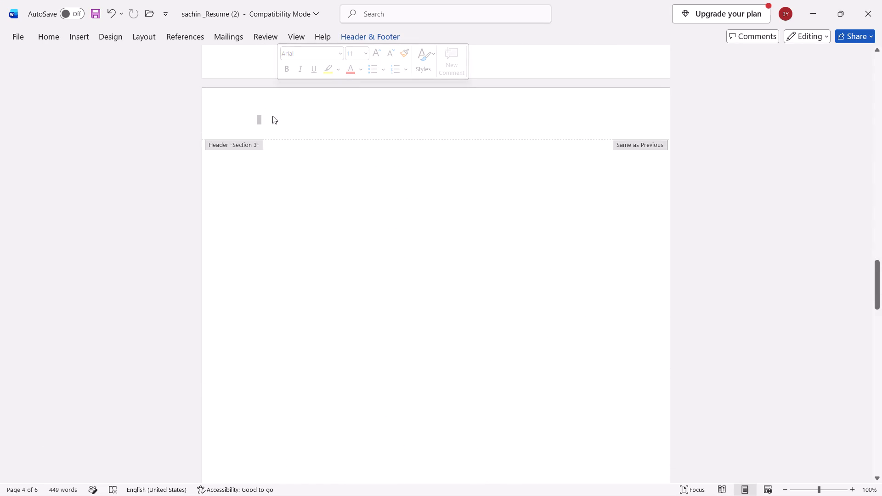
right_click(374, 110)
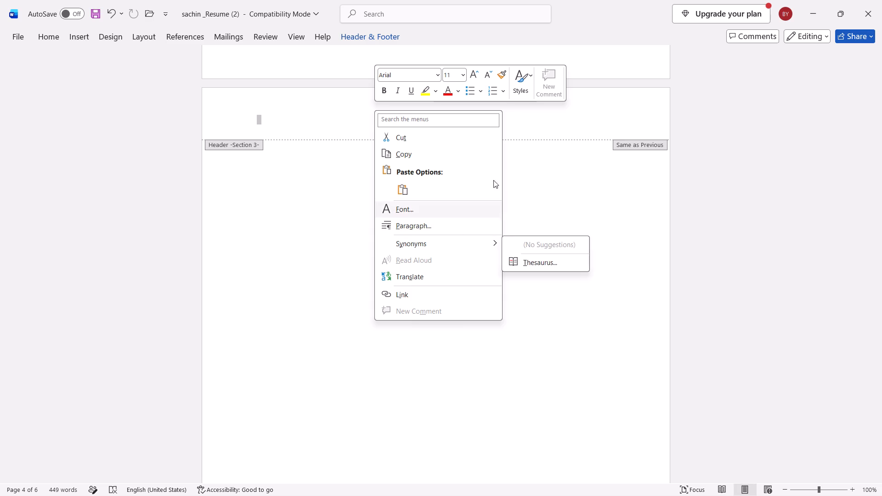
click(322, 38)
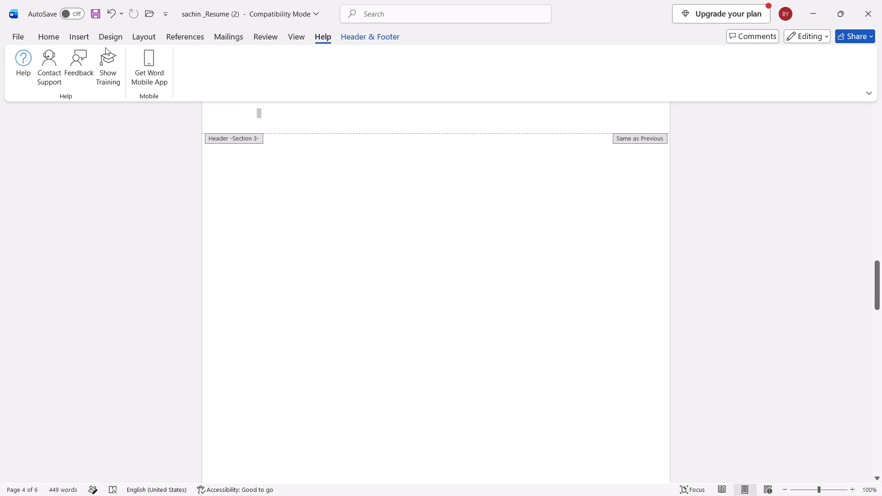
click(226, 34)
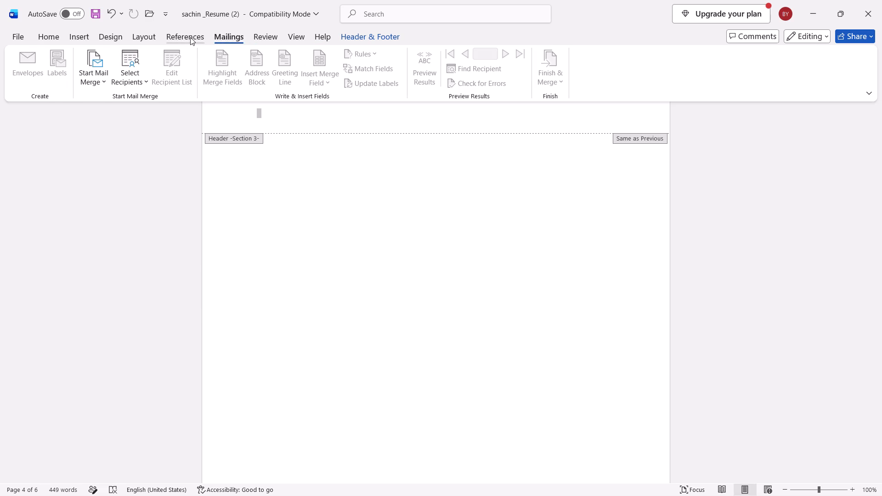
click(190, 37)
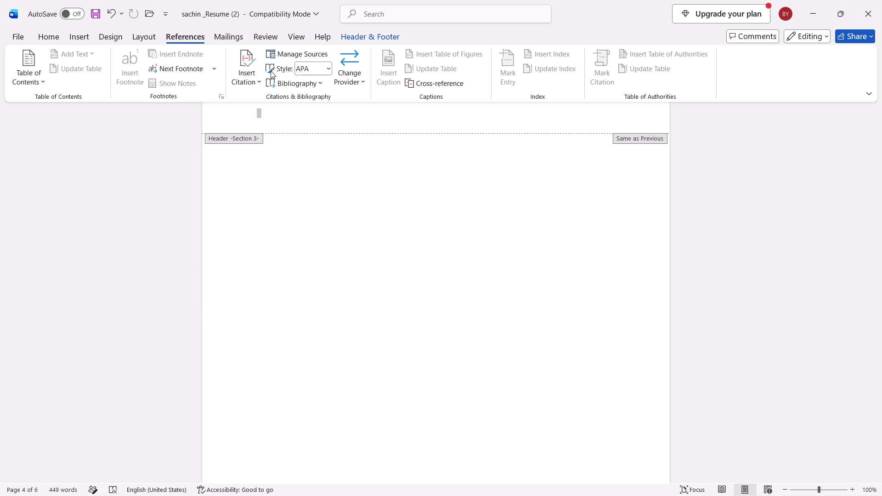
click(132, 34)
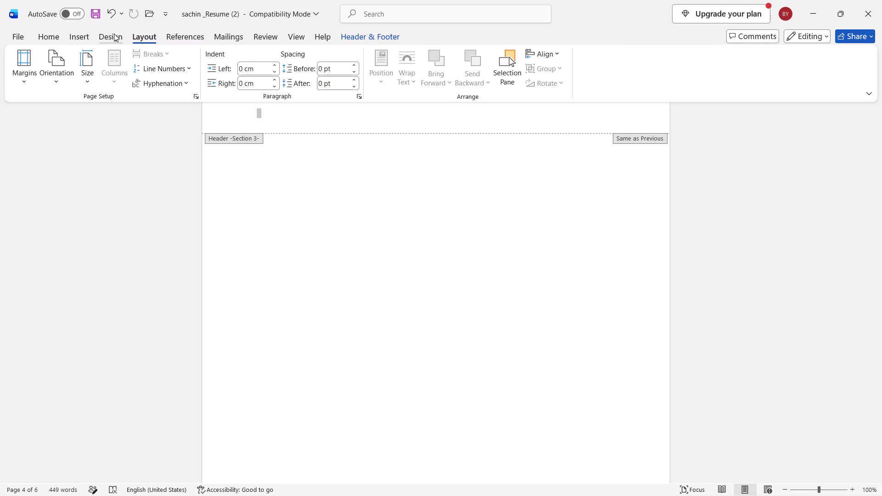
click(114, 34)
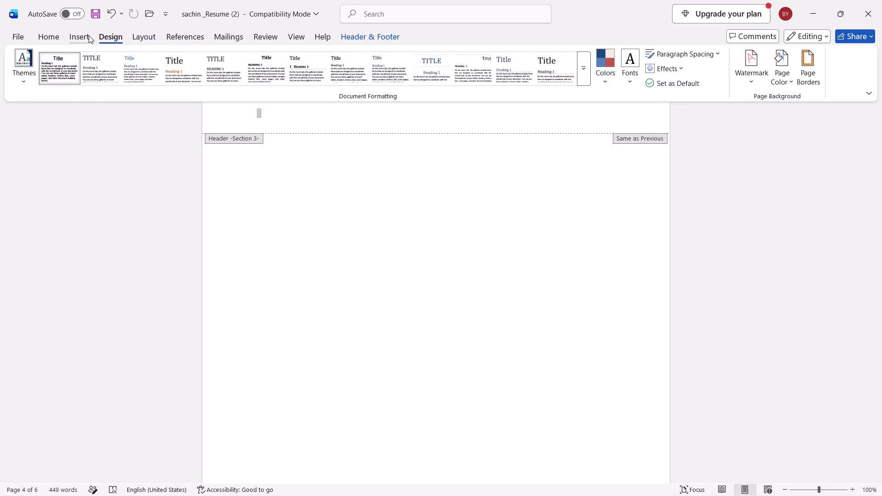
click(89, 35)
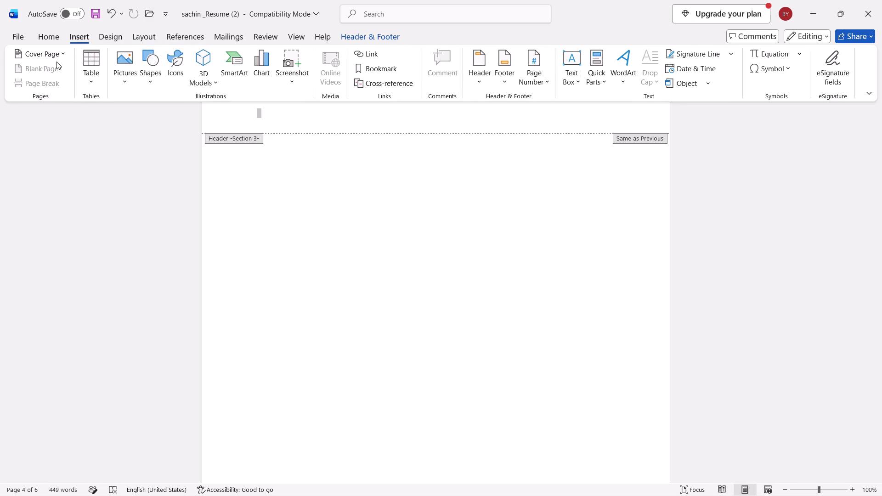
click(60, 56)
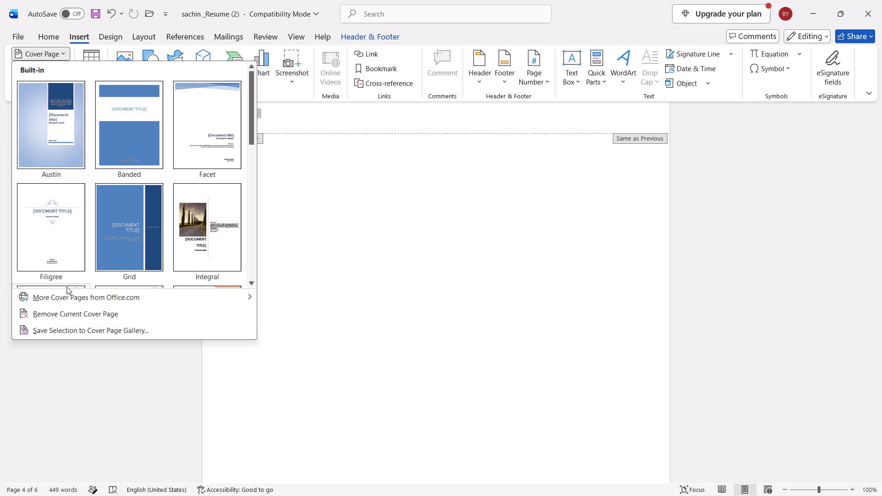
click(351, 200)
scroll(134, 216, up, 3)
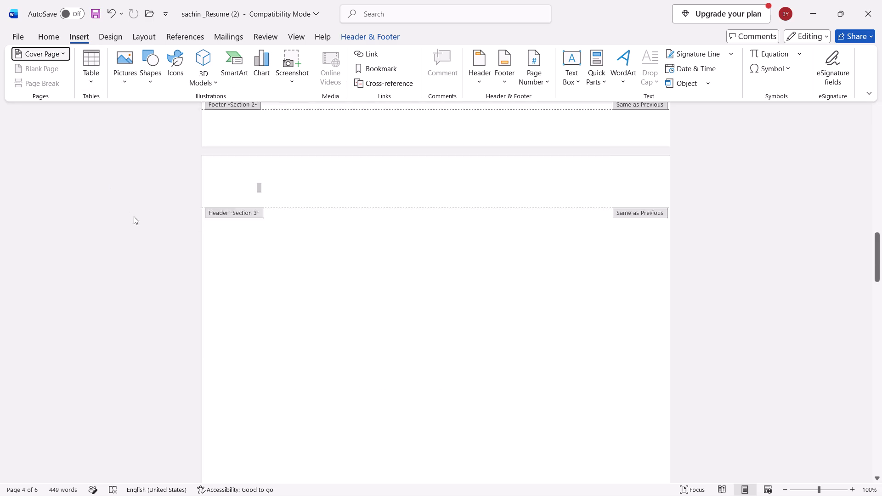
scroll(134, 216, up, 6)
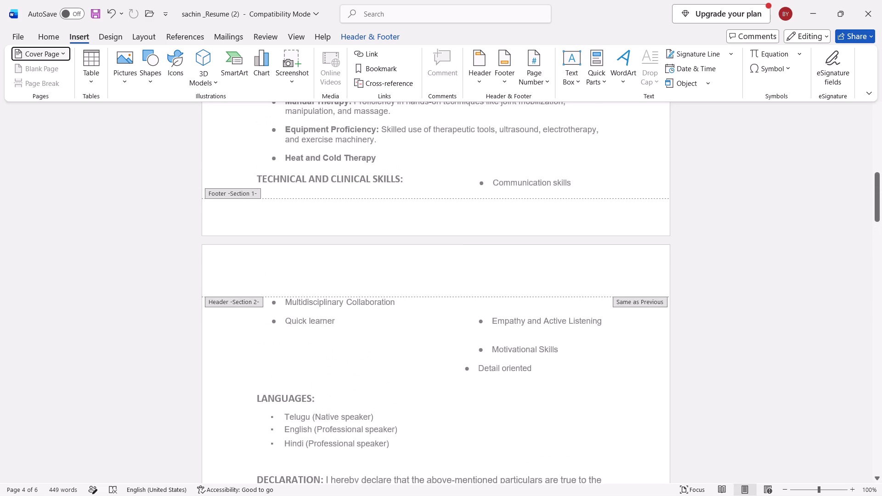
click(134, 216)
click(134, 216)
click(134, 216)
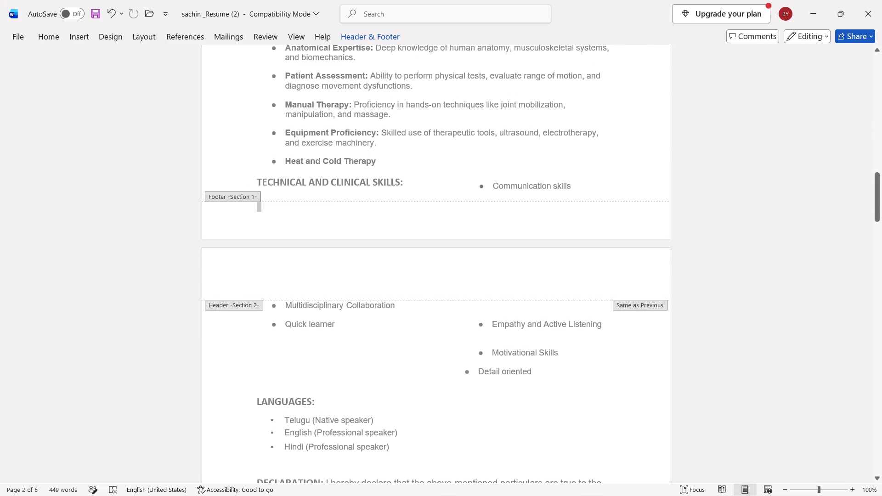
click(134, 216)
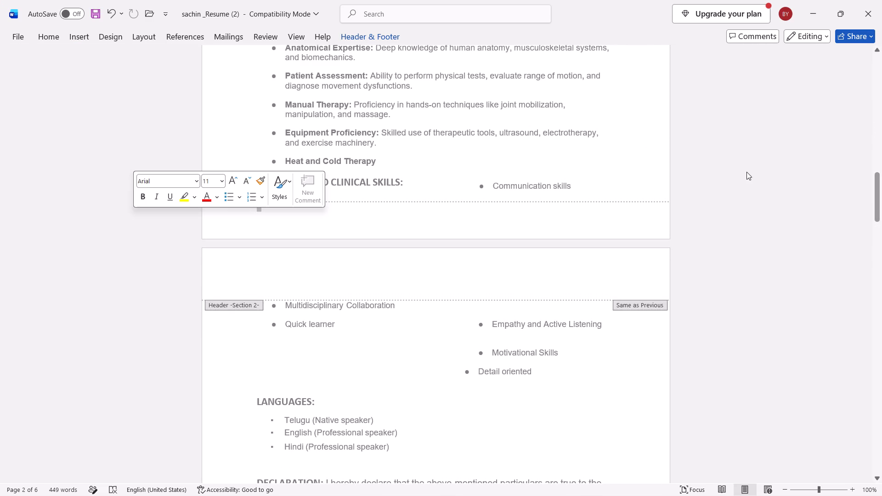
double_click(746, 172)
Review the résumé from the contact details on page 1 to the blank pages following the declaration.
scroll(768, 266, down, 4)
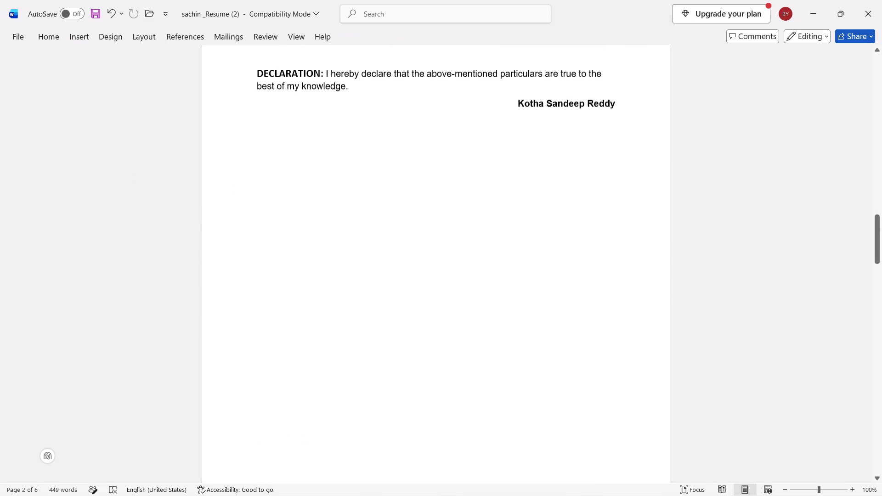
scroll(768, 266, up, 15)
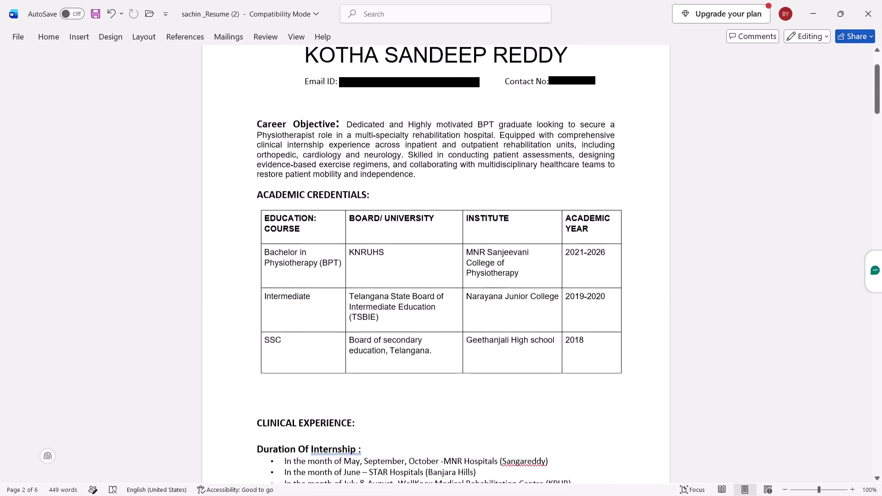
scroll(768, 266, up, 2)
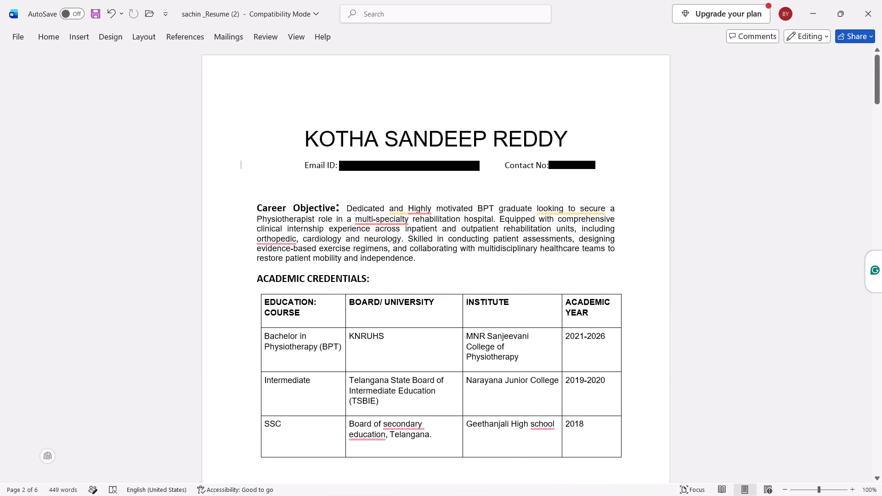
drag(482, 165, 358, 169)
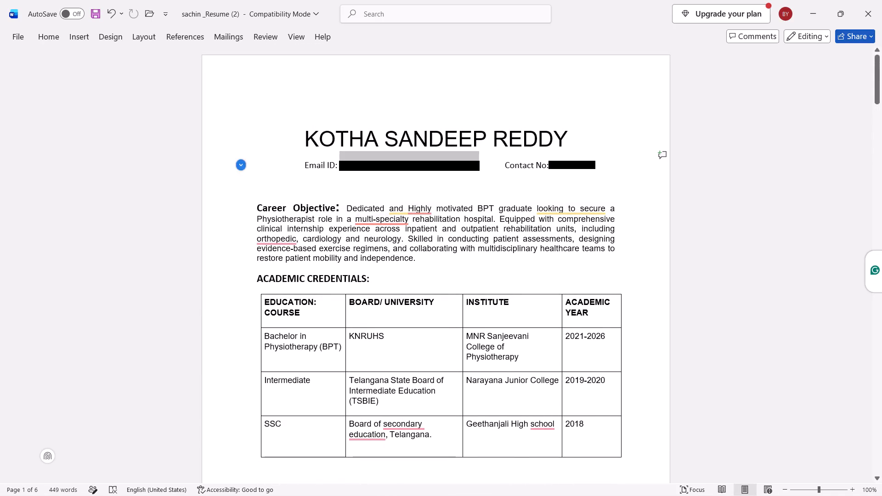
drag(358, 169, 358, 168)
click(739, 237)
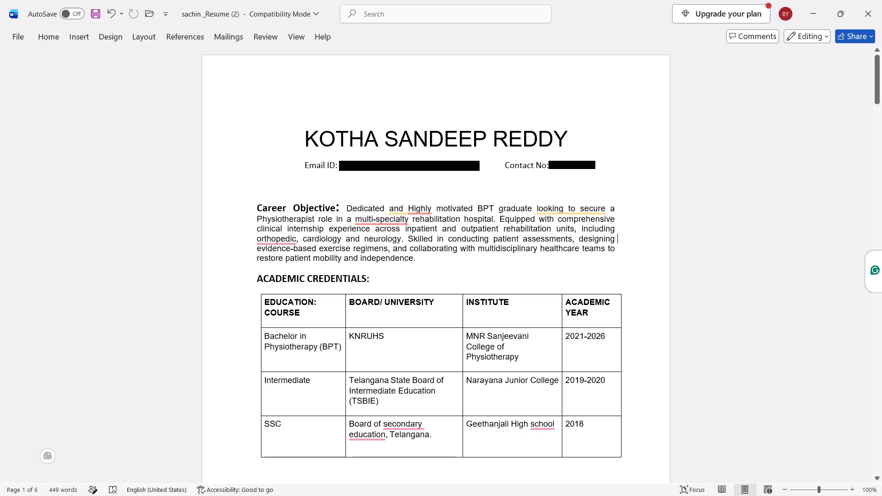
scroll(677, 265, down, 9)
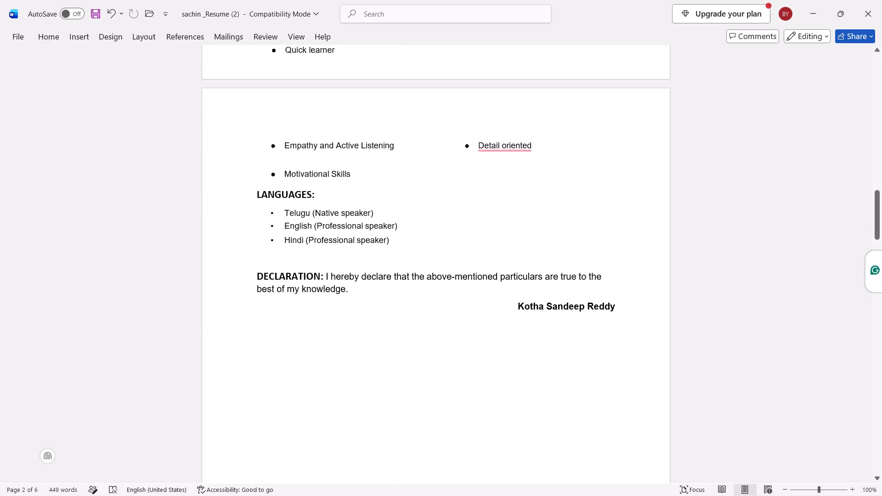
scroll(677, 265, down, 5)
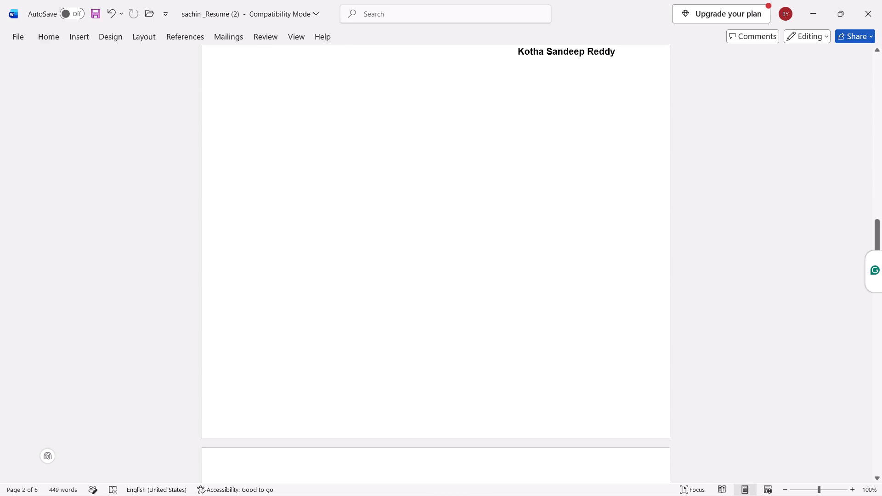
scroll(677, 265, down, 2)
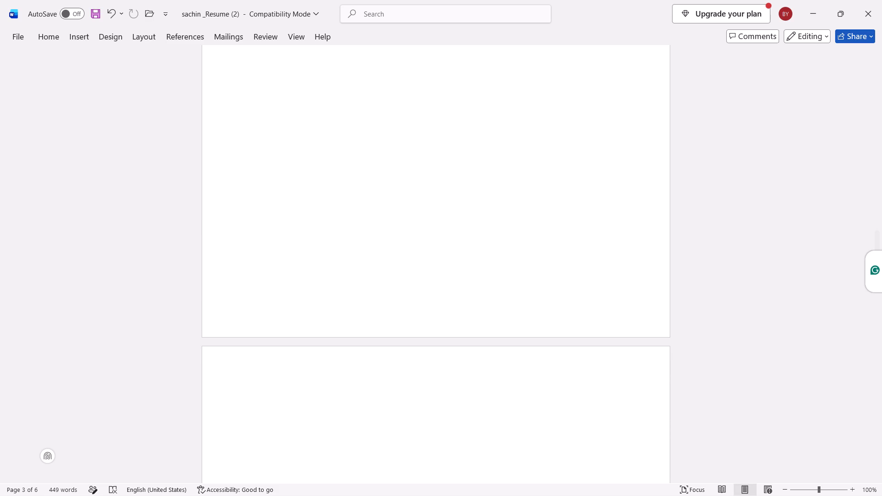
scroll(677, 265, up, 1)
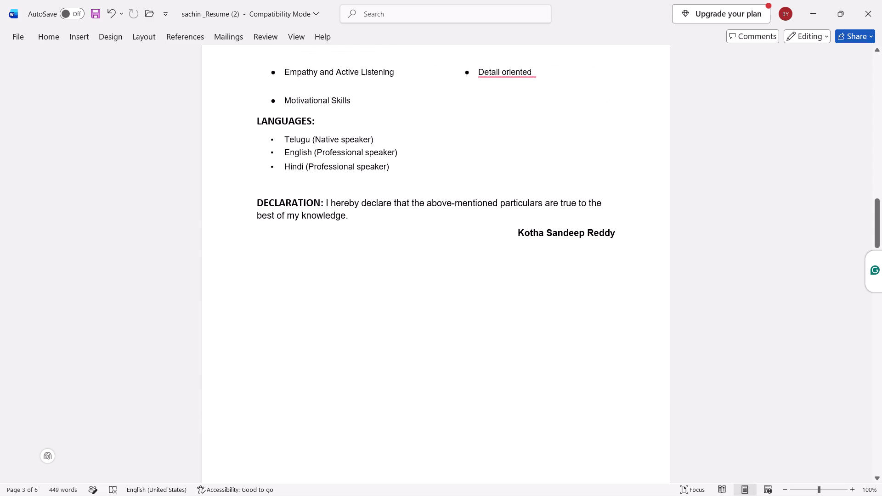
scroll(677, 265, up, 4)
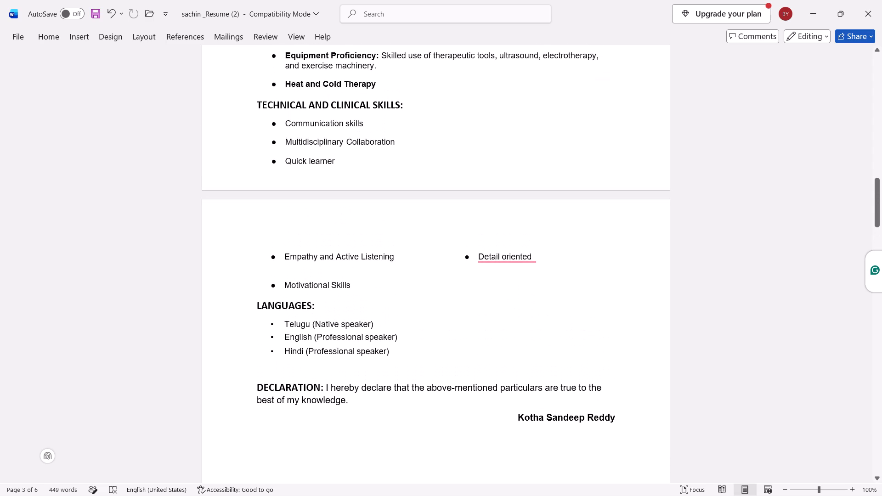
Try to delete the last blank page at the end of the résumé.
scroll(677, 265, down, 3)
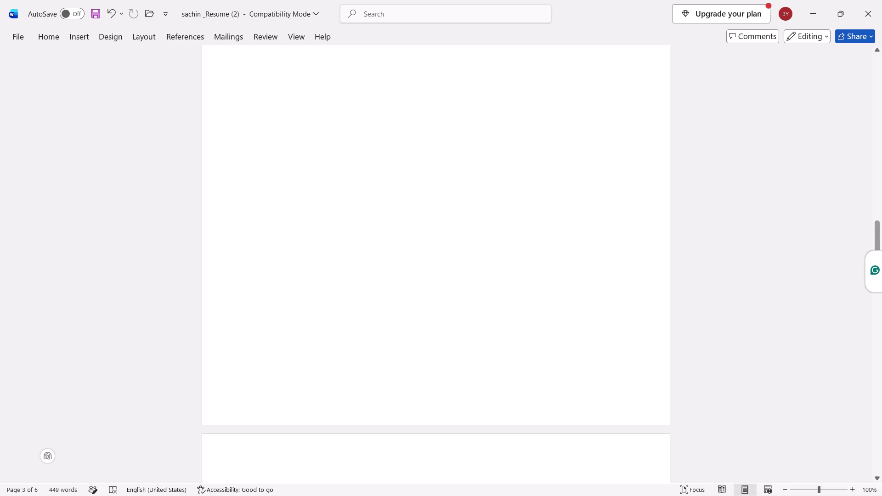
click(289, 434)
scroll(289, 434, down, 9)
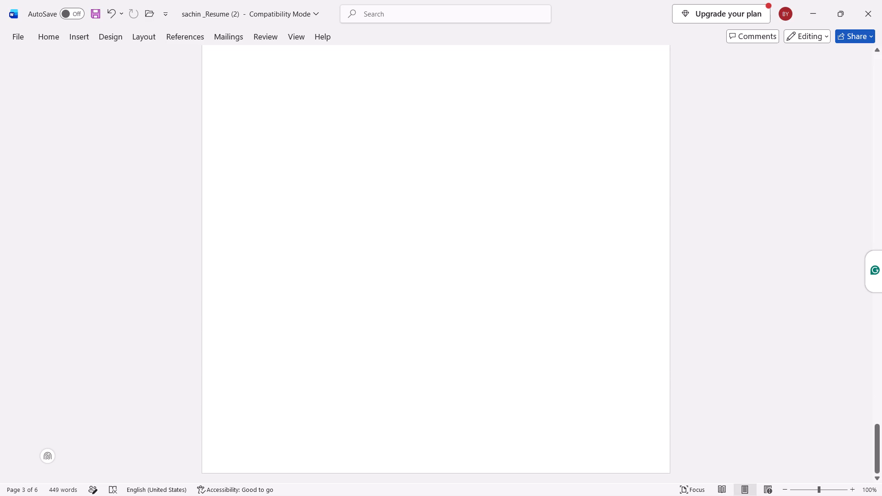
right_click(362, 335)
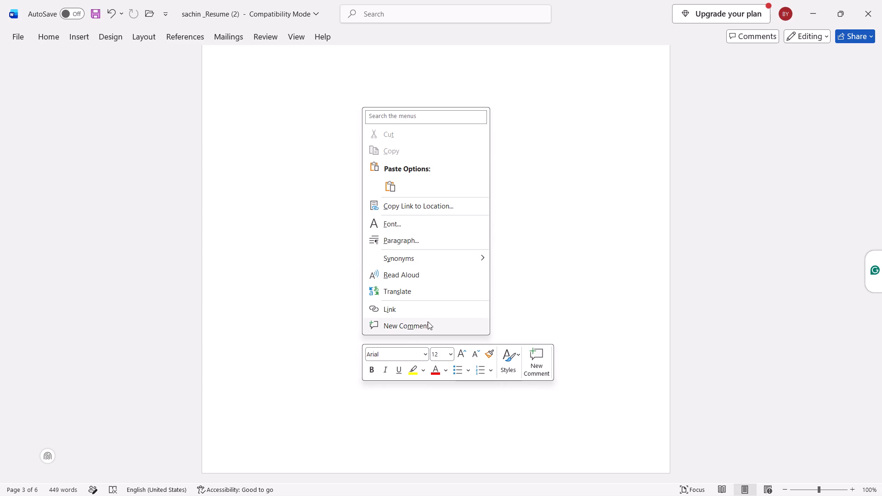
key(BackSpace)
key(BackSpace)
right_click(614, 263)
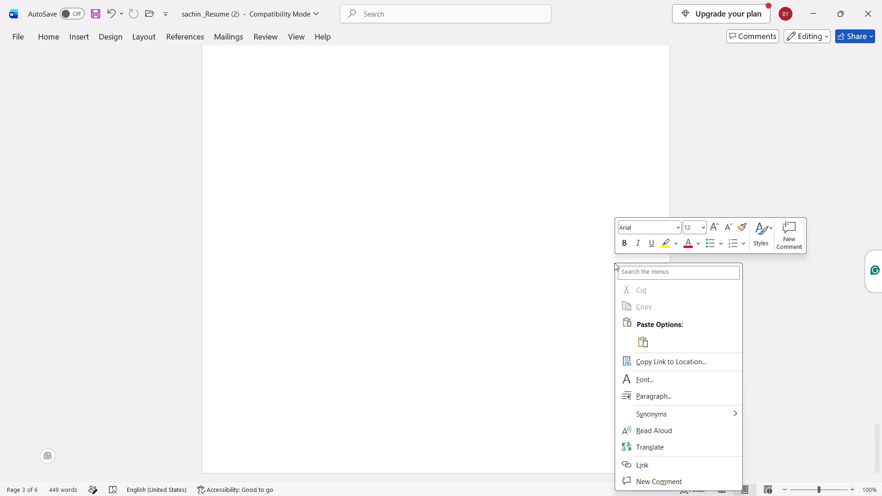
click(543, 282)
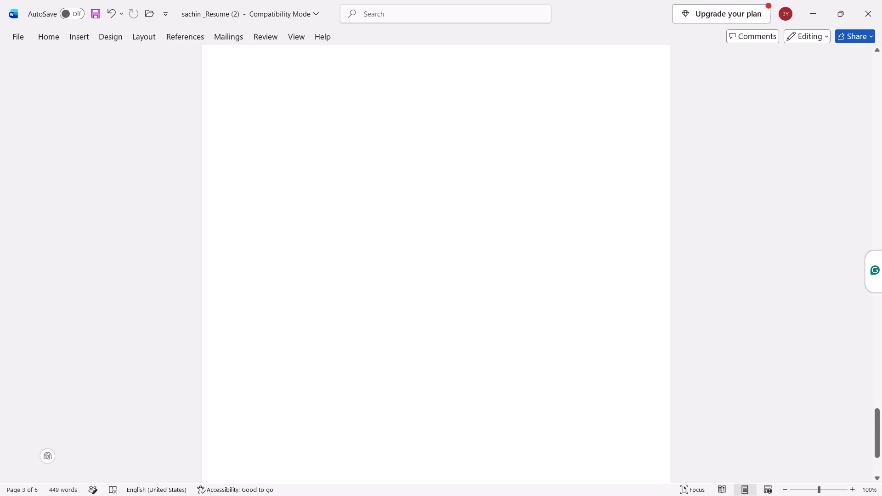
Display the résumé's page thumbnails and select blank page 4 to check for an option to delete it.
key(ctrl+f)
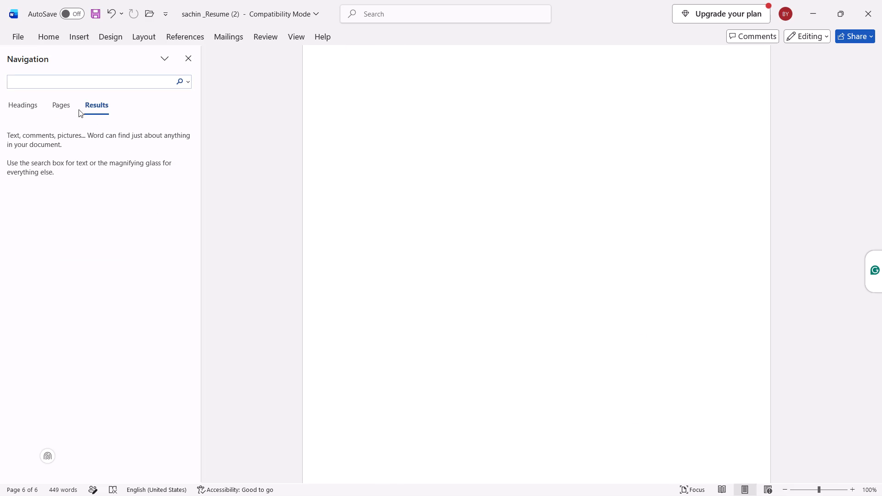
click(71, 107)
click(131, 315)
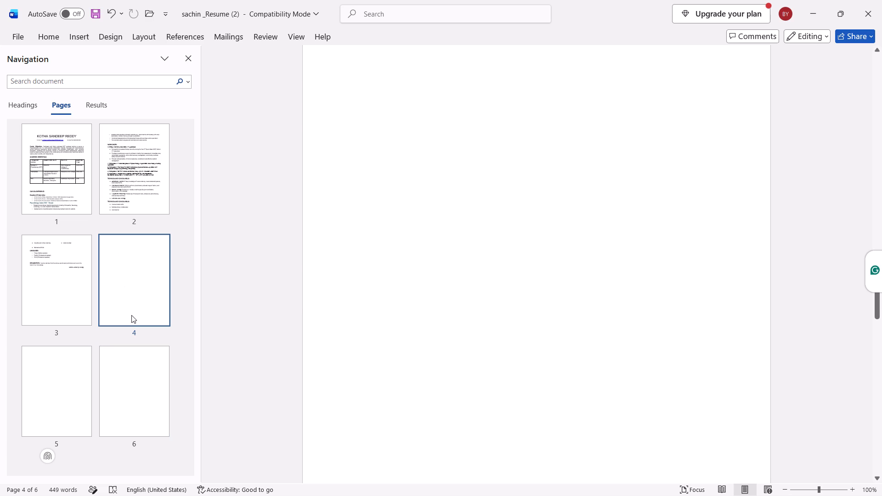
click(131, 315)
right_click(131, 315)
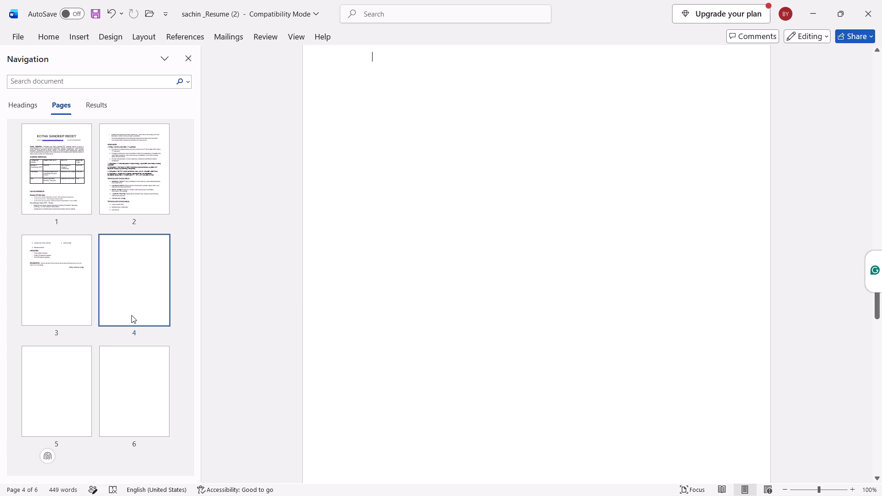
right_click(131, 315)
right_click(131, 315)
right_click(154, 292)
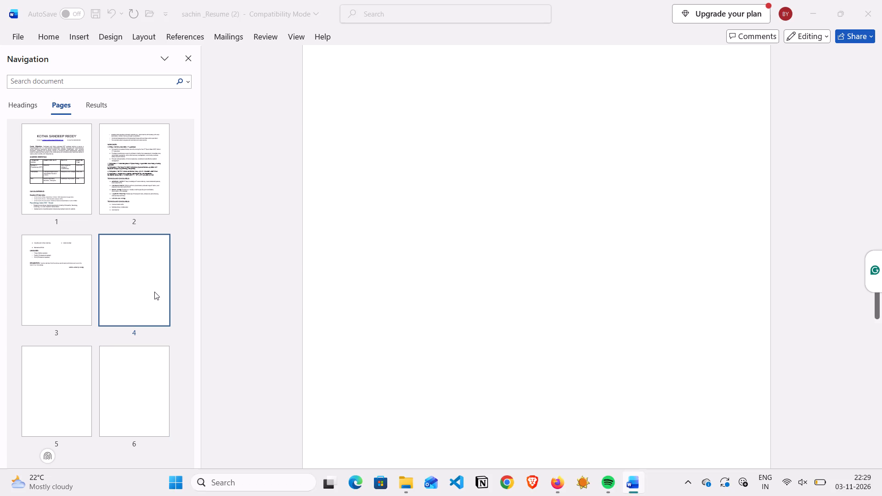
right_click(154, 292)
right_click(154, 292)
right_click(154, 292)
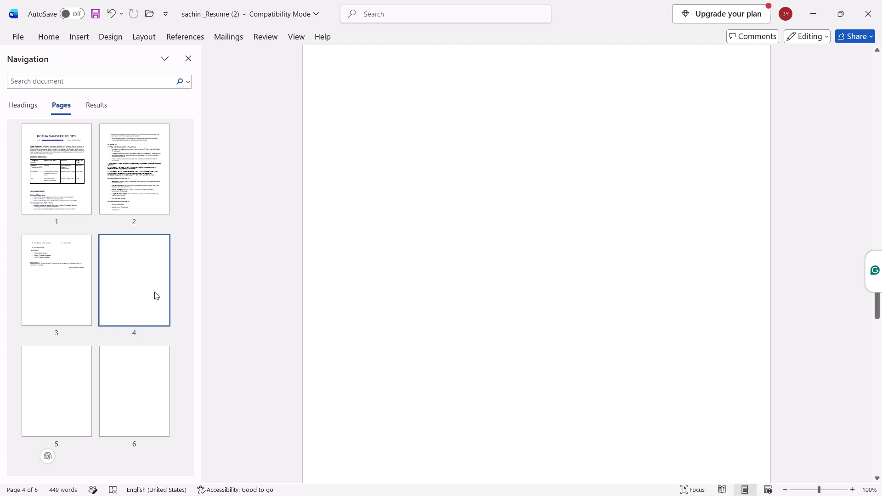
right_click(124, 295)
Delete blank page 6 at the end of the résumé.
scroll(150, 350, down, 1)
click(130, 403)
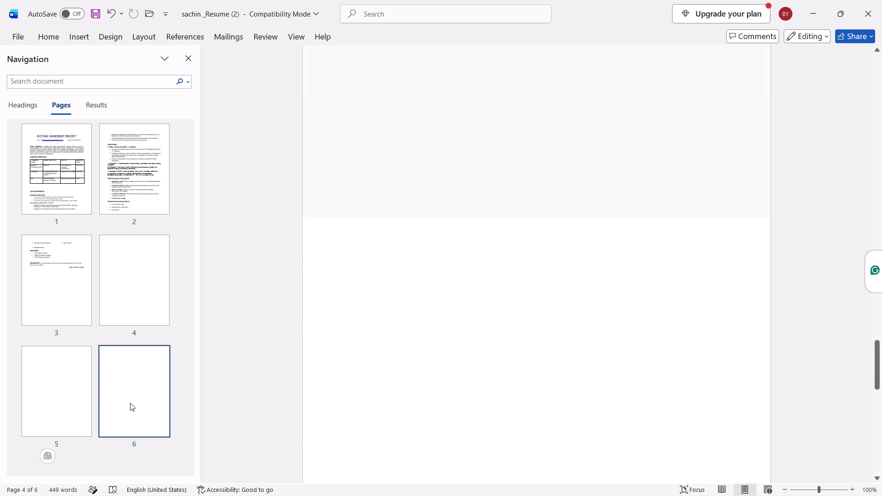
key(BackSpace)
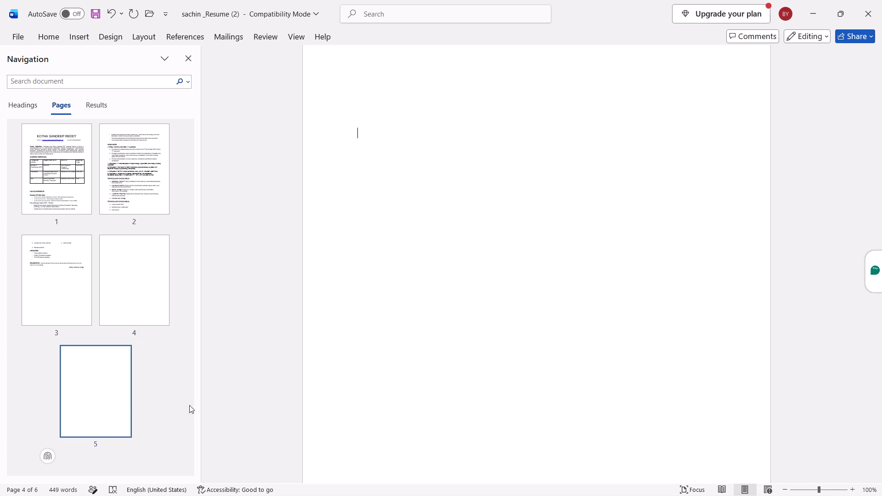
Delete the empty lines on trailing blank pages 4 and 5 to remove page 5.
click(122, 395)
key(BackSpace)
key(BackSpace)
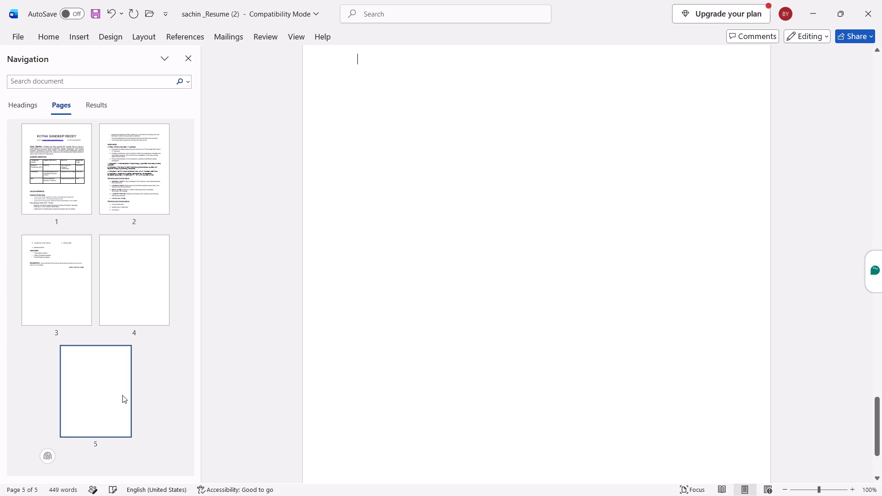
click(120, 301)
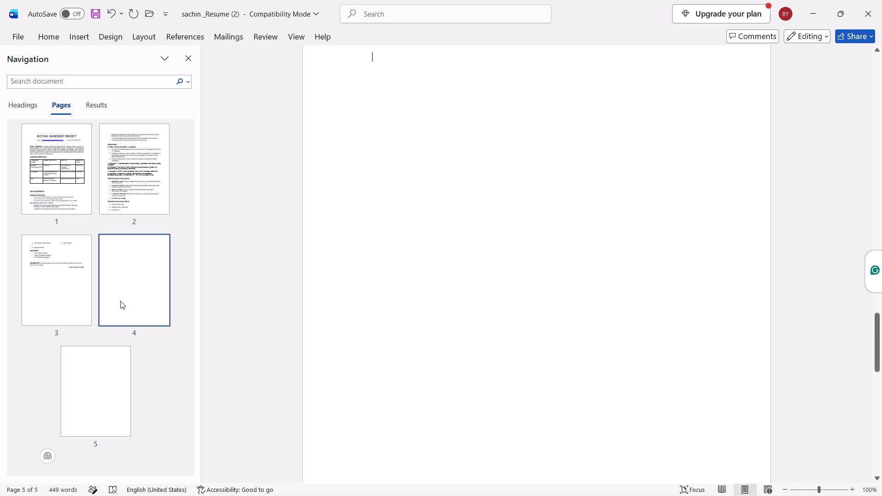
key(BackSpace)
right_click(131, 295)
click(98, 413)
right_click(98, 413)
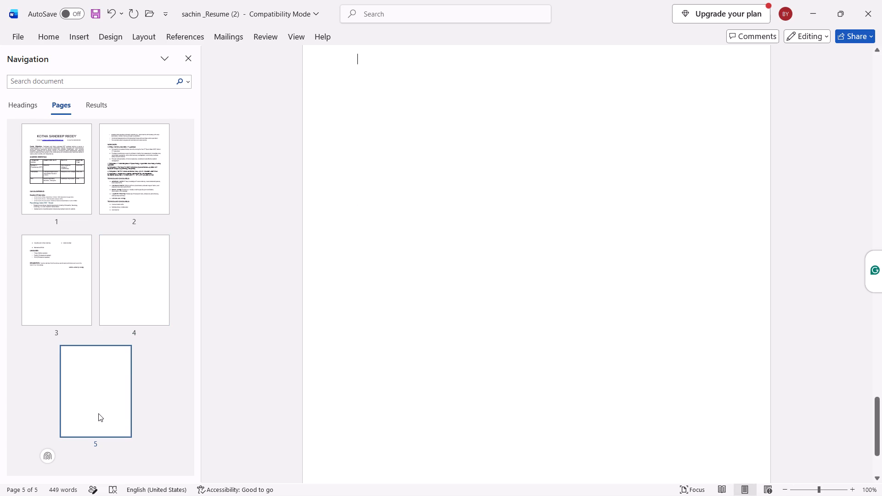
key(BackSpace)
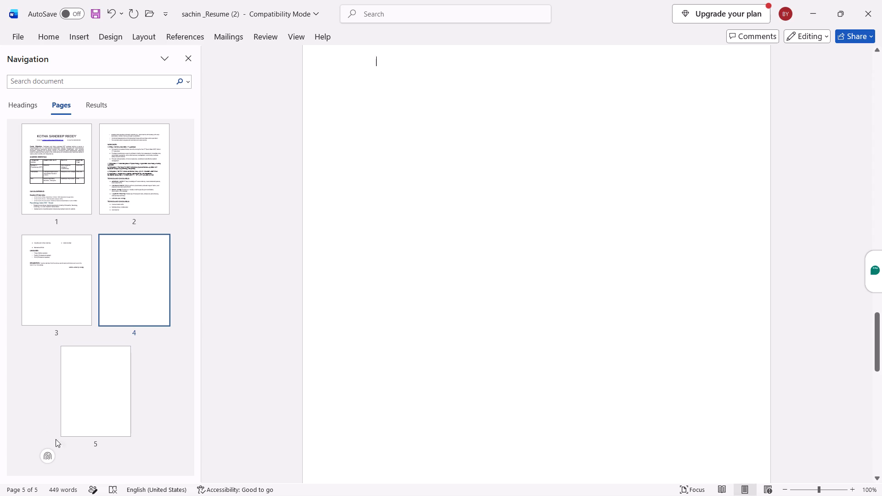
right_click(96, 410)
key(BackSpace)
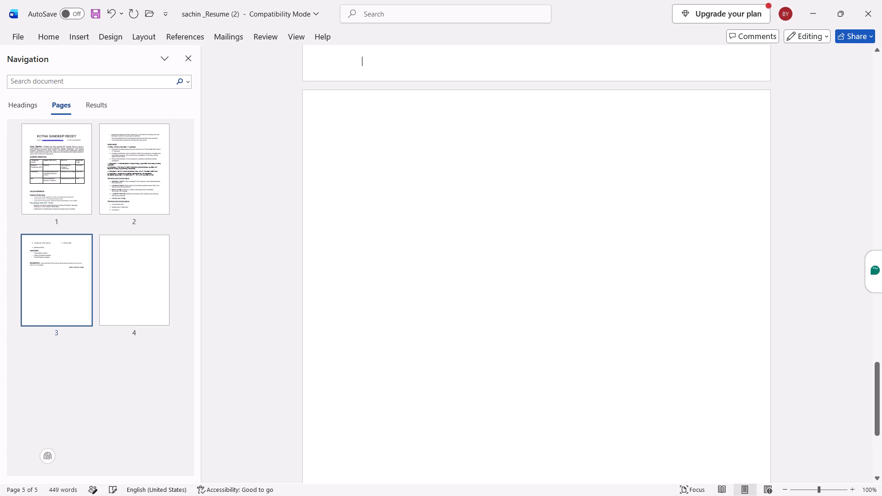
Try to remove blank page 4 by repeatedly deleting the empty lines before it.
right_click(132, 284)
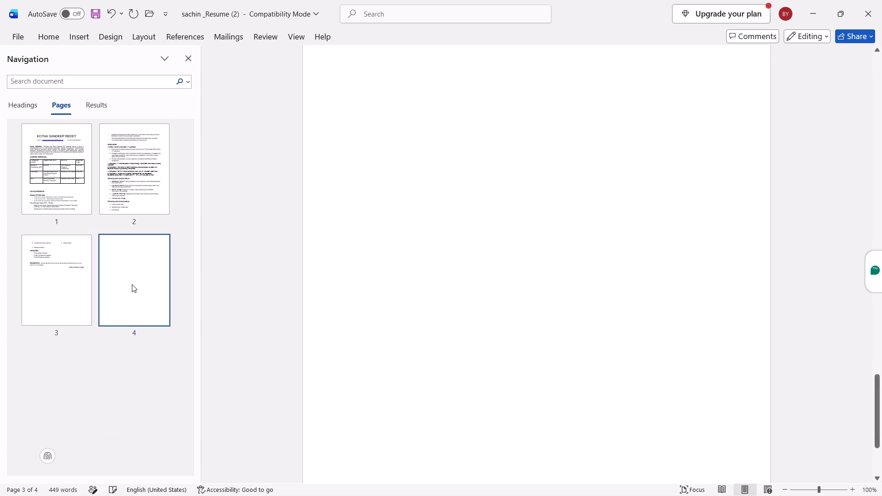
right_click(132, 284)
key(BackSpace)
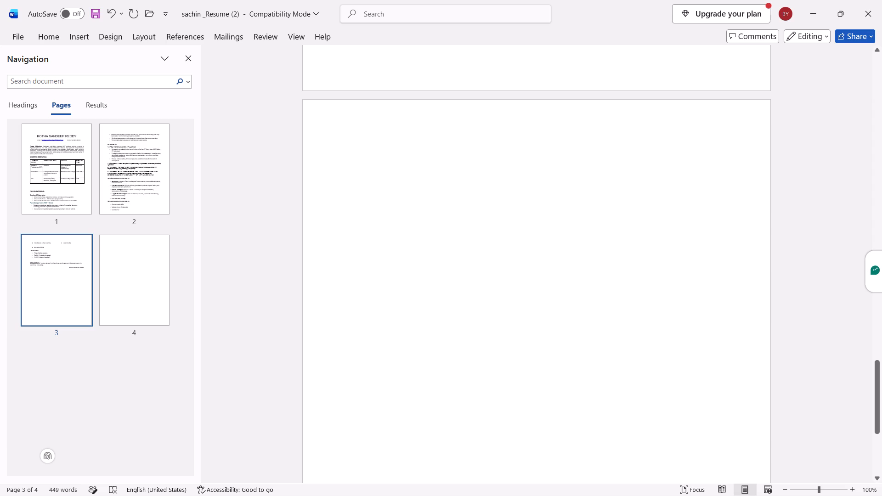
right_click(115, 272)
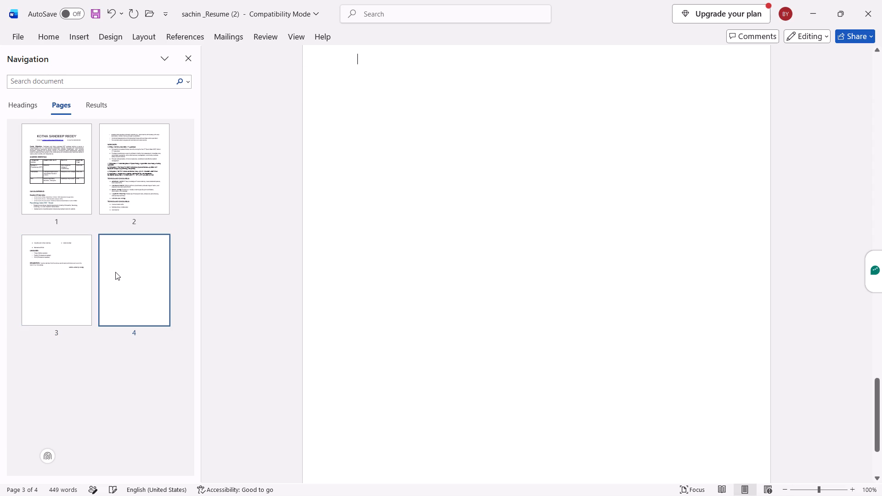
right_click(115, 272)
key(BackSpace)
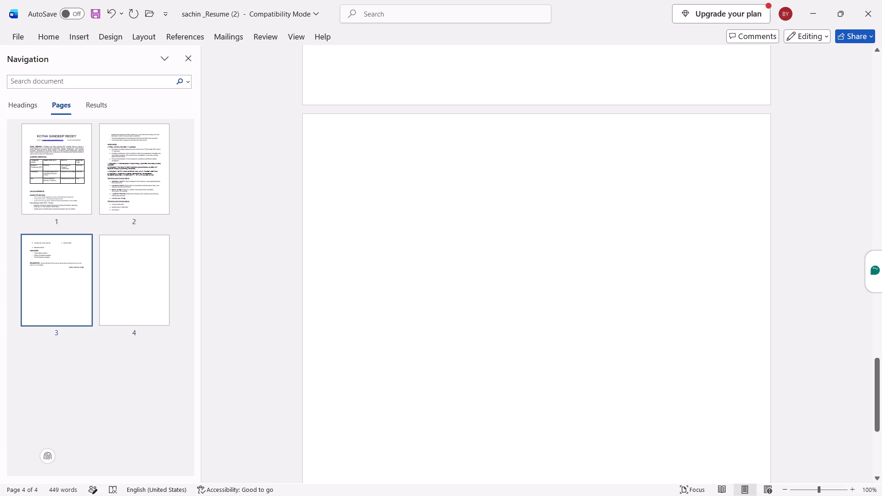
scroll(302, 242, right, 1)
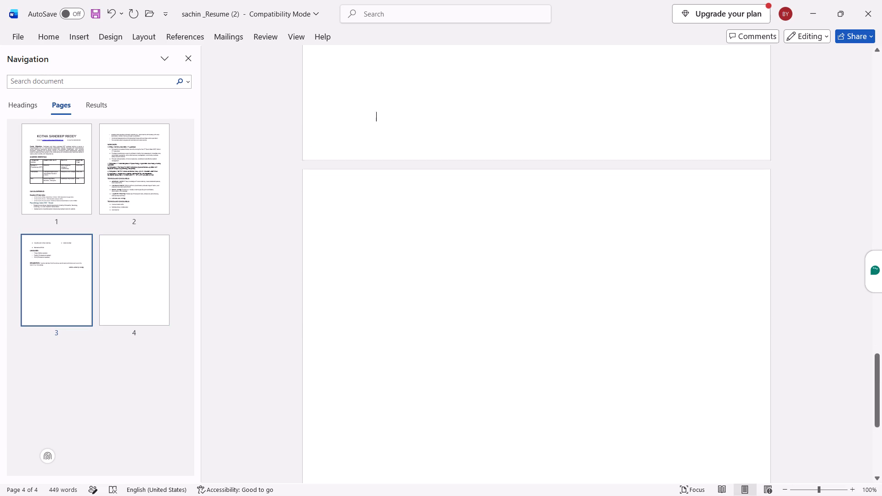
scroll(302, 242, right, 1)
right_click(139, 276)
right_click(139, 276)
right_click(139, 276)
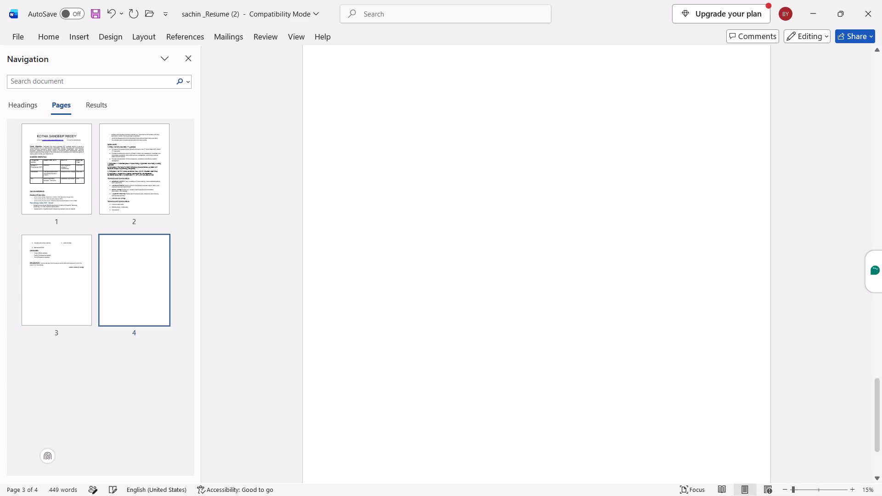
key(BackSpace)
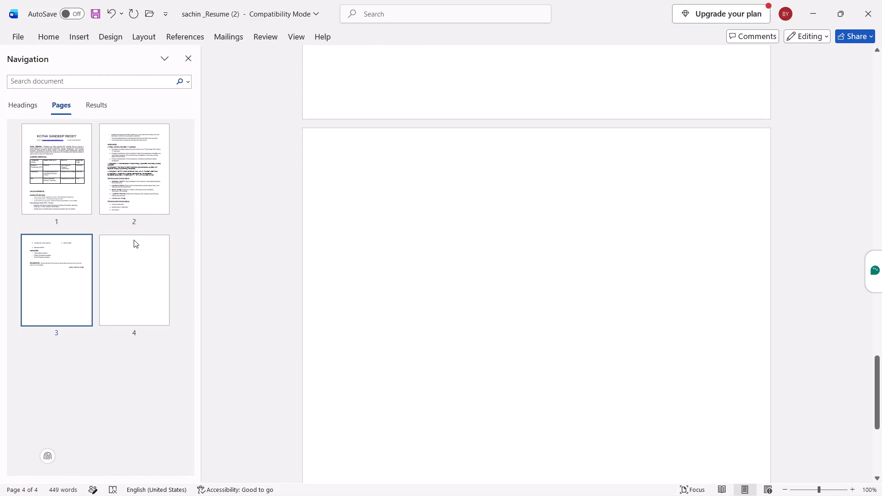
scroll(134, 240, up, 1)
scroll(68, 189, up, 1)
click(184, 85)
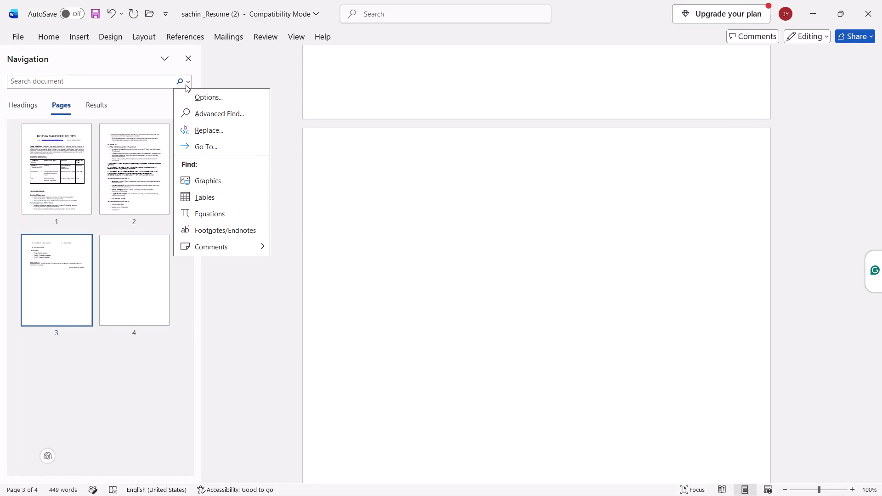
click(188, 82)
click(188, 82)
Try again to remove blank page 4 by deleting more empty lines, and return to page 1.
right_click(140, 274)
right_click(140, 274)
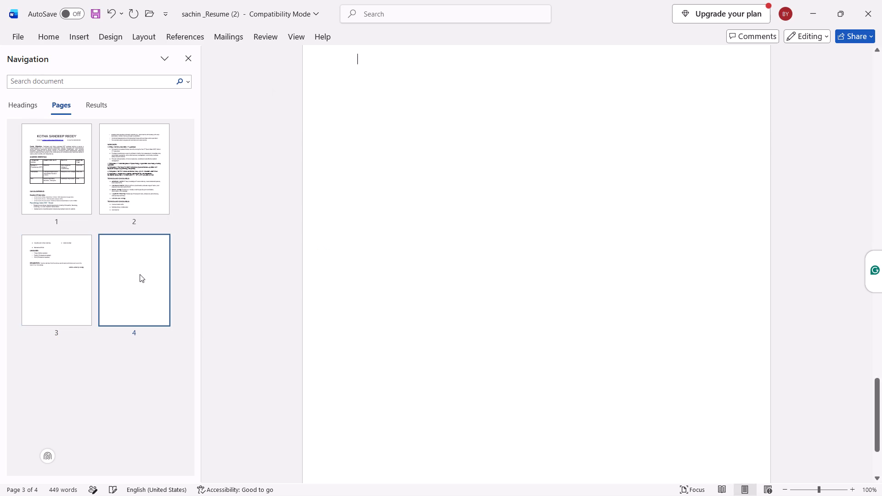
right_click(140, 274)
right_click(140, 274)
key(BackSpace)
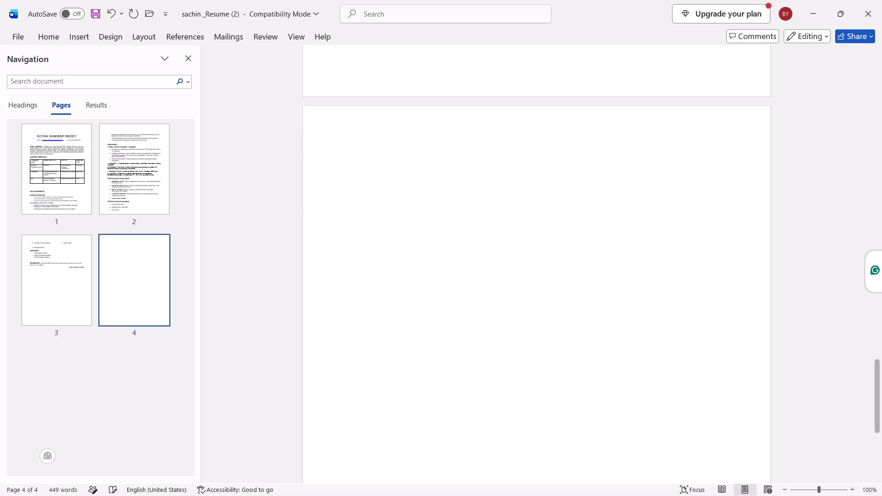
scroll(394, 197, up, 5)
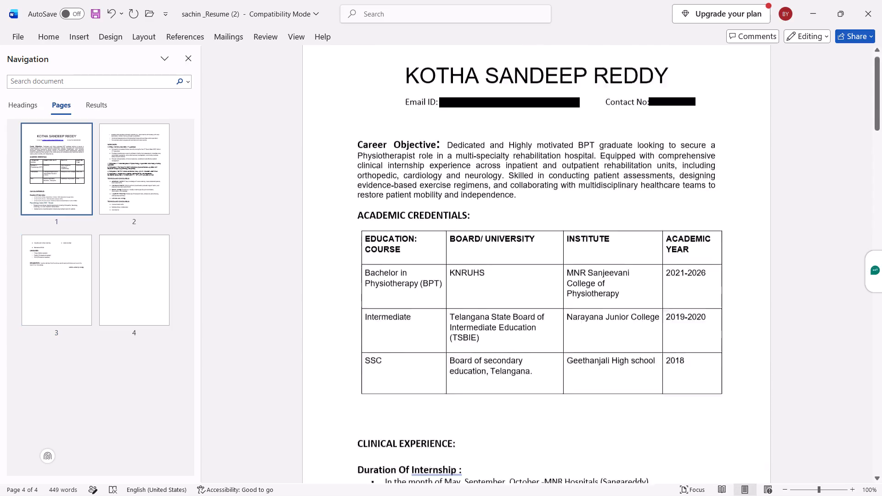
Review the résumé from the name heading to blank page 4, examining page breaks, spacing and section layout.
scroll(394, 197, up, 2)
scroll(394, 197, down, 16)
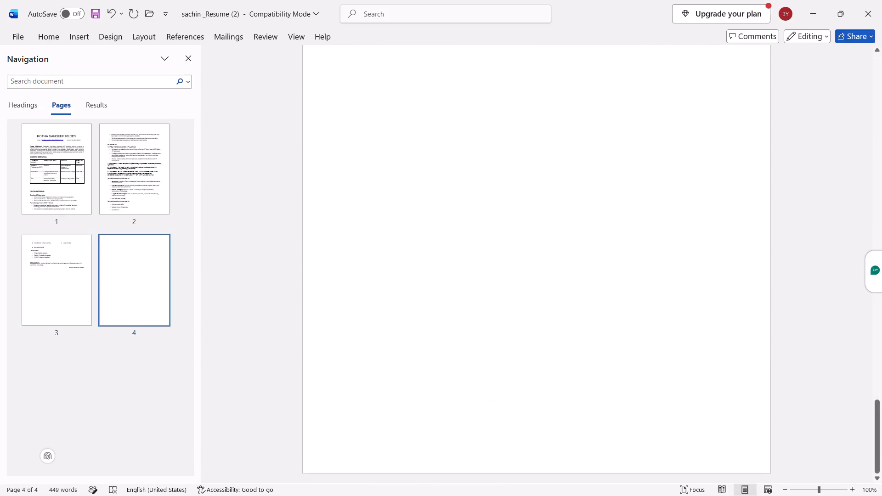
scroll(394, 197, up, 4)
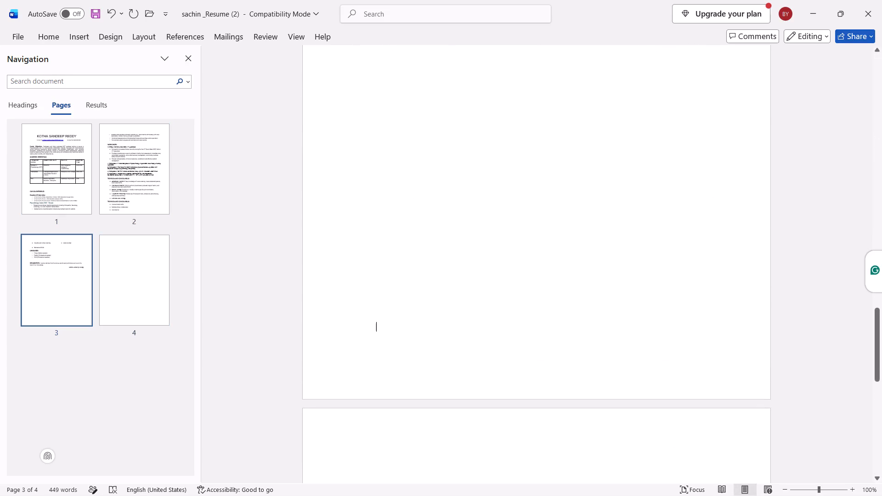
scroll(394, 197, up, 7)
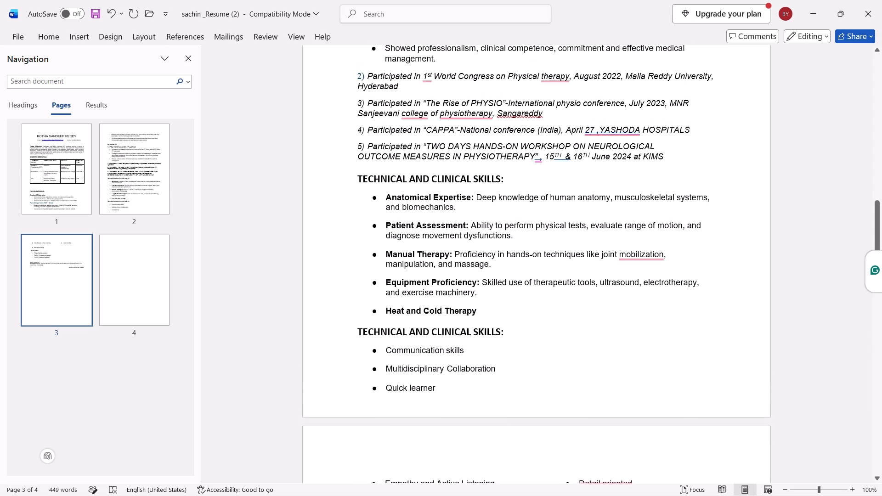
scroll(394, 197, up, 2)
scroll(394, 197, down, 1)
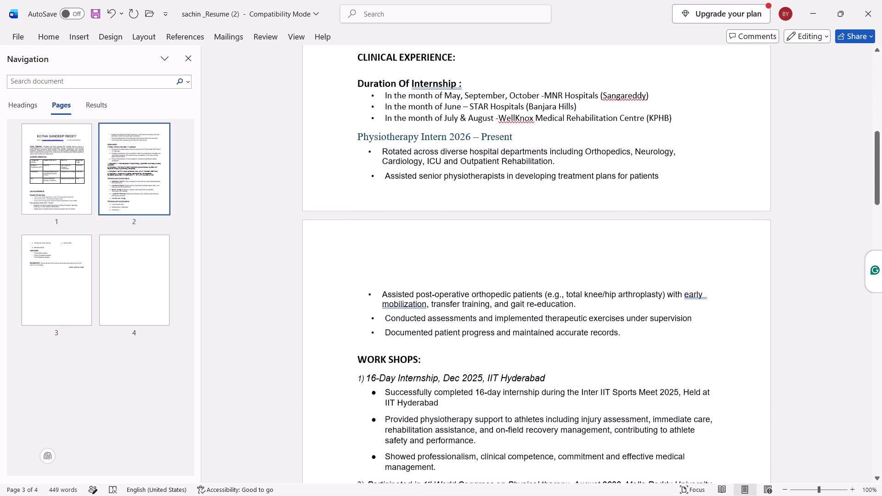
scroll(394, 197, down, 4)
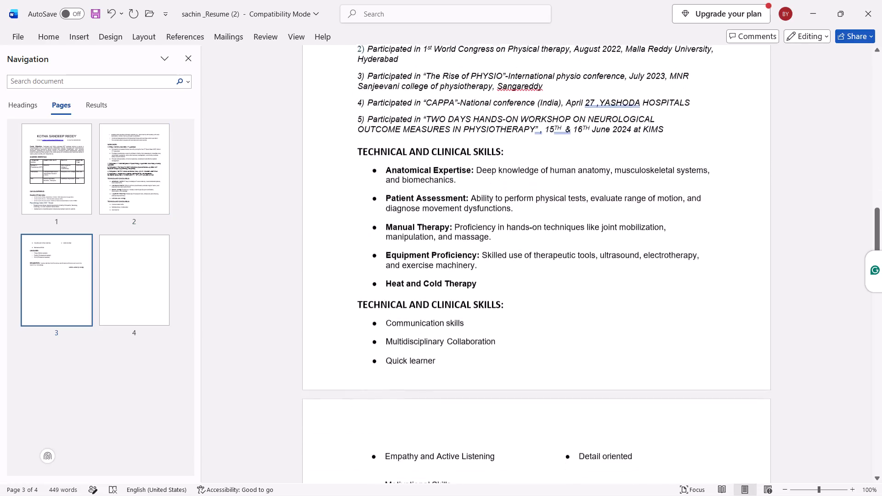
scroll(394, 197, down, 2)
scroll(394, 197, up, 6)
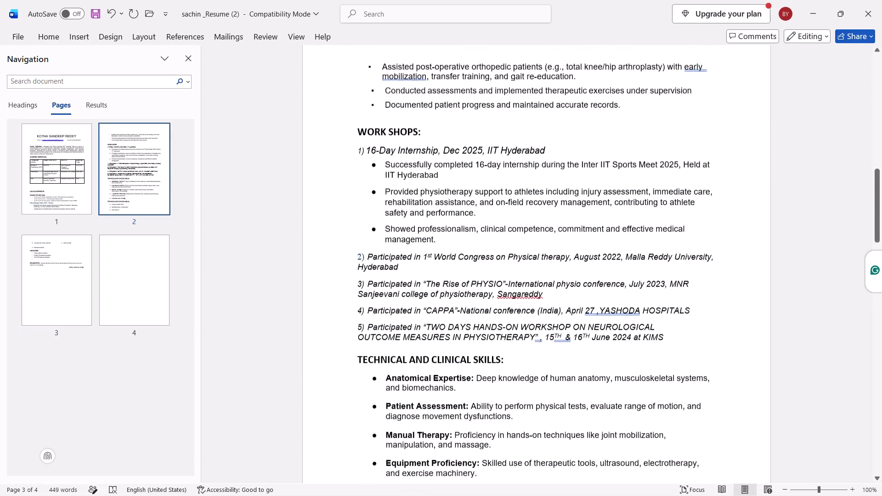
scroll(394, 197, up, 5)
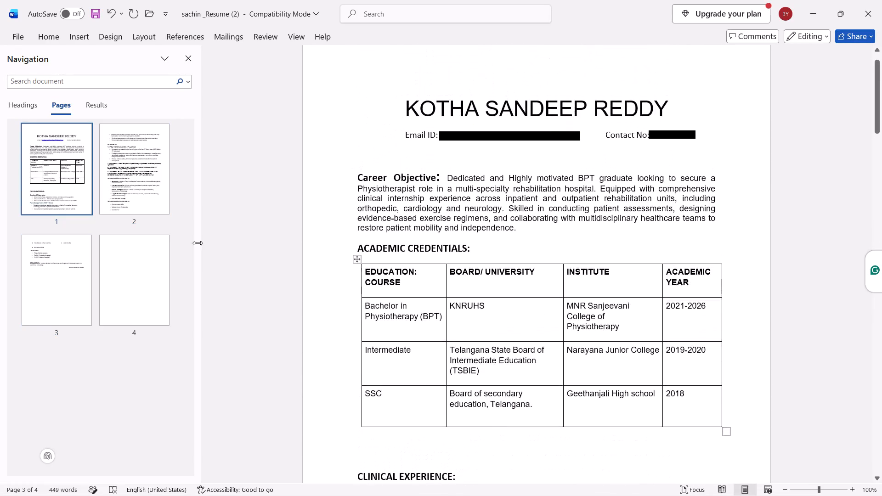
Try once more to remove blank page 4 by deleting the empty line at its start.
click(134, 252)
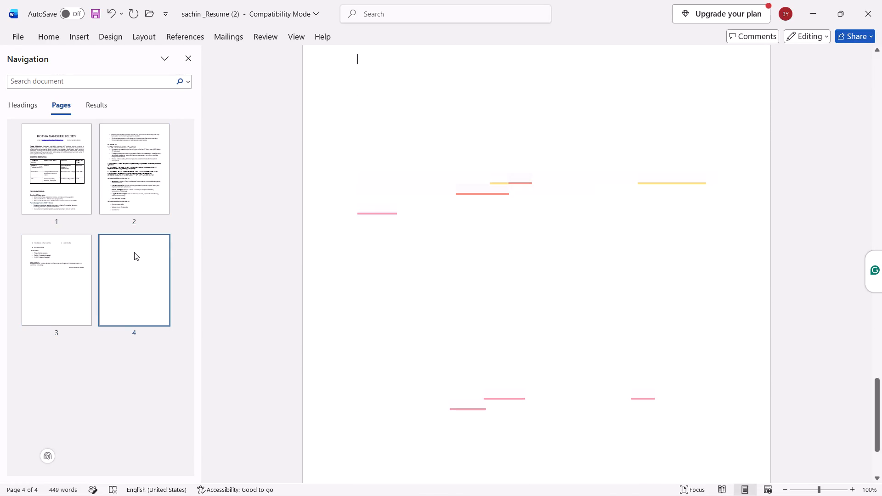
key(BackSpace)
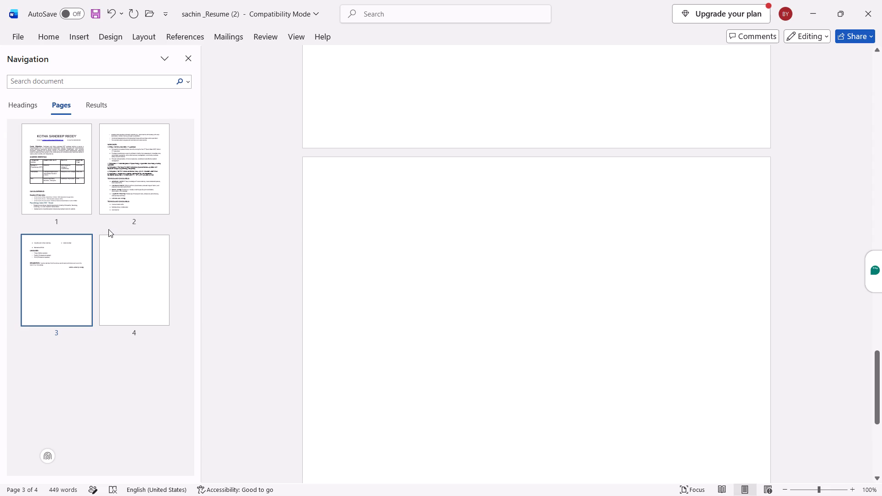
click(7, 8)
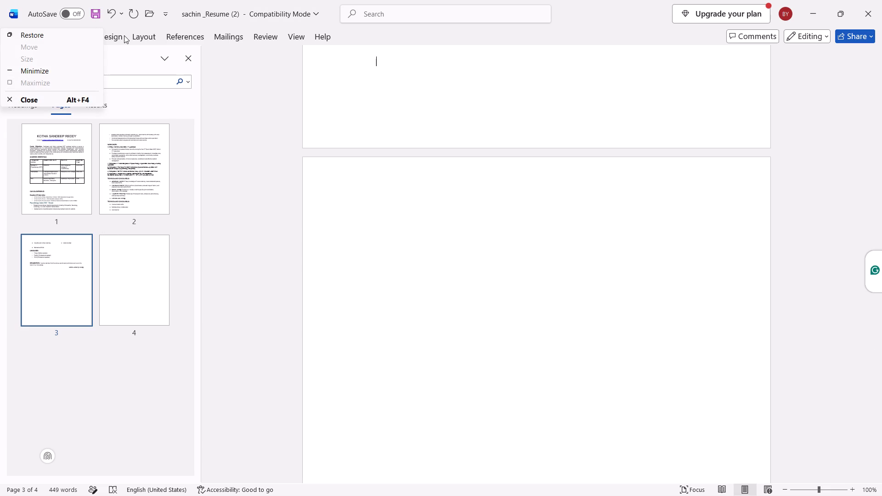
click(354, 75)
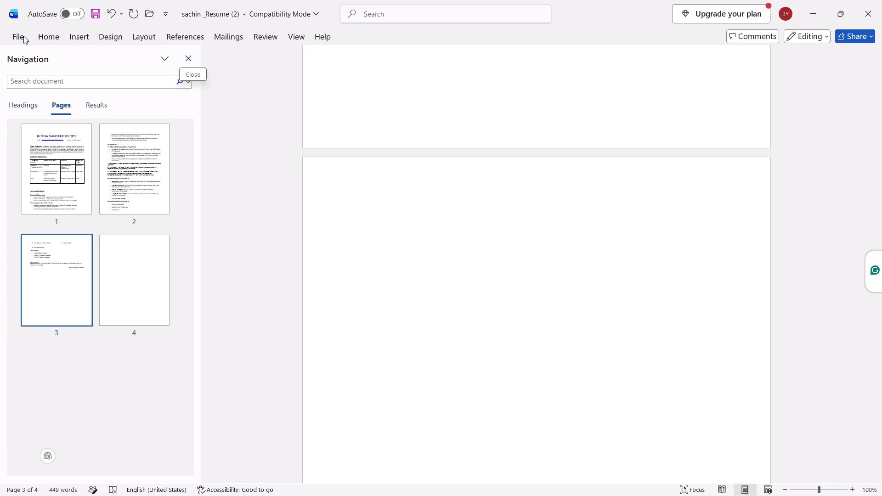
Start saving a copy of the résumé in the Downloads folder, naming the file with the candidate's full name joined by underscores.
click(16, 36)
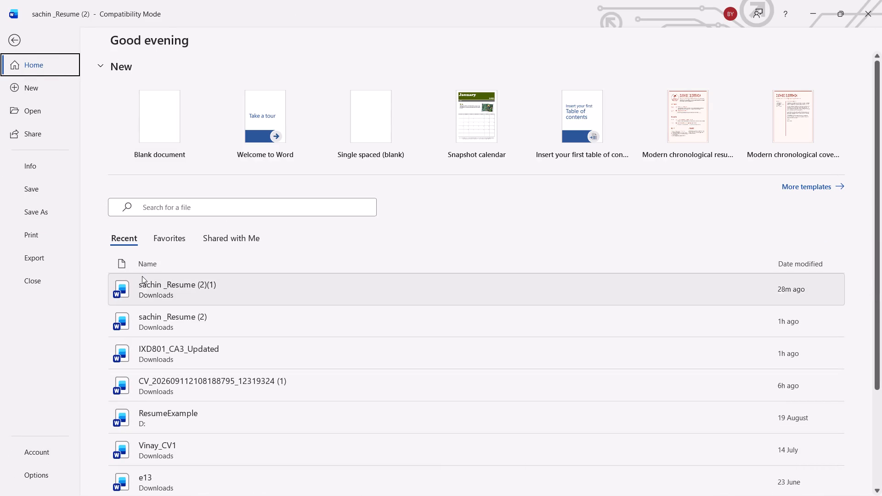
click(43, 216)
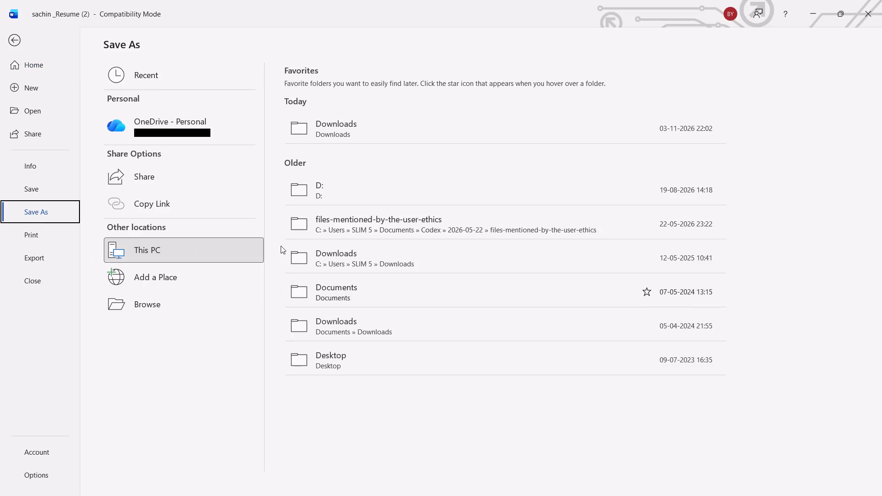
click(194, 296)
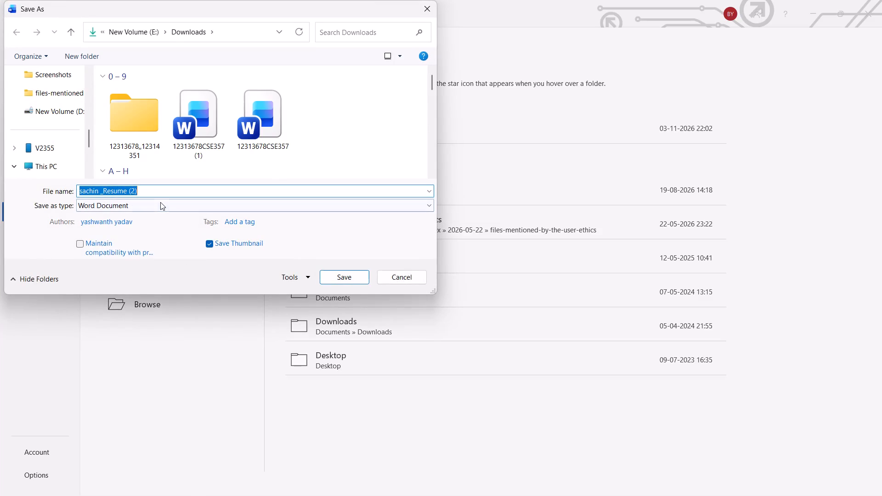
click(160, 190)
key(BackSpace)
key(BackSpace)
key(BackSpace)
key(BackSpace)
key(BackSpace)
key(BackSpace)
key(BackSpace)
key(BackSpace)
key(BackSpace)
key(BackSpace)
key(BackSpace)
key(BackSpace)
key(BackSpace)
key(BackSpace)
key(BackSpace)
key(BackSpace)
key(BackSpace)
key(BackSpace)
key(BackSpace)
key(BackSpace)
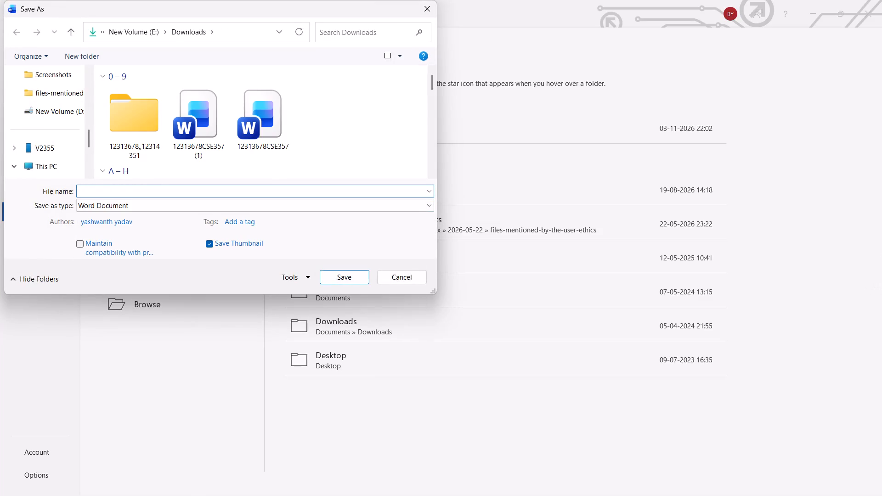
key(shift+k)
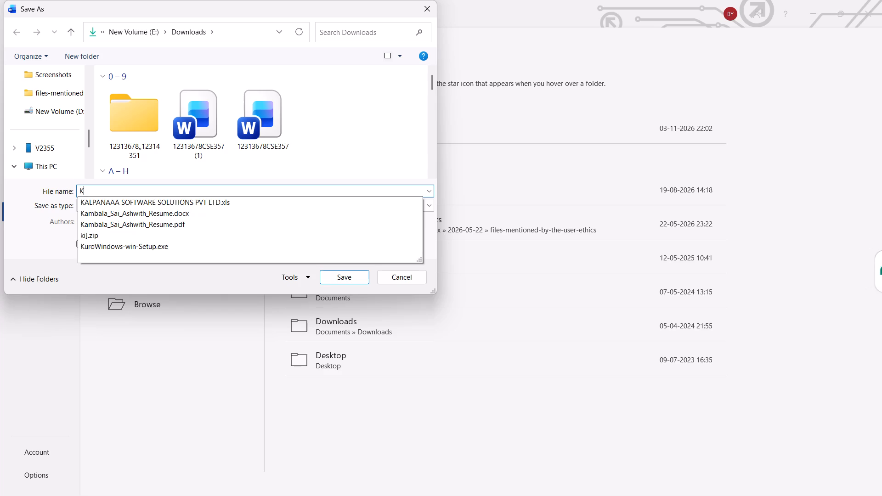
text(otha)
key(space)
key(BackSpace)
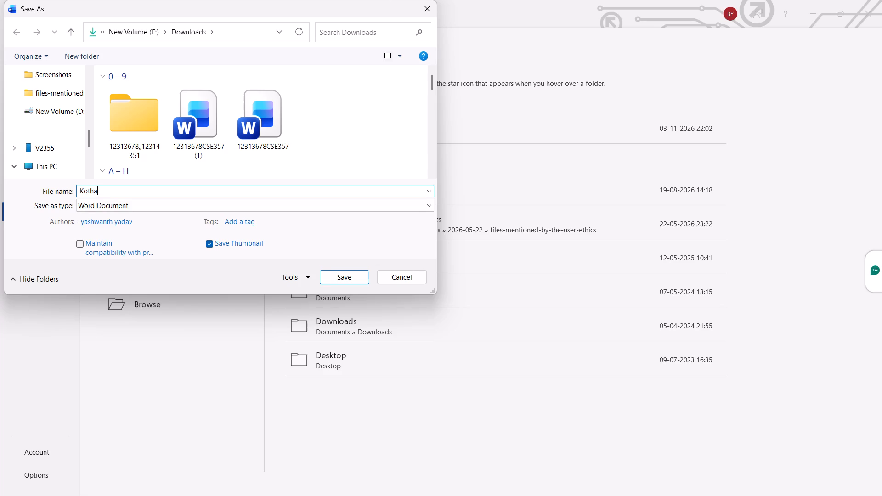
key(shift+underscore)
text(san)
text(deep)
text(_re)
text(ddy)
Set the copy's file type to PDF and save it with standard optimization.
click(134, 209)
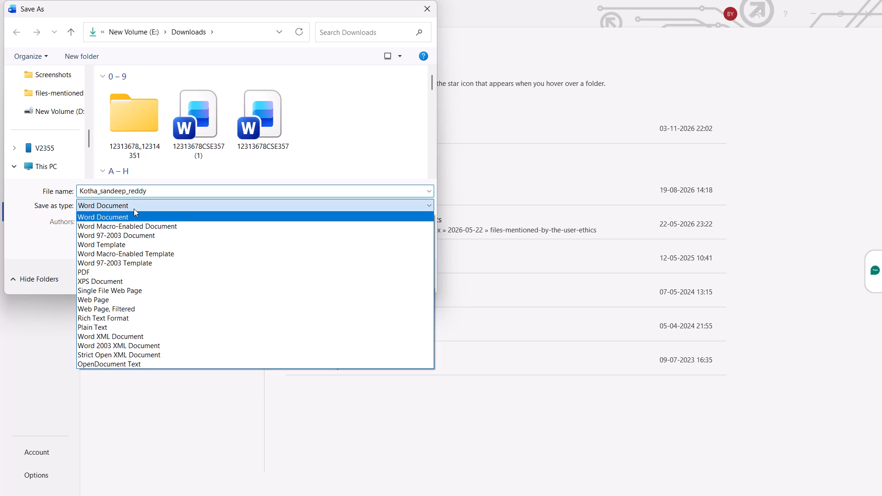
click(124, 268)
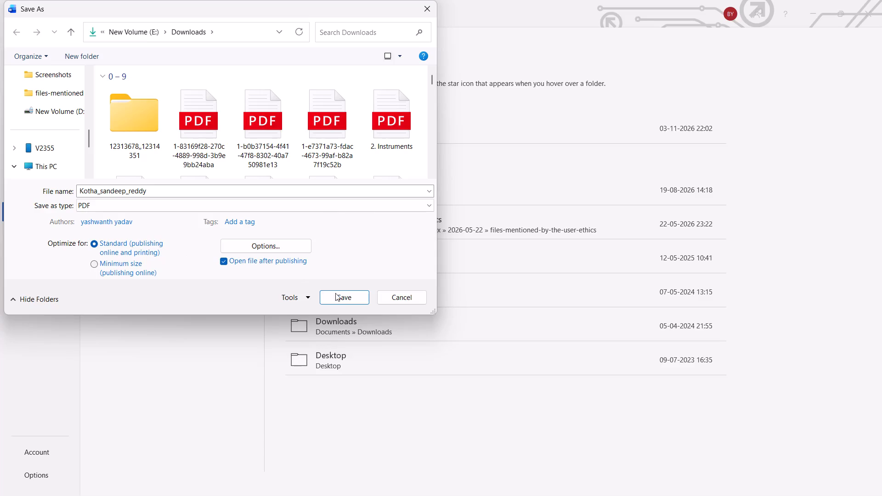
click(351, 292)
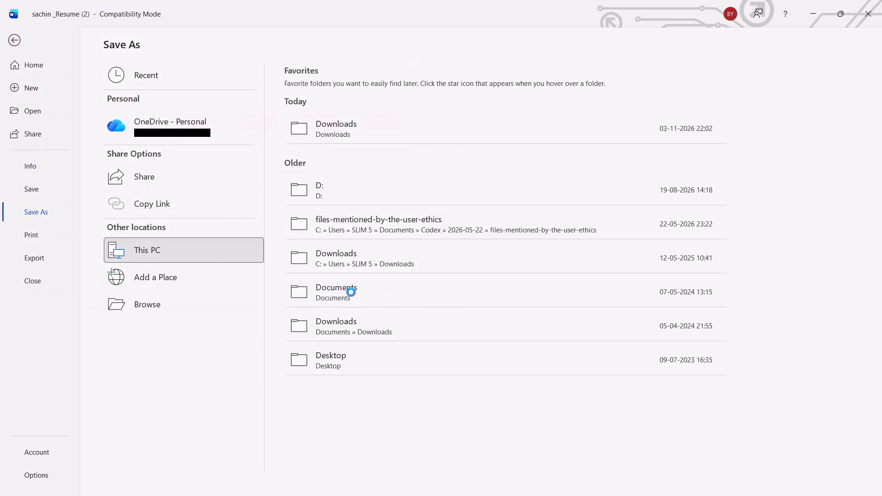
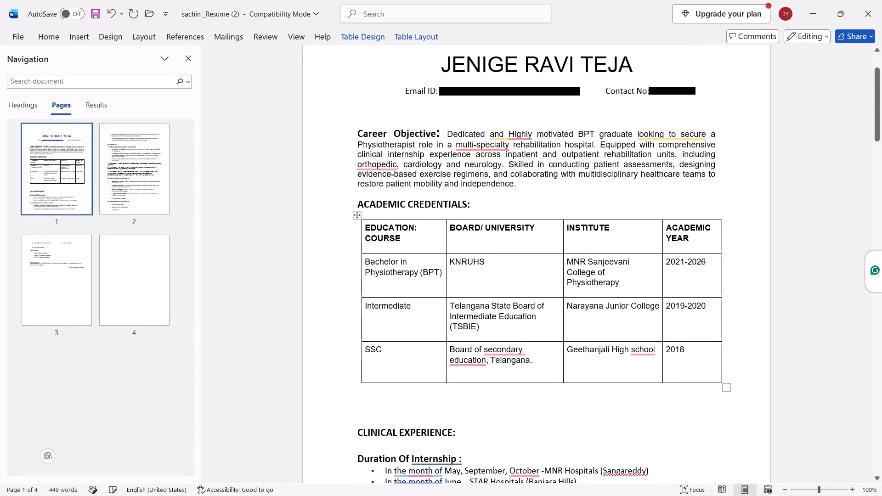
Delete the word "Narayana" from the Intermediate row's institute name in the Academic Credentials table.
key(BackSpace)
key(BackSpace)
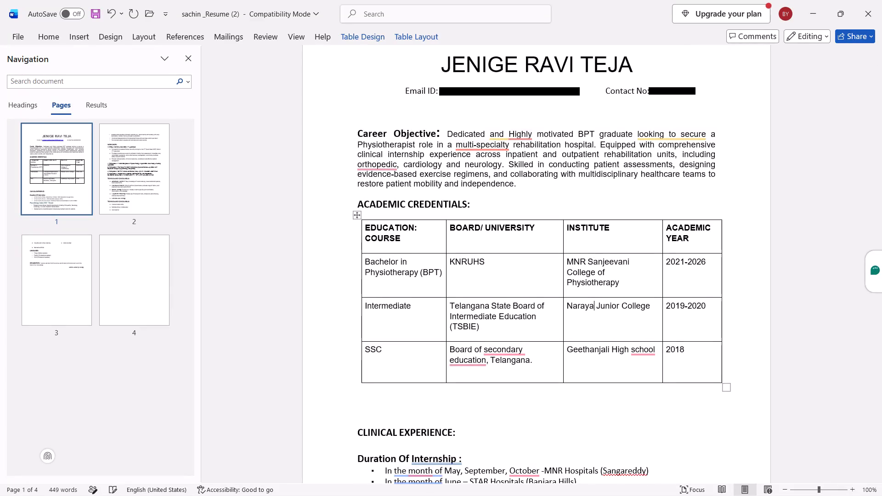
key(BackSpace)
key(BackSpace)
key(BackSpace)
key(BackSpace)
key(BackSpace)
key(BackSpace)
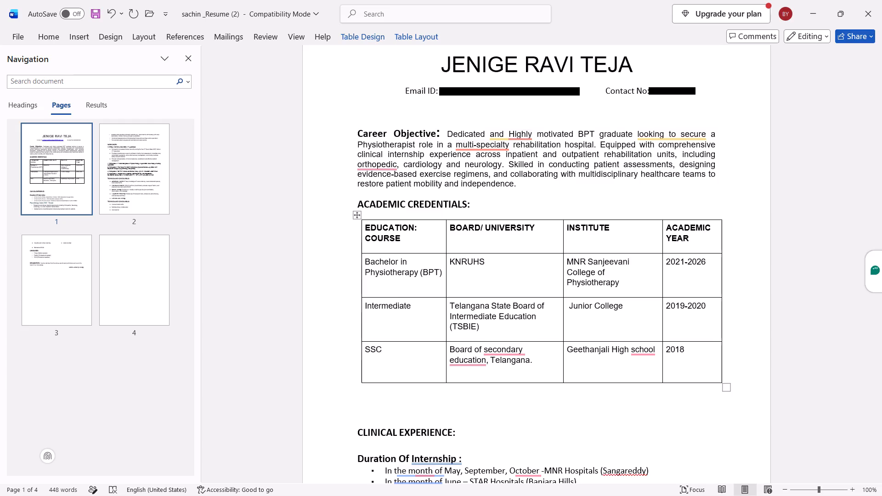
Complete the Intermediate row's institute in the academic credentials table as Sri Chaitanya Junior College.
key(shift+s)
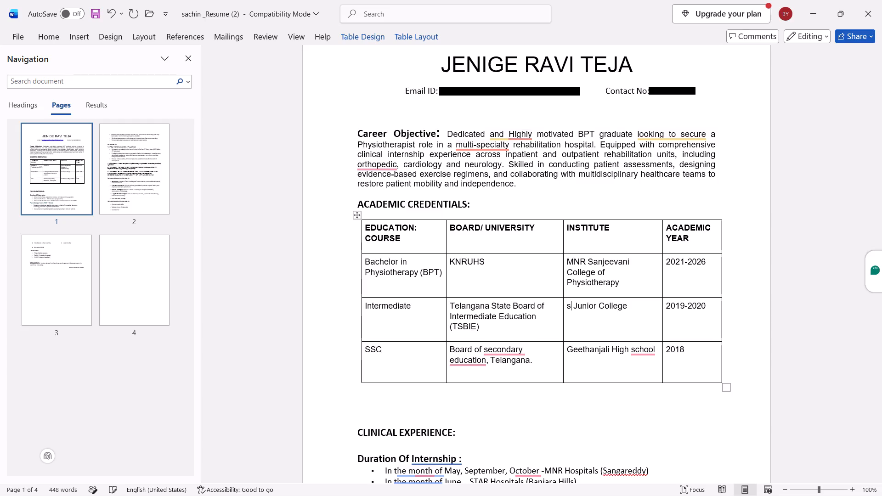
key(BackSpace)
key(s)
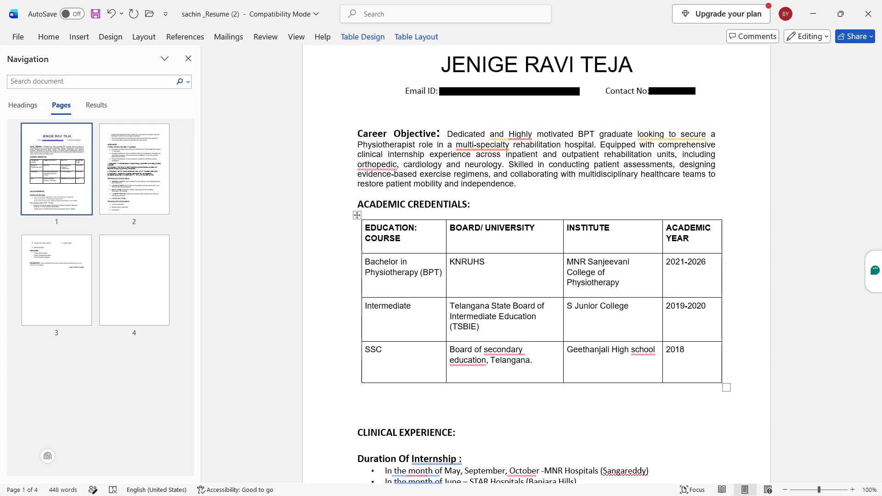
text(ri)
key(space)
key(shift+c)
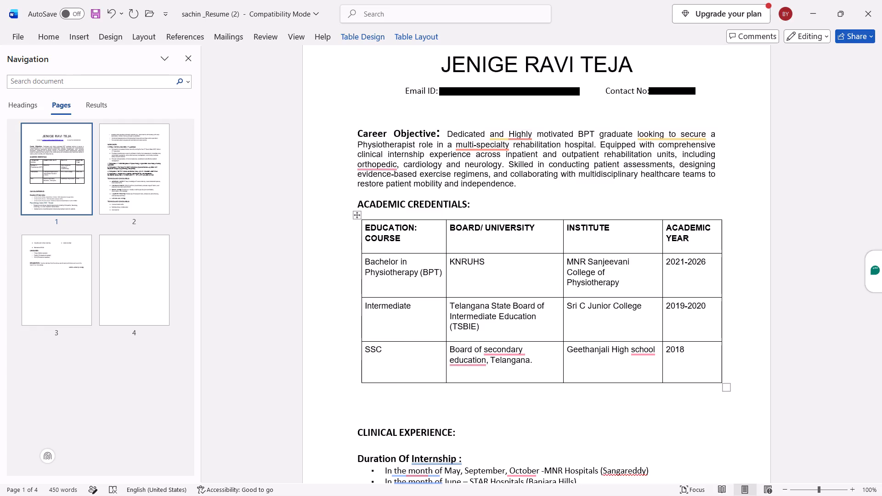
text(hai)
text(tanya)
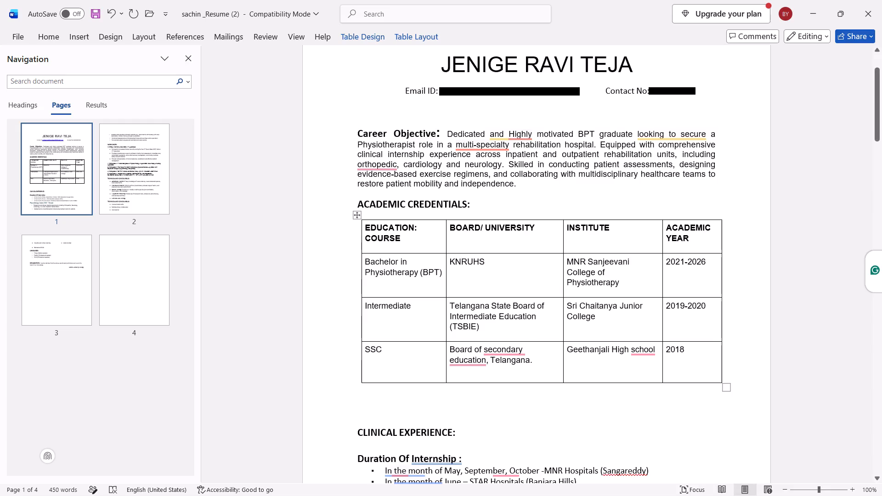
Replace the school name before "High school" in the SSC row's institute cell with Gurukula Vidyapeeth.
click(656, 355)
click(611, 349)
key(BackSpace)
key(BackSpace)
key(BackSpace)
key(BackSpace)
key(BackSpace)
key(BackSpace)
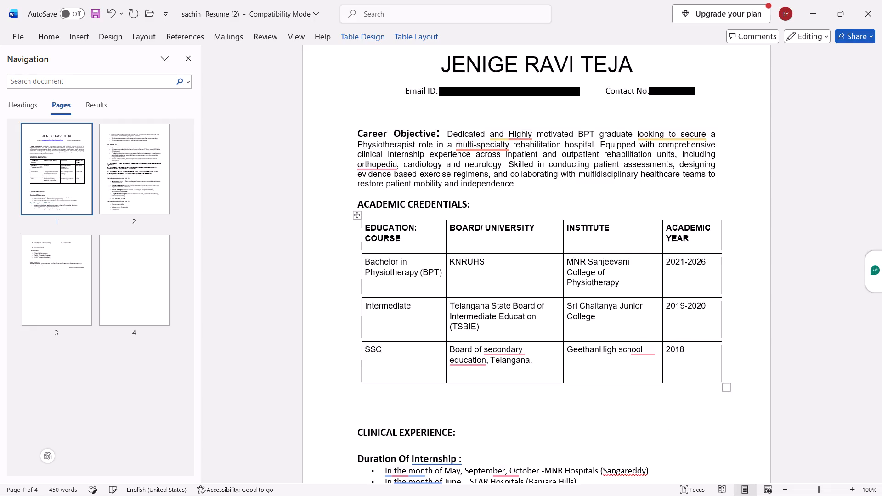
key(BackSpace)
key(BackSpace)
key(BackSpace)
key(BackSpace)
key(BackSpace)
key(BackSpace)
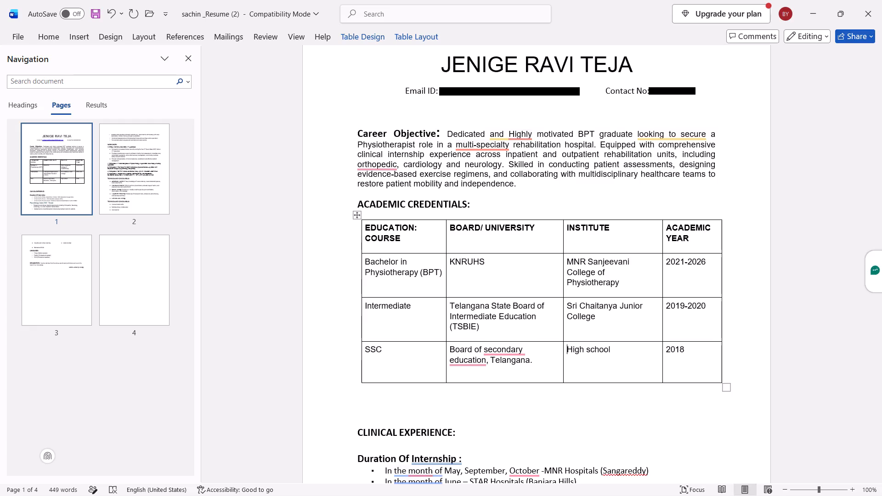
key(shift+g)
text(uru)
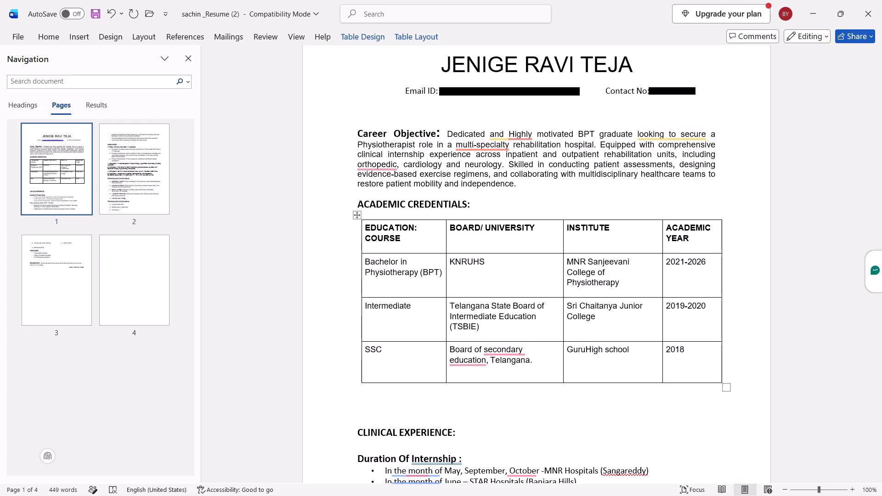
text(kula)
key(space)
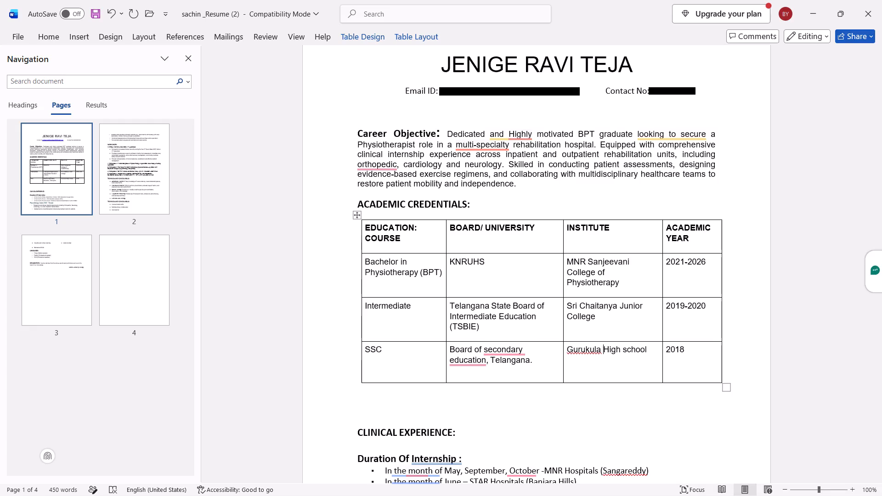
key(shift+v)
text(idya)
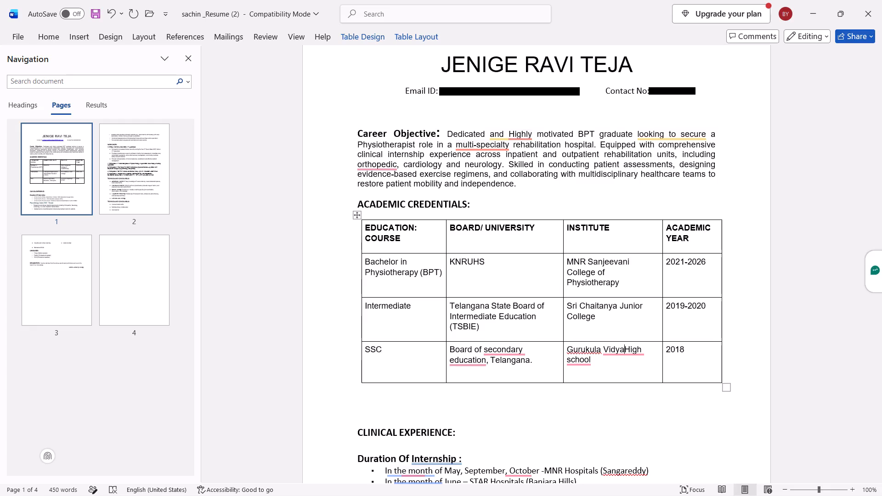
text(pee)
text(th)
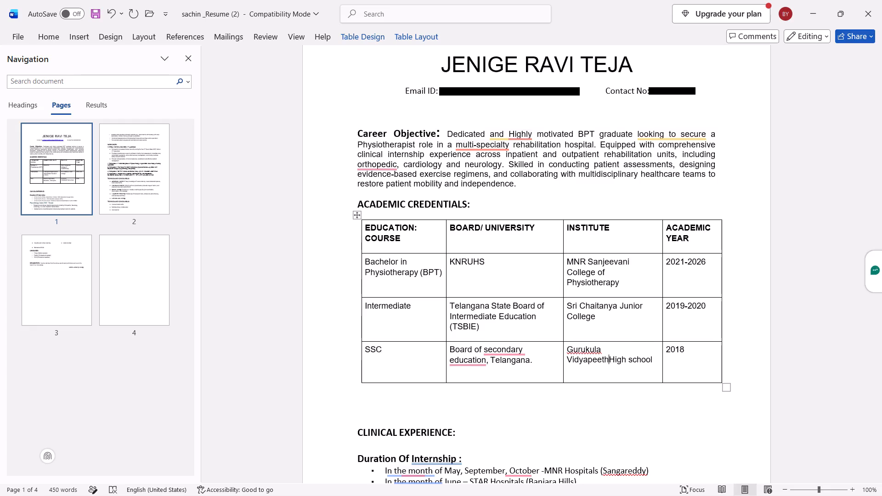
key(space)
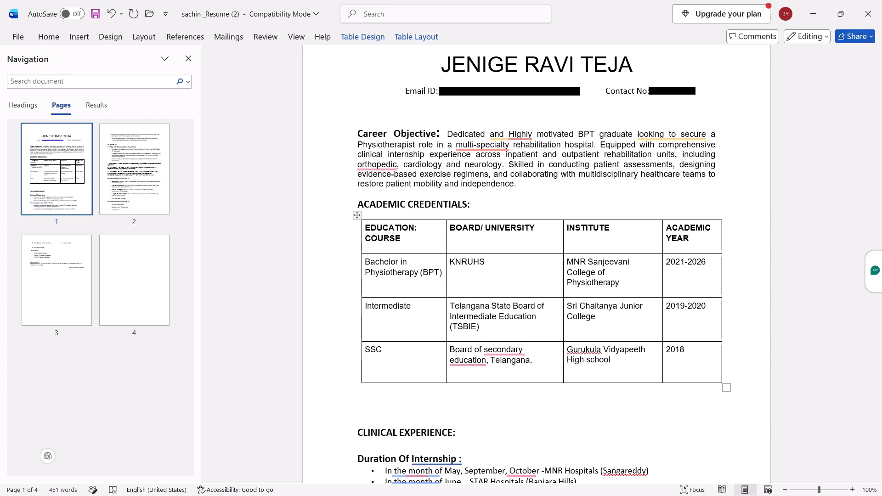
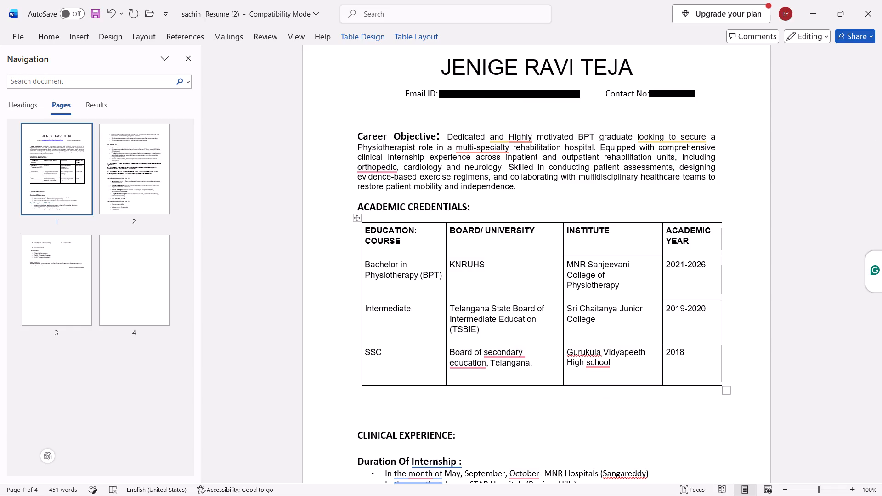
Replace the part before the @ sign in the header's email address with the candidate's own email user name.
click(534, 94)
key(BackSpace)
key(BackSpace)
key(BackSpace)
key(BackSpace)
key(BackSpace)
key(BackSpace)
key(BackSpace)
key(BackSpace)
key(BackSpace)
key(BackSpace)
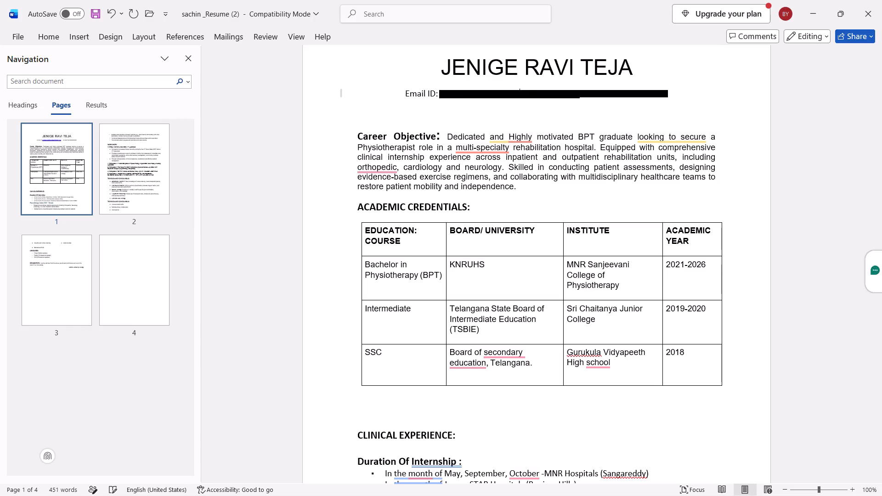
key(BackSpace)
key(BackSpace)
key(BackSpace)
key(BackSpace)
key(BackSpace)
key(BackSpace)
key(BackSpace)
key(BackSpace)
key(BackSpace)
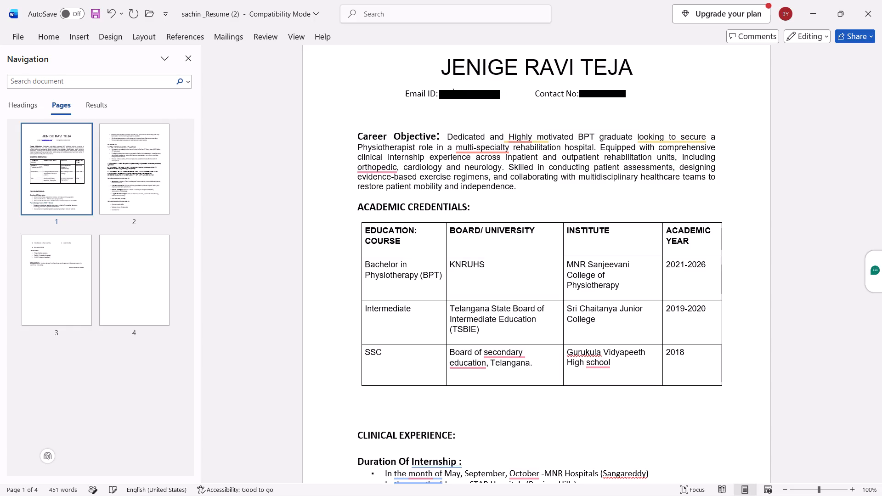
key(BackSpace)
key(BackSpace)
key(BackSpace)
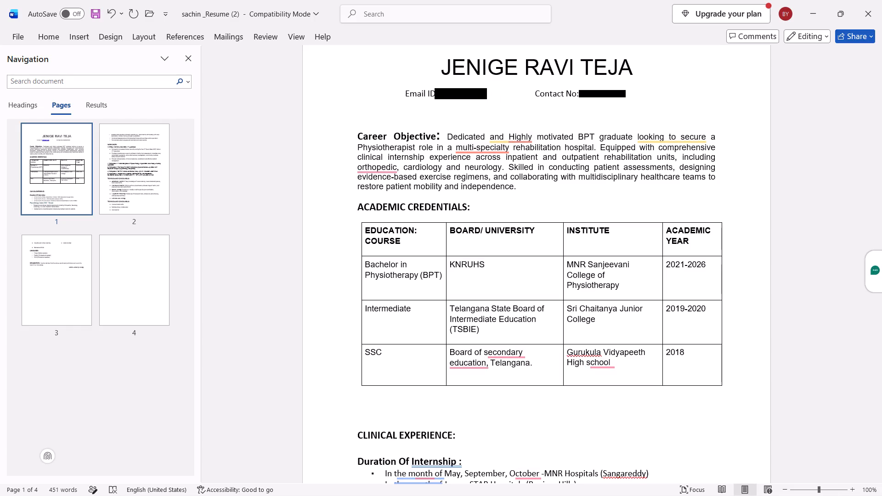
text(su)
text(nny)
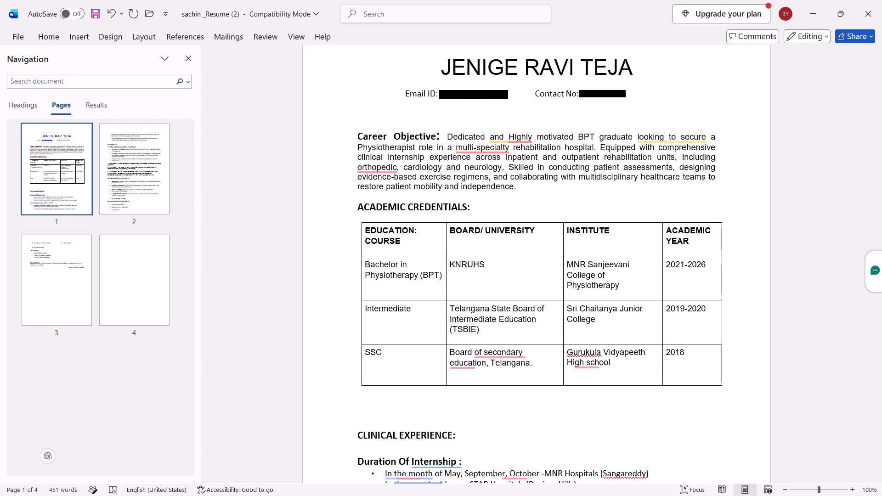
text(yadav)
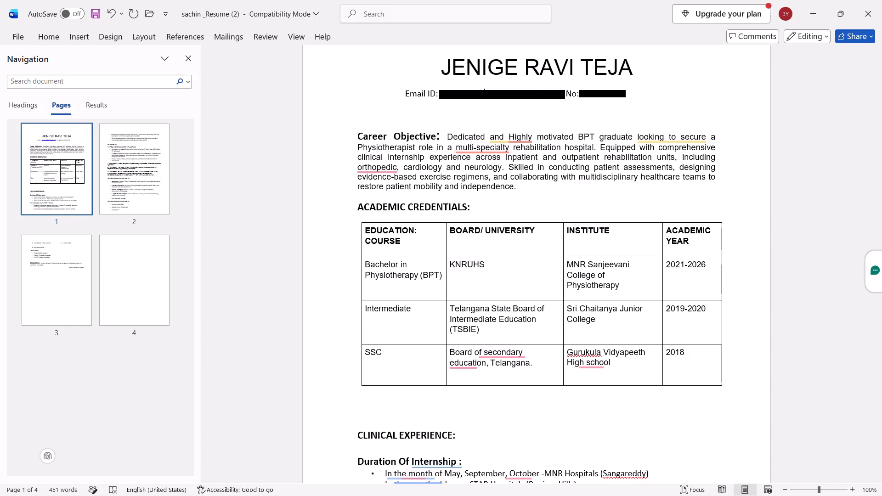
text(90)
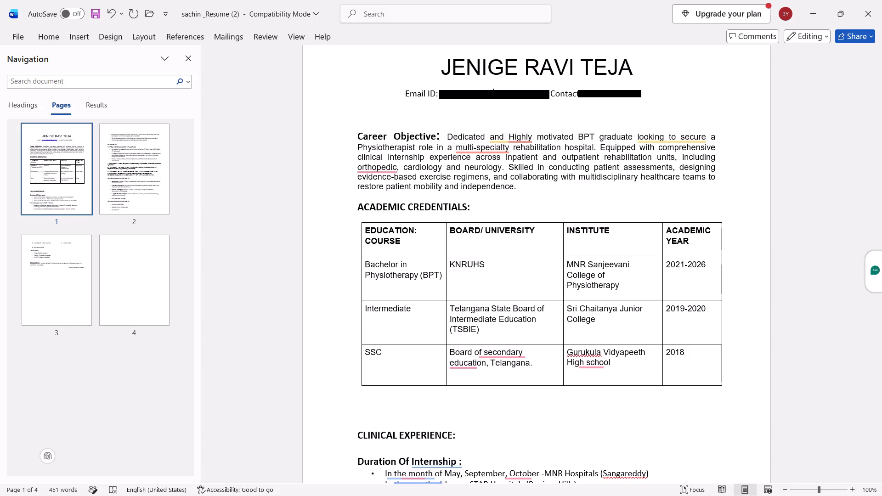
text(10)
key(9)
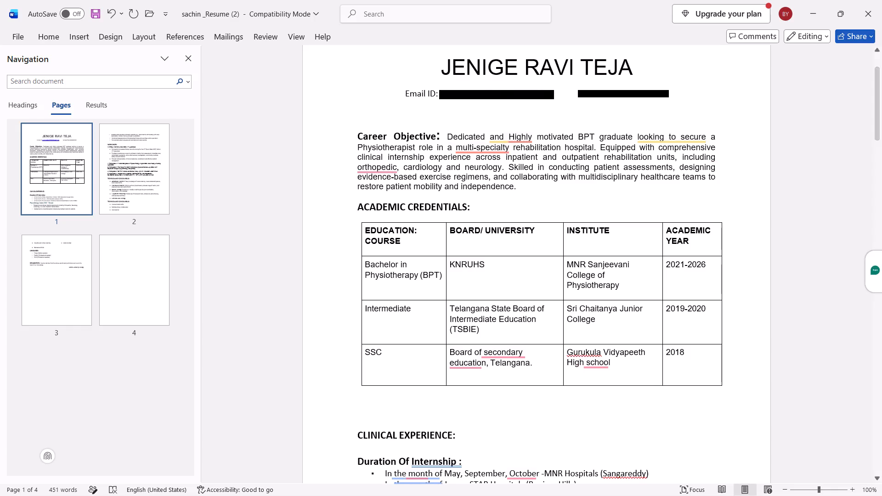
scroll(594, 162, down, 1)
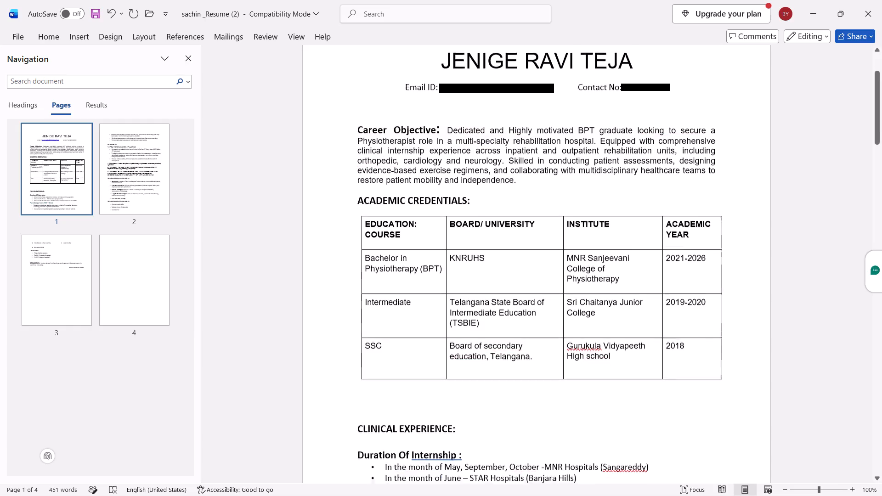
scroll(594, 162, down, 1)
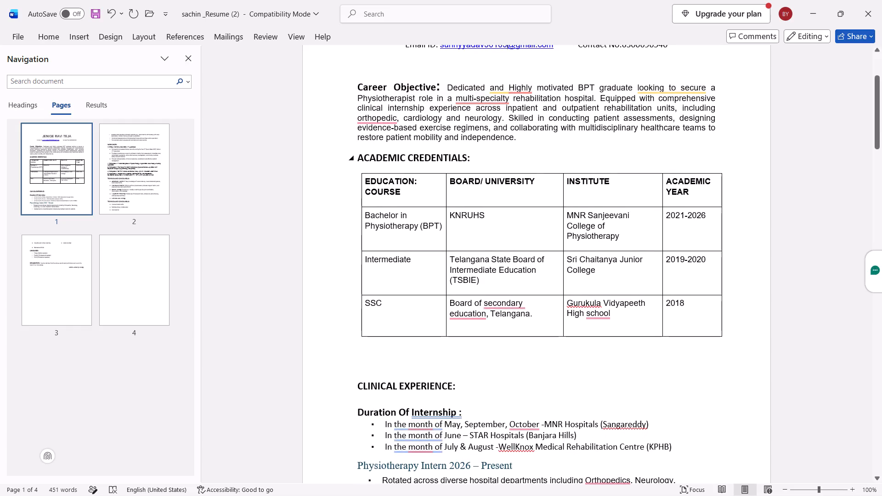
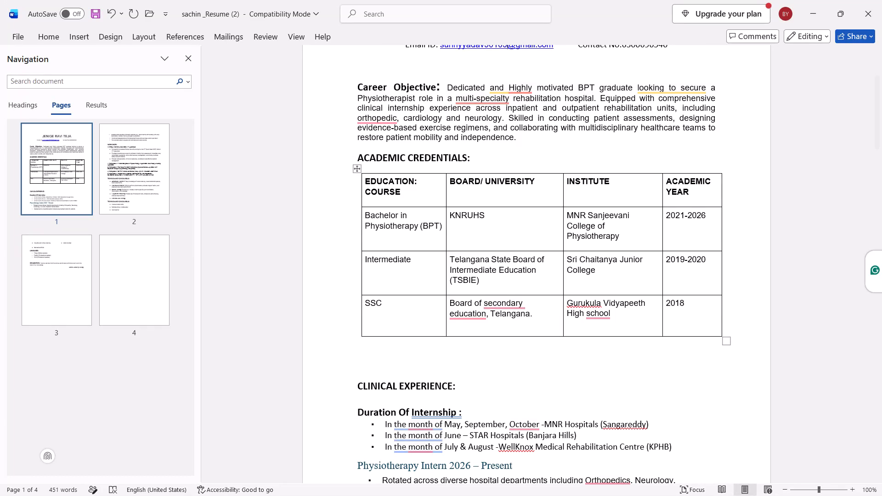
Review the résumé's content and layout from the academic credentials table through clinical experience, workshops, and technical and clinical skills.
scroll(525, 191, down, 4)
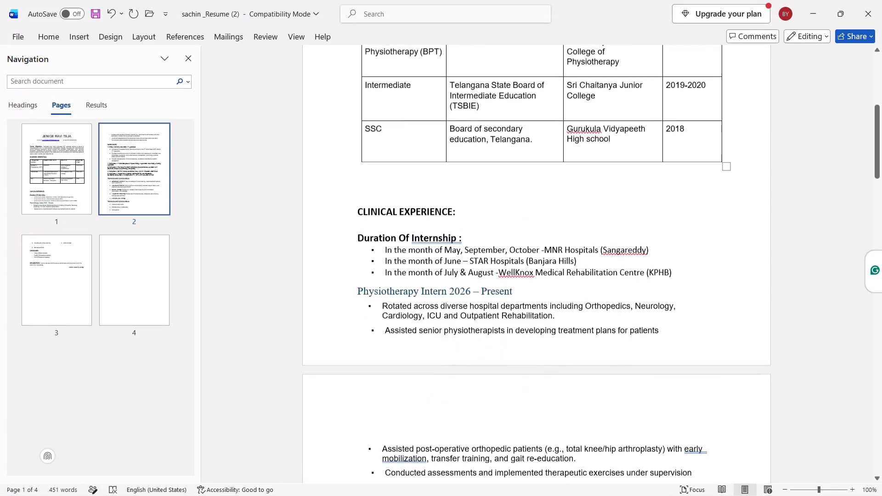
scroll(525, 191, down, 4)
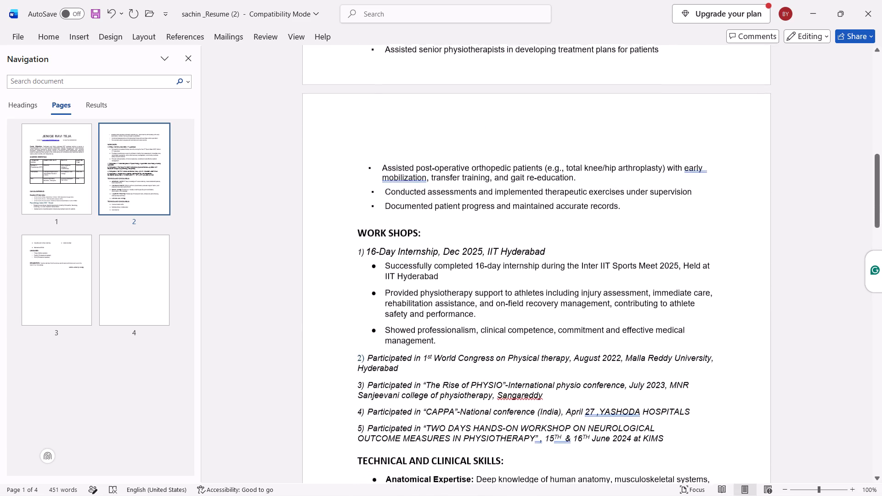
scroll(525, 191, down, 2)
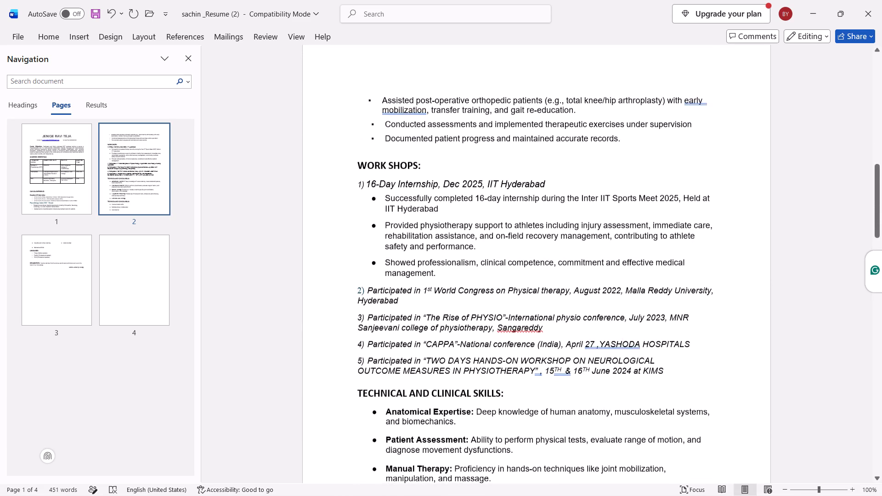
scroll(525, 191, down, 1)
scroll(525, 191, right, 1)
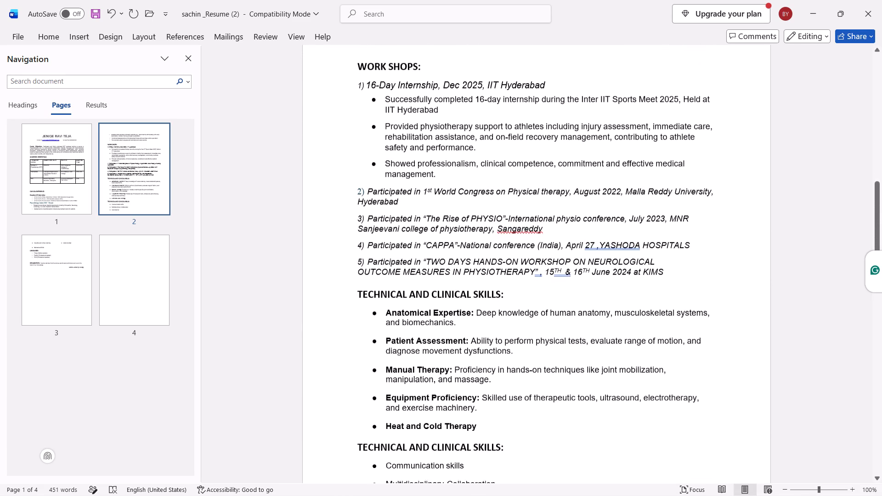
scroll(525, 191, right, 1)
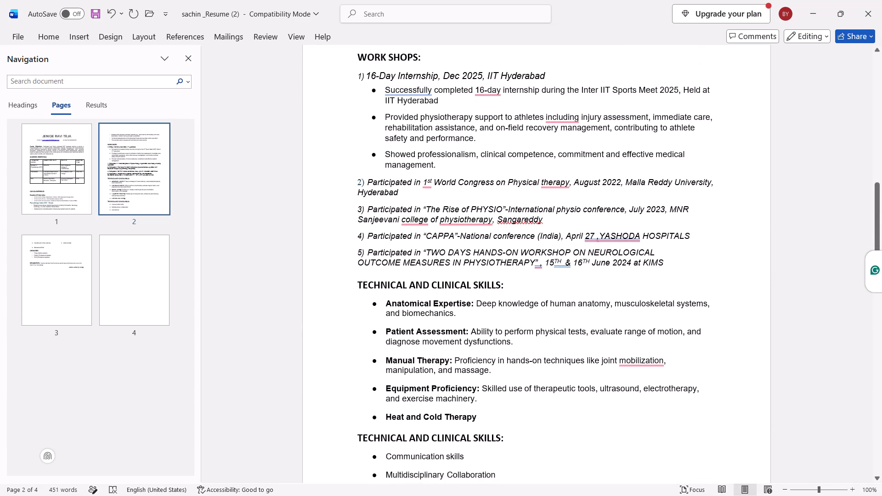
scroll(525, 191, right, 1)
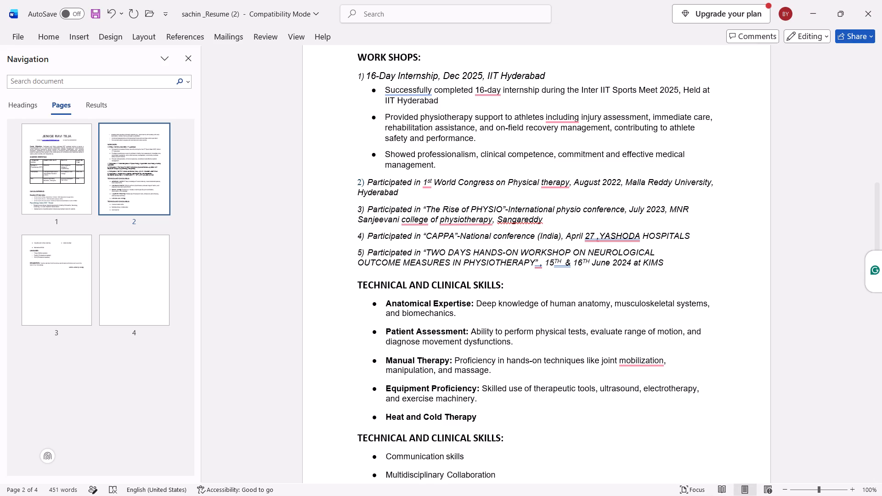
scroll(525, 191, right, 1)
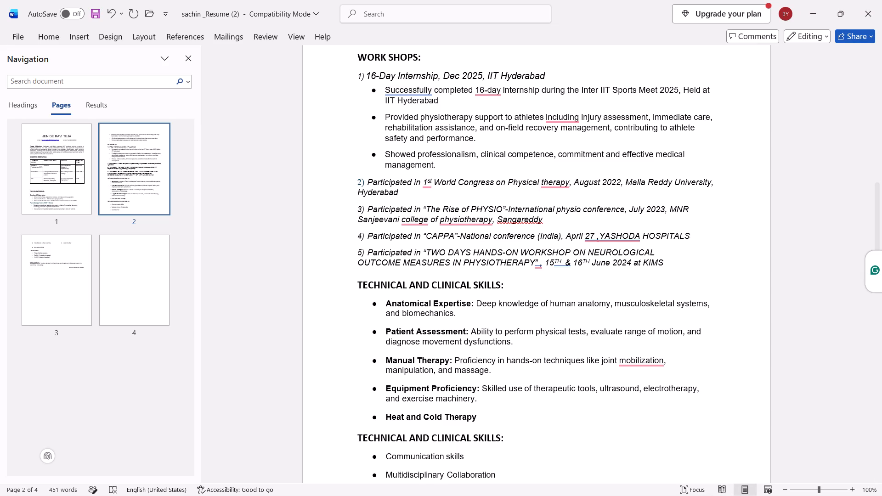
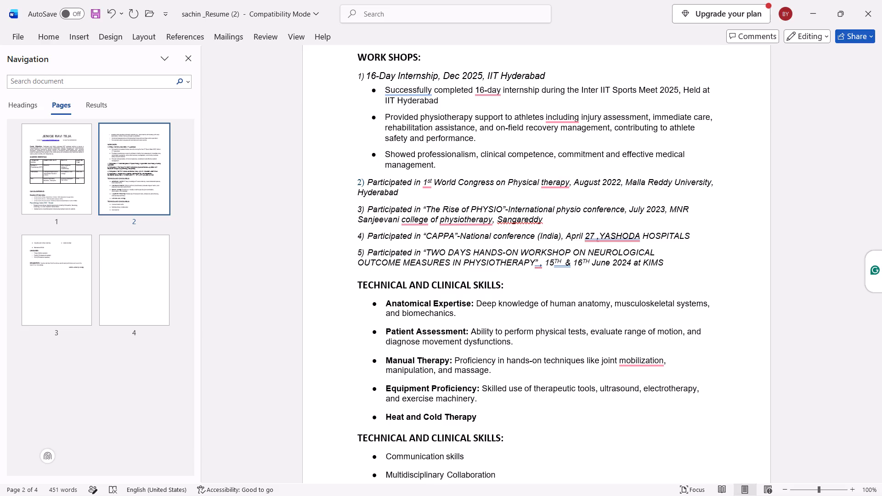
Change the academic year in the SSC row of the academic credentials table to 2019.
scroll(673, 268, up, 6)
scroll(673, 268, right, 1)
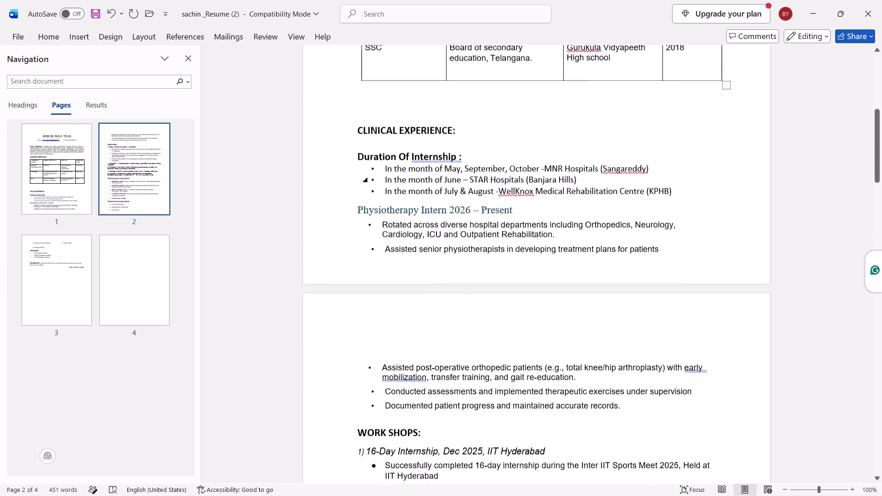
scroll(673, 268, right, 2)
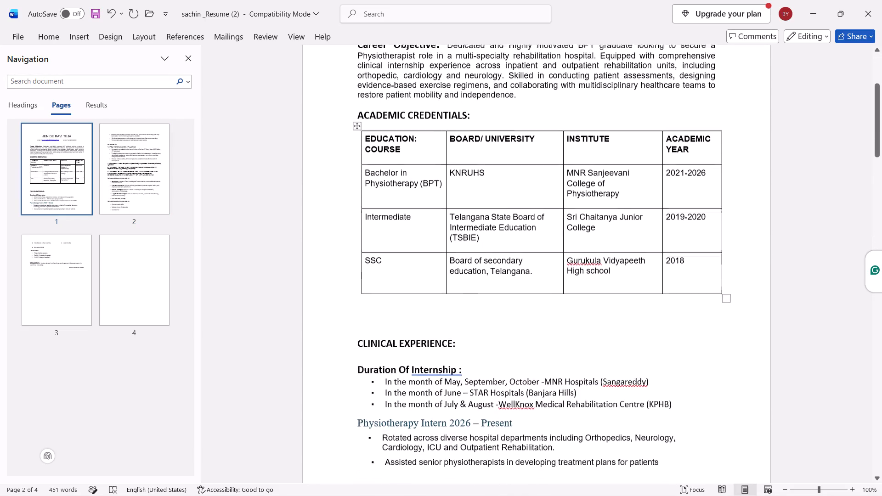
scroll(673, 268, right, 1)
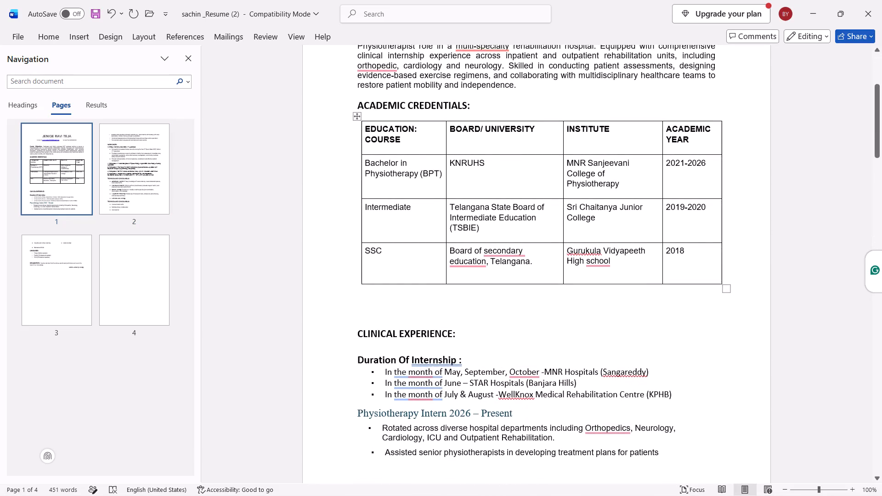
scroll(673, 268, up, 3)
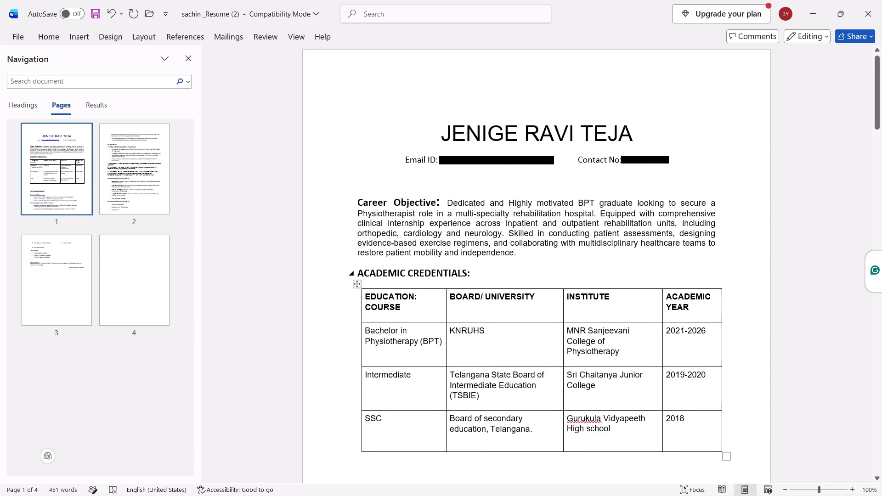
scroll(673, 268, up, 1)
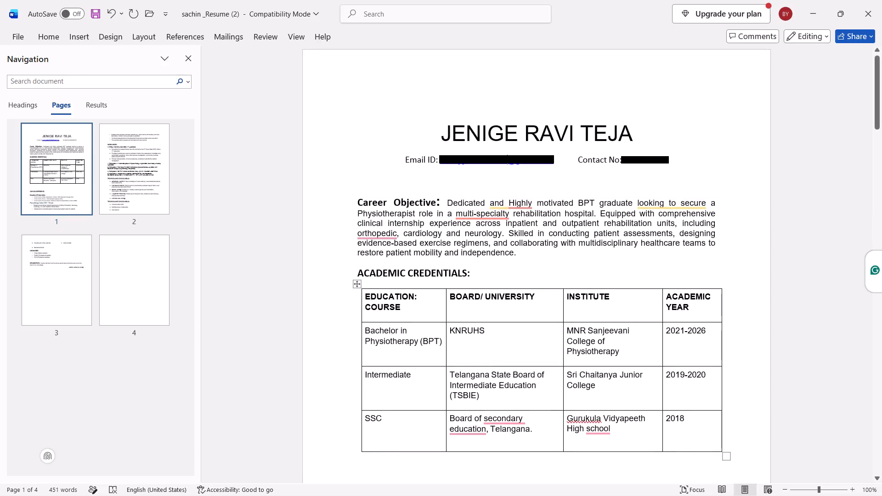
click(697, 418)
key(BackSpace)
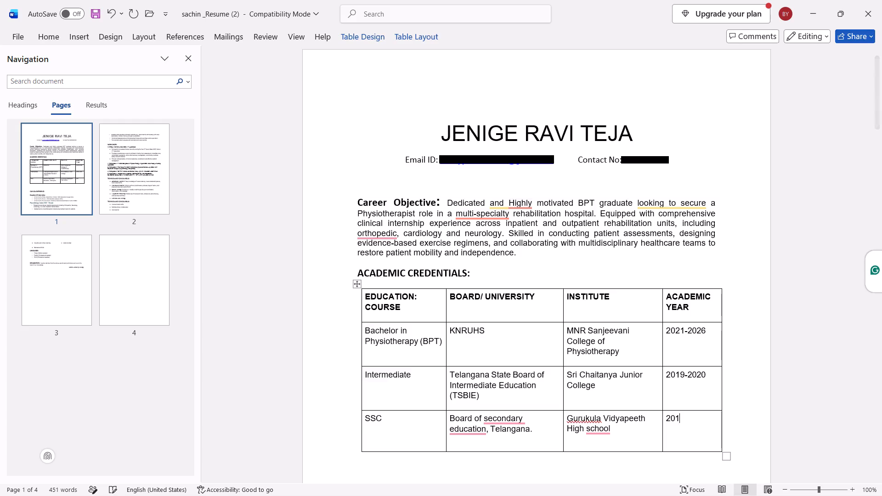
key(9)
scroll(697, 418, right, 1)
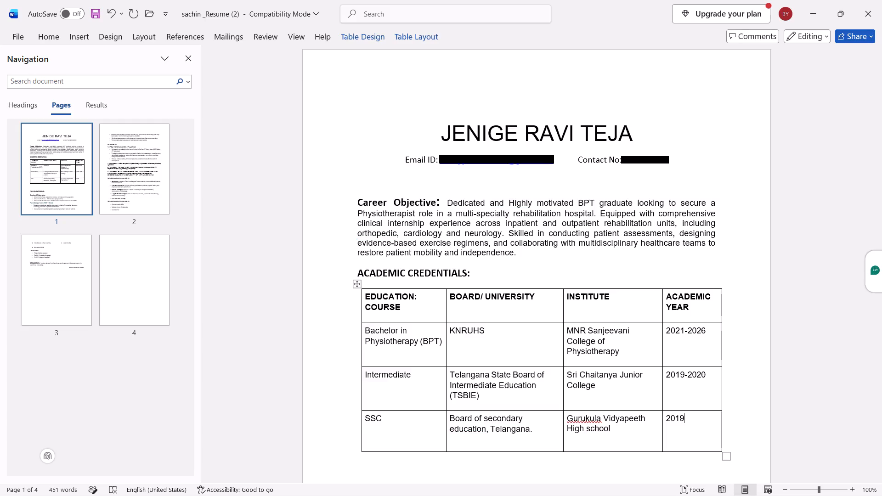
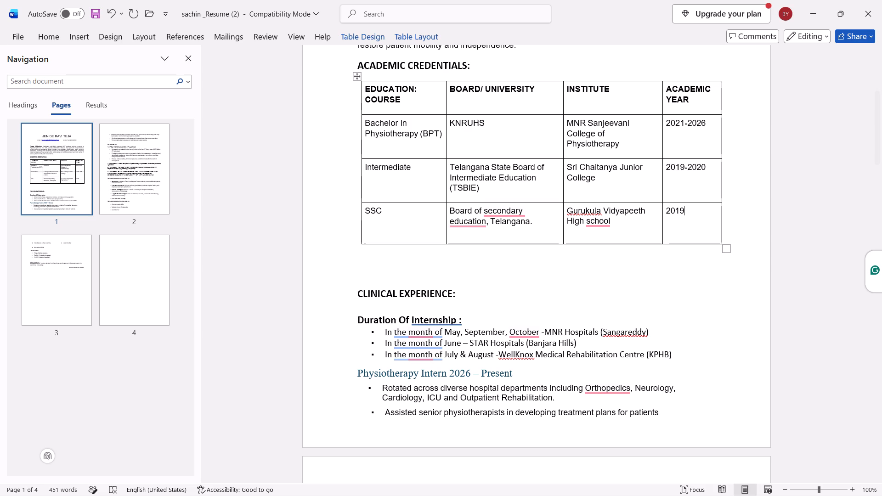
Review the résumé's clinical experience, workshops and skills sections, checking their content and the breaks between the first three pages.
scroll(657, 300, down, 1)
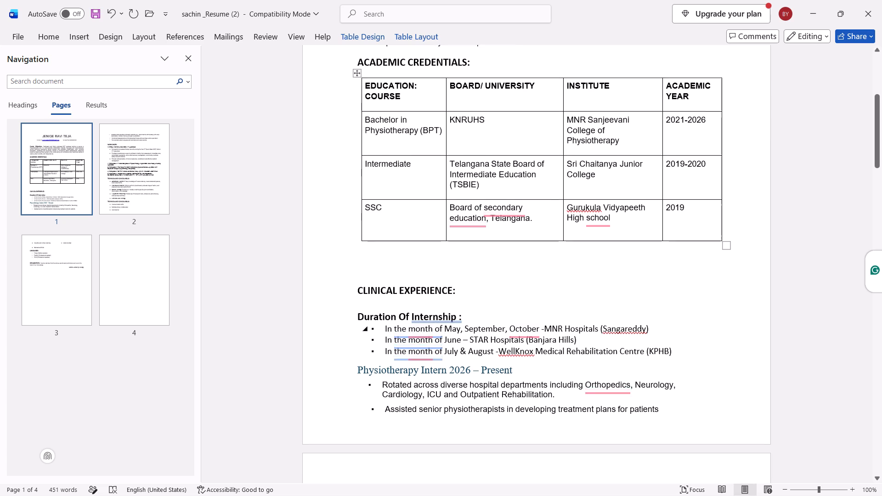
scroll(657, 300, down, 1)
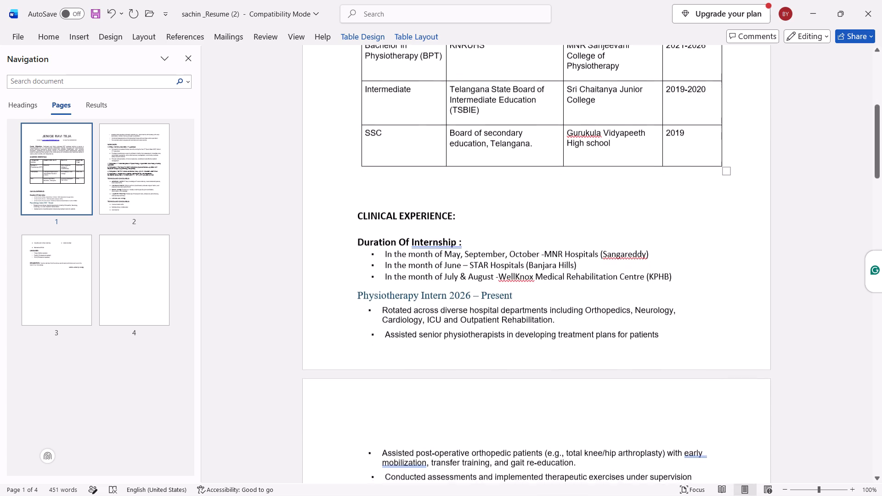
scroll(657, 300, down, 1)
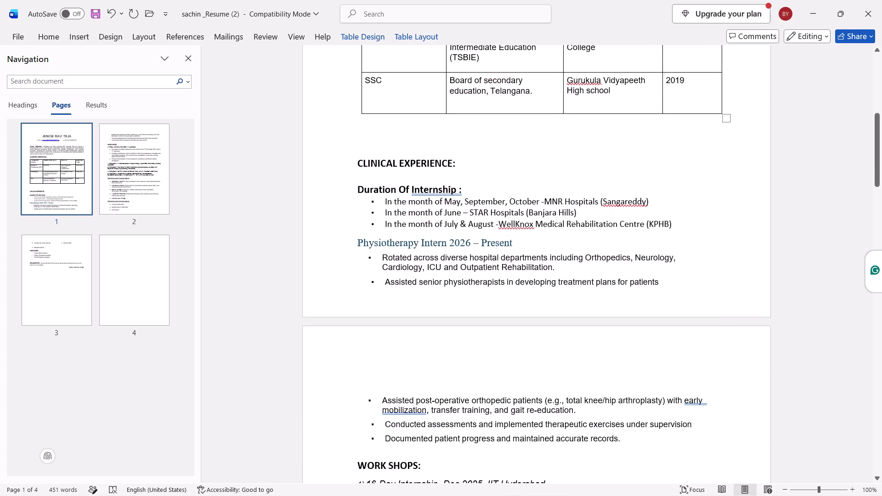
scroll(657, 300, down, 2)
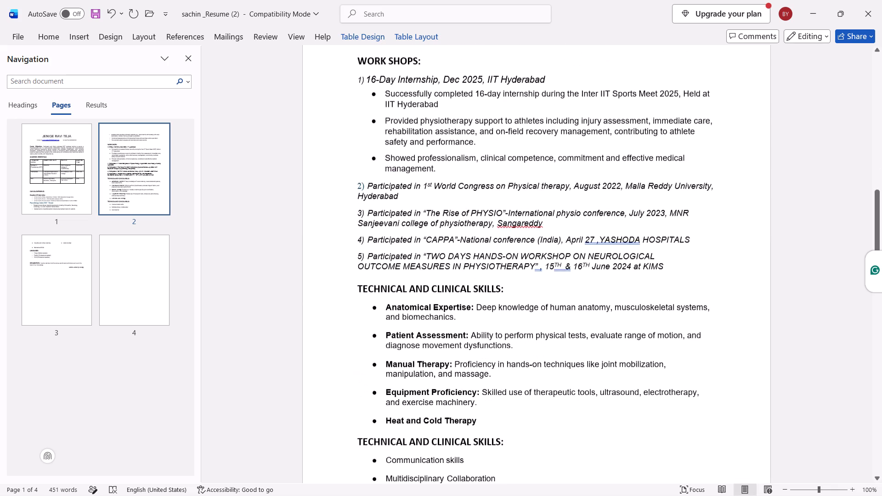
scroll(657, 300, up, 3)
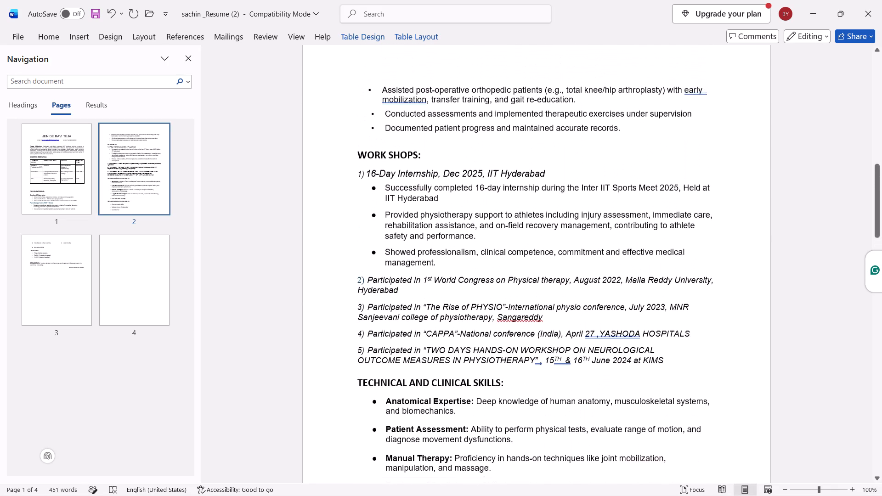
scroll(657, 300, up, 5)
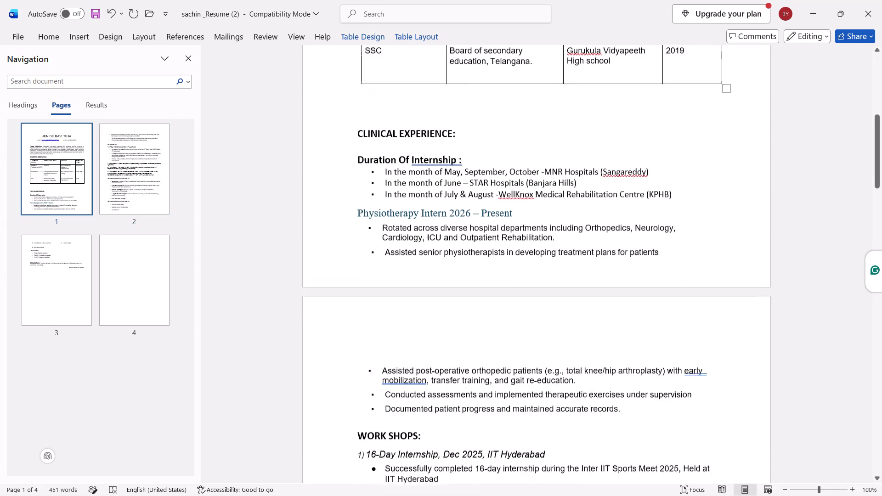
scroll(657, 300, up, 4)
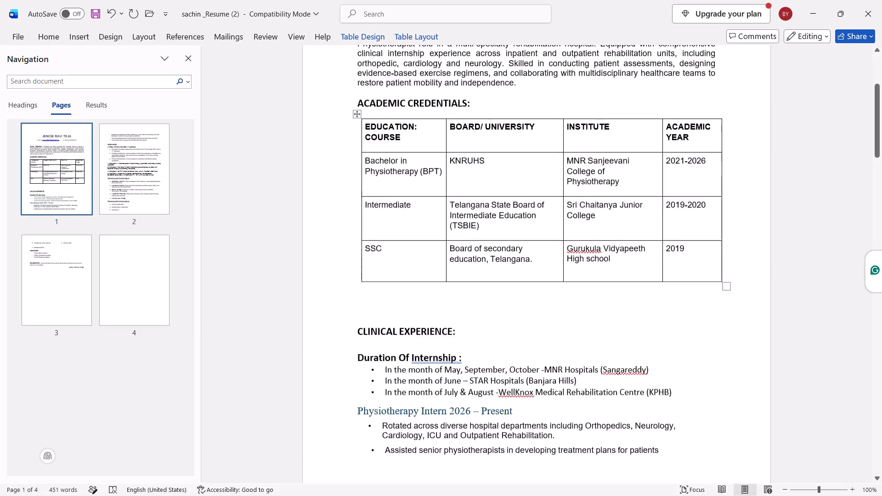
scroll(657, 300, down, 1)
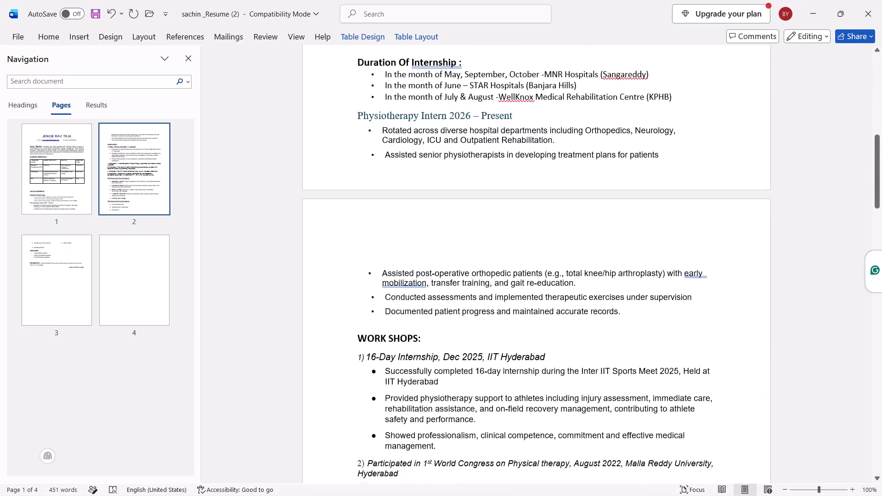
scroll(657, 300, down, 2)
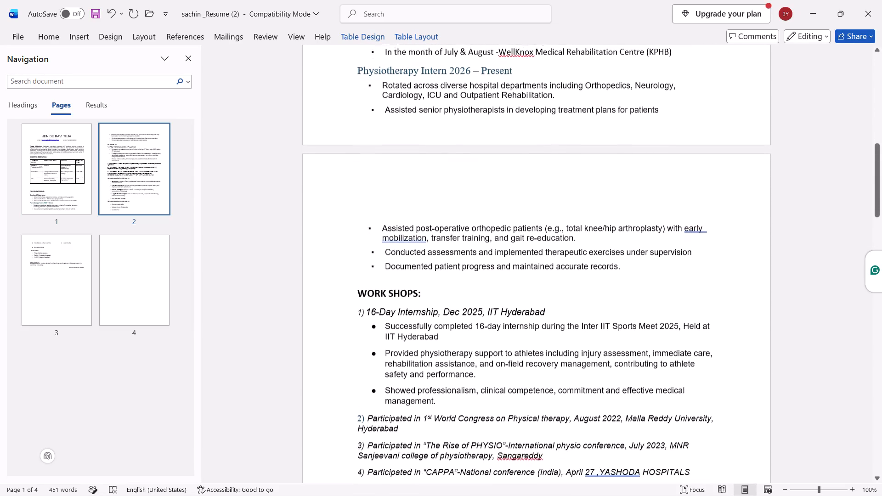
scroll(657, 300, down, 1)
scroll(657, 300, up, 1)
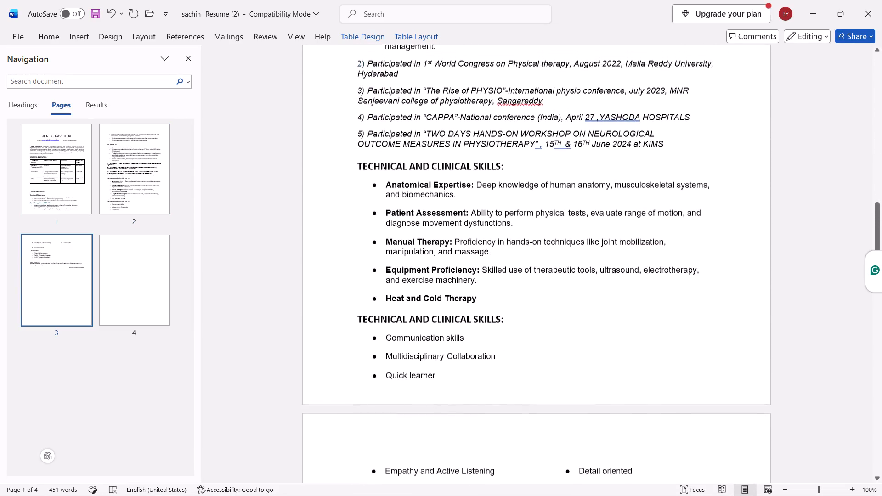
scroll(657, 300, up, 2)
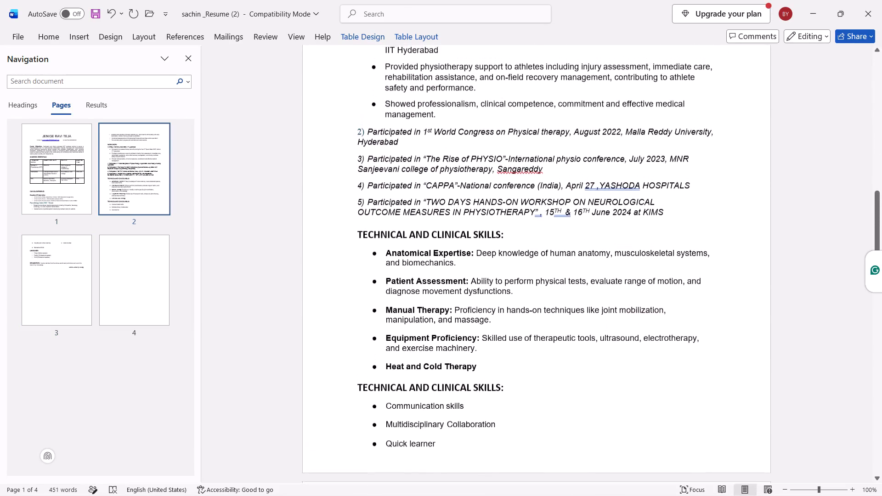
scroll(657, 300, up, 1)
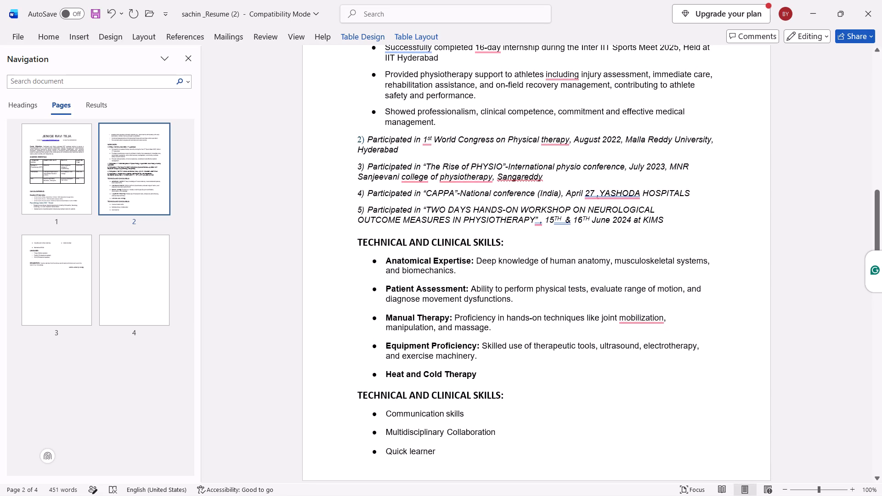
scroll(488, 191, up, 1)
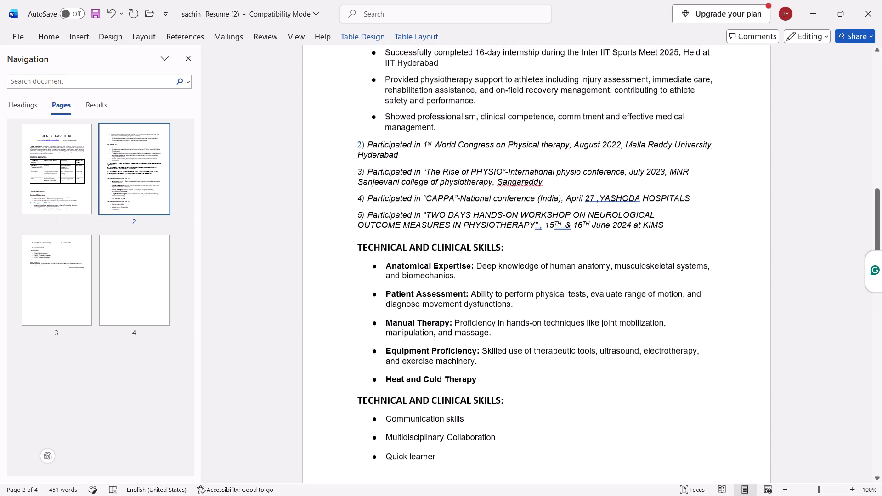
scroll(488, 191, up, 1)
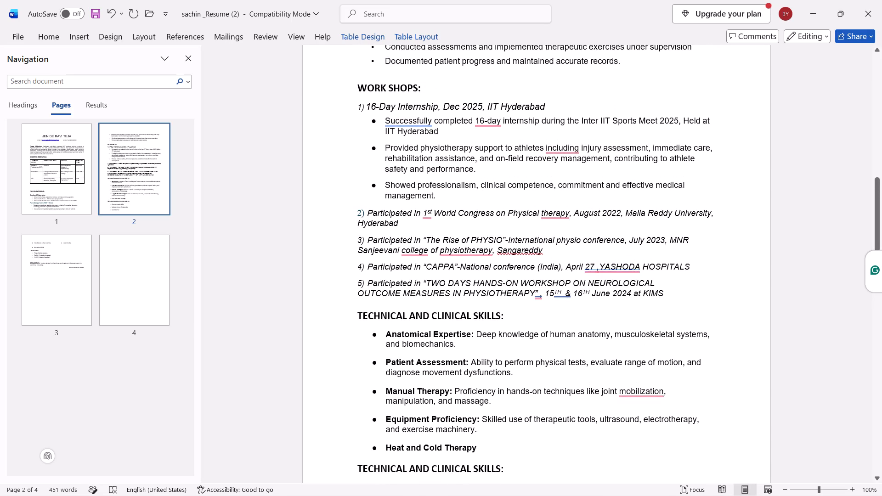
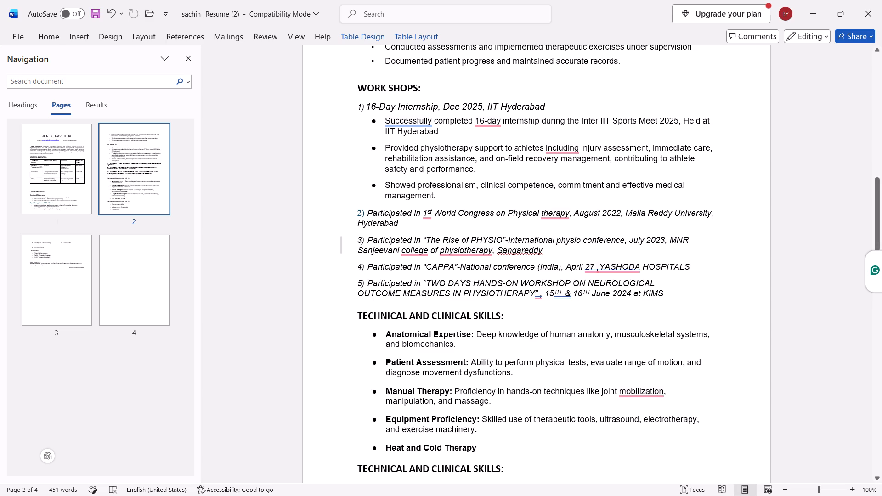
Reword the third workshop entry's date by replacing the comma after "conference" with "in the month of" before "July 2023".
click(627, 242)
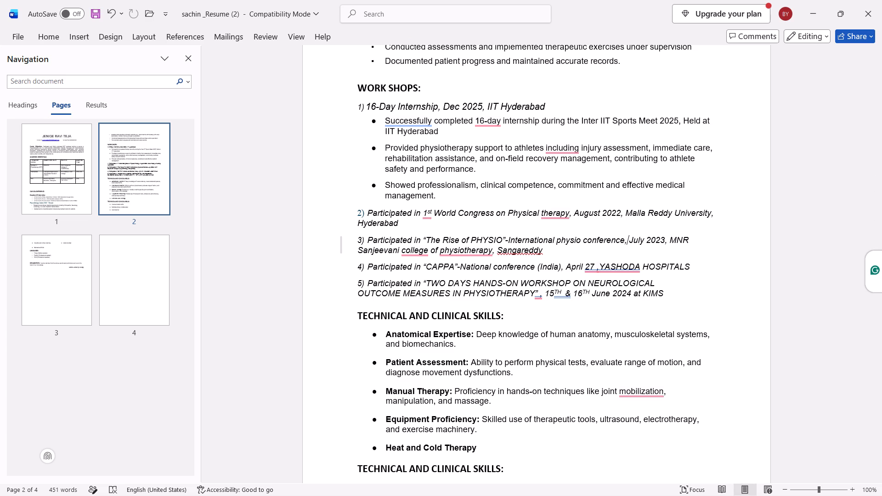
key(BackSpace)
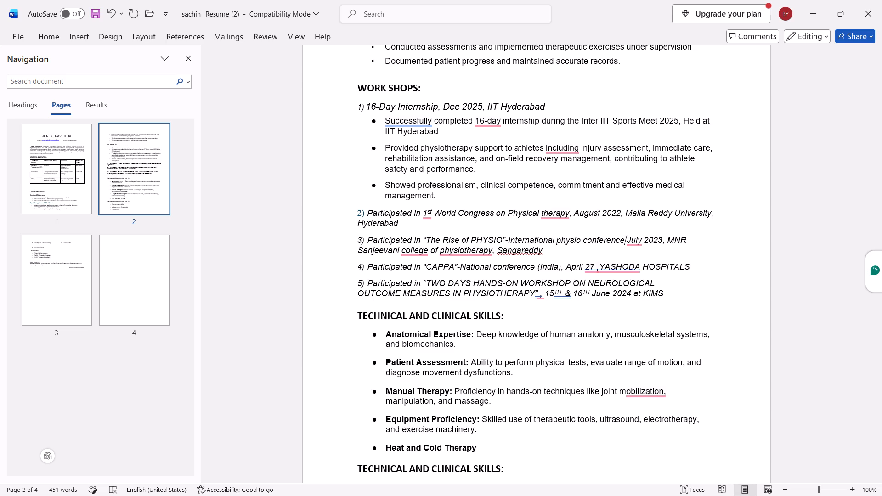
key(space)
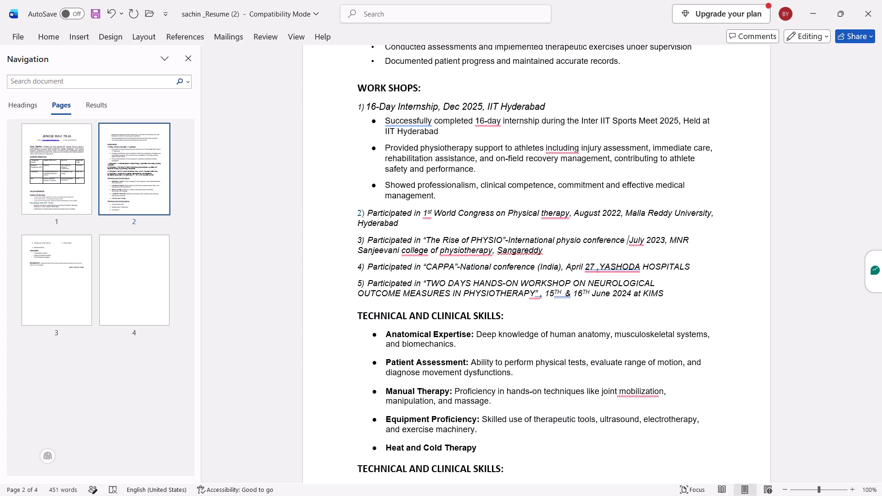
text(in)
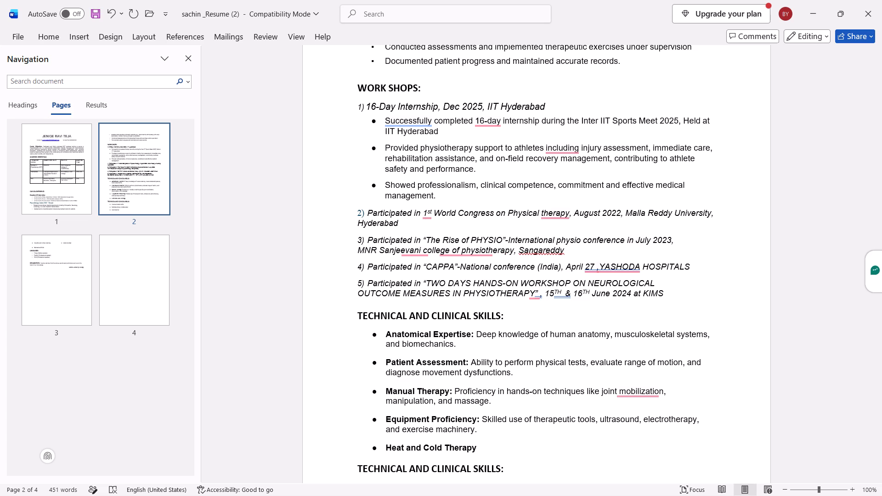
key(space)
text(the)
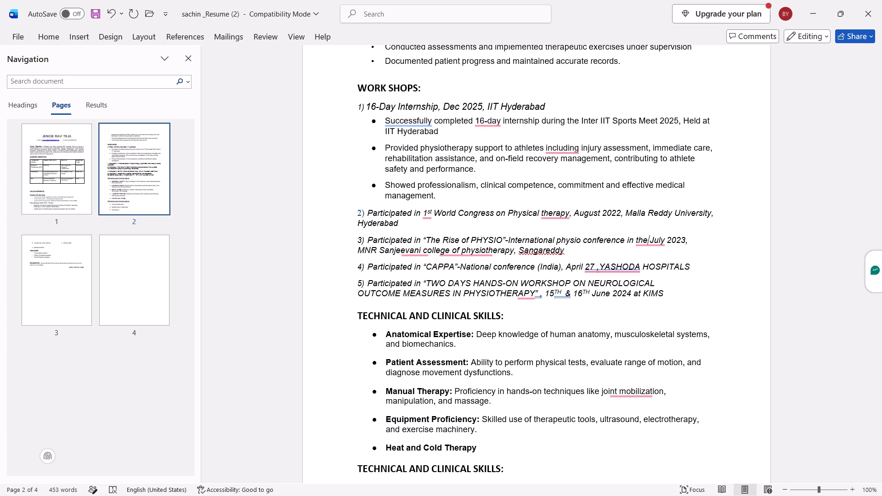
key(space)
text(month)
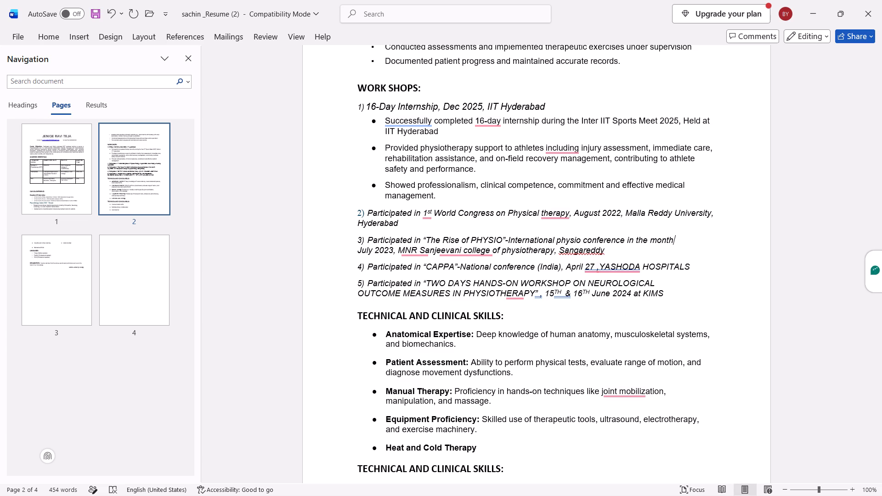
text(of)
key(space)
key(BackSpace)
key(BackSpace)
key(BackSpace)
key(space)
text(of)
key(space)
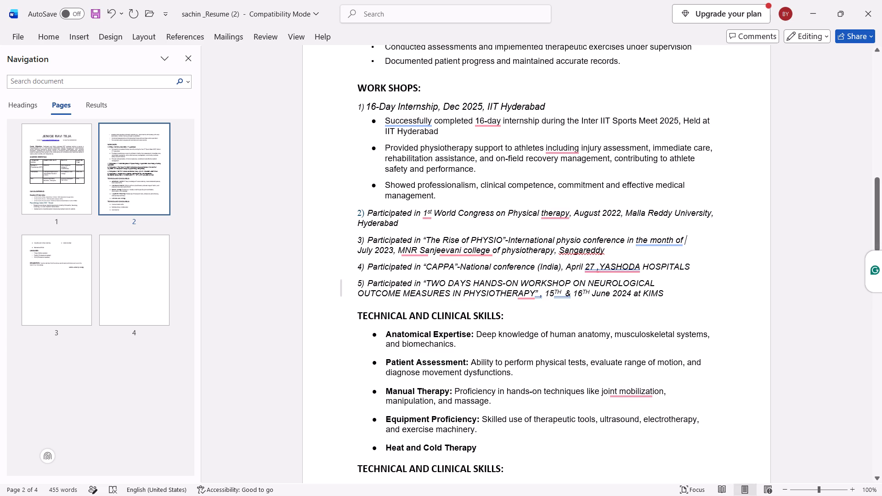
Examine the skills, workshops, academic credentials and clinical experience sections, comparing how their dates are worded and where pages break.
scroll(543, 281, right, 1)
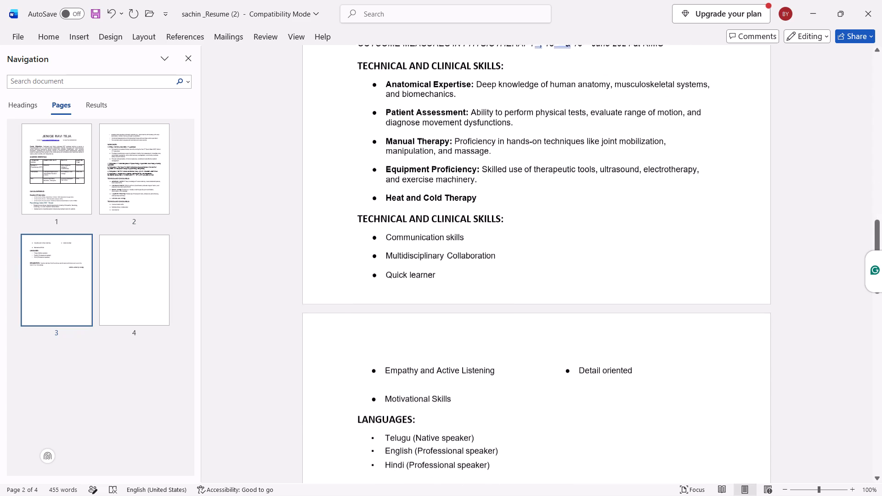
scroll(543, 281, right, 1)
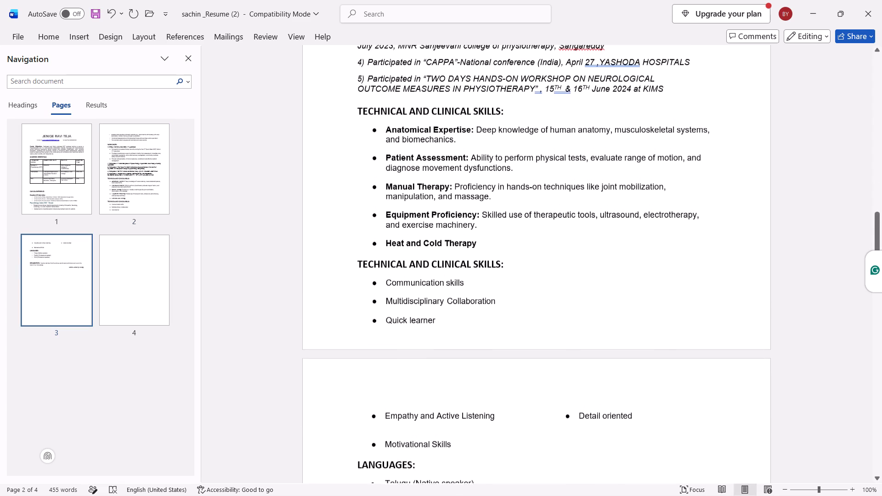
scroll(543, 281, right, 1)
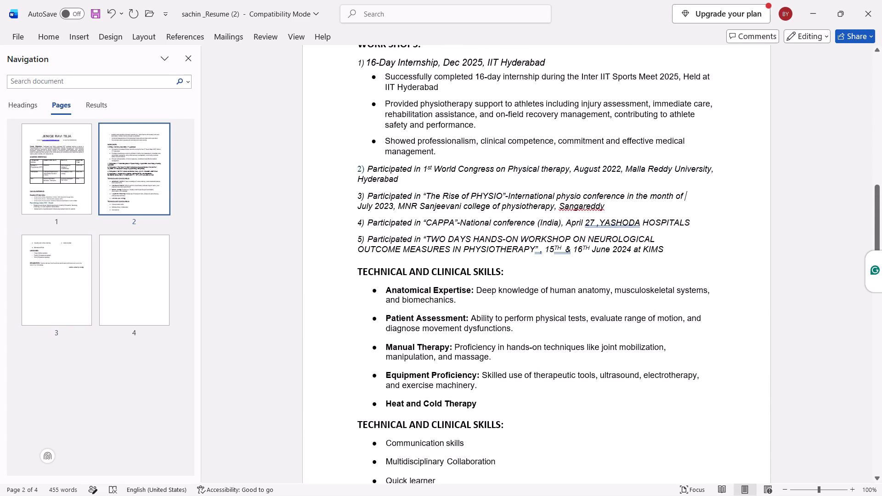
scroll(510, 215, up, 1)
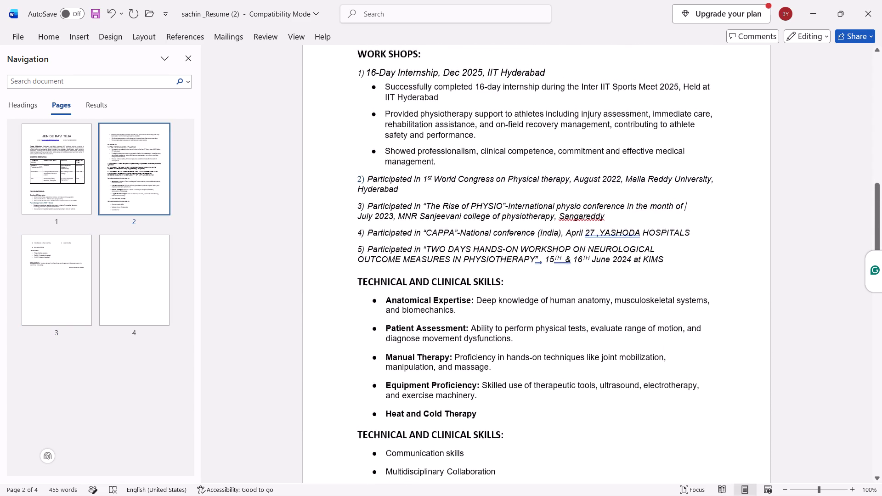
scroll(510, 215, up, 2)
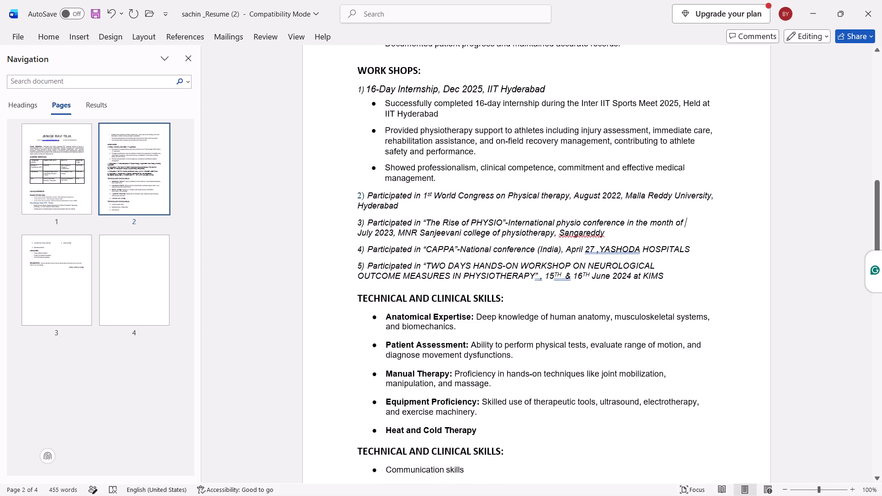
scroll(510, 215, up, 2)
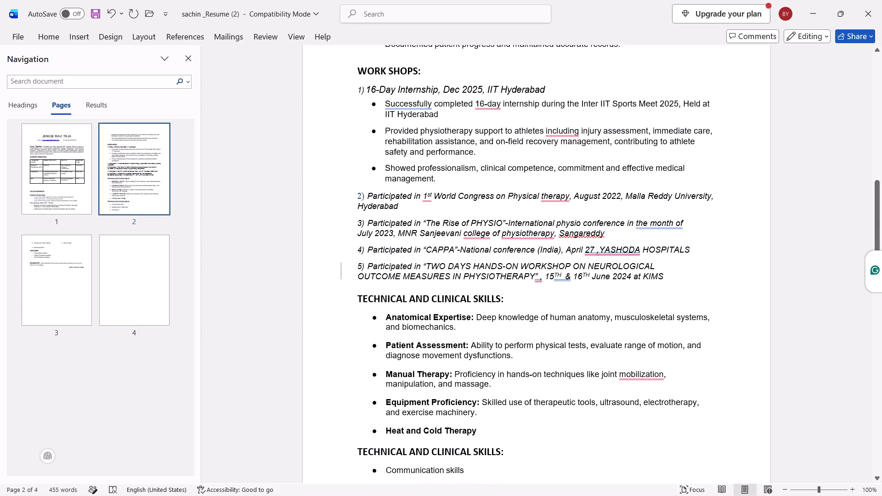
scroll(559, 270, up, 1)
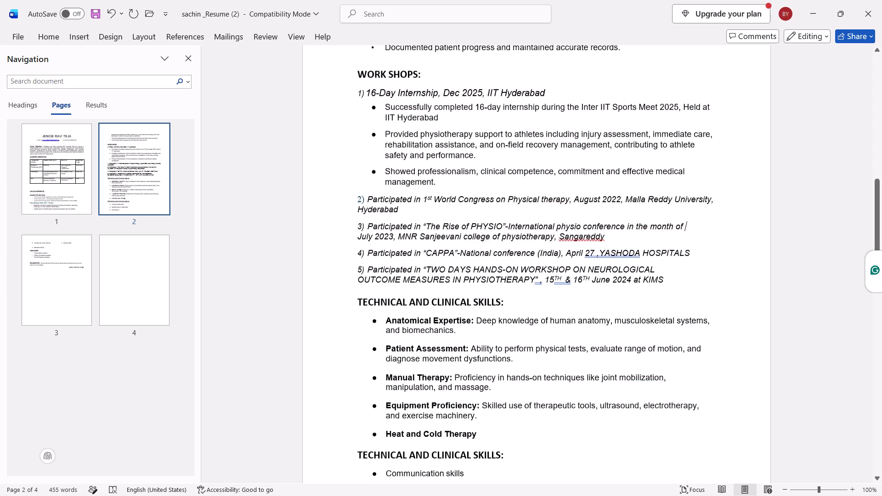
scroll(559, 270, up, 3)
scroll(559, 270, down, 1)
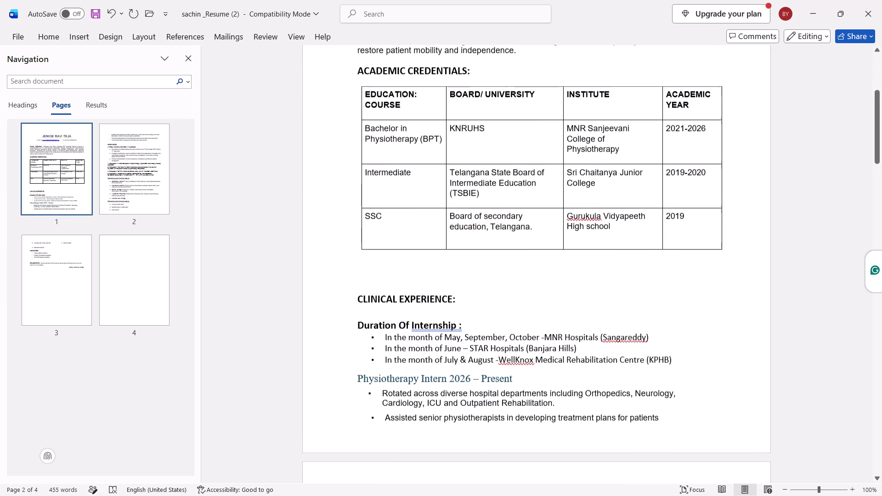
scroll(559, 270, down, 3)
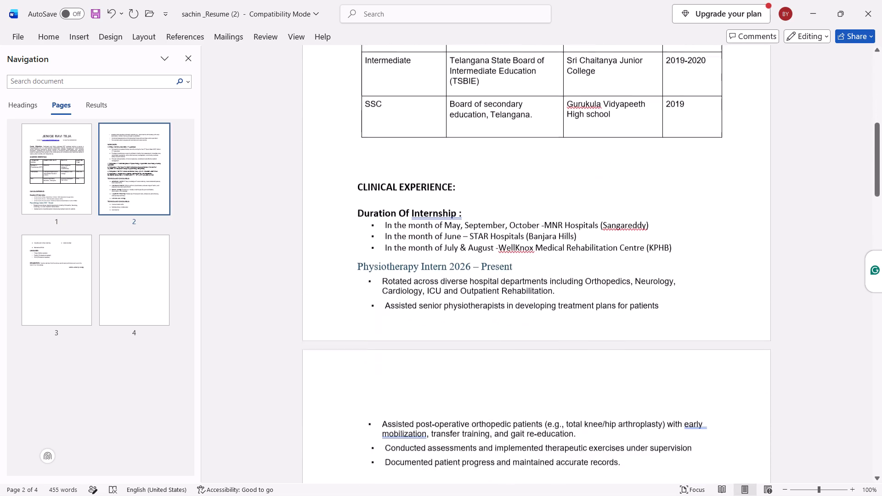
scroll(559, 270, down, 4)
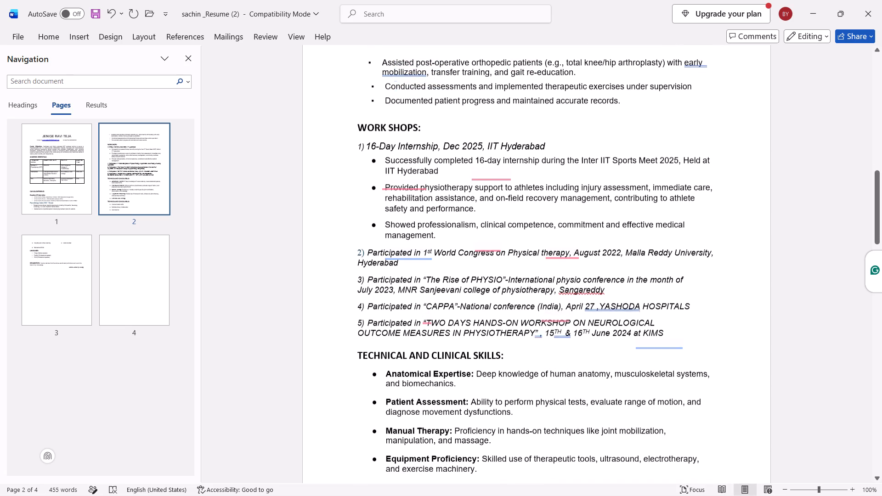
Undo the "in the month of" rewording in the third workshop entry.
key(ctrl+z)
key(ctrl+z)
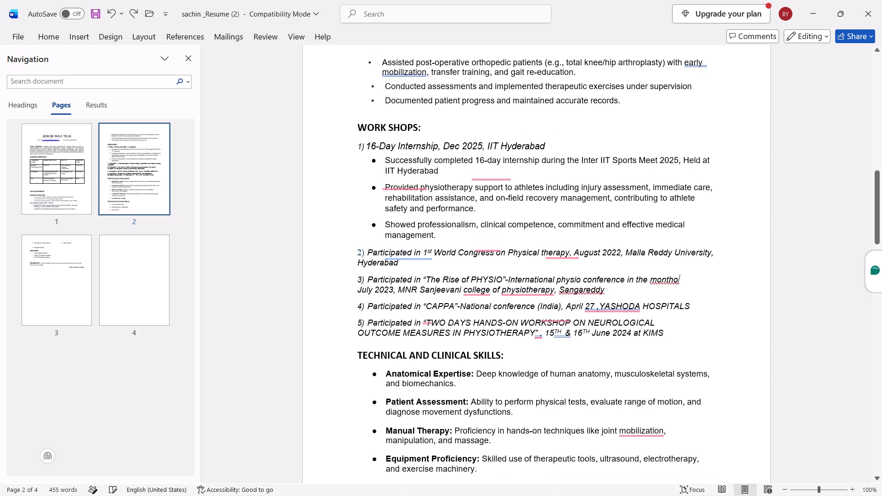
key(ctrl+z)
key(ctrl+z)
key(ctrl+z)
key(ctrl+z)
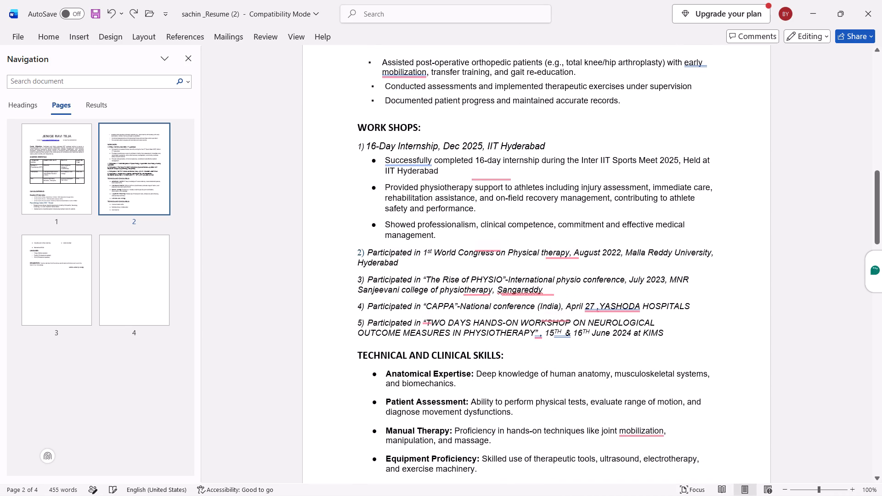
Examine the clinical experience section and the break between the first and second pages.
scroll(559, 270, up, 3)
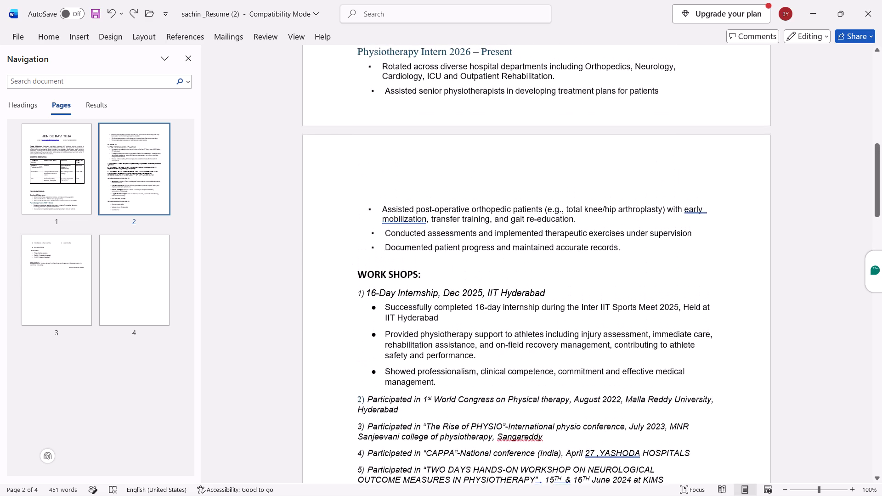
scroll(559, 270, up, 2)
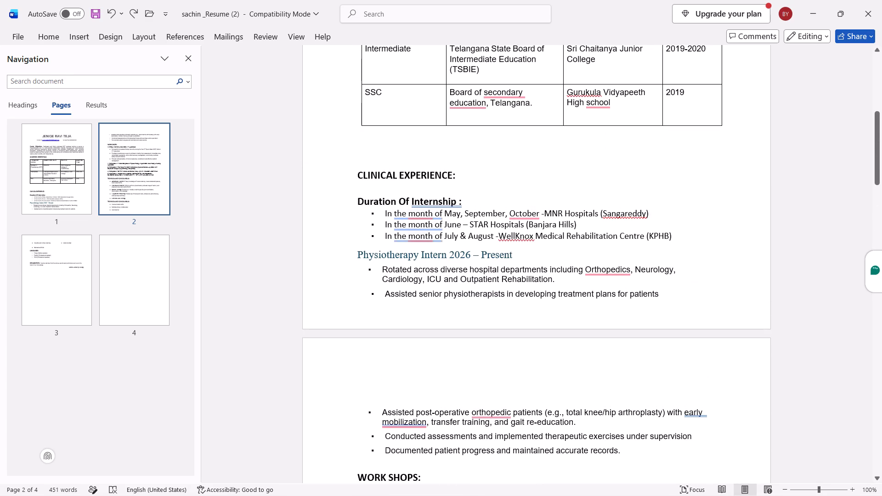
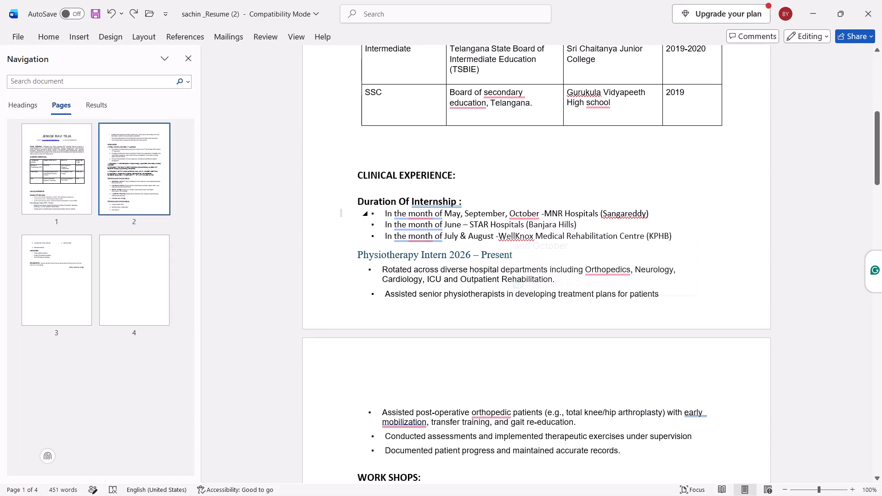
Delete "September," from the MNR Hospitals internship line so that it lists only May and October.
click(503, 216)
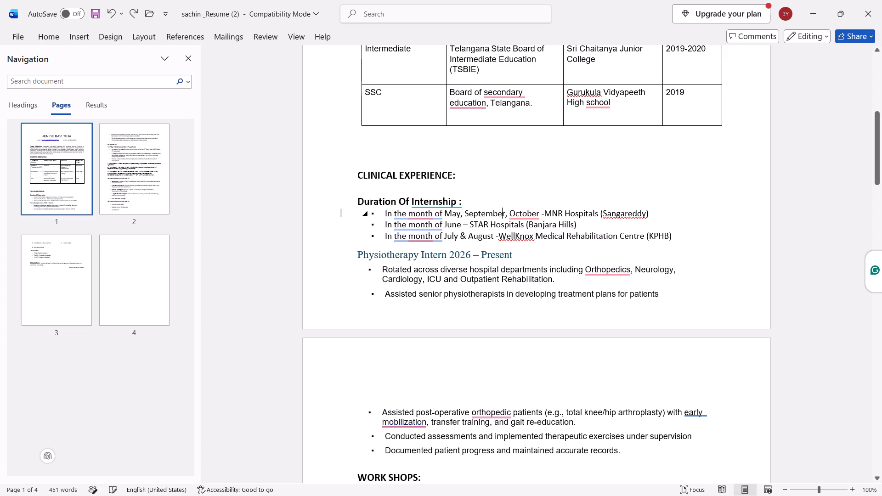
click(508, 214)
key(BackSpace)
key(BackSpace)
key(BackSpace)
key(BackSpace)
key(BackSpace)
key(BackSpace)
key(BackSpace)
key(BackSpace)
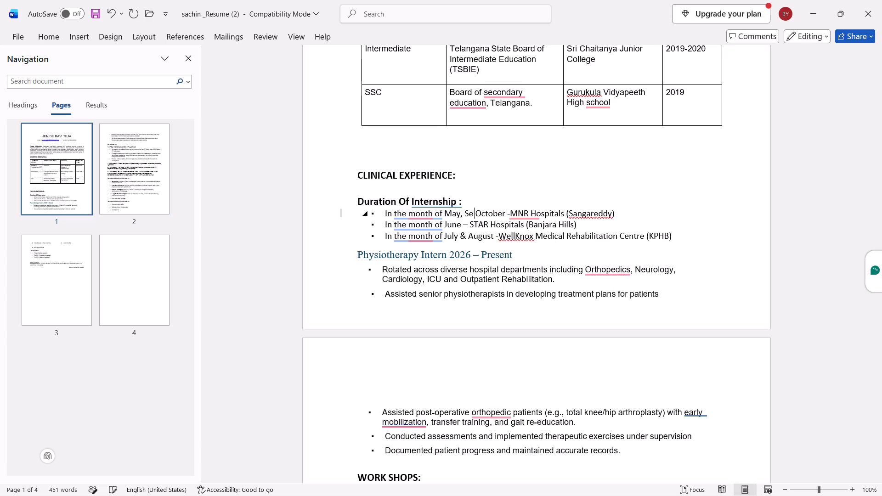
key(BackSpace)
key(BackSpace)
key(Right)
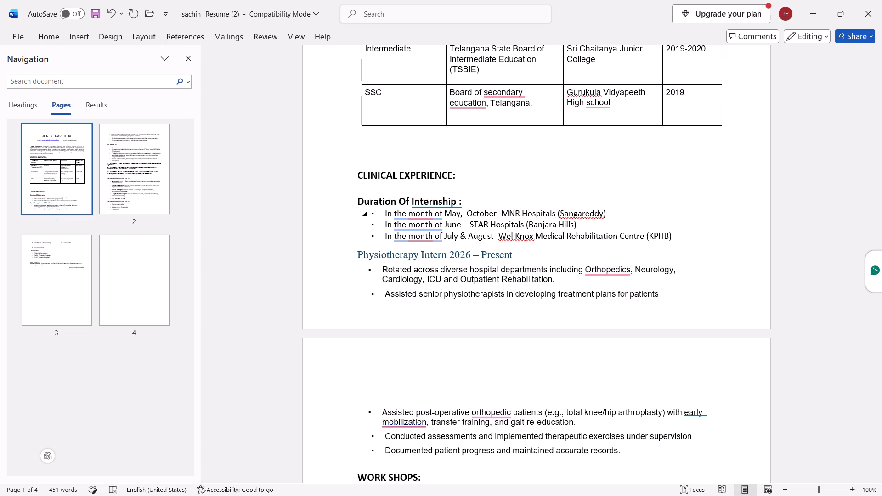
key(BackSpace)
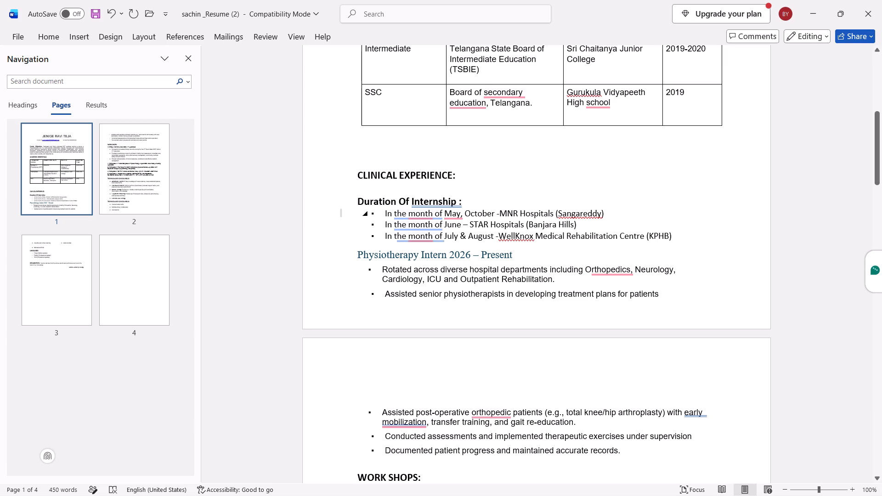
Change the month of the STAR Hospitals internship to "July".
click(461, 225)
key(BackSpace)
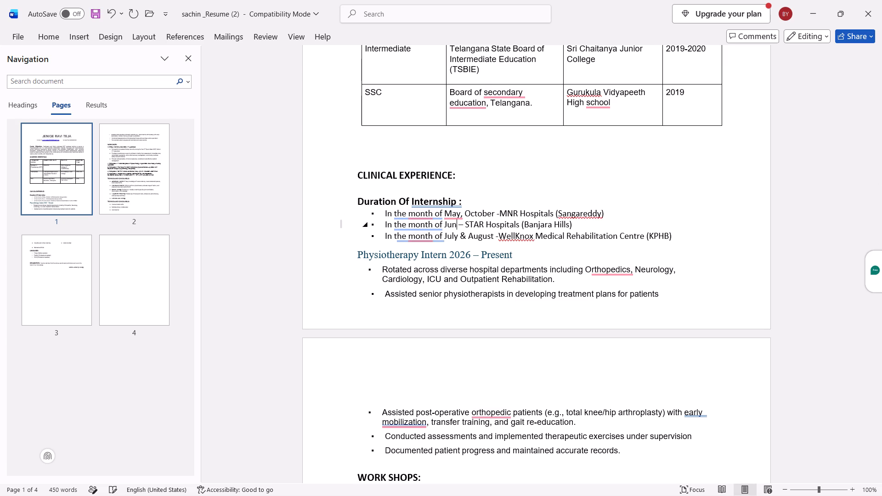
key(BackSpace)
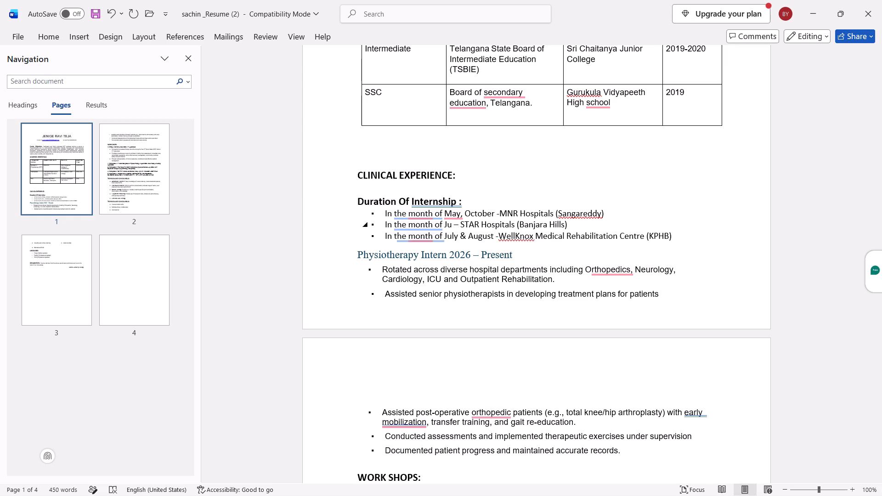
text(ly)
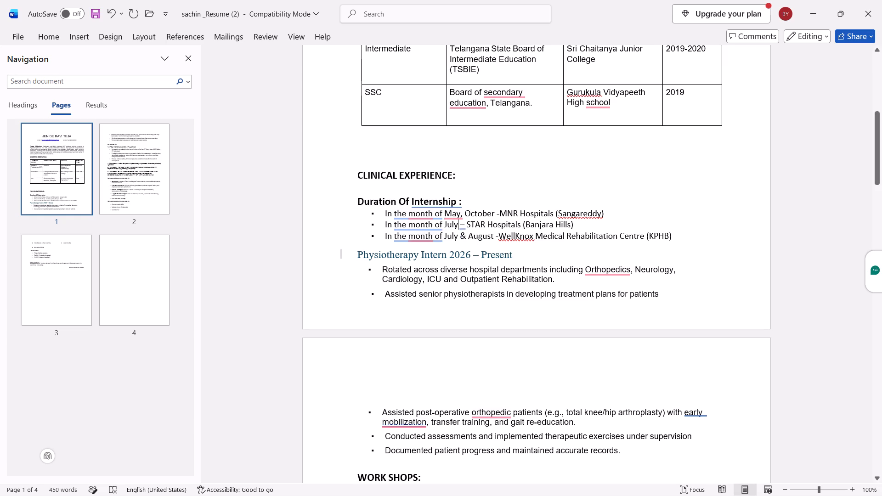
Replace the months in the WellKnox Medical Rehabilitation Centre internship line with "September".
click(492, 237)
key(Right)
key(BackSpace)
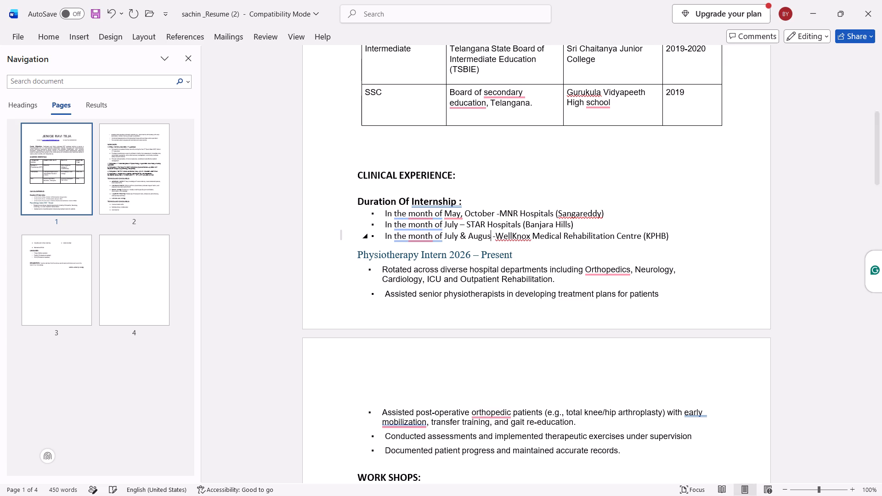
key(BackSpace)
key(BackSpace)
key(BackSpace)
key(BackSpace)
key(BackSpace)
key(BackSpace)
key(BackSpace)
key(BackSpace)
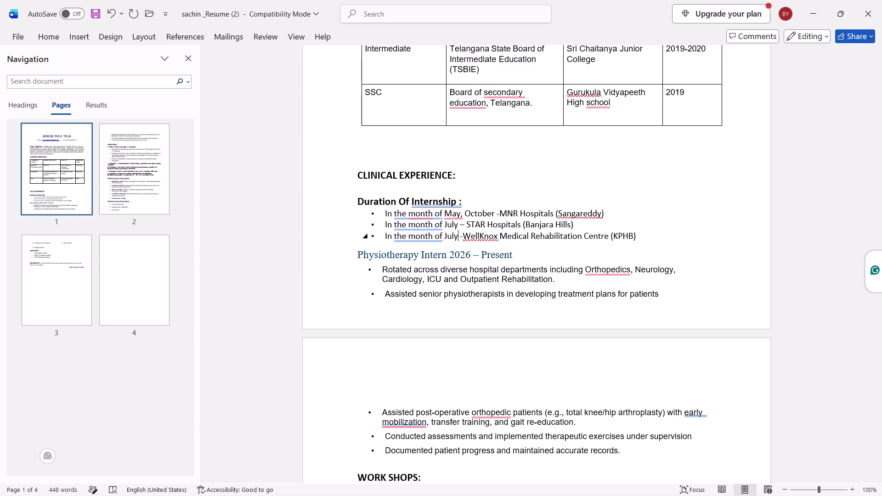
key(BackSpace)
key(BackSpace)
key(BackSpace)
key(BackSpace)
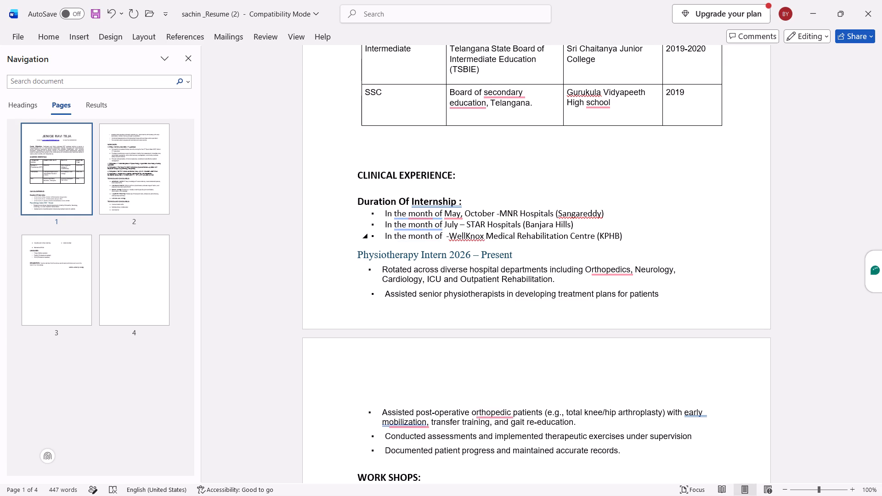
key(space)
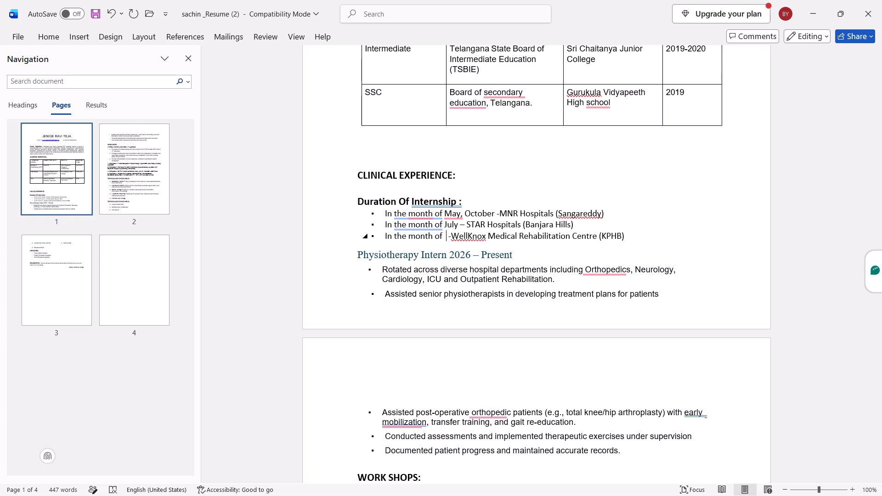
key(shift+s)
text(ep)
text(tember)
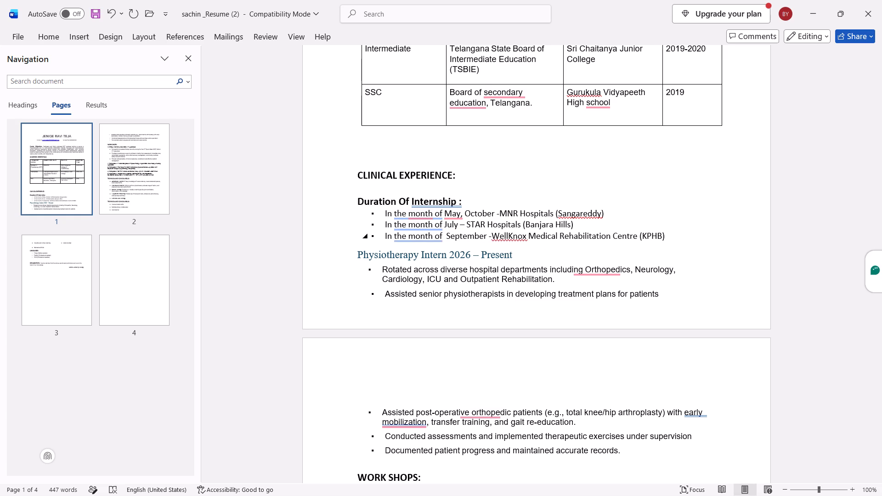
key(space)
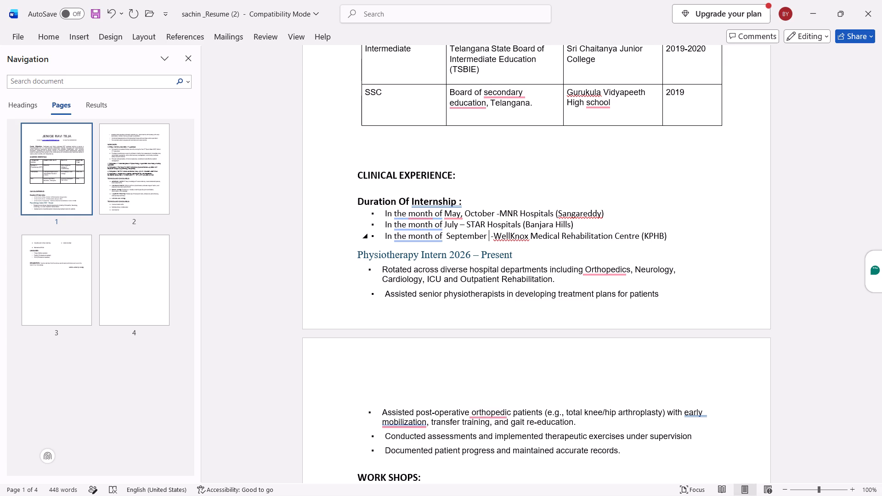
key(BackSpace)
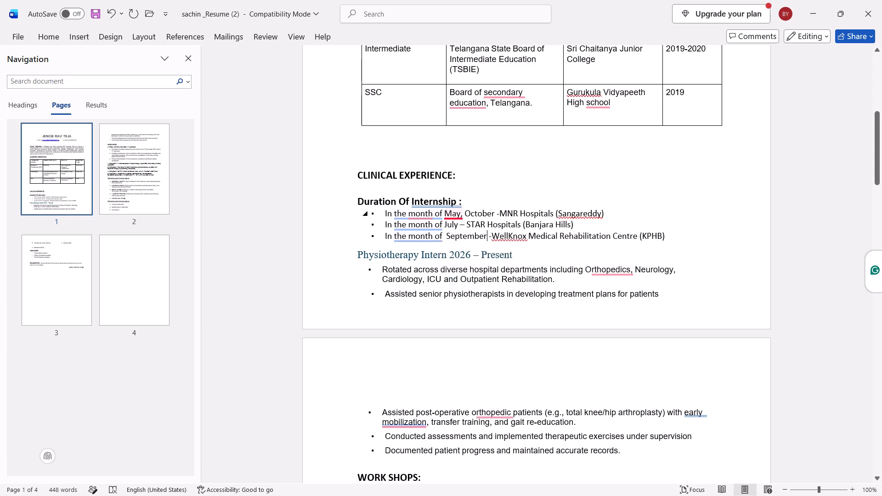
Apply the suggested correction to the MNR Hospitals line so its months read "May and October".
click(465, 237)
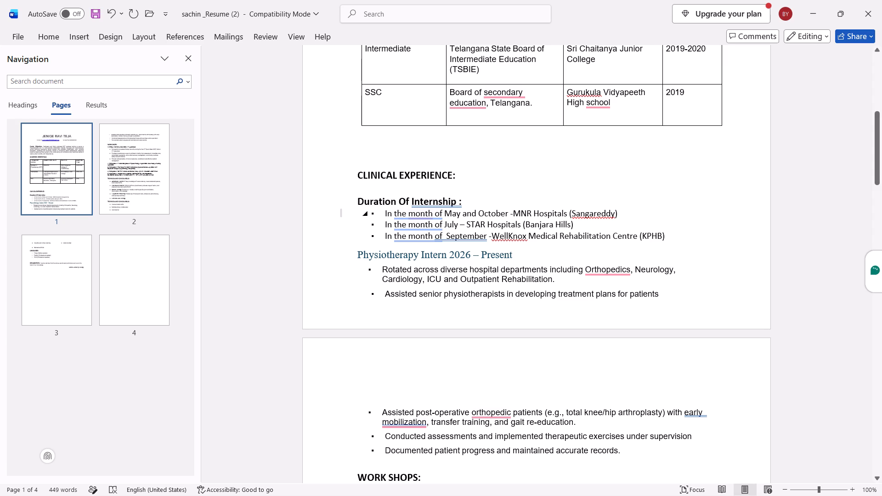
Add "and October" after "September" in the WellKnox Medical Rehabilitation Centre internship line.
click(486, 234)
key(space)
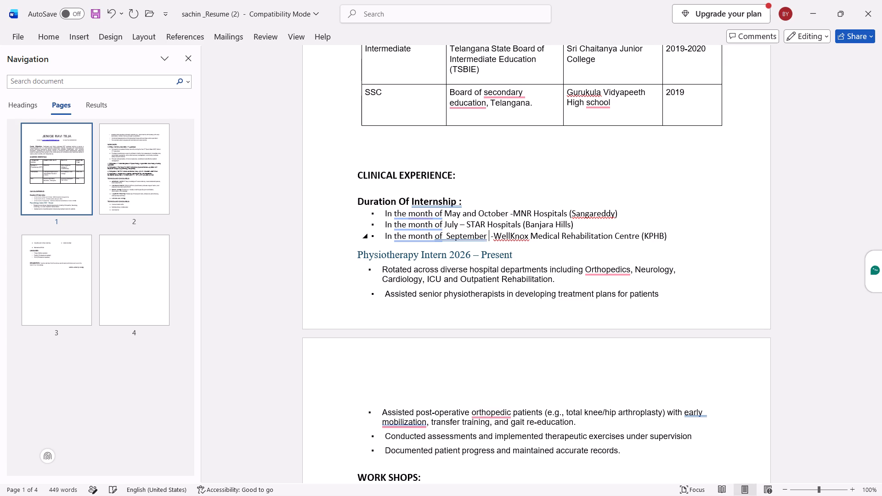
text(and)
key(space)
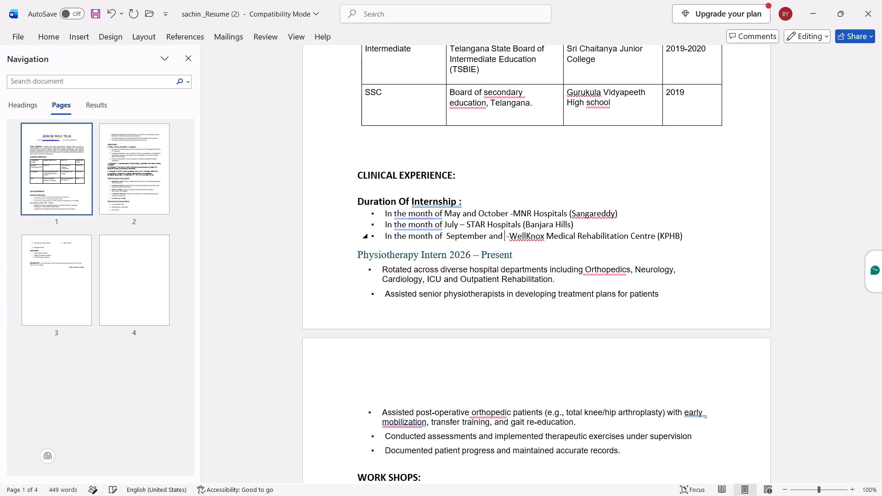
key(shift+o)
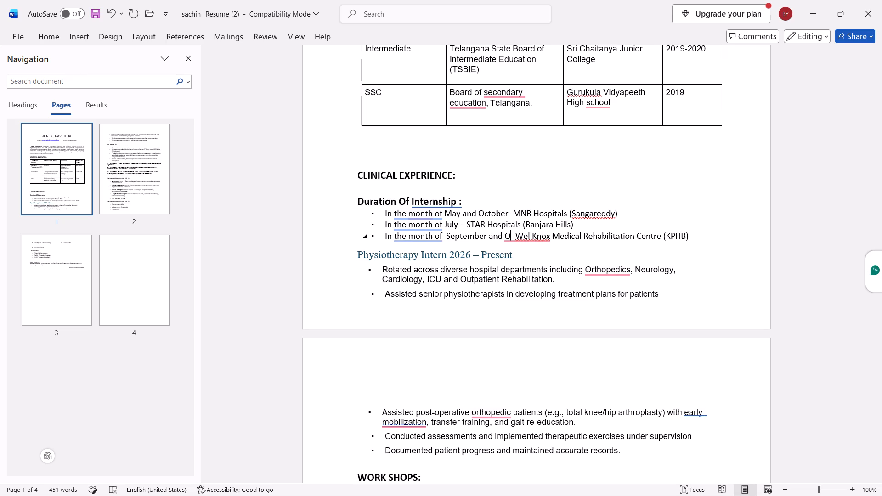
key(c)
text(tober)
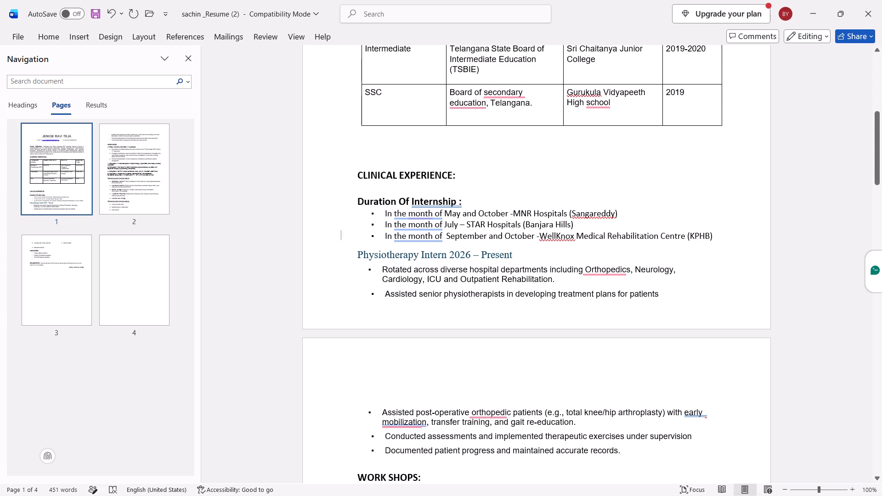
click(569, 279)
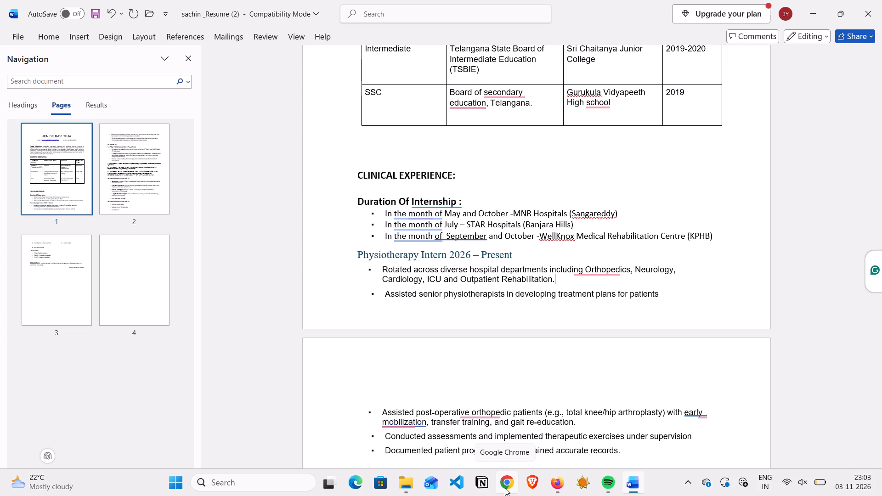
Start a sixth WORK SHOPS entry after the KIMS neurological workshop with the text "Participated in".
scroll(505, 488, down, 3)
scroll(526, 378, down, 1)
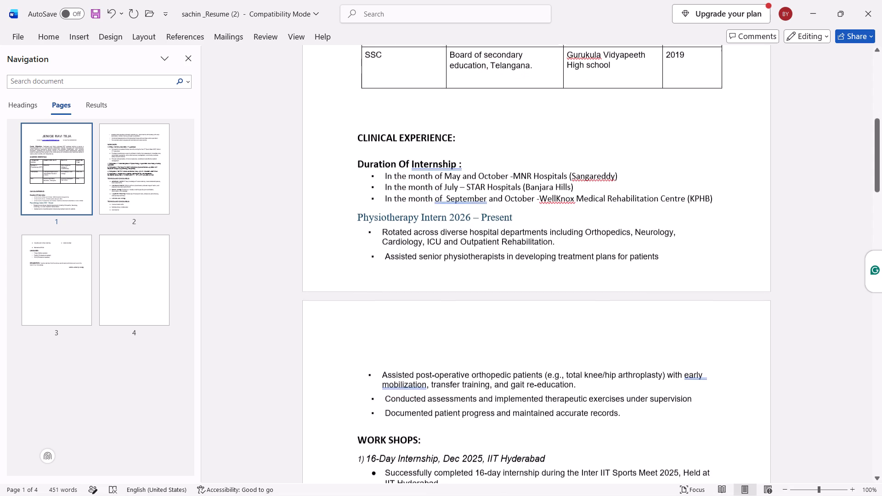
scroll(526, 378, down, 3)
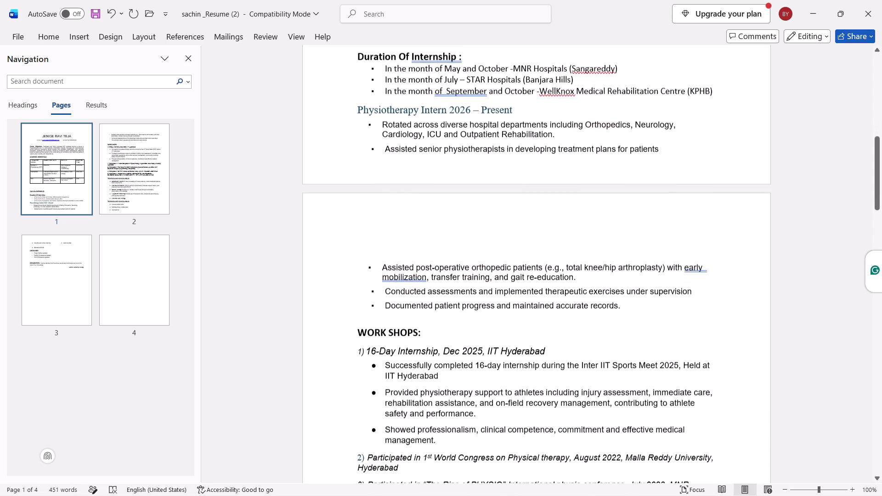
scroll(526, 378, down, 1)
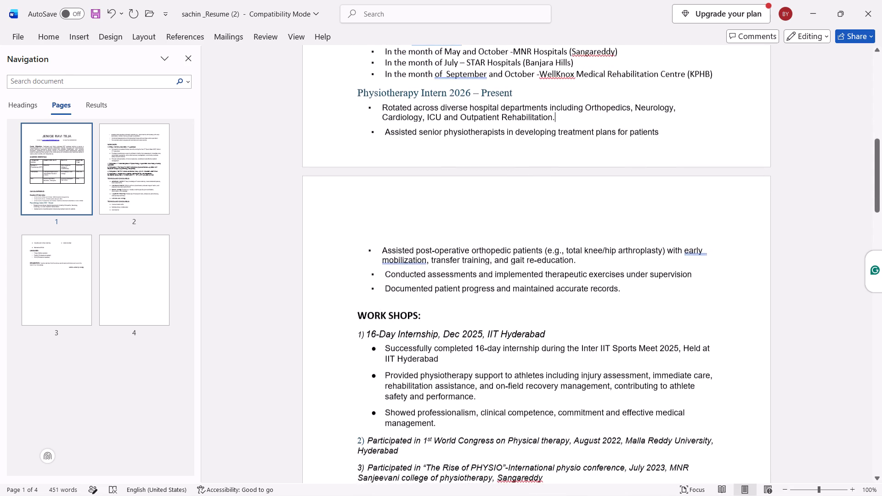
scroll(526, 378, down, 3)
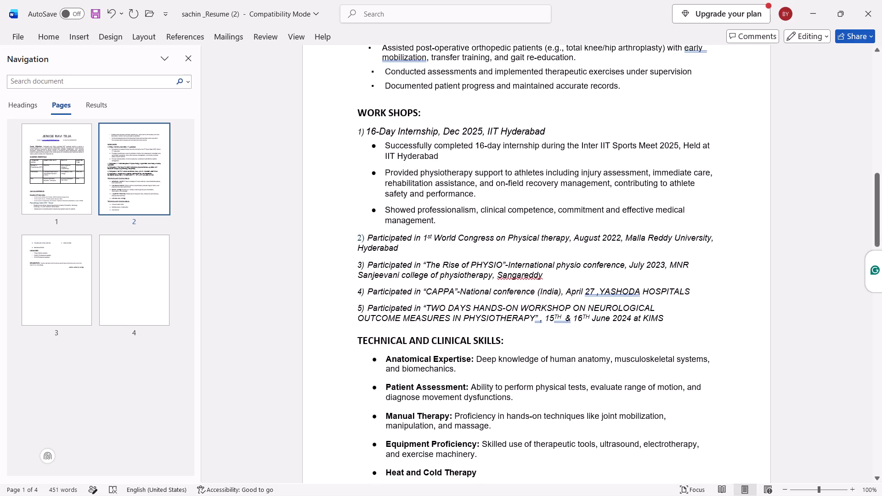
scroll(526, 378, down, 1)
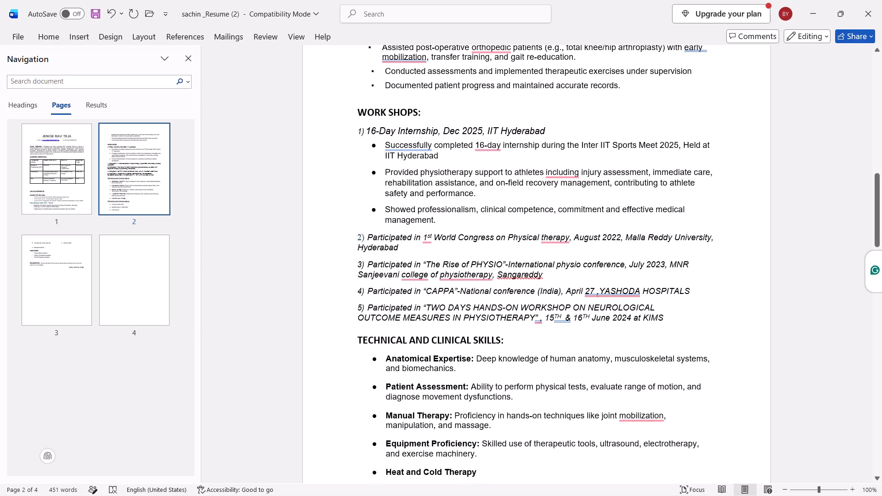
scroll(526, 378, down, 2)
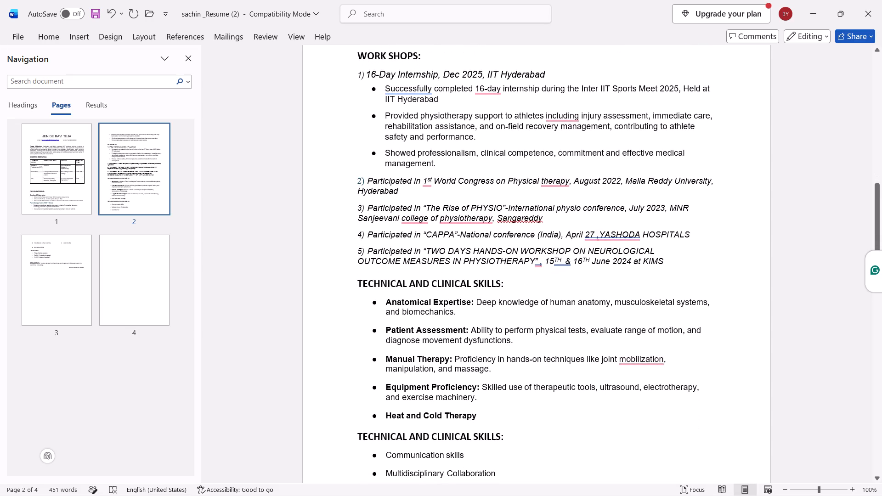
scroll(526, 378, up, 2)
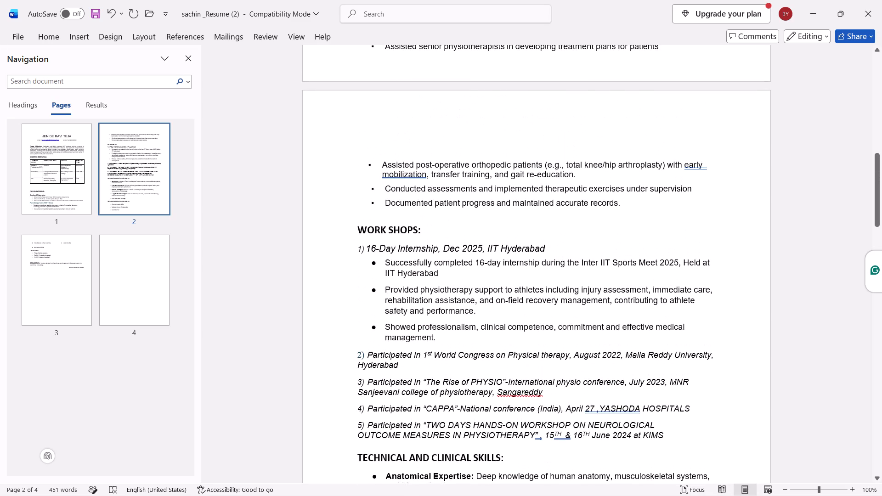
click(666, 436)
key(Return)
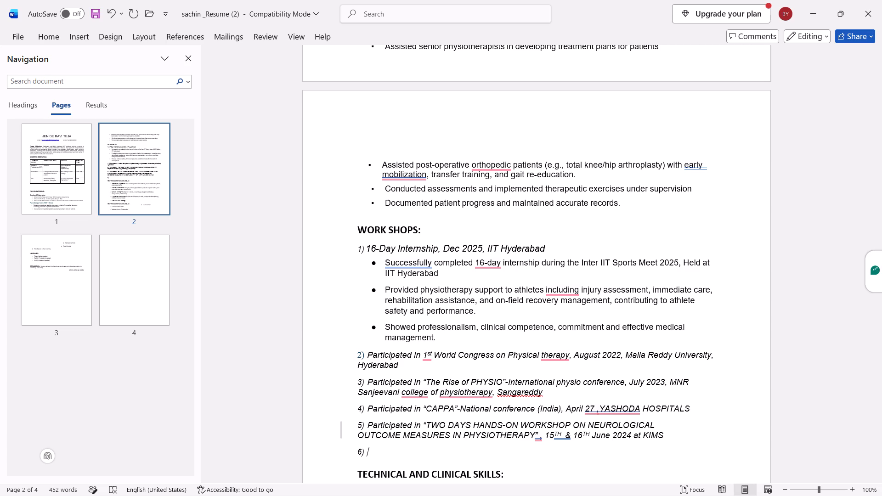
key(shift+p)
key(a)
text(rt)
text(ici)
text(pated)
key(space)
text(in)
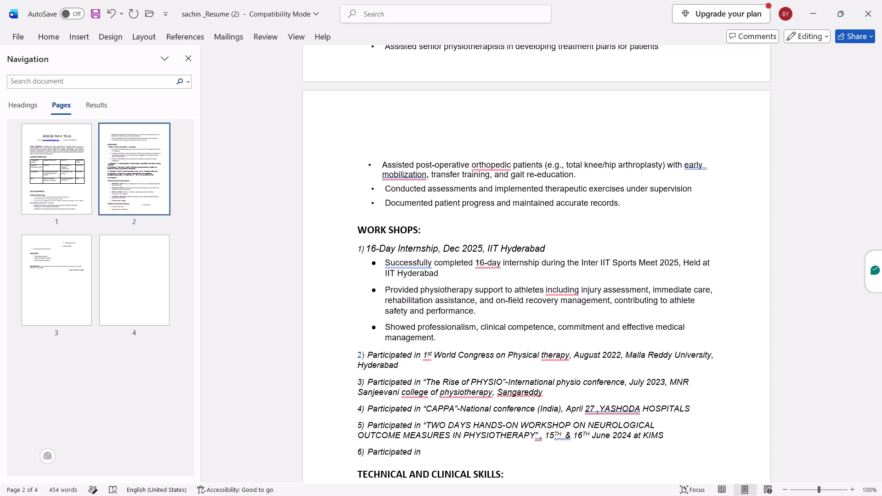
key(space)
Enter the sixth workshop entry's quoted title as "TWO DAYS HANDS-ON WORKSHOP ON KINESIO TAPING".
key(shift+quotedbl)
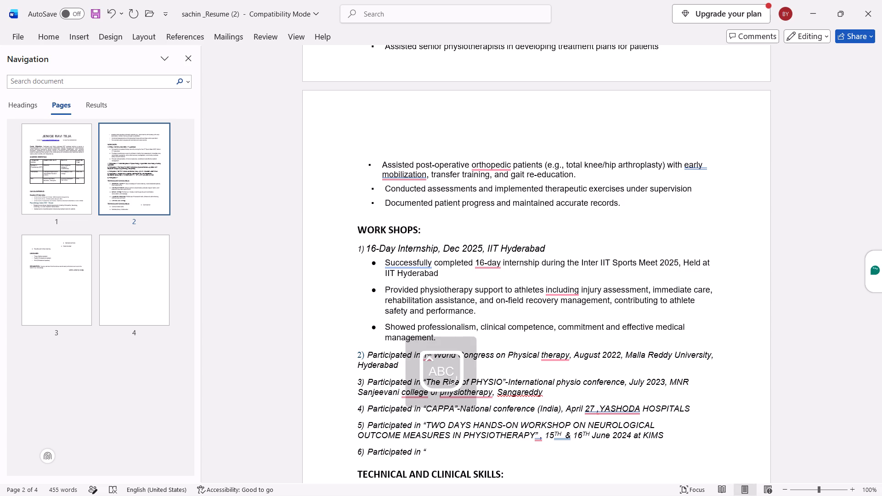
text(TWO)
key(space)
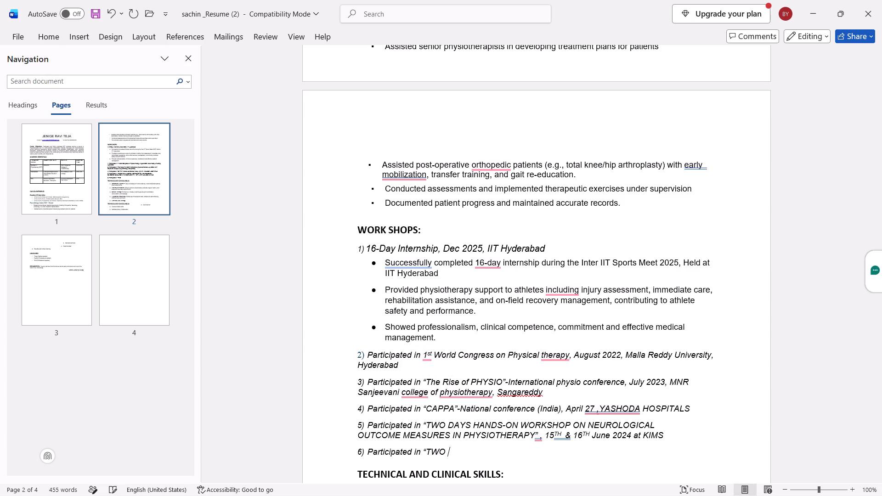
text(DAYS)
key(space)
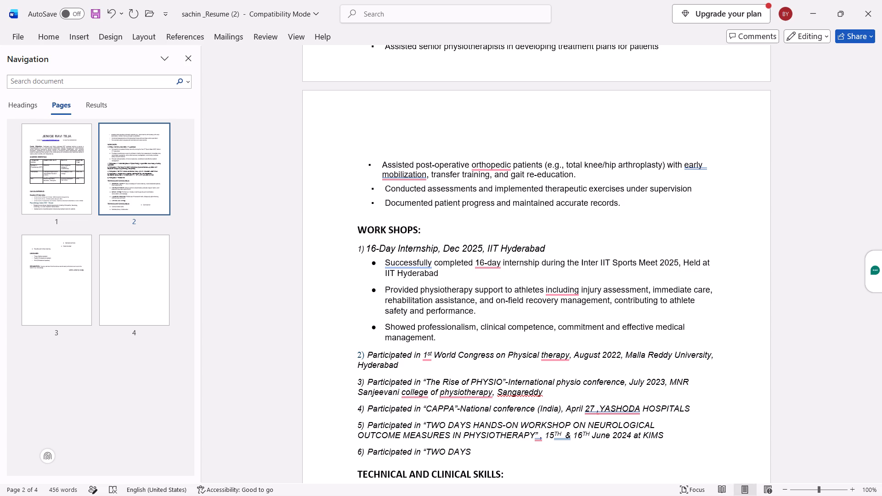
text(HA)
text(NDS)
text(-ON)
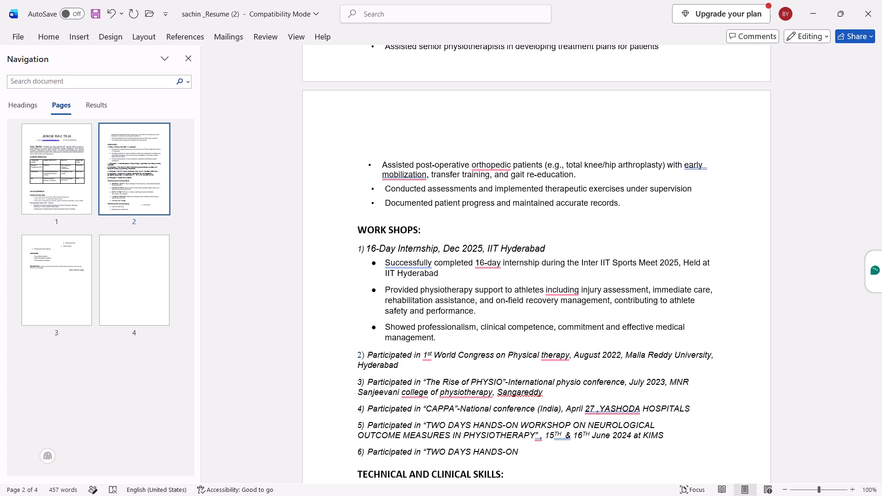
key(space)
text(WORK)
text(SHOP)
key(space)
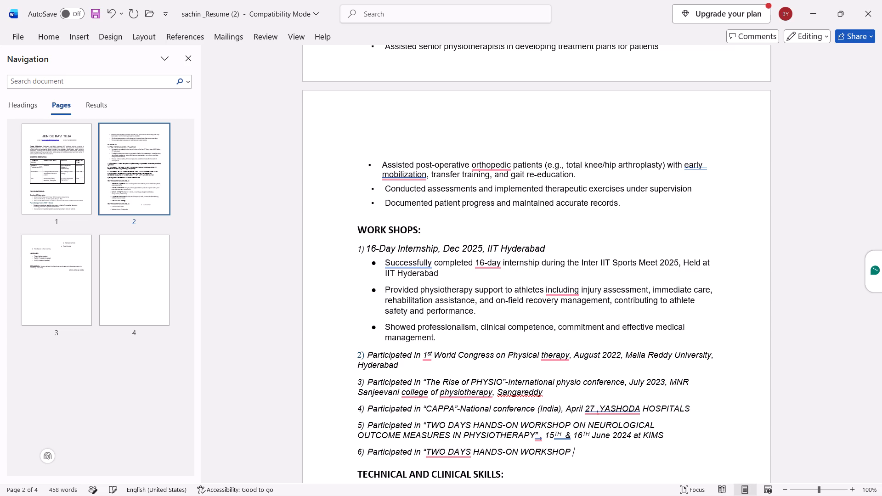
text(ON)
key(space)
key(k)
key(i)
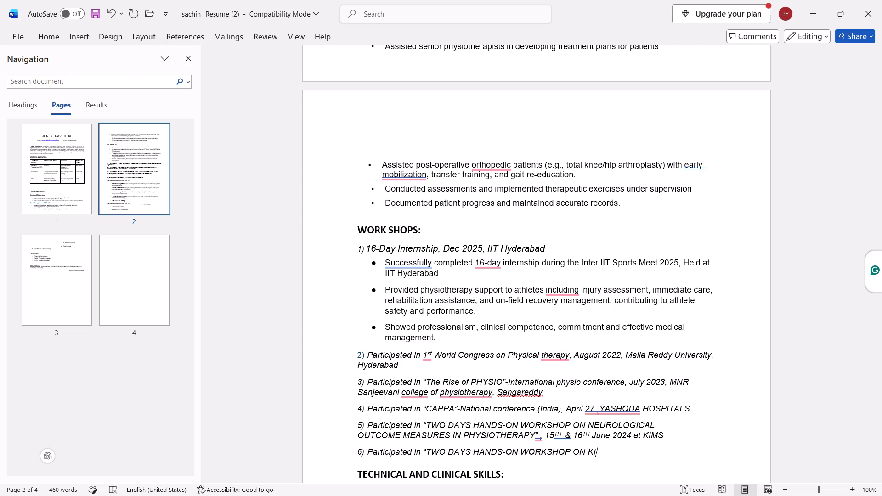
key(n)
key(e)
text(SIO)
key(space)
text(TAPING)
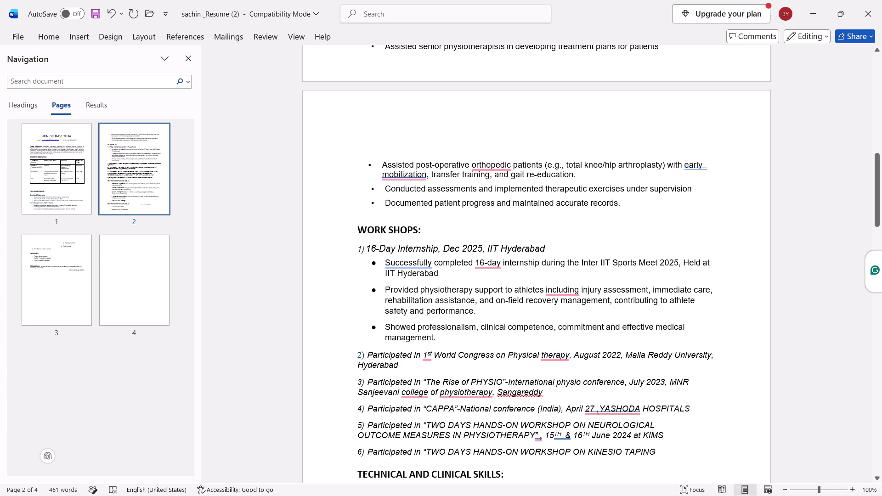
key(shift+quotedbl)
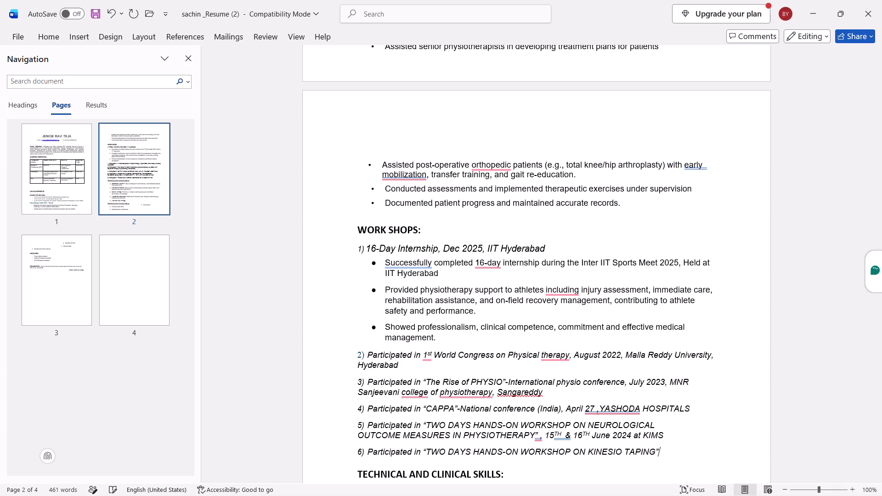
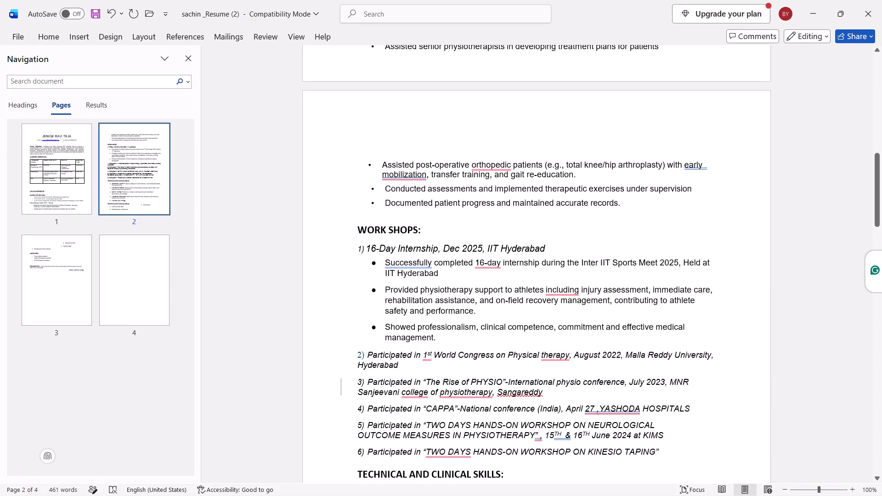
Add the date ",23RD & 24TH AUGUST 2025" after the Kinesio Taping title in the sixth workshop entry.
scroll(495, 378, down, 2)
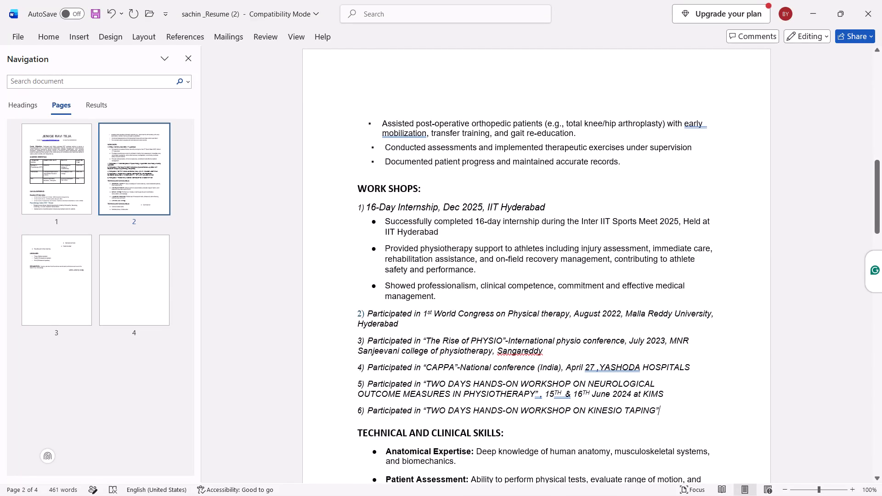
scroll(495, 378, down, 2)
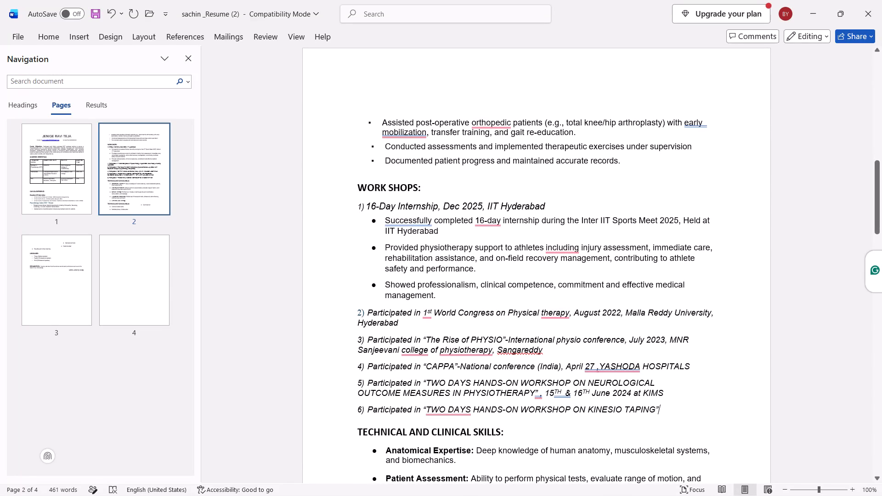
key(space)
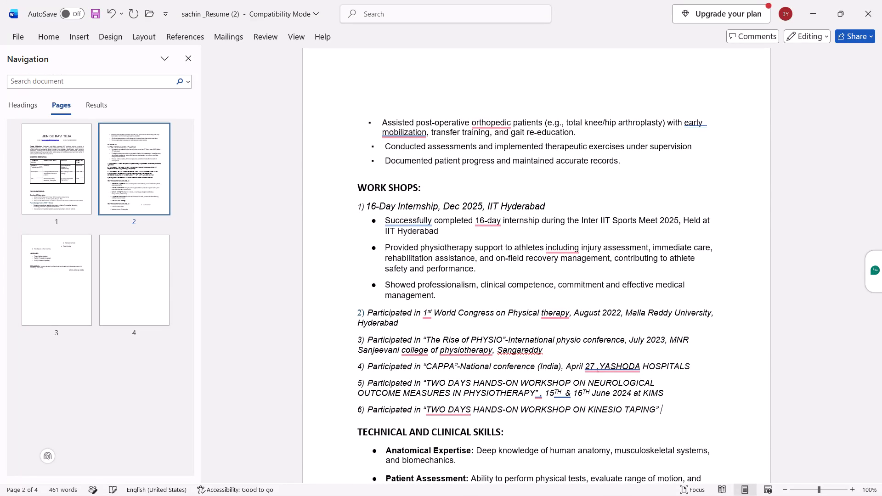
key(BackSpace)
key(comma)
text(23)
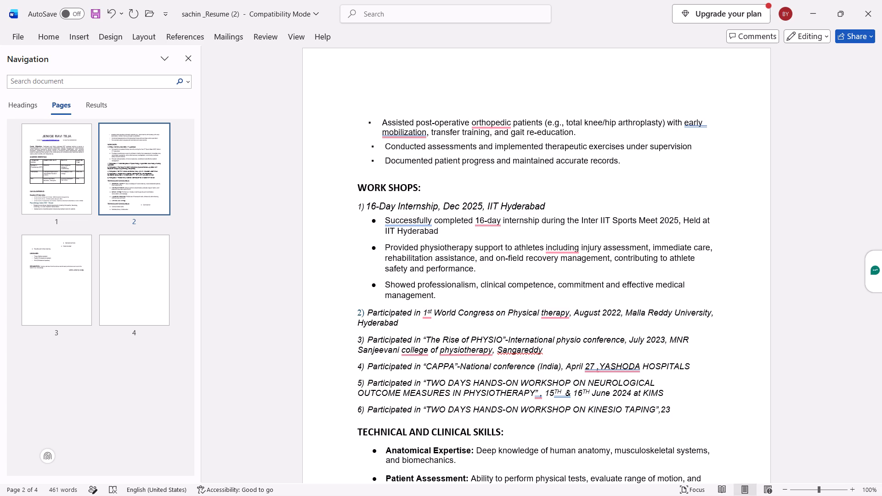
text(RD)
key(space)
key(shift+ampersand)
key(space)
text(24)
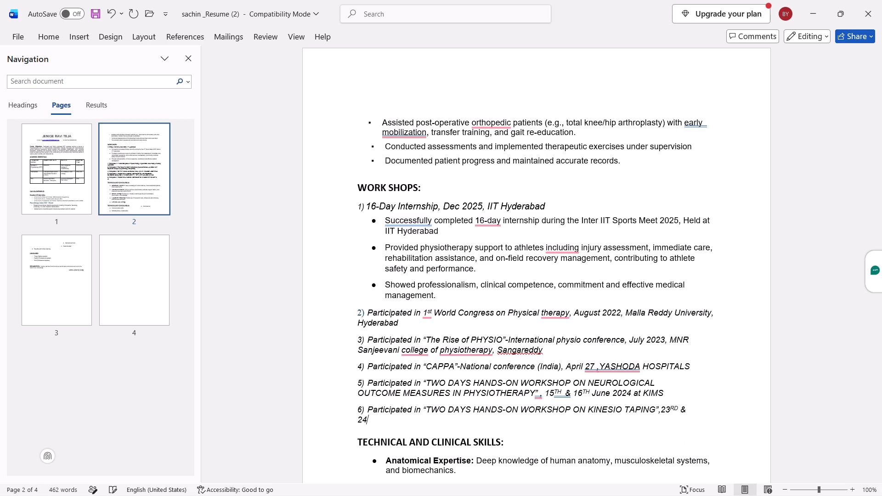
text(TH)
key(space)
text(AU)
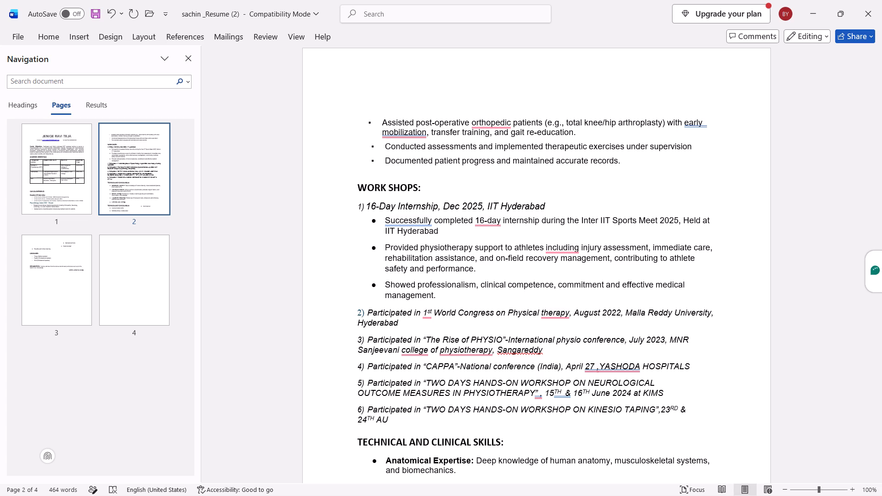
key(g)
text(UST)
key(space)
text(2025)
Move the "Quick learner" bullet onto the third page by inserting three blank bullets before it in the two-column skills list.
scroll(495, 378, down, 1)
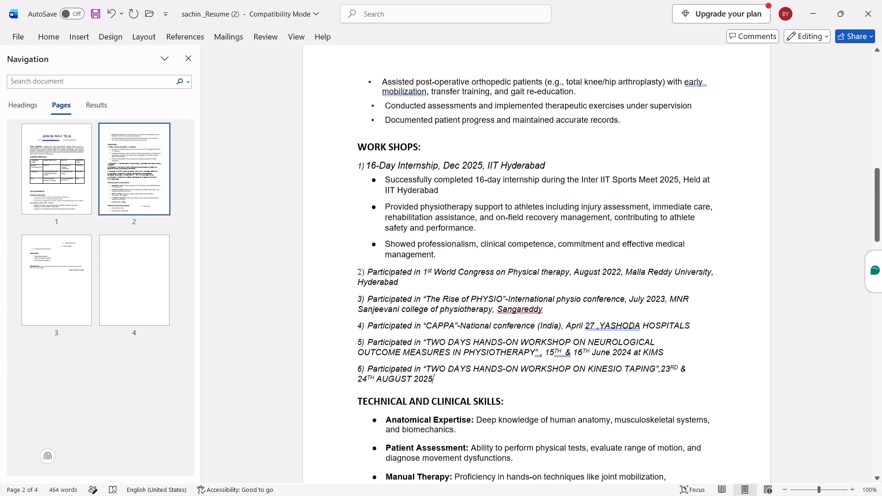
scroll(495, 378, down, 2)
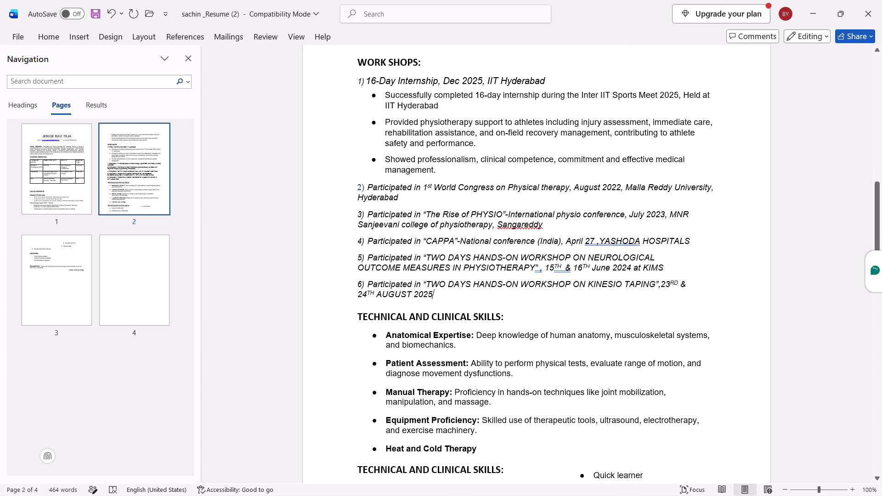
scroll(495, 378, down, 1)
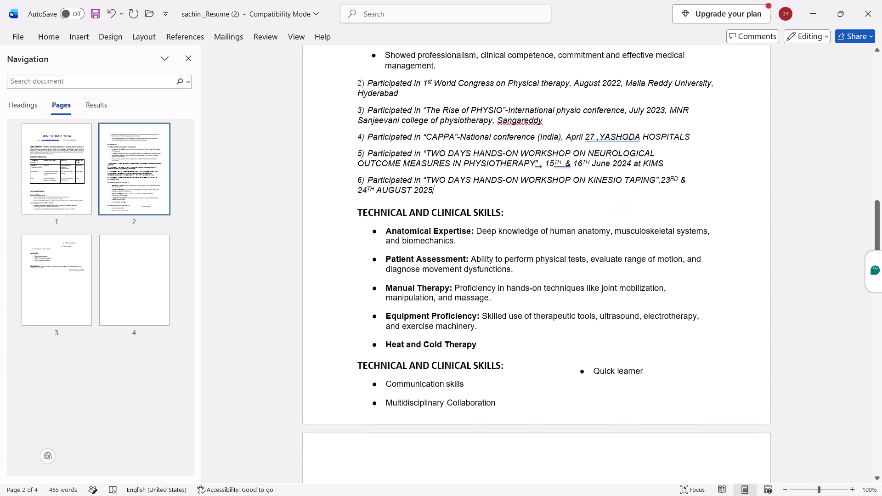
scroll(495, 378, down, 3)
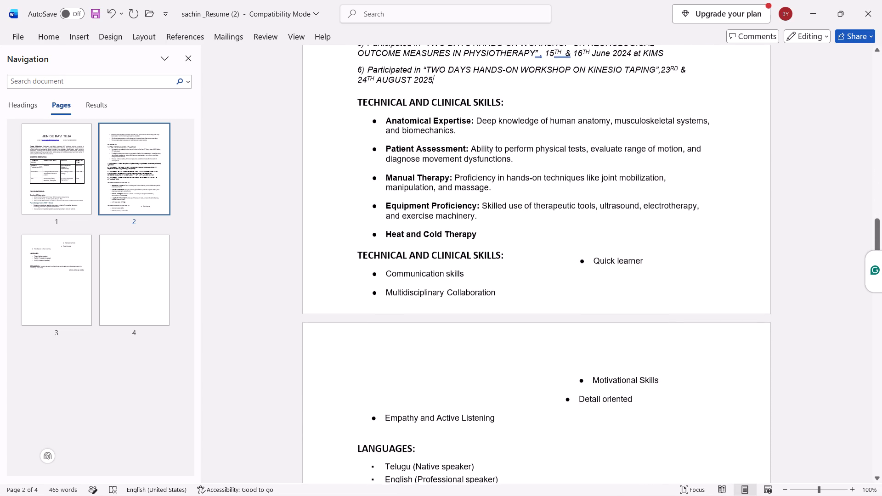
scroll(495, 378, down, 4)
scroll(511, 241, up, 1)
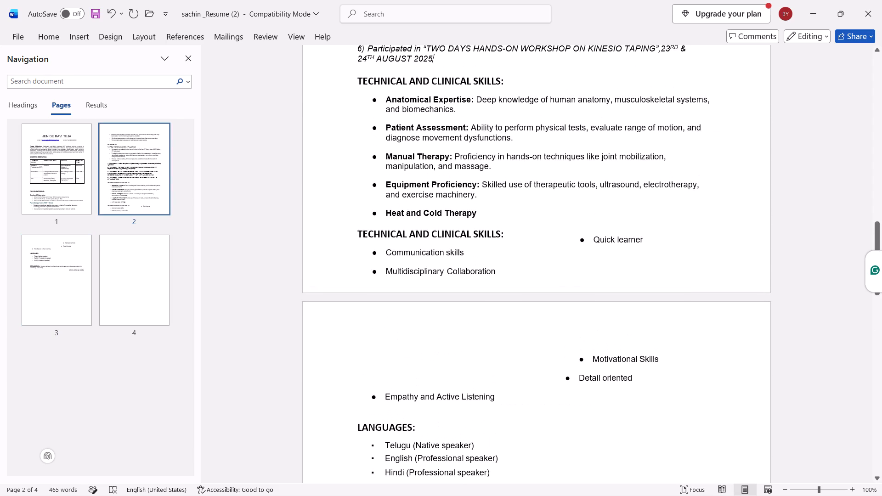
scroll(511, 241, up, 1)
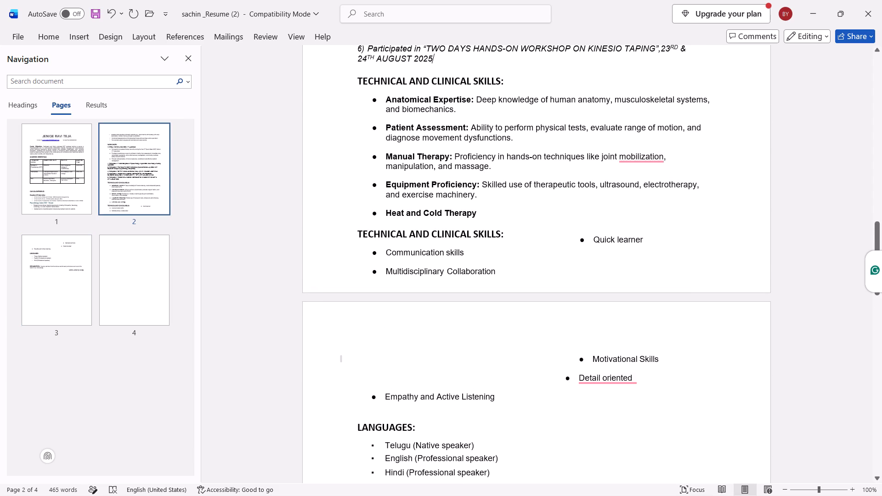
click(579, 357)
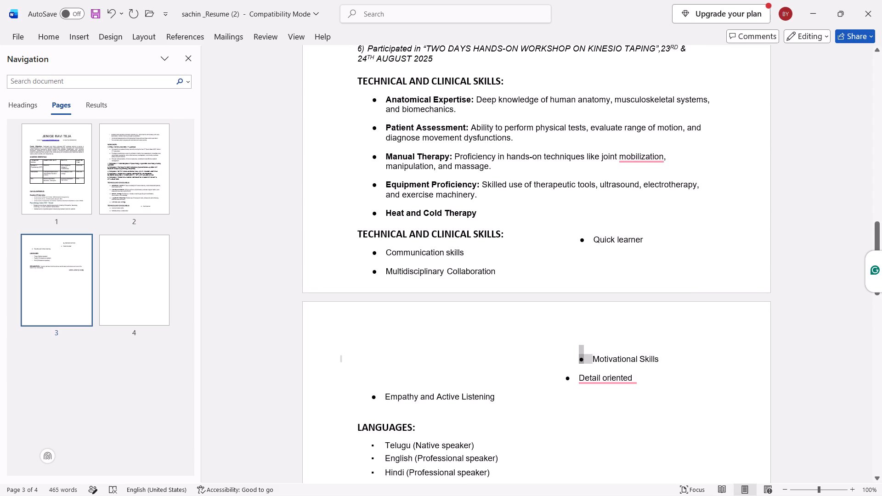
click(578, 361)
click(579, 242)
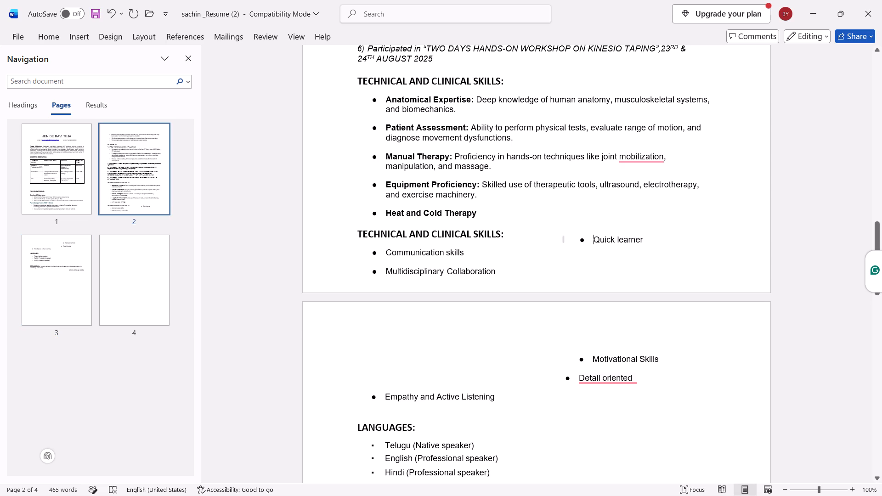
key(Return)
key(Return)
key(Return)
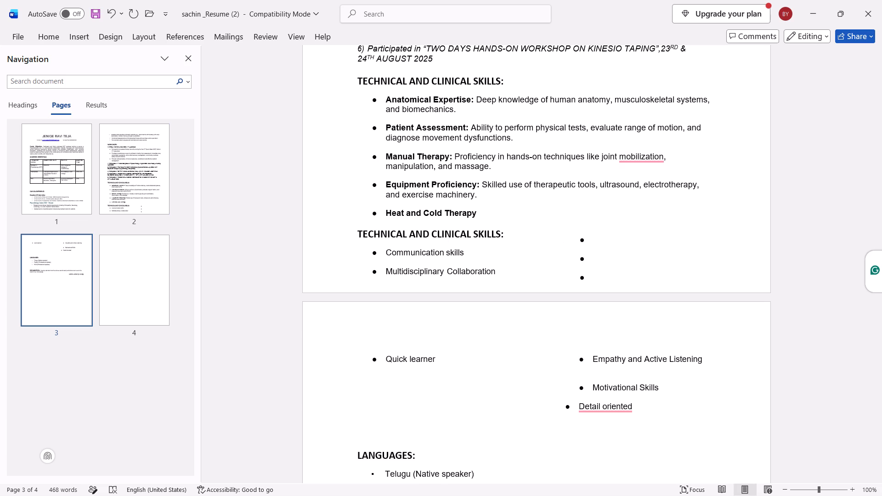
key(Return)
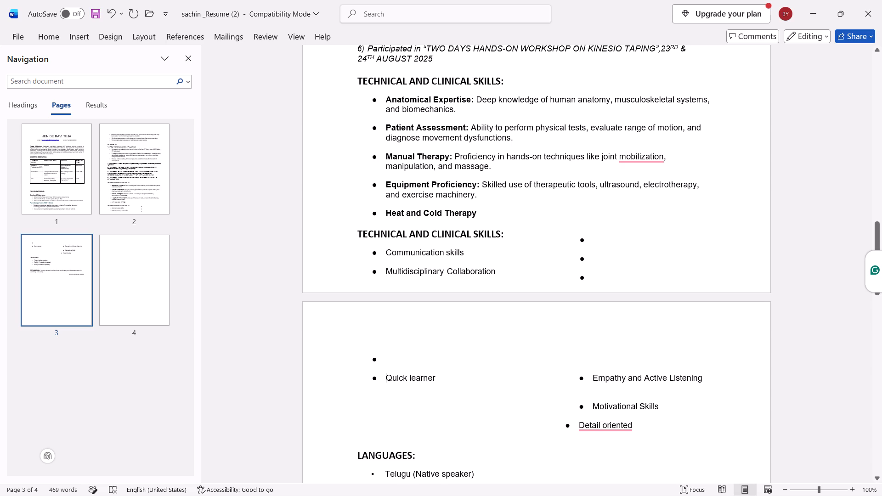
key(BackSpace)
key(BackSpace)
key(BackSpace)
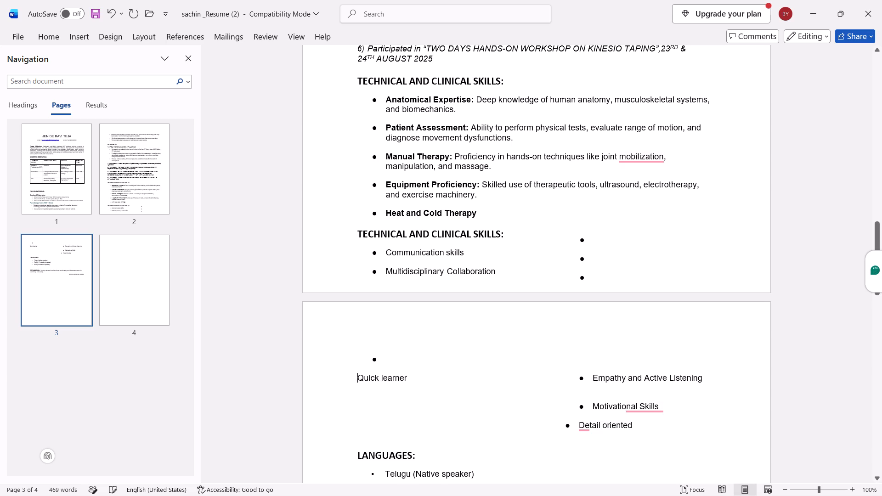
key(BackSpace)
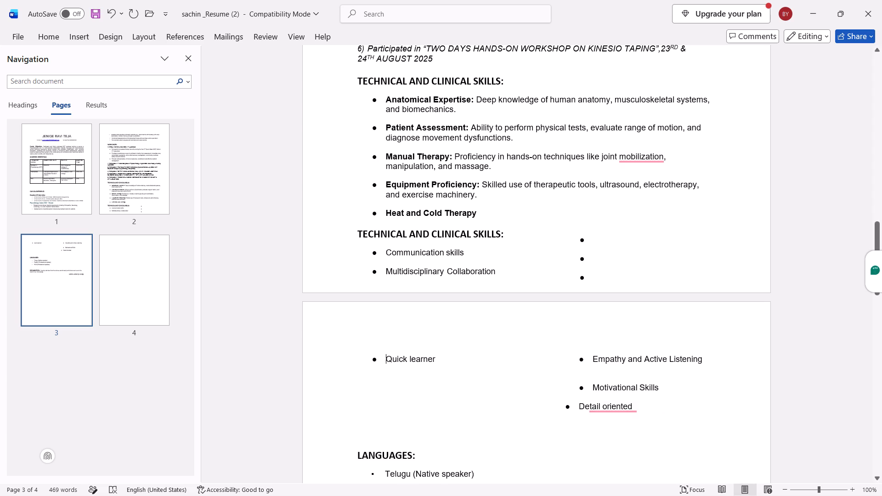
Remove the bullet, indent and blank lines before "Empathy and Active Listening" so it sits directly under "Quick learner".
click(588, 365)
key(Return)
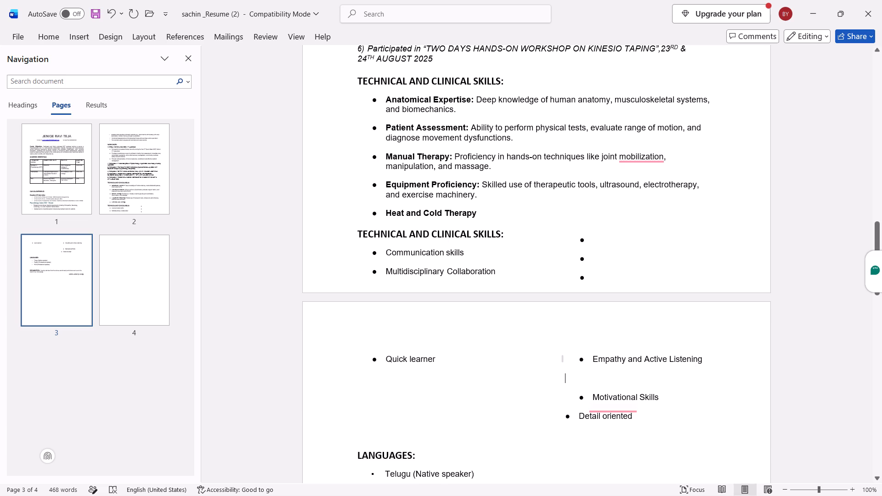
click(590, 357)
key(Return)
key(BackSpace)
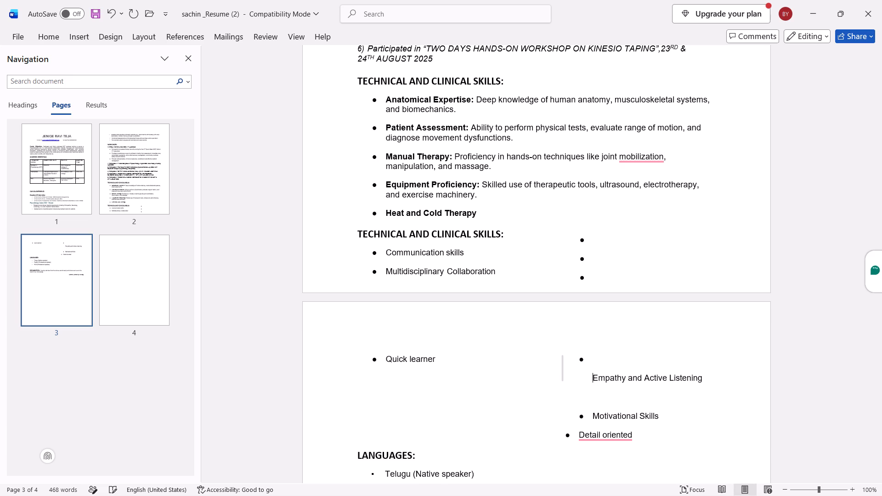
key(BackSpace)
key(BackSpace)
key(BackSpace)
key(BackSpace)
key(BackSpace)
key(BackSpace)
key(BackSpace)
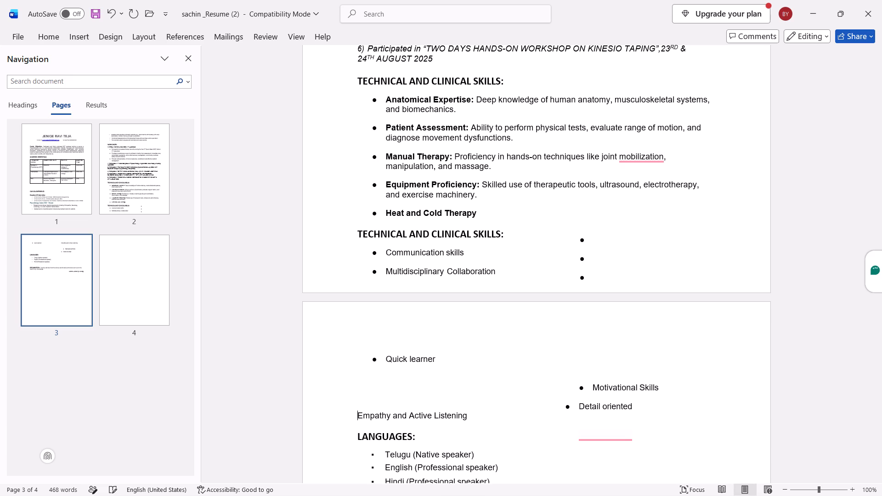
key(BackSpace)
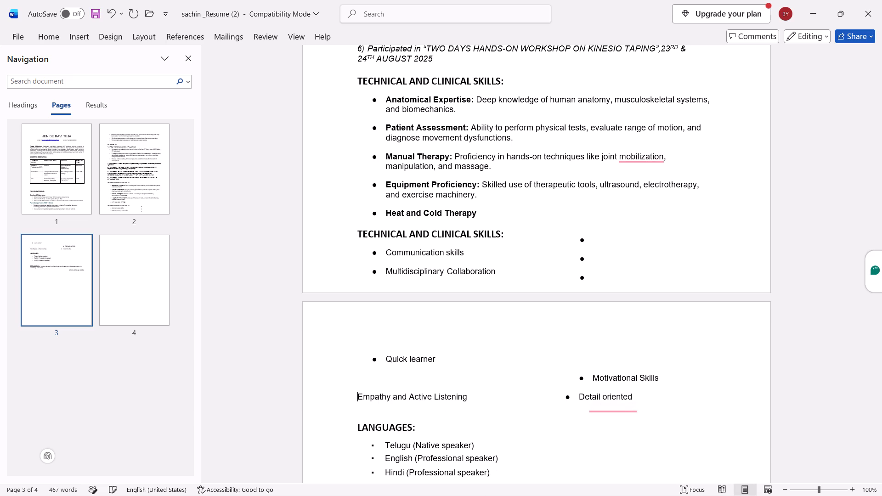
key(BackSpace)
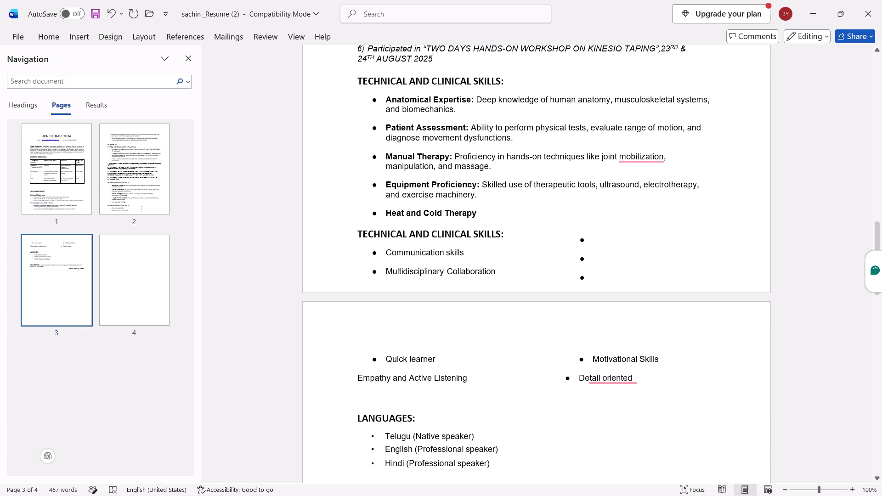
Remove the bullet and indent from "Motivational Skills" in the second column of the skills list.
click(591, 361)
key(BackSpace)
key(BackSpace)
key(BackSpace)
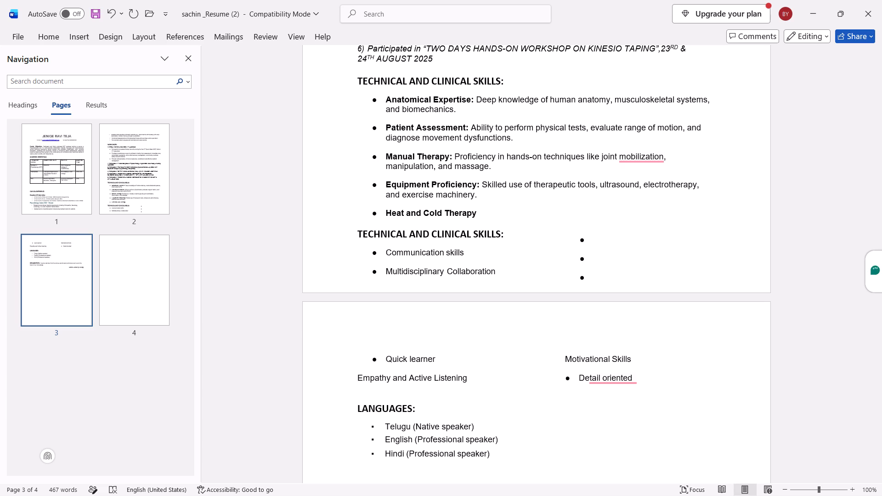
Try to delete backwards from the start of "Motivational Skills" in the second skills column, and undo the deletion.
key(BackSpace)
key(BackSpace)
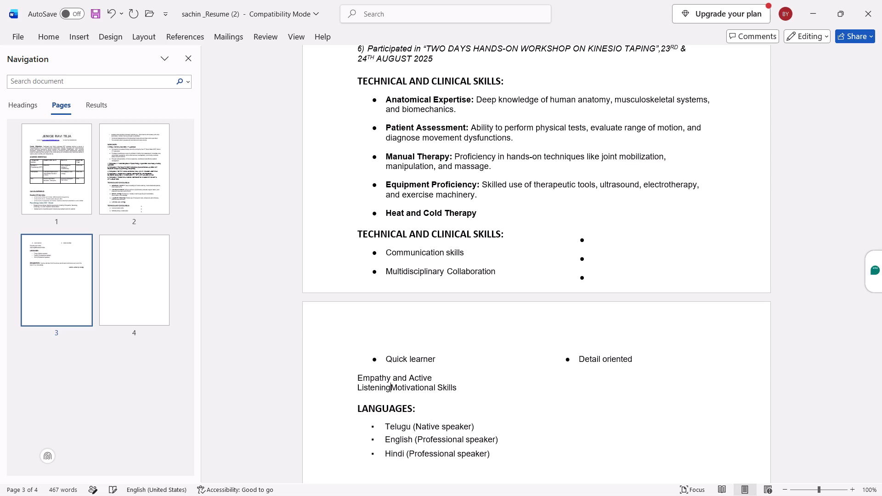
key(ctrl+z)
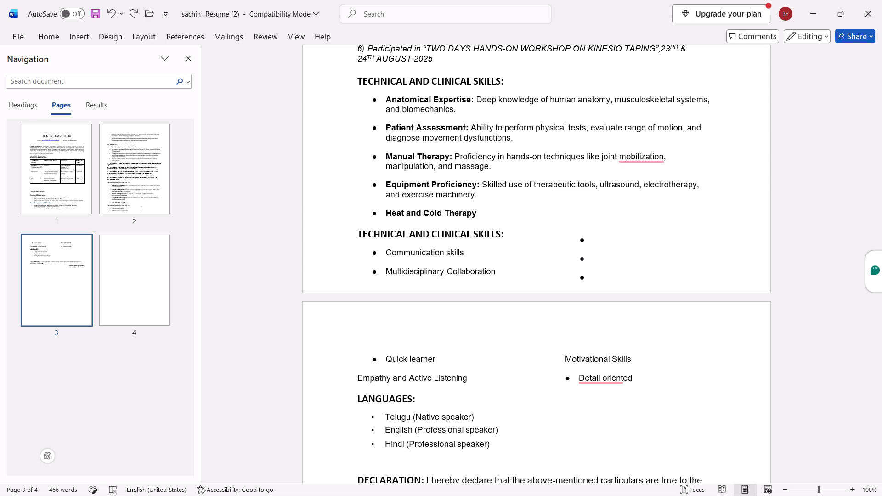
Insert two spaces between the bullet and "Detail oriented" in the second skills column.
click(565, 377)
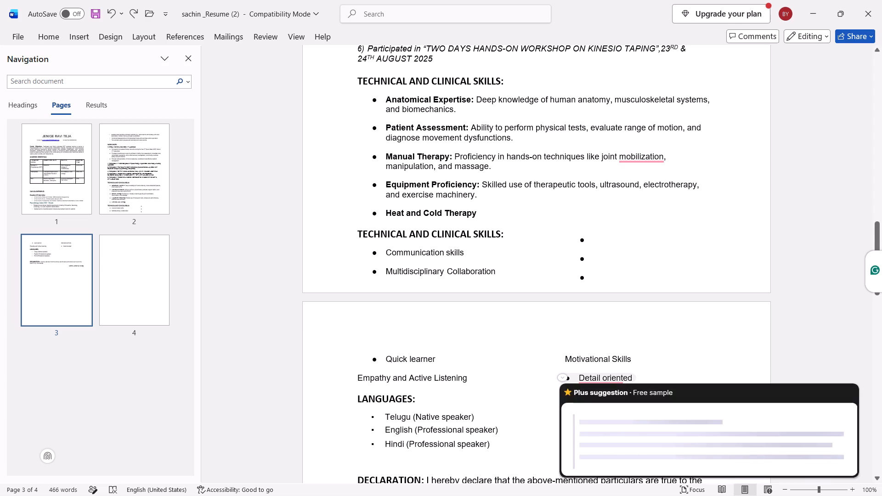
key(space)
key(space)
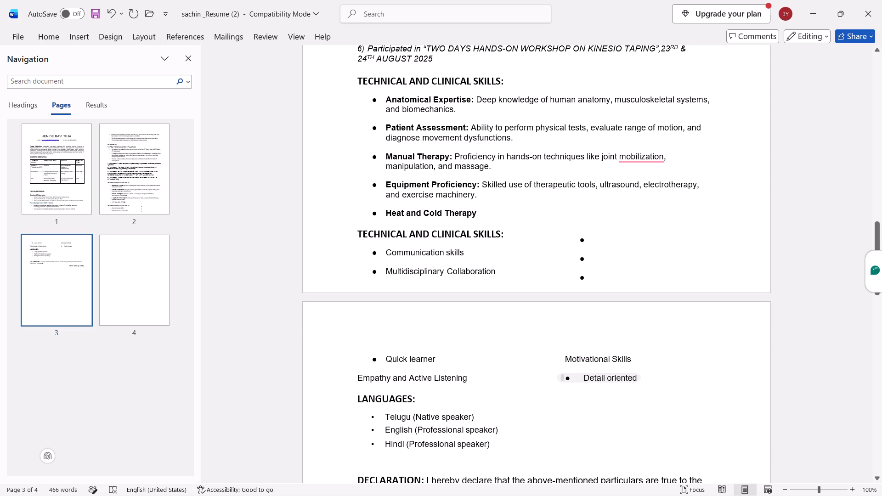
Apply the solid round document bullet to "Motivational Skills" in the second column of the skills list.
drag(565, 360, 633, 352)
click(716, 330)
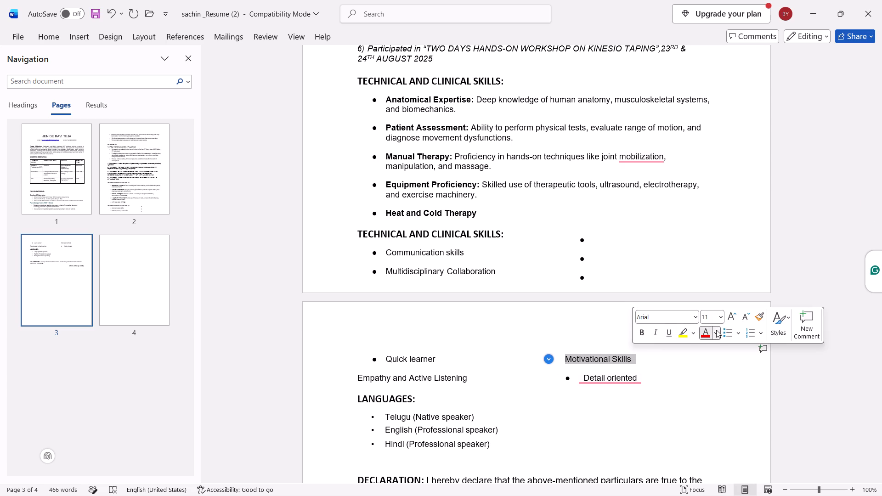
click(738, 334)
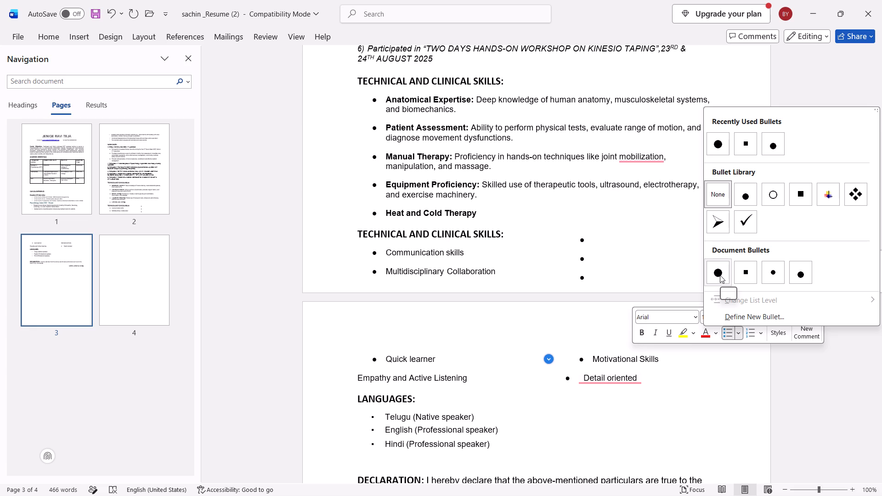
click(720, 275)
click(655, 389)
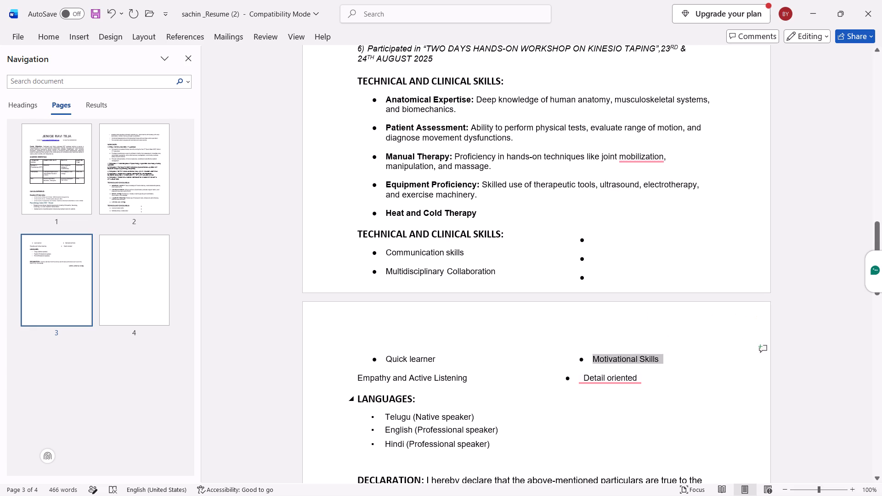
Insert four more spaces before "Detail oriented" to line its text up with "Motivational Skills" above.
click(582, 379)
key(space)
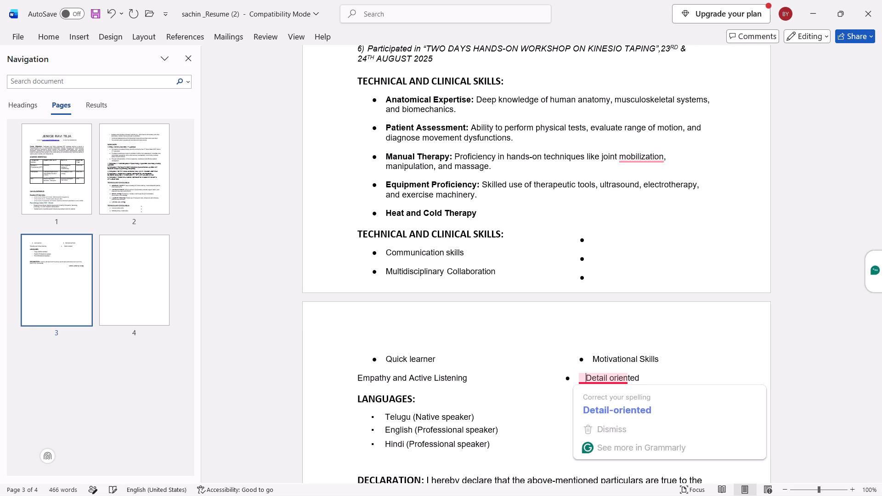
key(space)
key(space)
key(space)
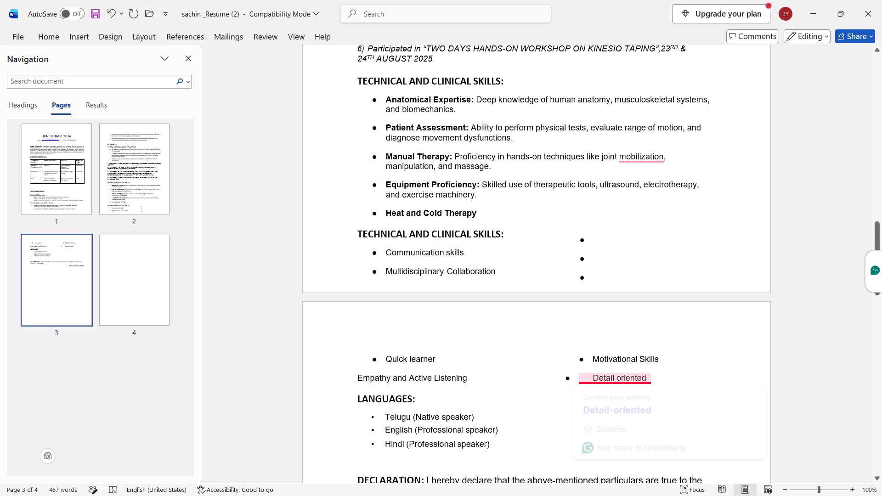
Accept the suggested spelling "Detail-oriented" for the last entry in the second skills column.
click(600, 396)
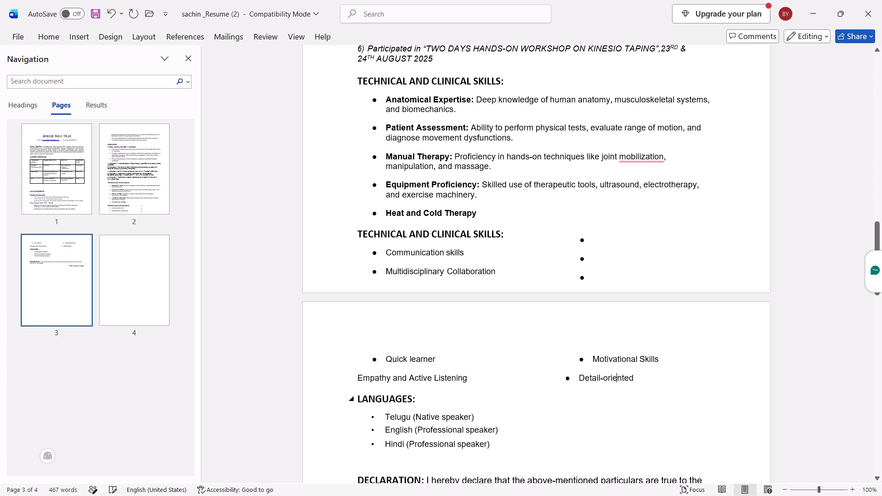
Select the "Detail-oriented" bullet entry in the second skills column and dismiss the low-battery dialog.
click(565, 375)
click(565, 375)
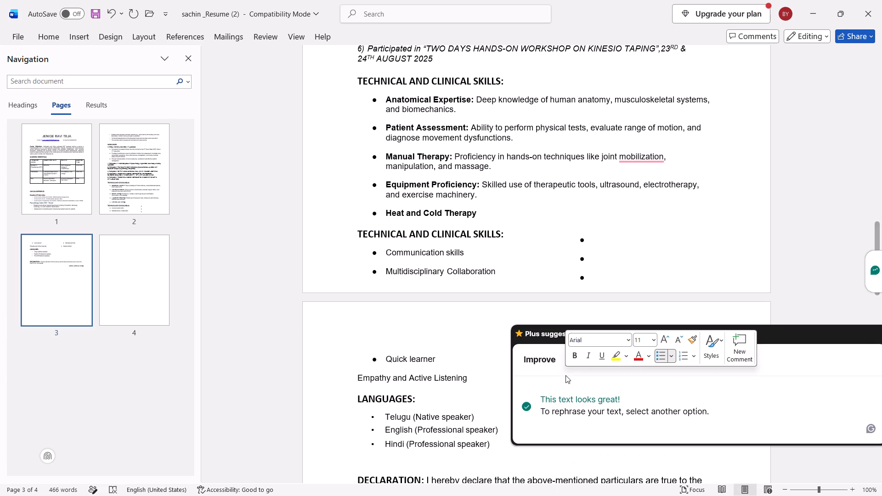
click(480, 386)
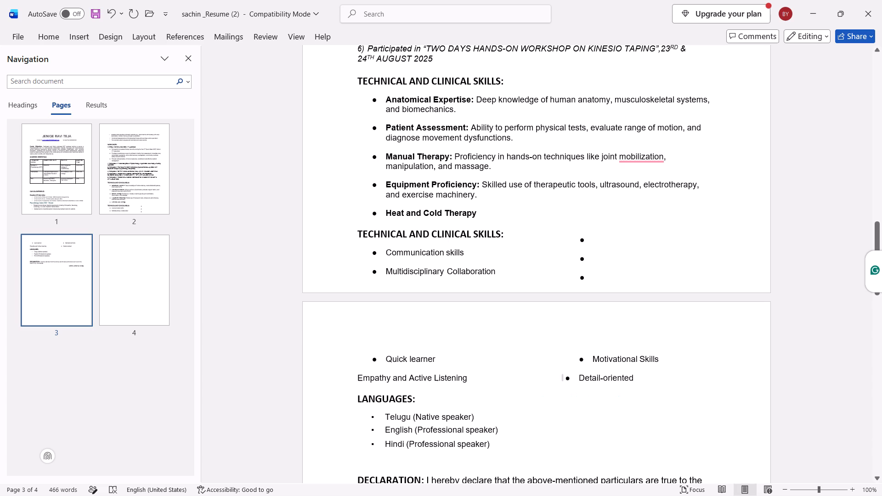
drag(567, 378, 631, 376)
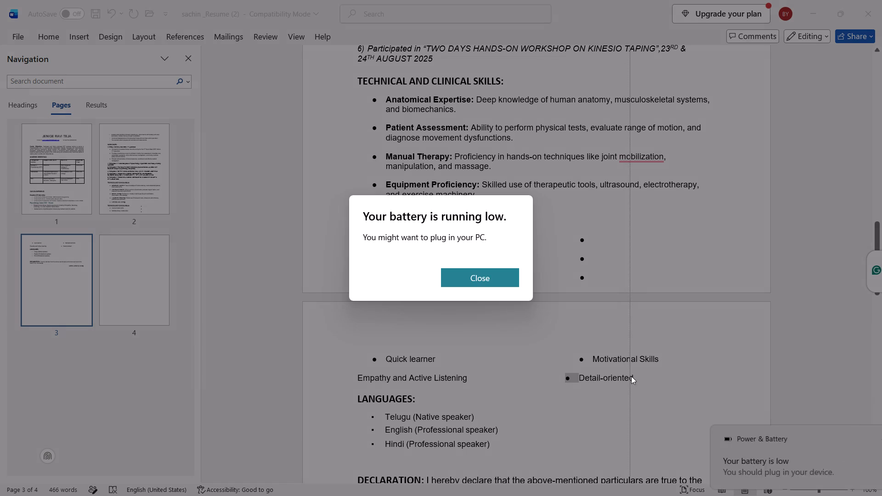
drag(631, 376, 632, 376)
click(469, 281)
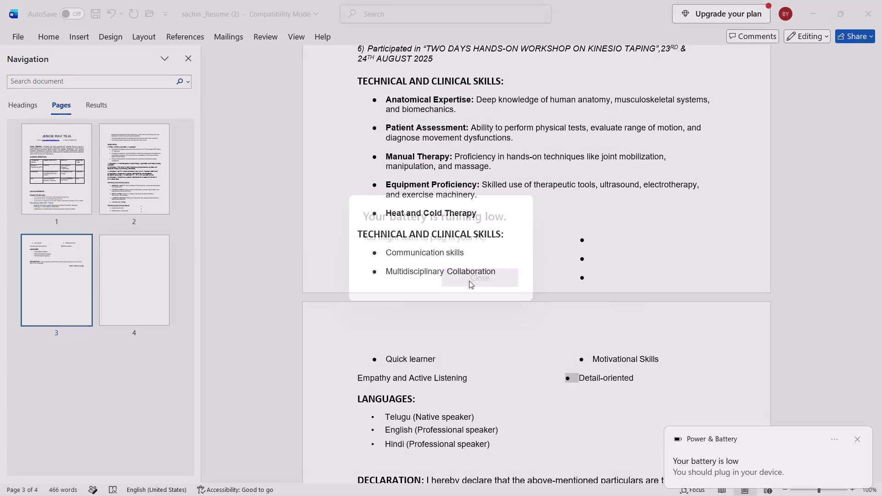
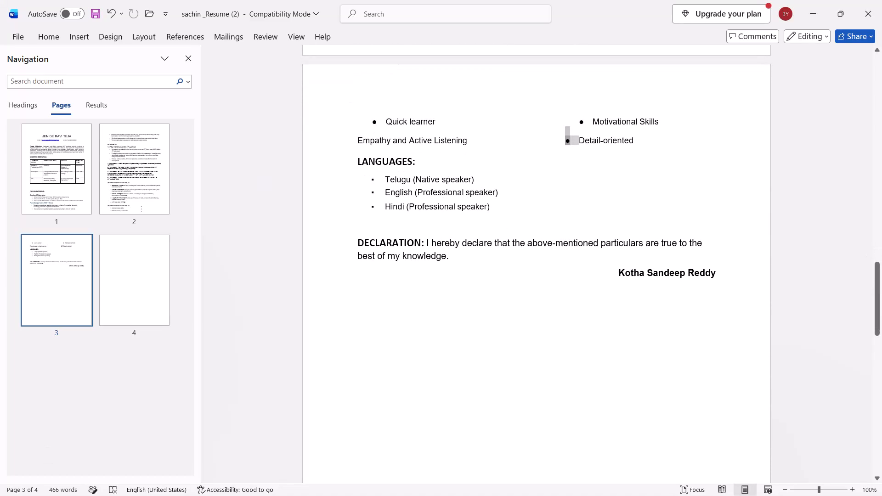
Apply the solid round bullet to "Empathy and Active Listening" in the first column of the skills list.
scroll(469, 281, up, 2)
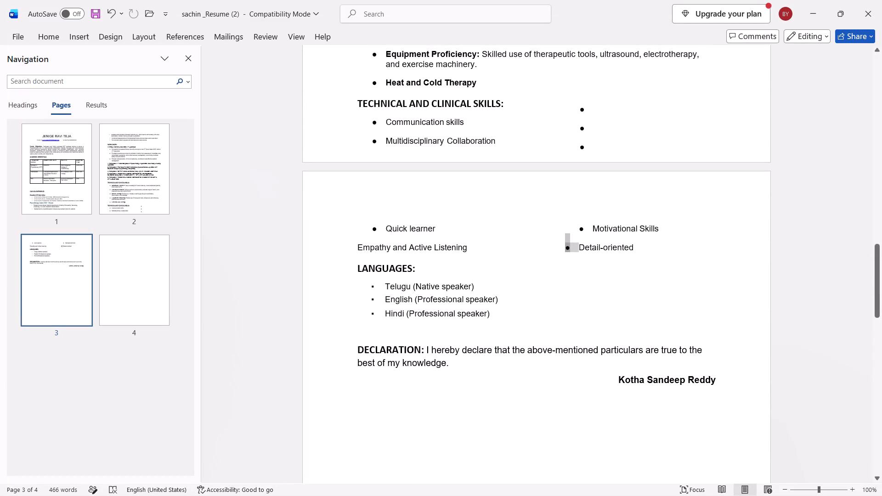
click(560, 243)
drag(356, 243, 469, 244)
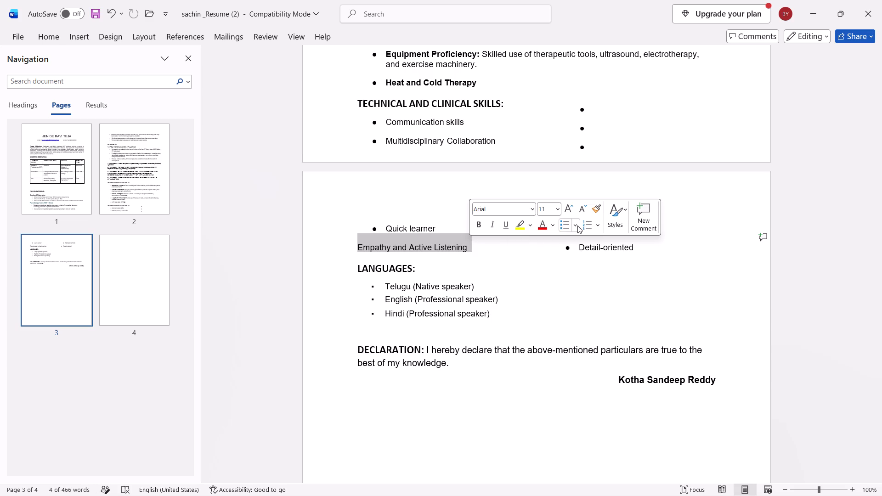
click(580, 227)
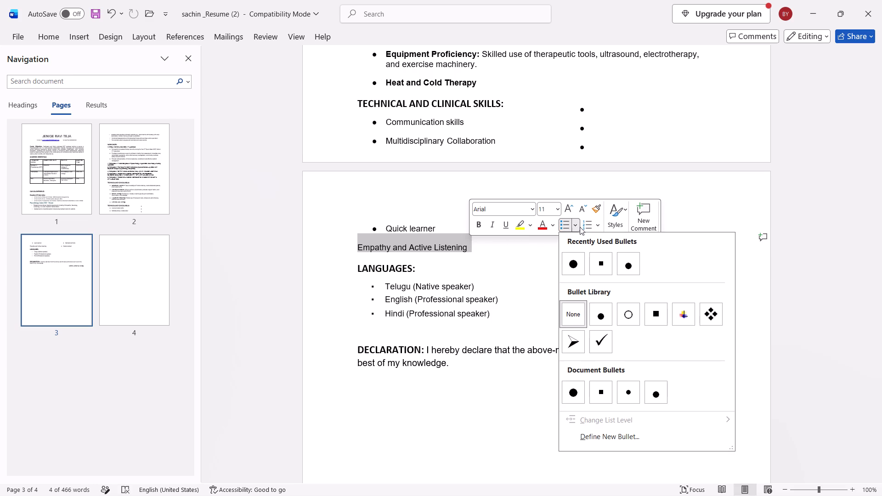
click(576, 260)
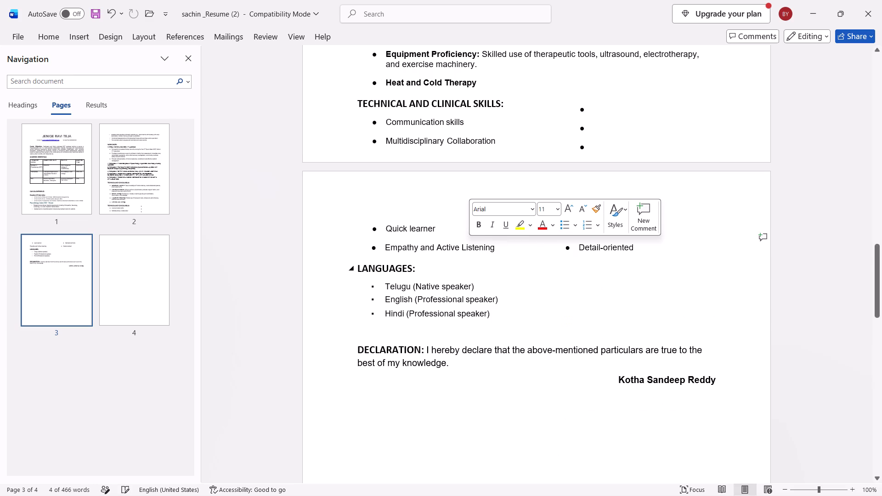
click(543, 285)
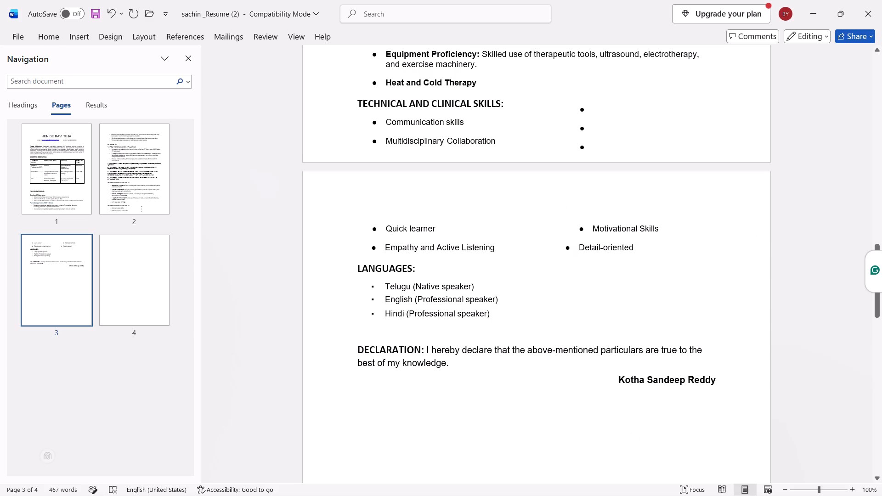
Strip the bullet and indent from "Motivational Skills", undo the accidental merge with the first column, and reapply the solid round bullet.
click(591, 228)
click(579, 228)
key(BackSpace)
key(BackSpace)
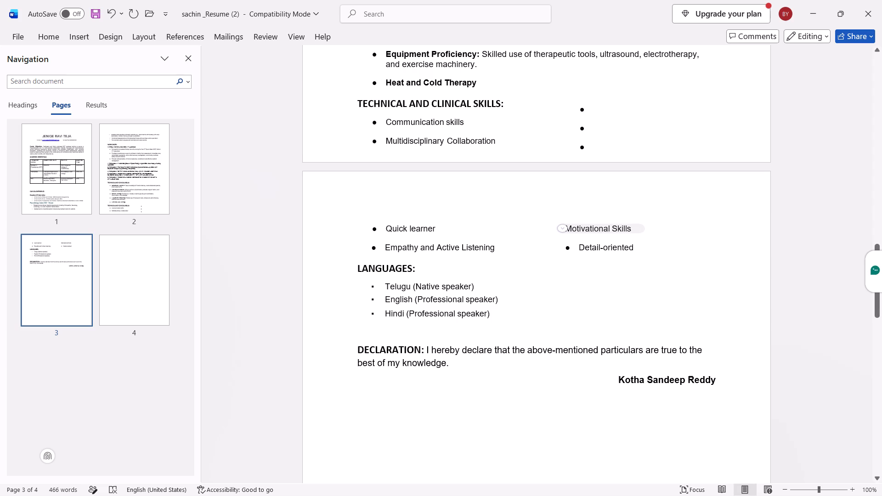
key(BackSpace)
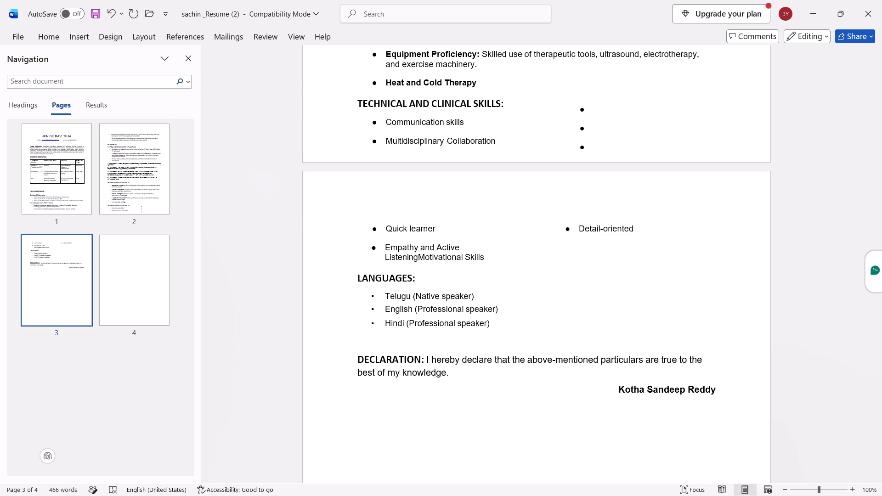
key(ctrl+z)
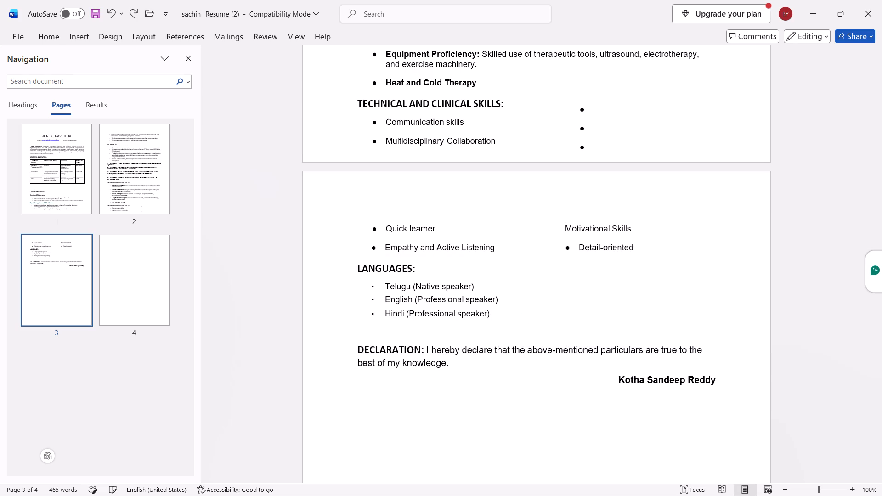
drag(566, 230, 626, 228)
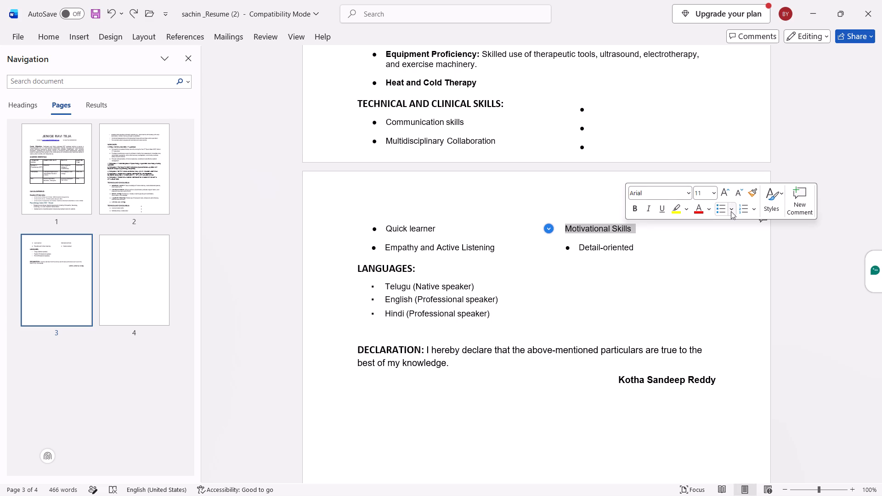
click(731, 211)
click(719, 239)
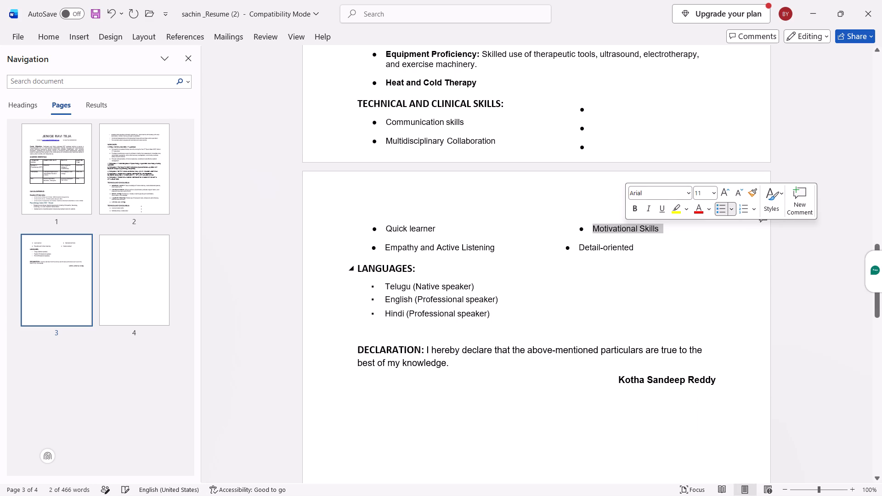
Remove the bullet and indent from "Detail-oriented" and reapply the solid round bullet so it lines up with "Motivational Skills".
drag(559, 243, 580, 246)
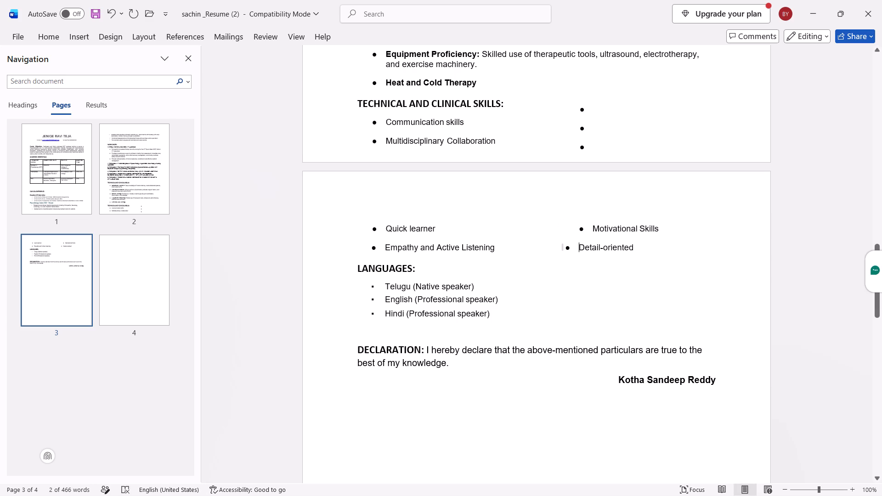
key(space)
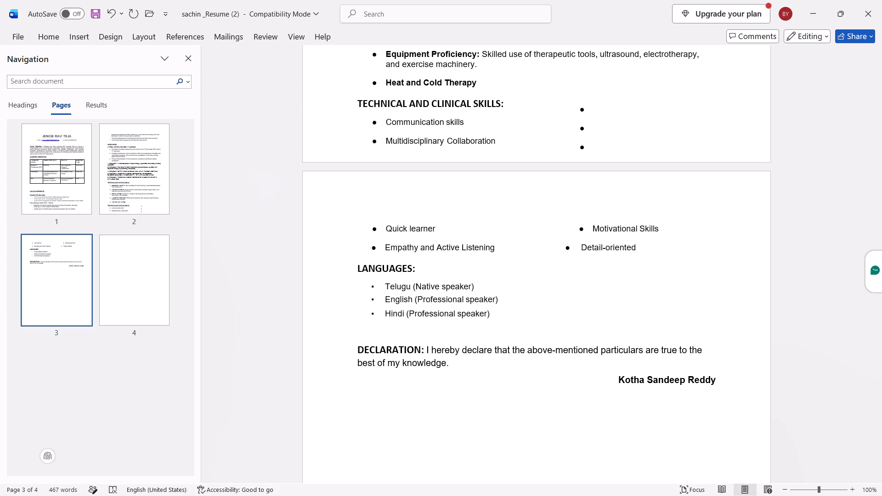
key(BackSpace)
key(BackSpace)
drag(576, 248, 630, 249)
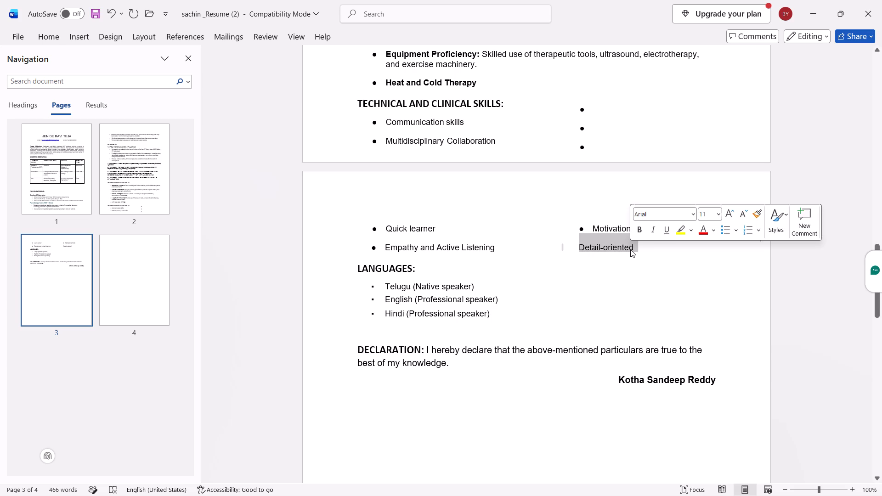
click(737, 227)
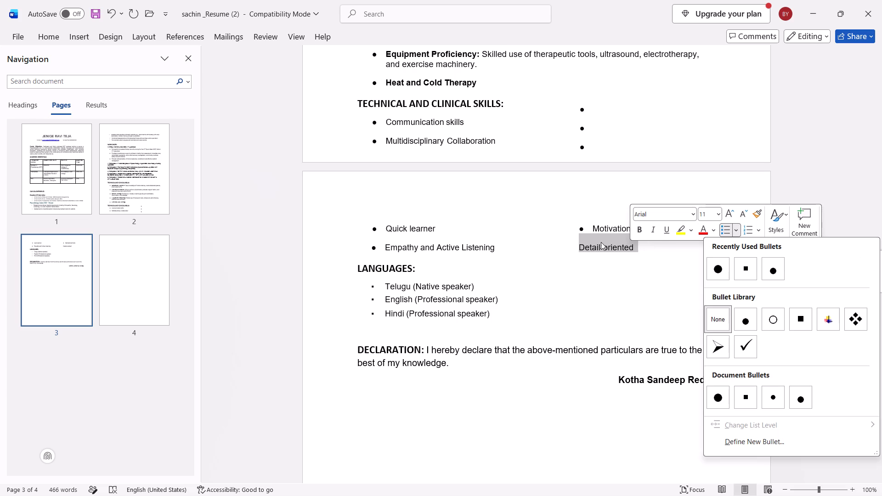
click(572, 247)
click(580, 247)
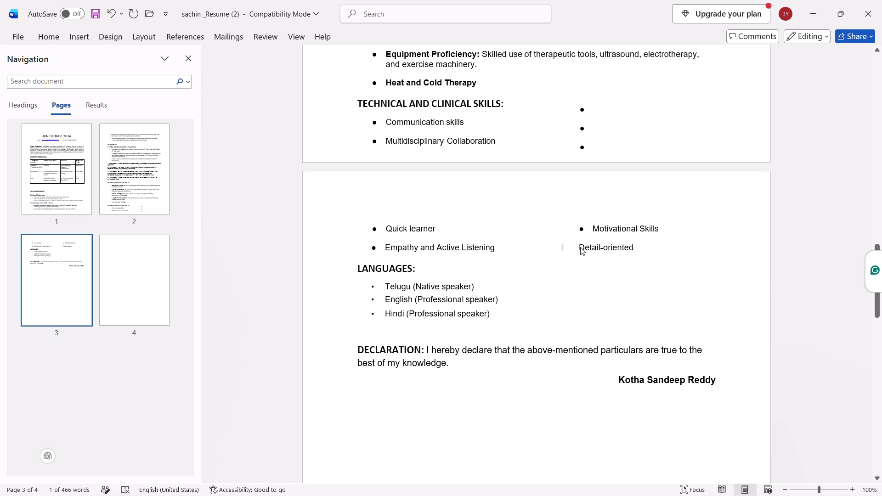
key(BackSpace)
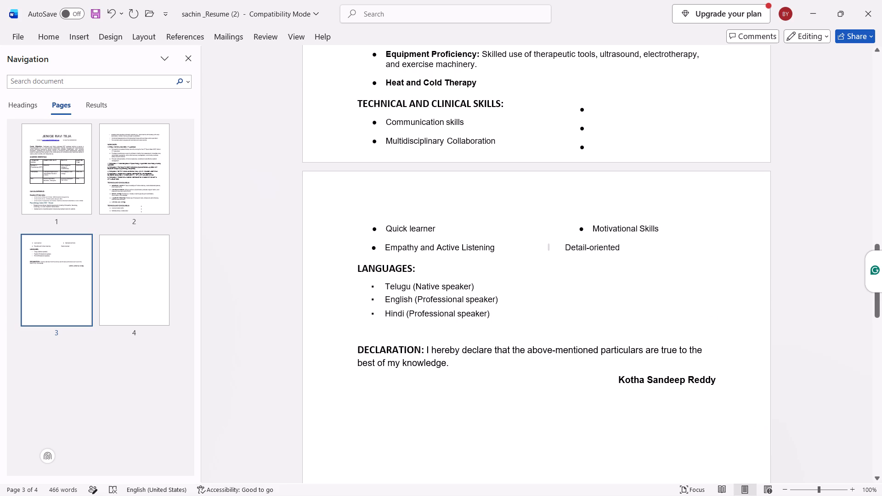
drag(565, 248, 618, 253)
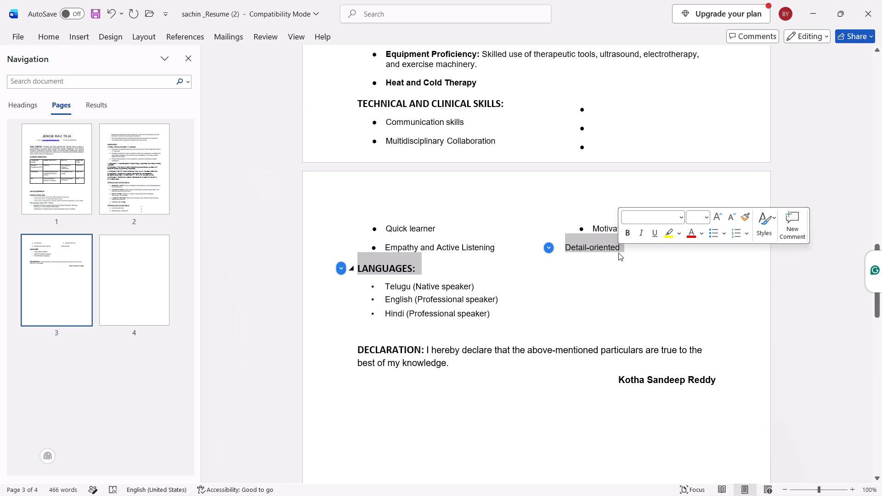
click(647, 271)
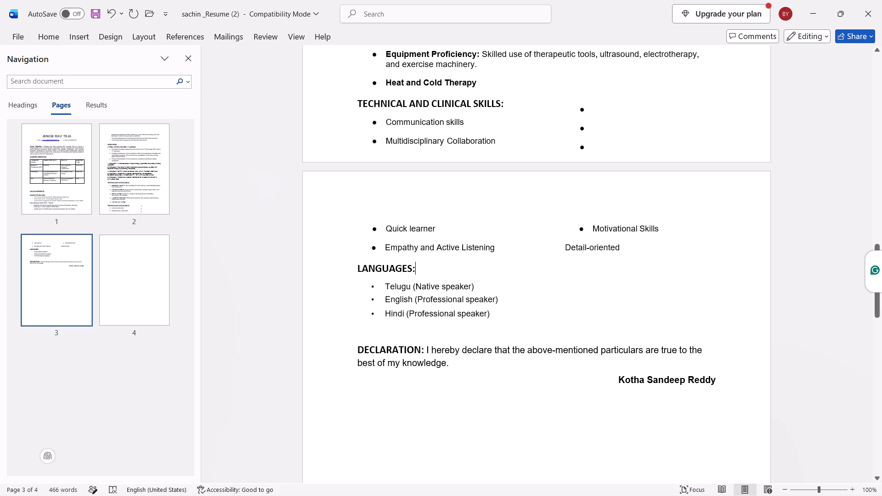
drag(563, 249, 616, 250)
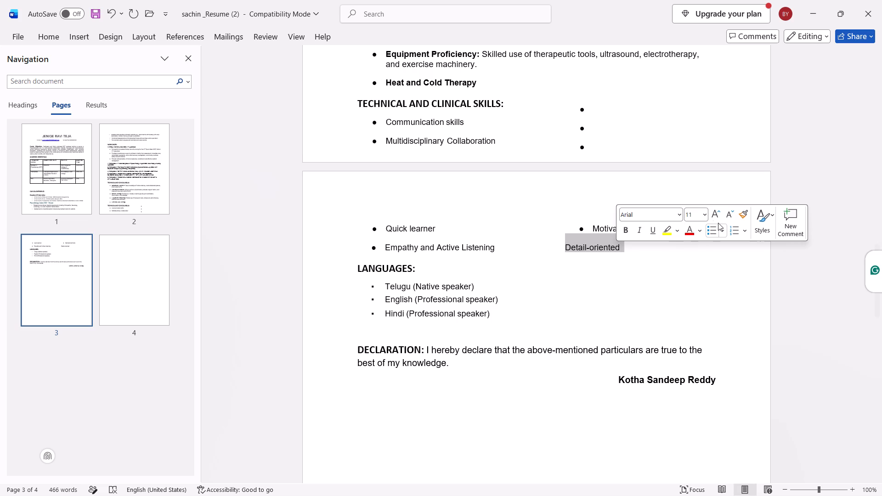
click(720, 224)
click(717, 270)
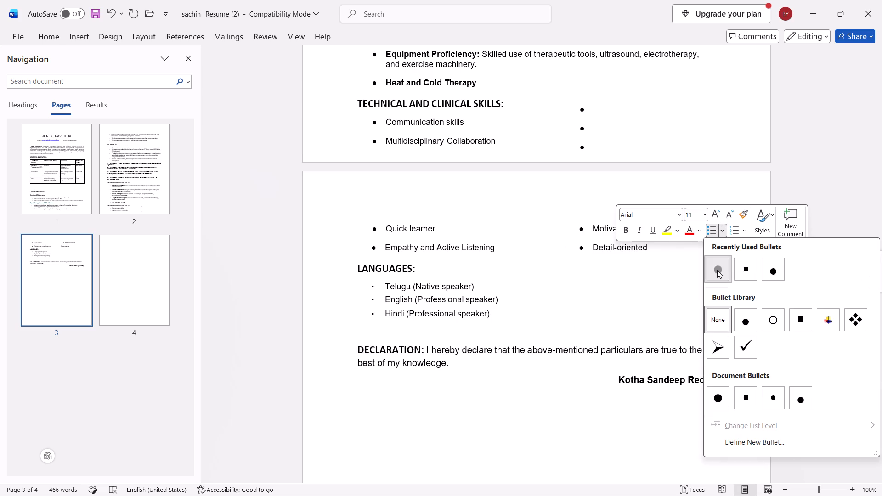
Remove the three empty bullets in the second column beside "Communication skills" and "Multidisciplinary Collaboration" on page 2.
click(587, 152)
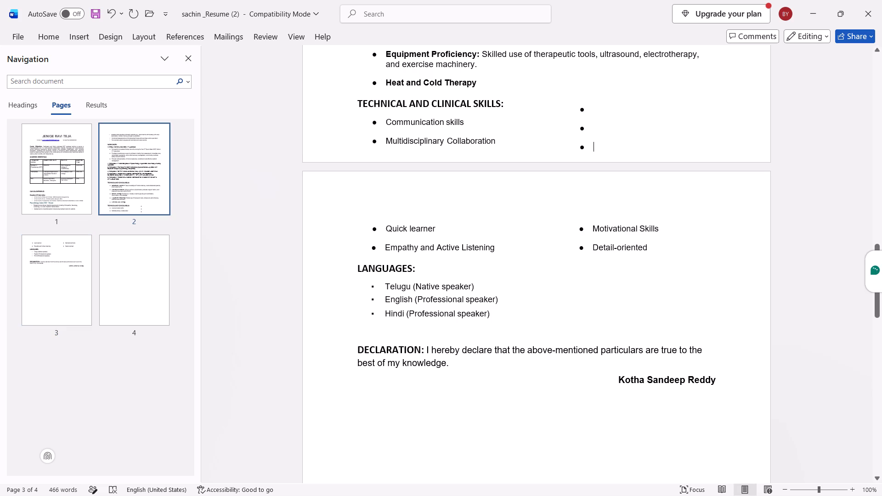
key(BackSpace)
key(Up)
key(BackSpace)
key(Up)
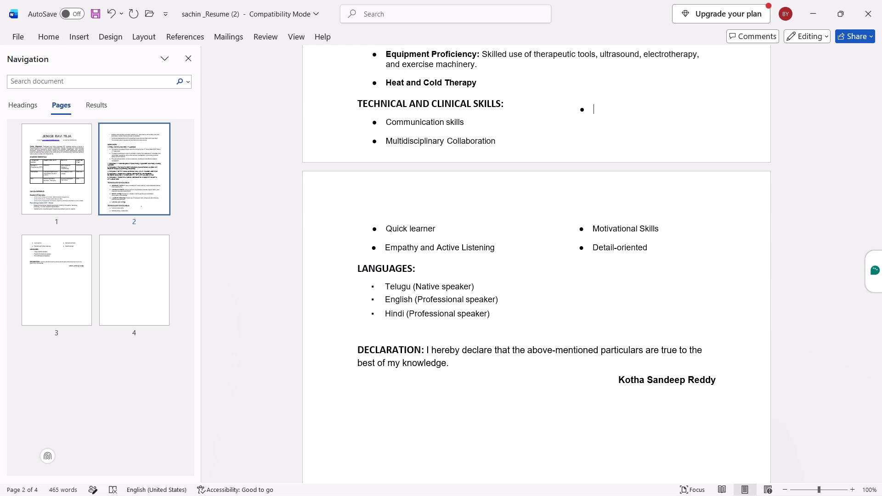
key(BackSpace)
click(555, 285)
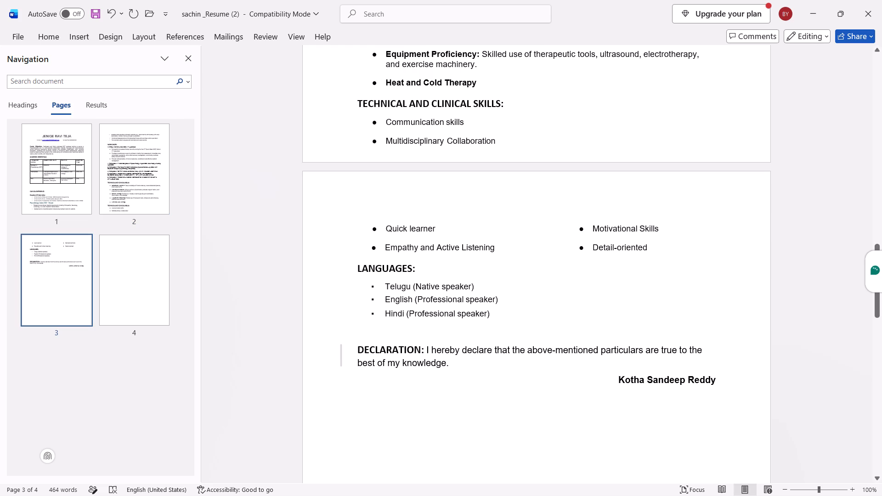
Add the venue "at MNR" after "AUGUST 2025" in workshop entry 6 on Kinesio taping.
scroll(610, 353, up, 1)
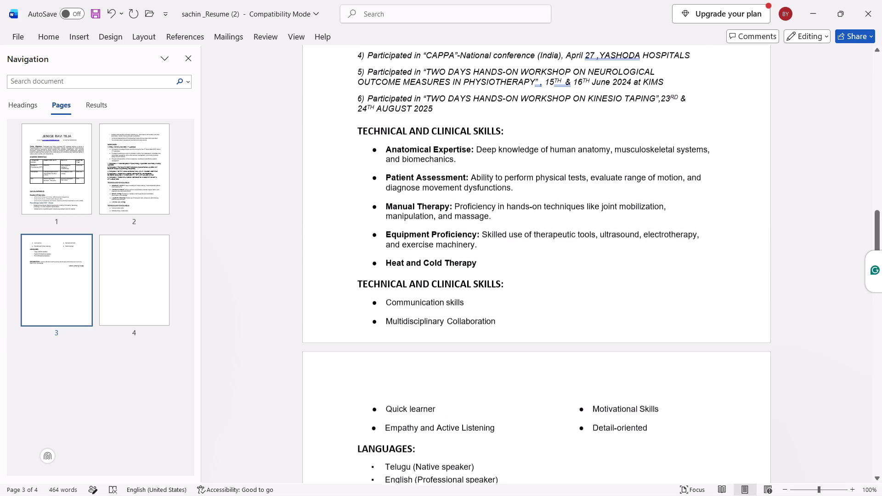
scroll(610, 353, up, 3)
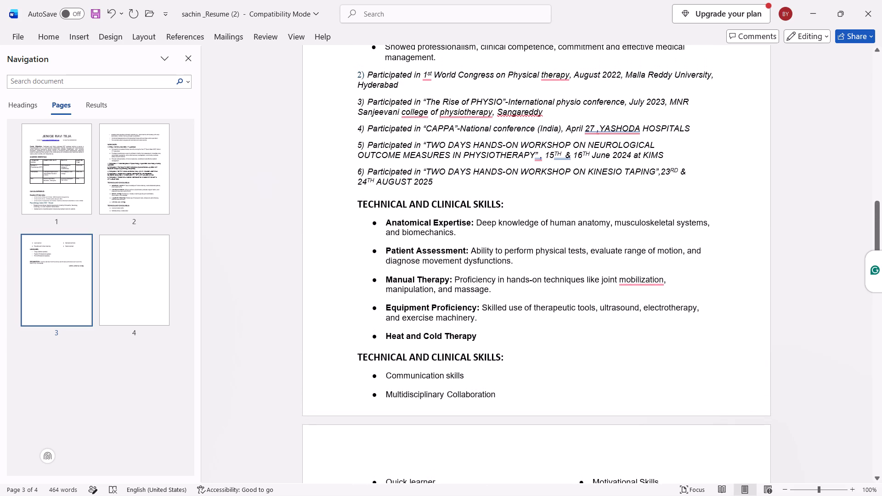
scroll(610, 353, up, 3)
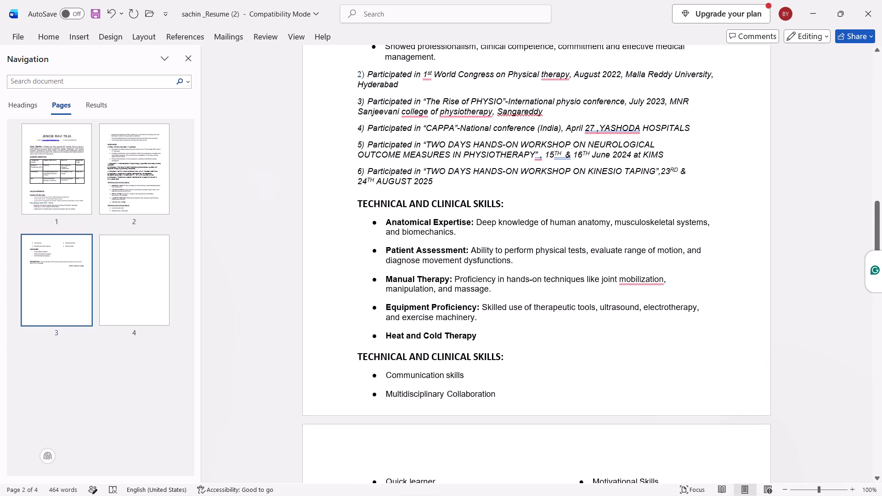
click(445, 191)
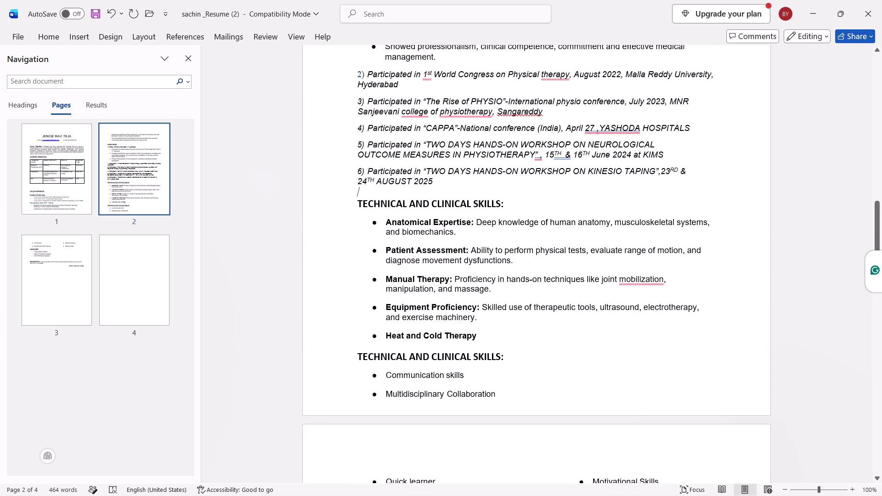
click(445, 180)
key(space)
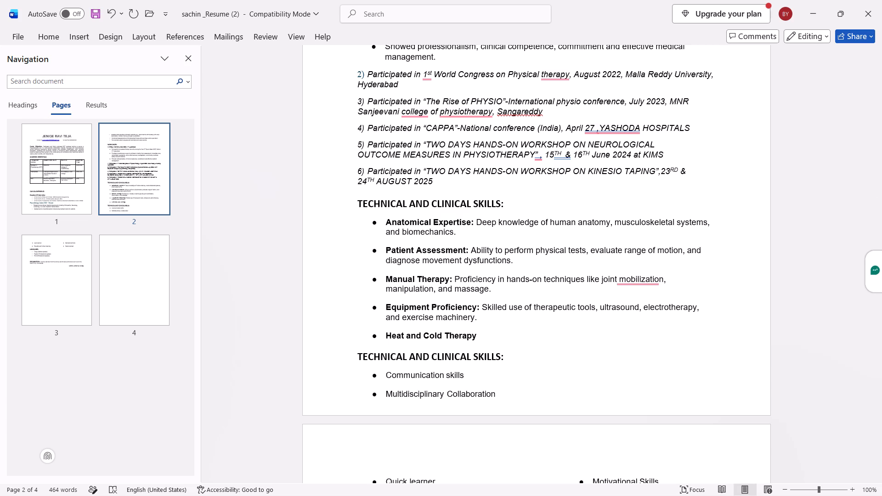
text(at)
key(space)
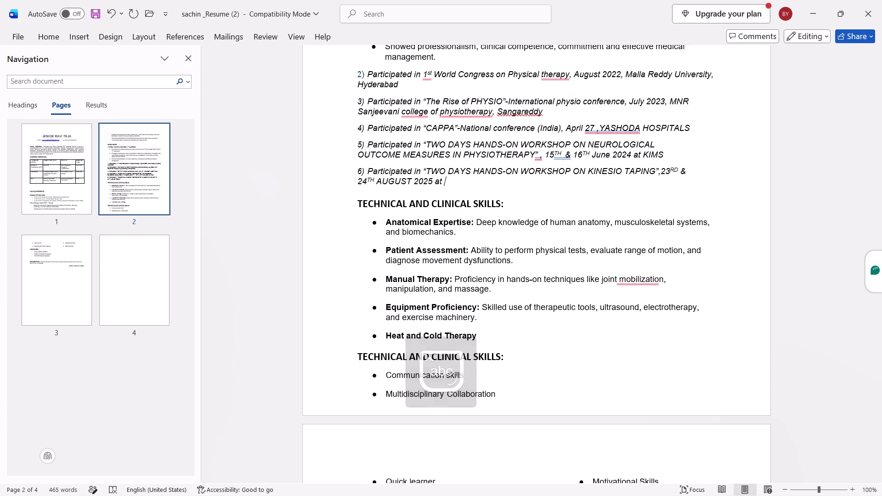
key(shift+m)
key(shift+n)
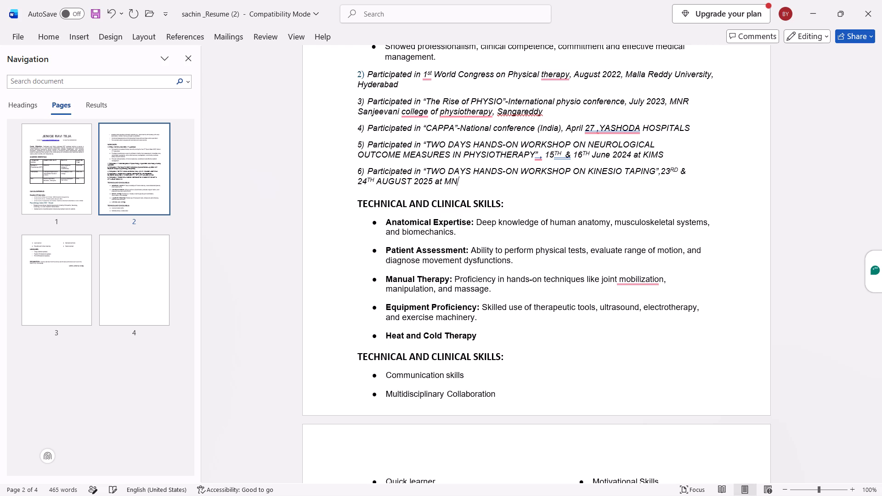
key(shift+r)
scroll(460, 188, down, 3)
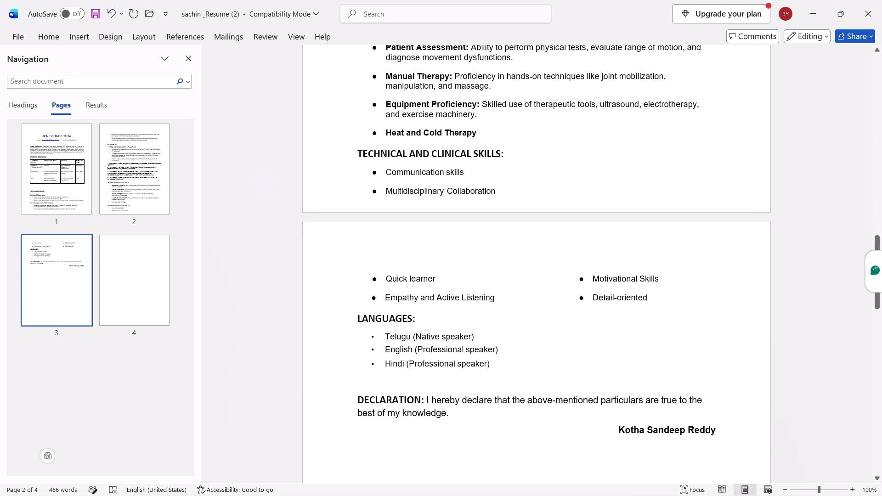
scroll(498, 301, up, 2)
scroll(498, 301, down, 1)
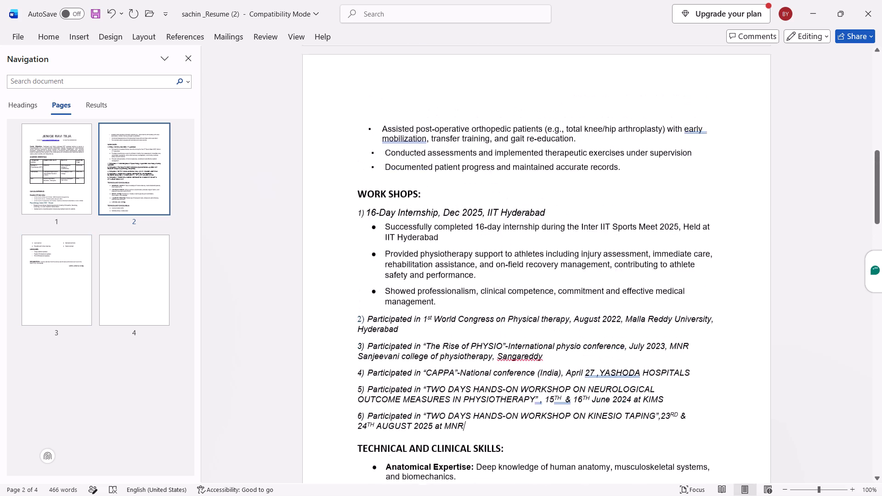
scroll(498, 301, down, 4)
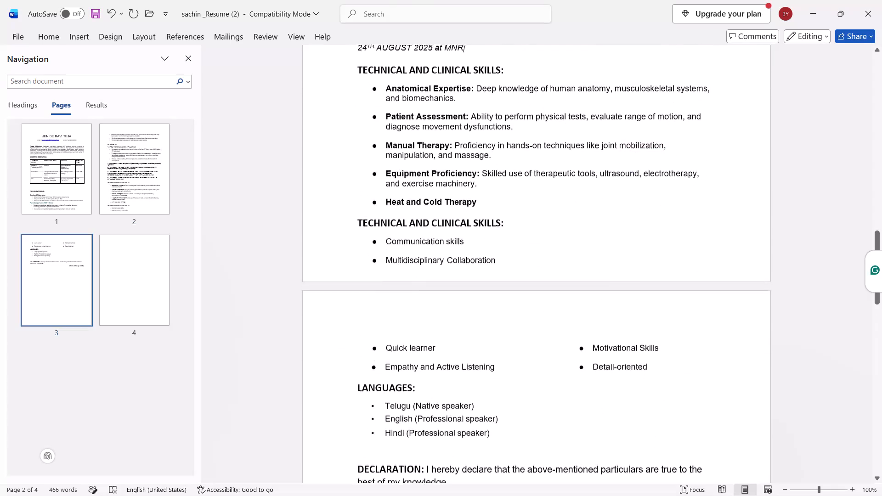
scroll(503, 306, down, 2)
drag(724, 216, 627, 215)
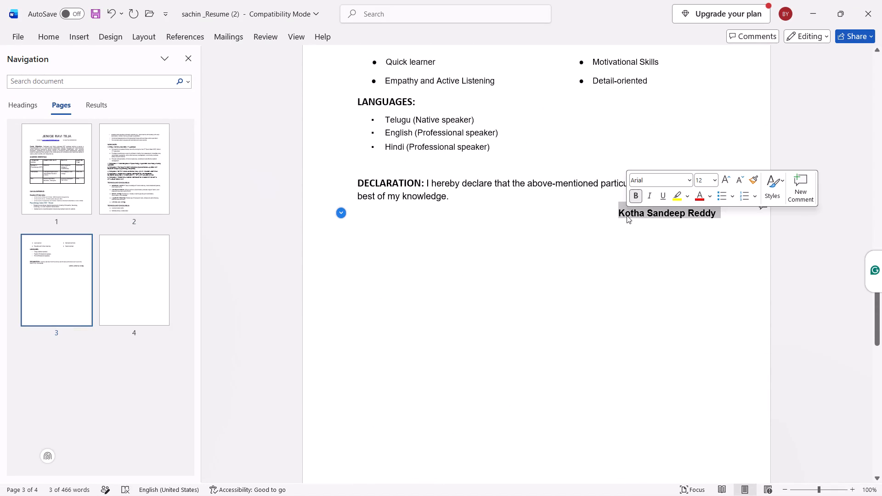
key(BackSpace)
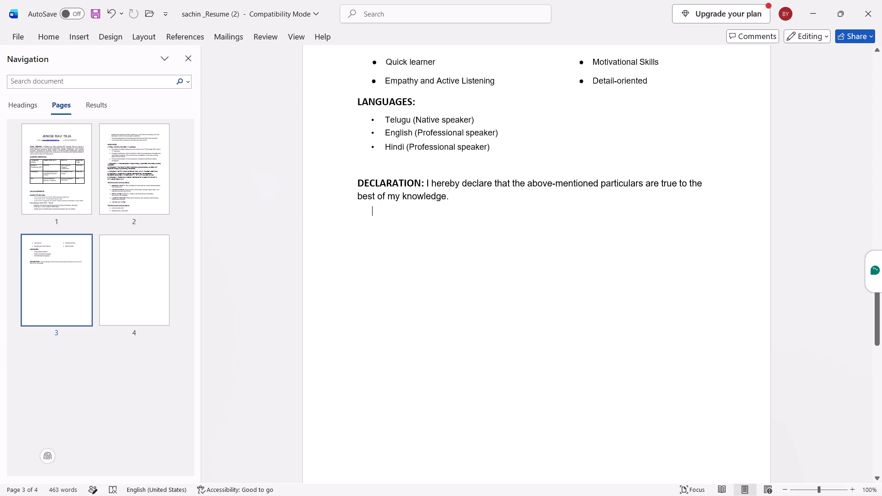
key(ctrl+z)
Replace the old signatory name below the declaration with the candidate's name in capitals, matching the résumé heading.
click(714, 213)
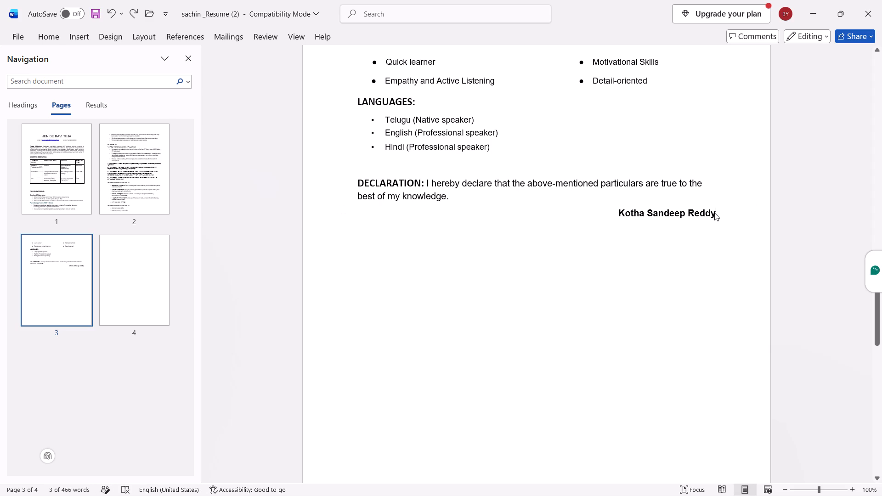
key(BackSpace)
key(BackSpace)
key(BackSpace)
key(BackSpace)
key(BackSpace)
key(BackSpace)
key(BackSpace)
key(BackSpace)
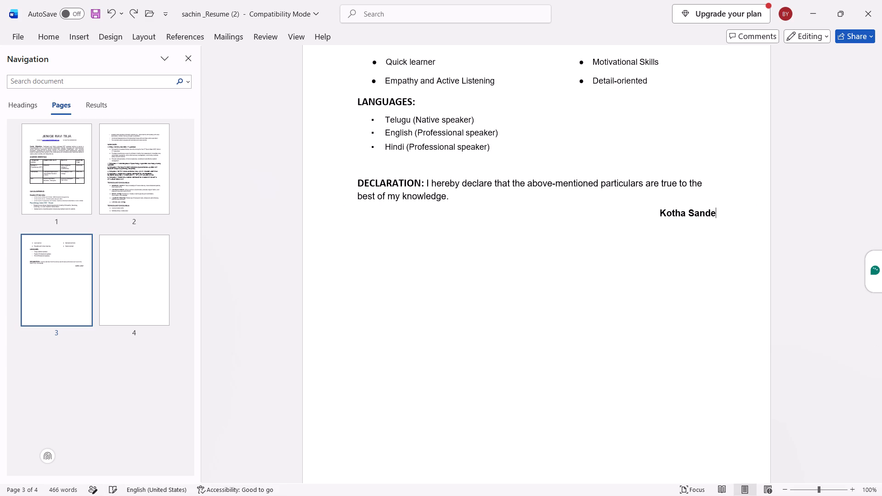
key(BackSpace)
key(BackSpace)
key(BackSpace)
key(BackSpace)
key(BackSpace)
key(BackSpace)
key(BackSpace)
key(BackSpace)
key(BackSpace)
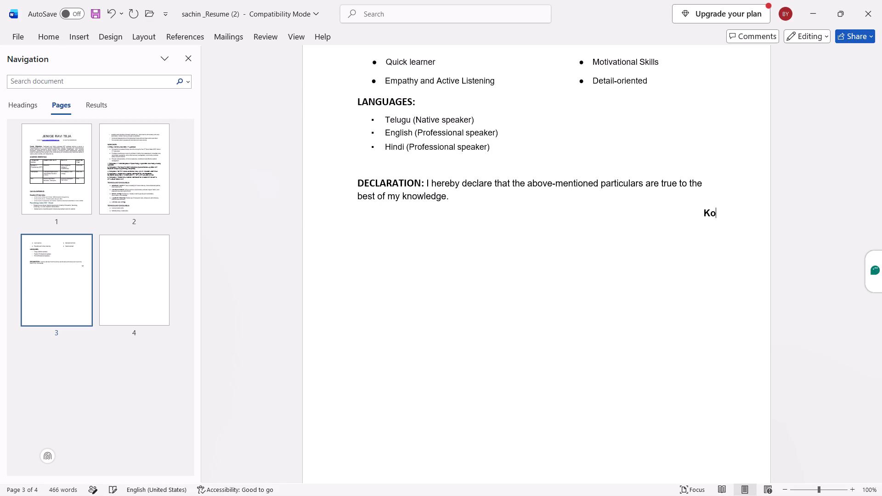
key(BackSpace)
key(BackSpace)
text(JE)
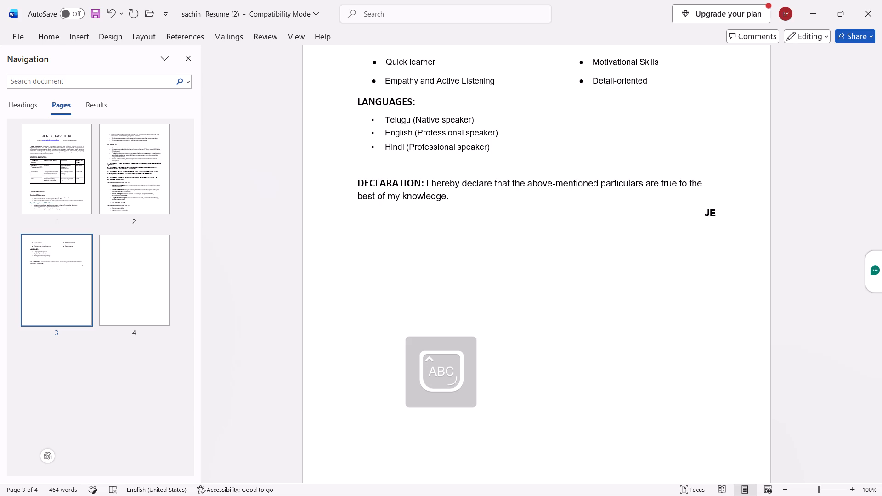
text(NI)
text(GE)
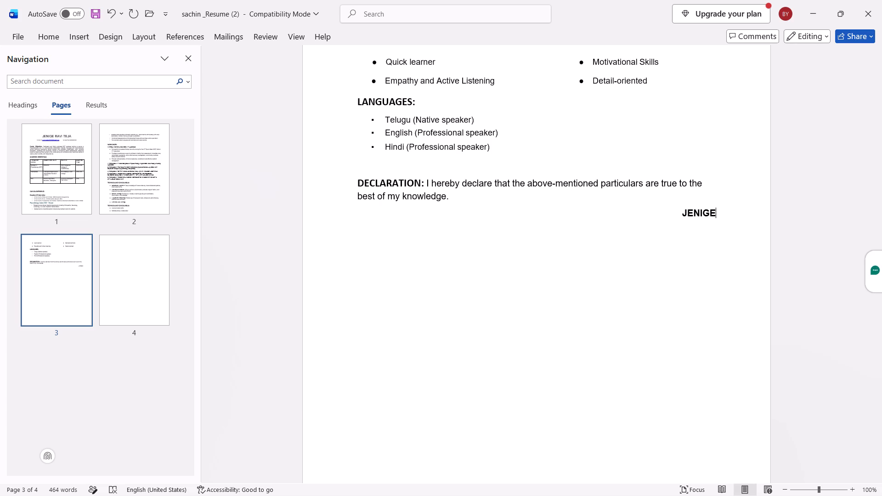
Complete the candidate's name in capitals below the declaration with the remaining two words, matching the résumé heading.
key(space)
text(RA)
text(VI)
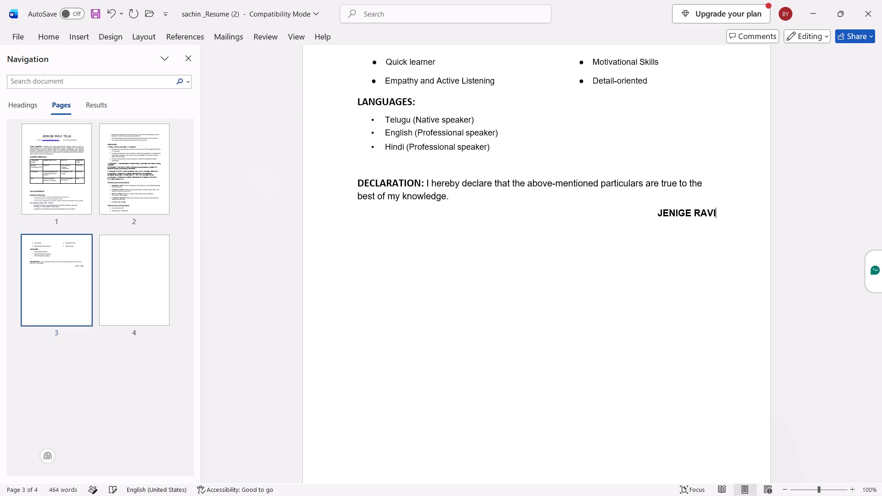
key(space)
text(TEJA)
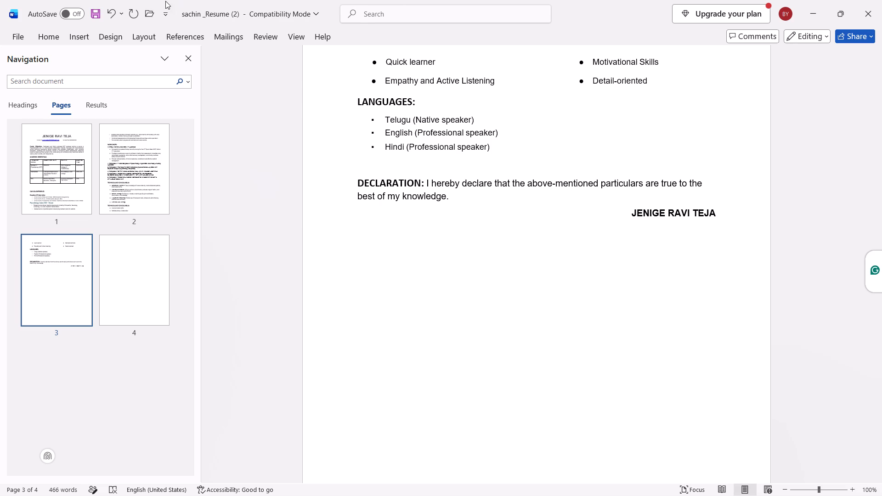
Save the résumé document.
click(101, 12)
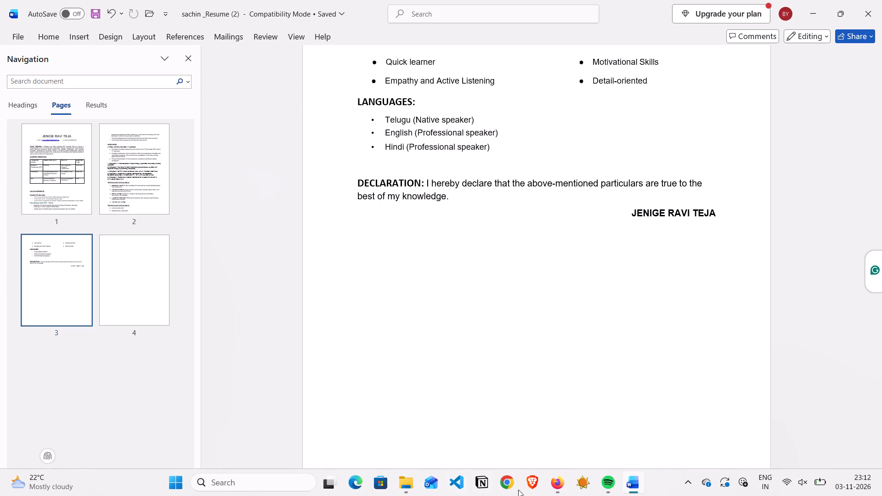